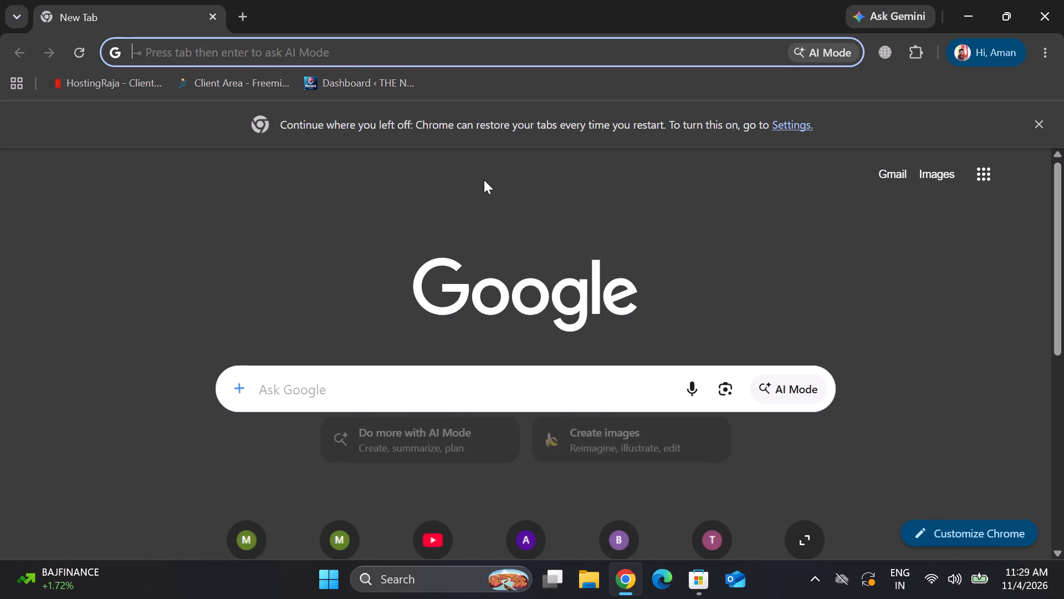
# Open the university login page at prsuuniv.in/login.
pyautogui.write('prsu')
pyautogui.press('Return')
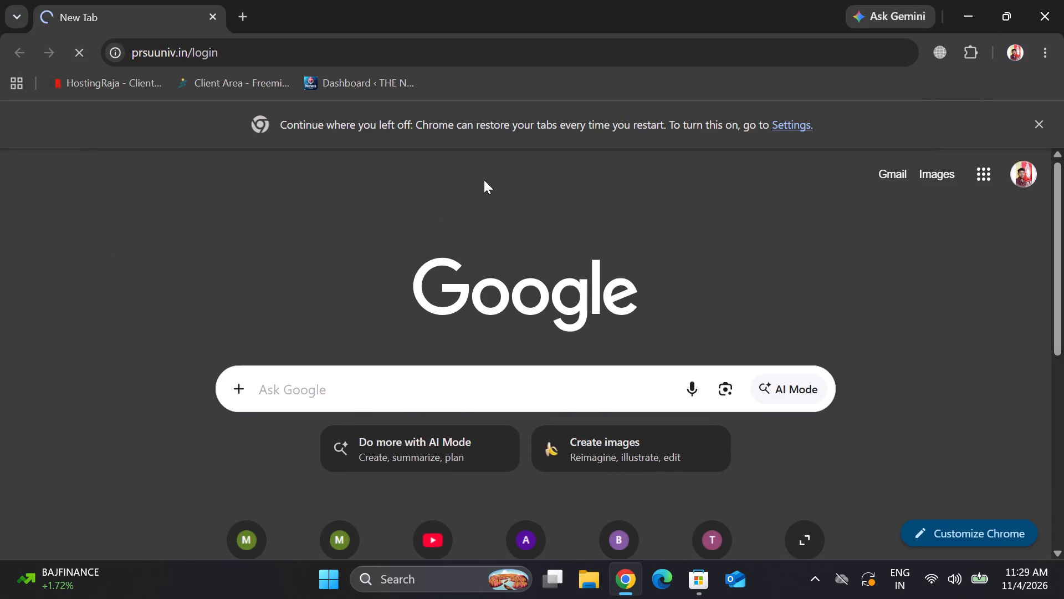
pyautogui.scroll(4, 484, 180)
# Open a new blank browser tab alongside the university login page.
pyautogui.click(244, 22)
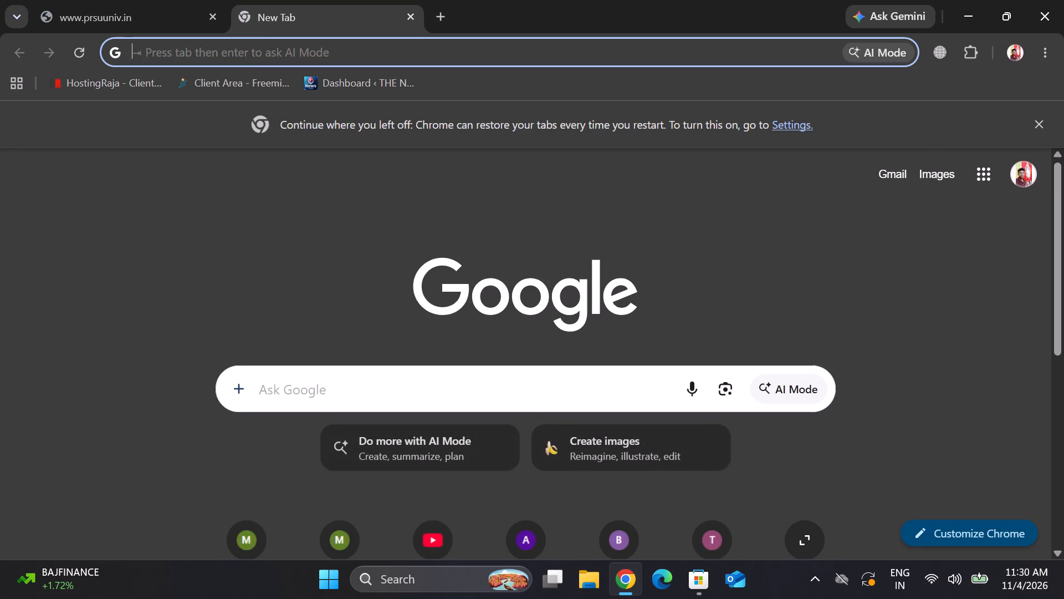
# Search Google for "prsu migration" from the new tab.
pyautogui.write('prsu')
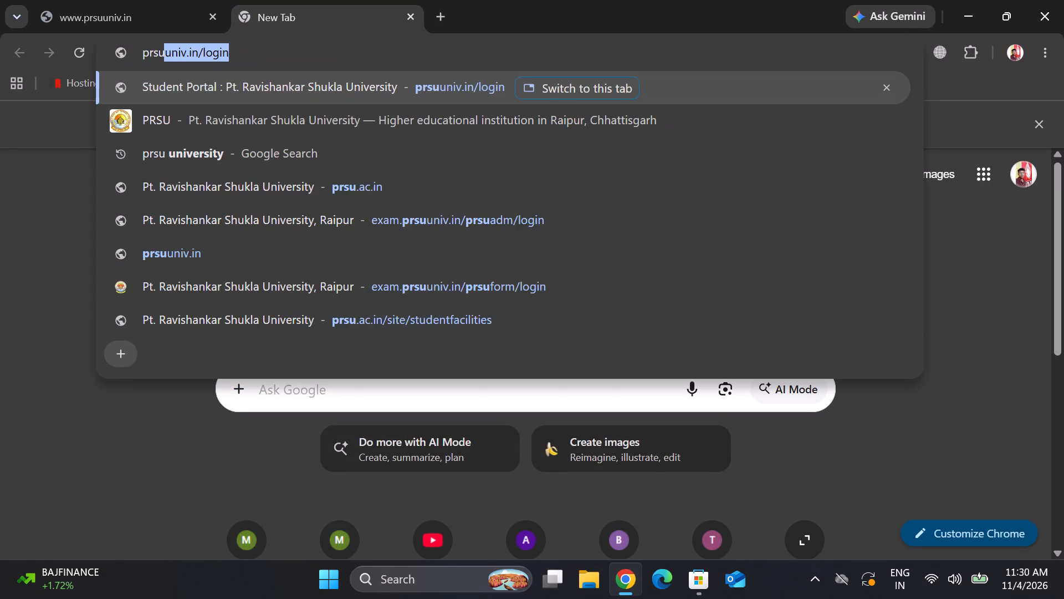
pyautogui.press('space')
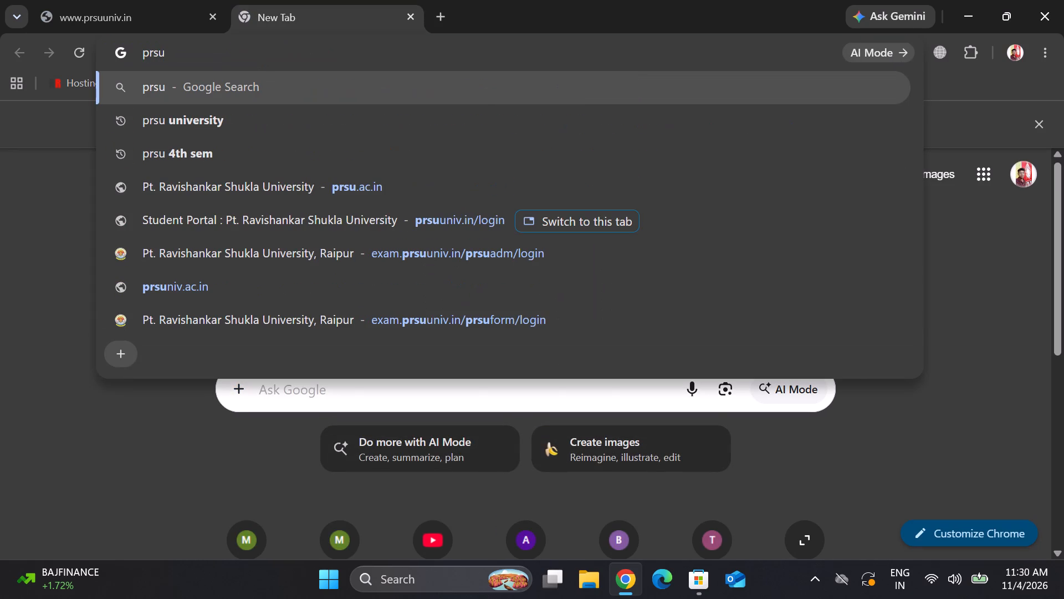
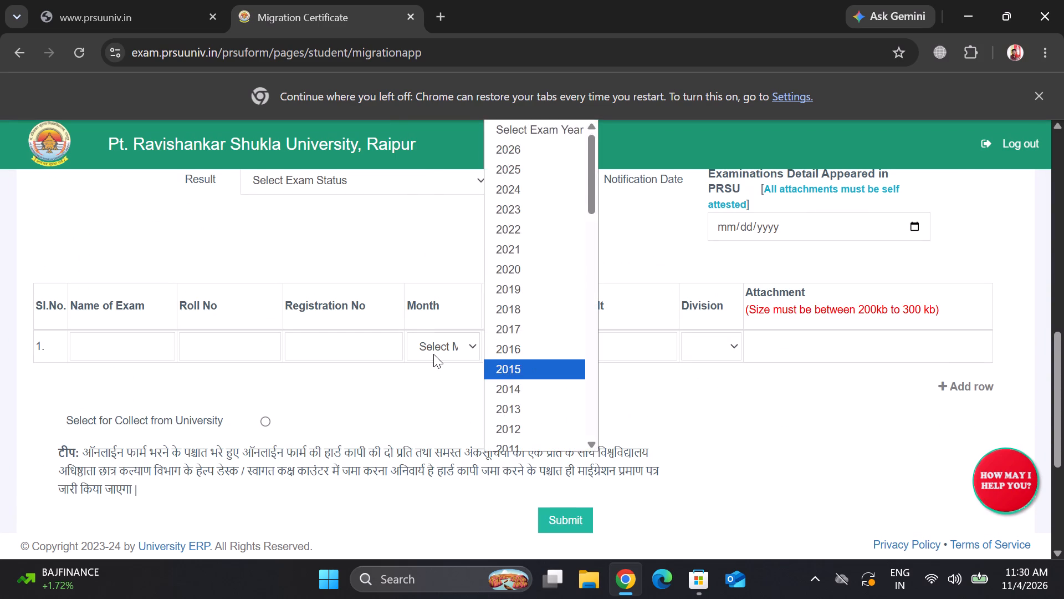
# Review the migration certificate form's fields from candidate details through the examination table, dismissing the OneDrive backup reminder.
pyautogui.click(433, 354)
pyautogui.click(375, 385)
pyautogui.scroll(1, 452, 351)
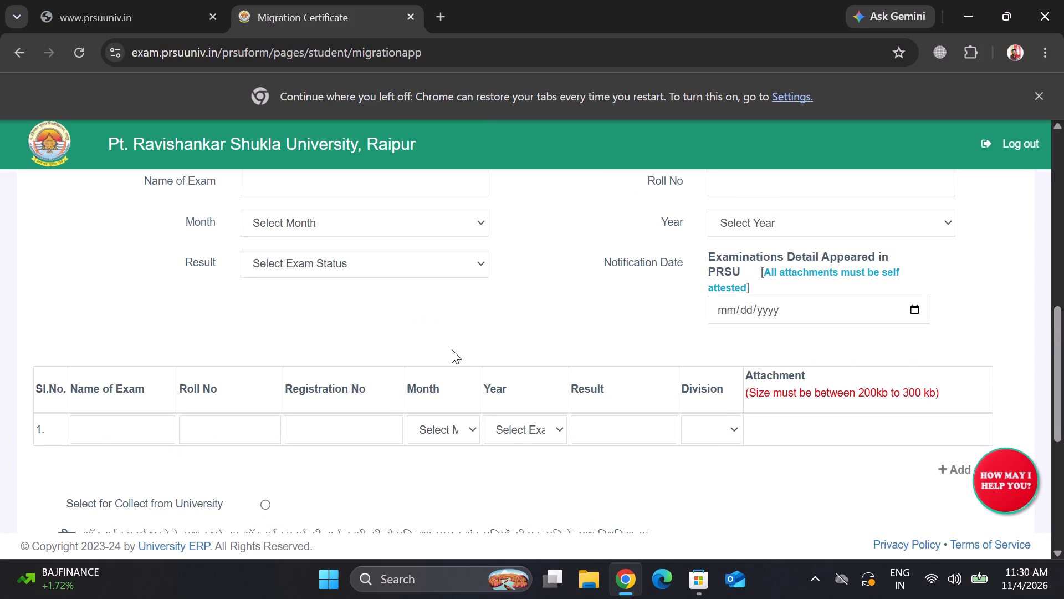
pyautogui.scroll(-1, 439, 357)
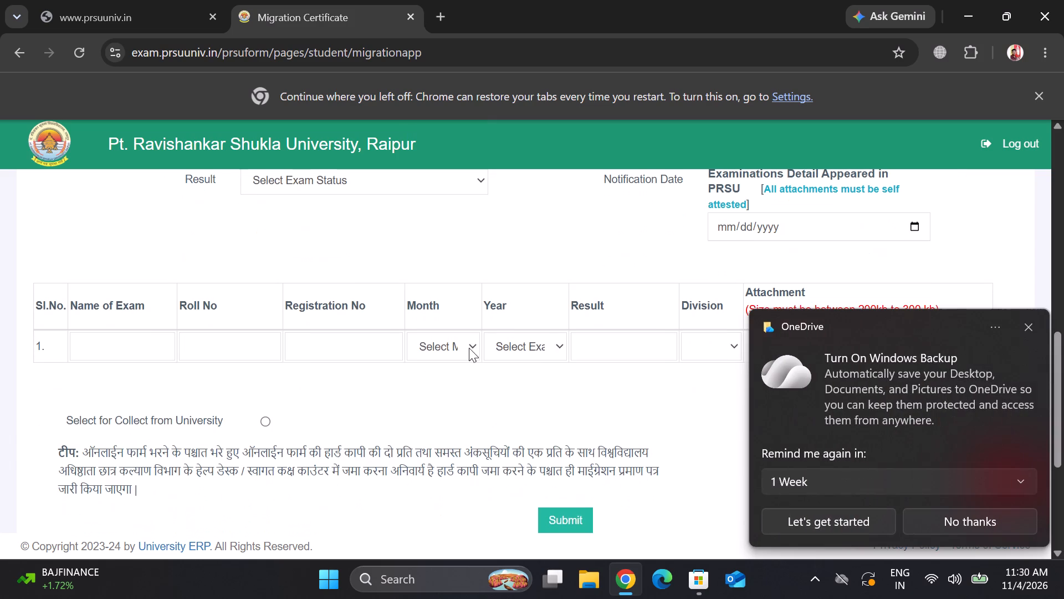
pyautogui.click(1026, 328)
pyautogui.scroll(1, 899, 339)
pyautogui.scroll(-1, 900, 347)
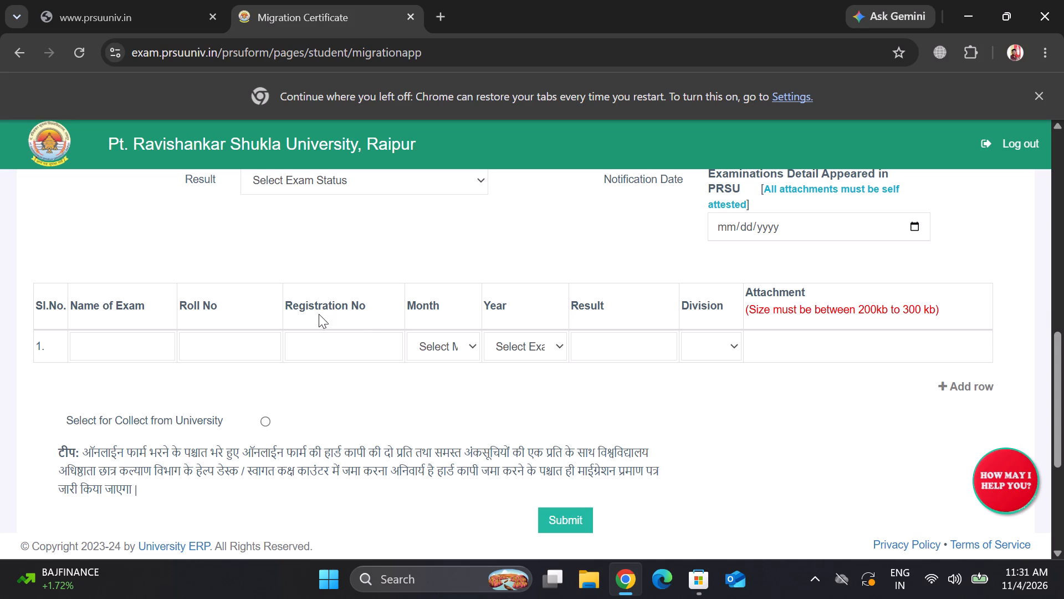
pyautogui.scroll(1, 331, 303)
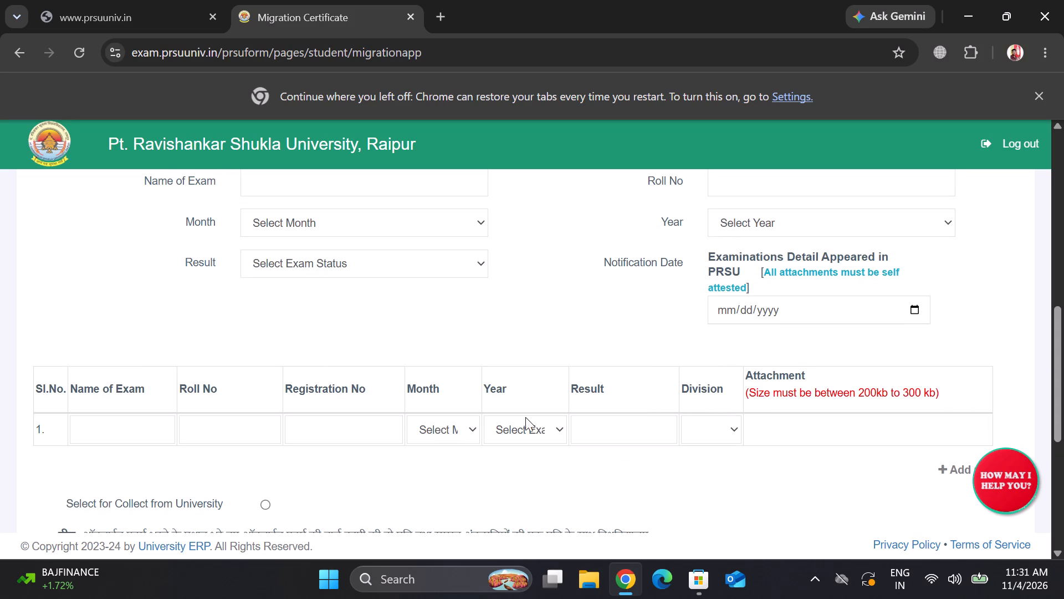
pyautogui.scroll(2, 605, 390)
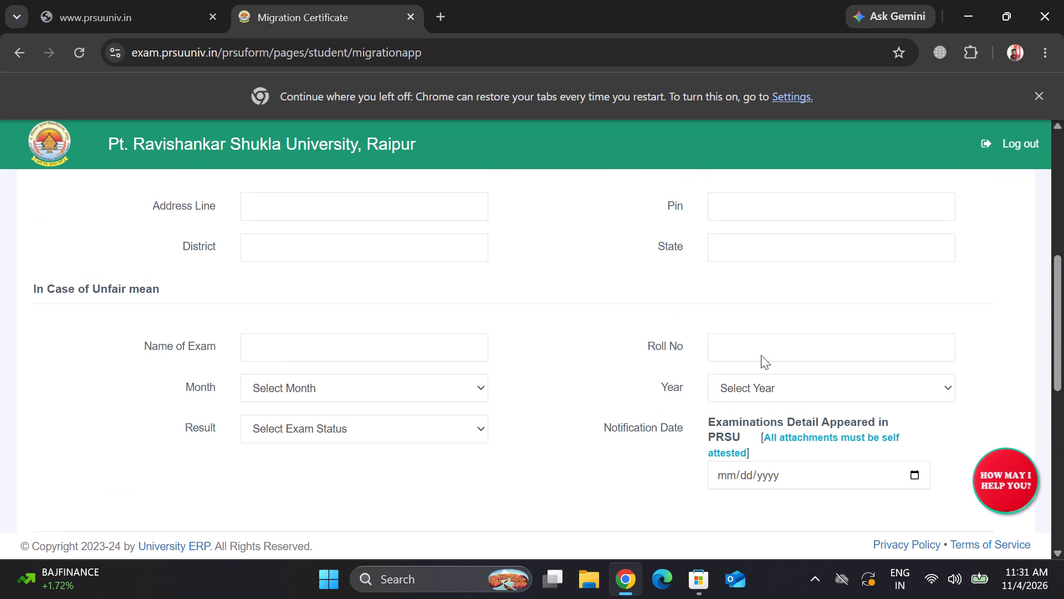
pyautogui.scroll(3, 801, 383)
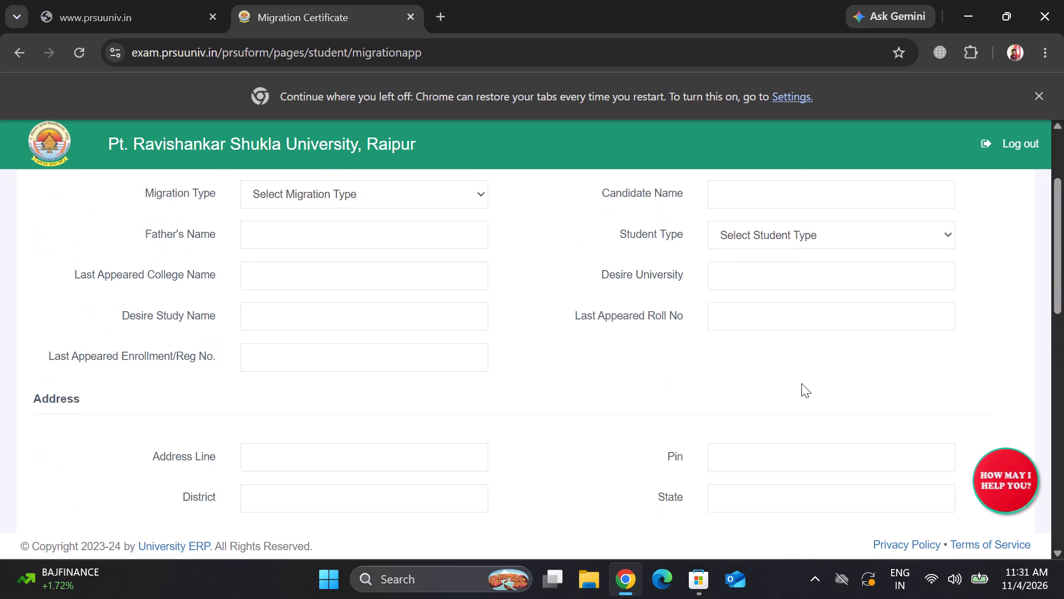
pyautogui.scroll(-3, 801, 383)
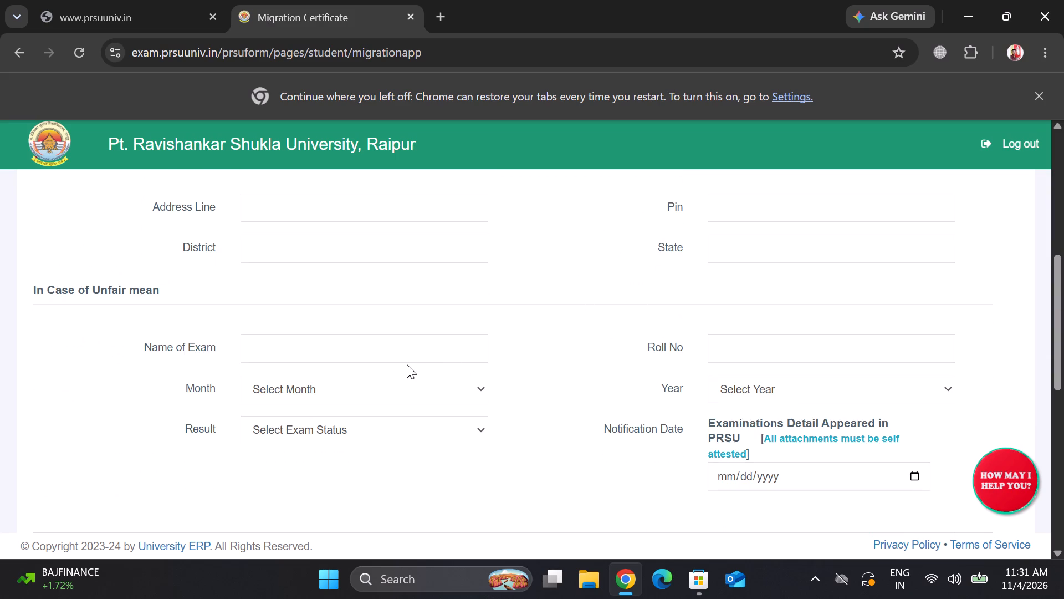
pyautogui.scroll(5, 474, 346)
pyautogui.scroll(-3, 478, 346)
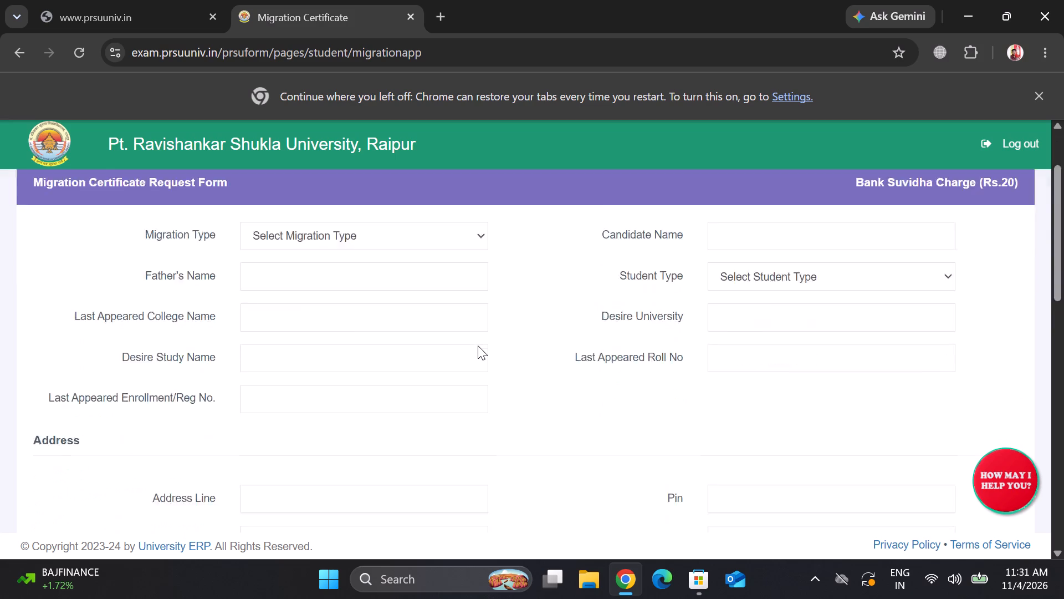
pyautogui.scroll(-4, 480, 345)
pyautogui.scroll(1, 483, 344)
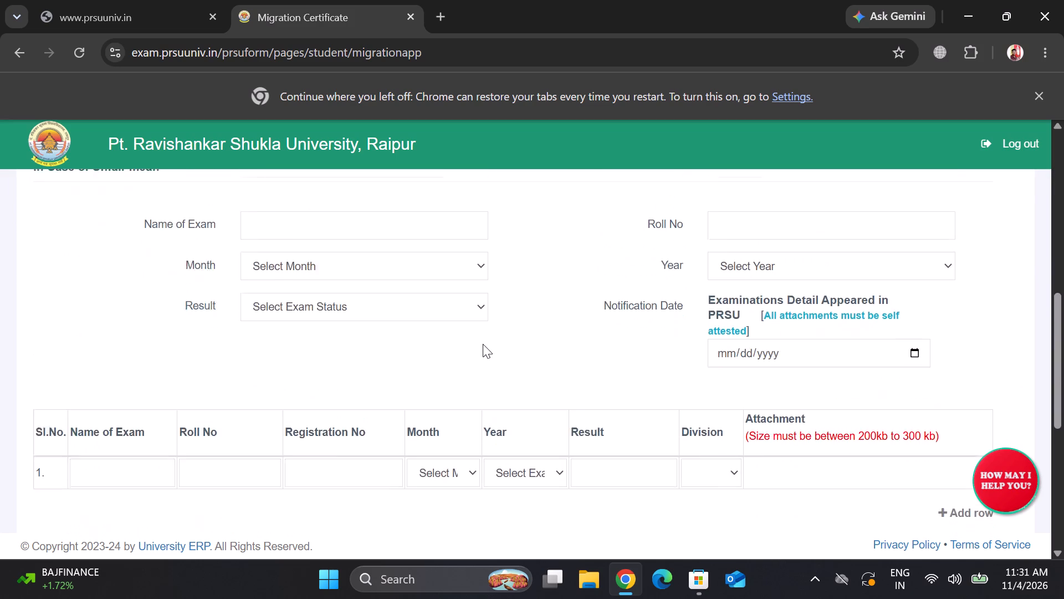
pyautogui.scroll(7, 483, 344)
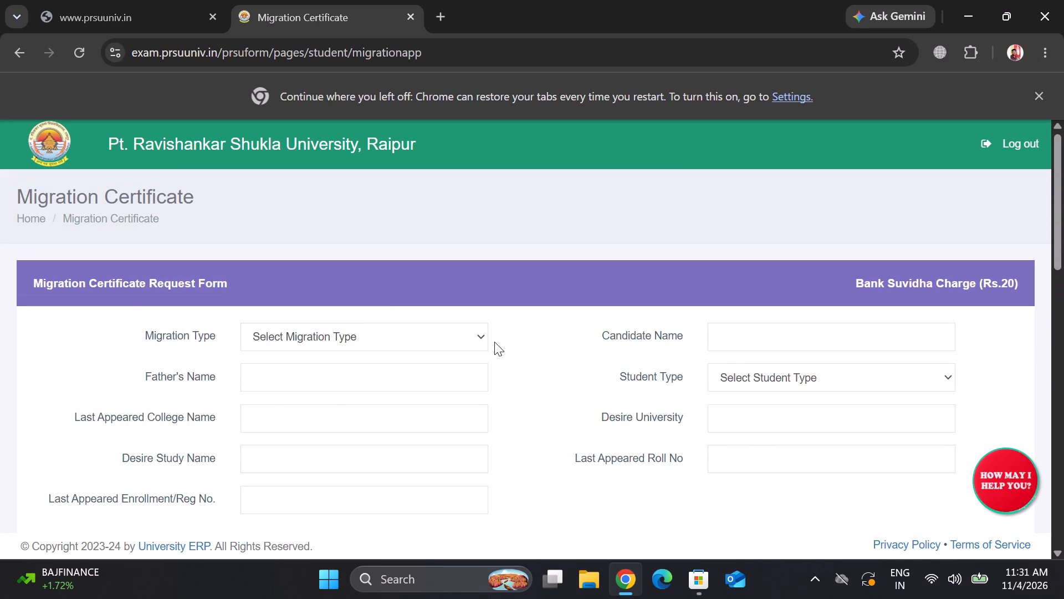
# Set the migration type to Original and enter the candidate's name in the request form.
pyautogui.scroll(-1, 545, 339)
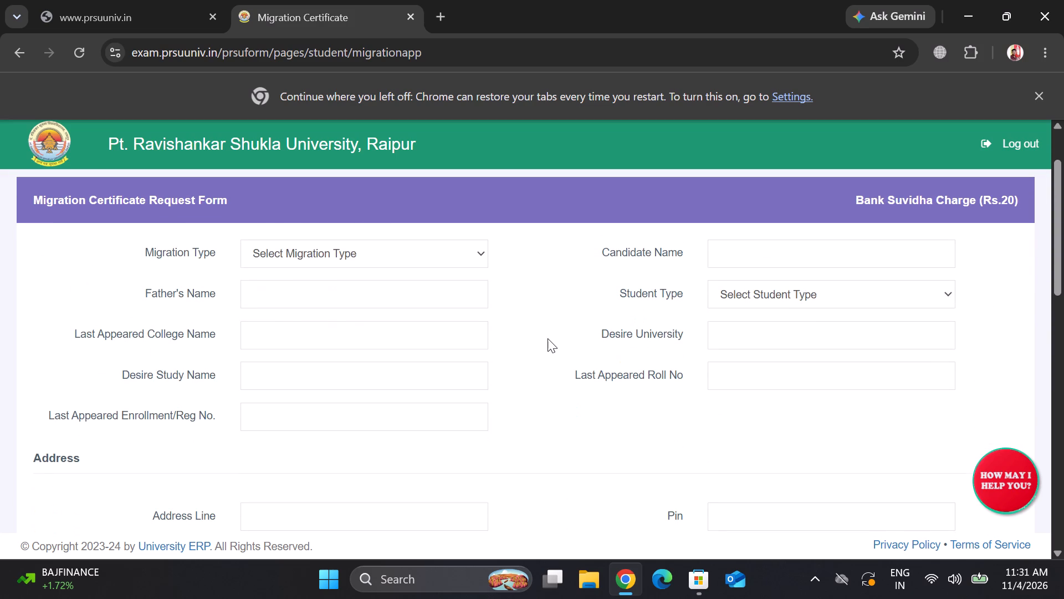
pyautogui.click(398, 255)
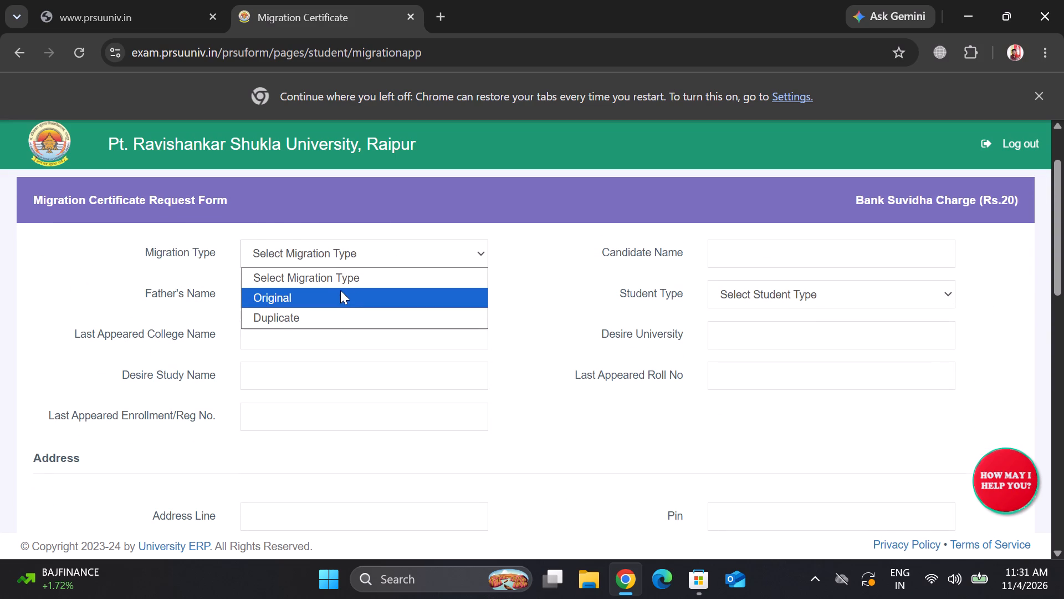
pyautogui.click(341, 292)
pyautogui.click(732, 251)
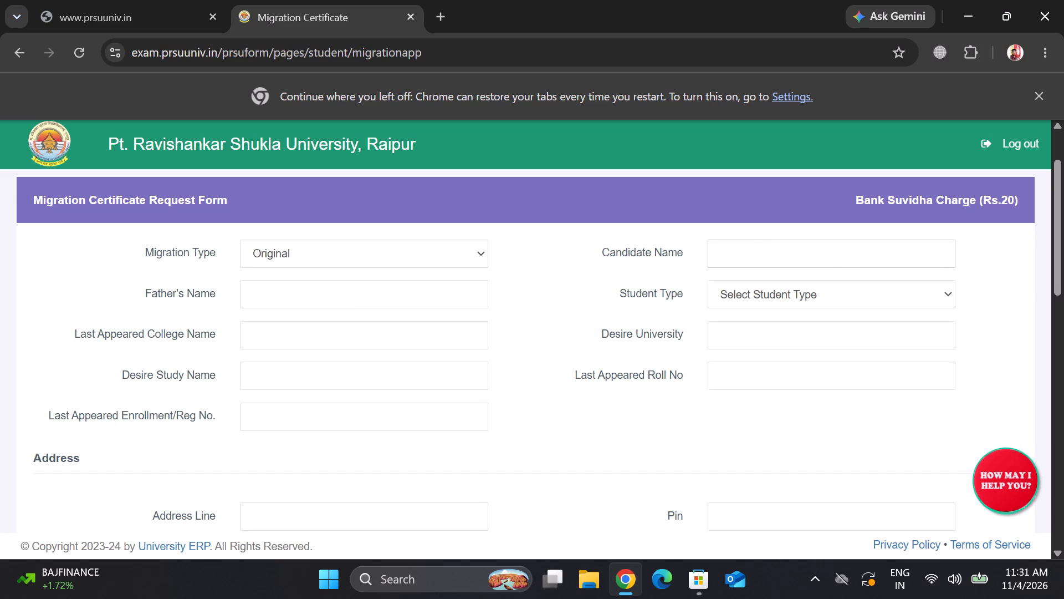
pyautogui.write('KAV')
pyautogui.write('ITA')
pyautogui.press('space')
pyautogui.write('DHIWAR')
# Enter the father's name and set the student type to Non- College.
pyautogui.scroll(4, 836, 241)
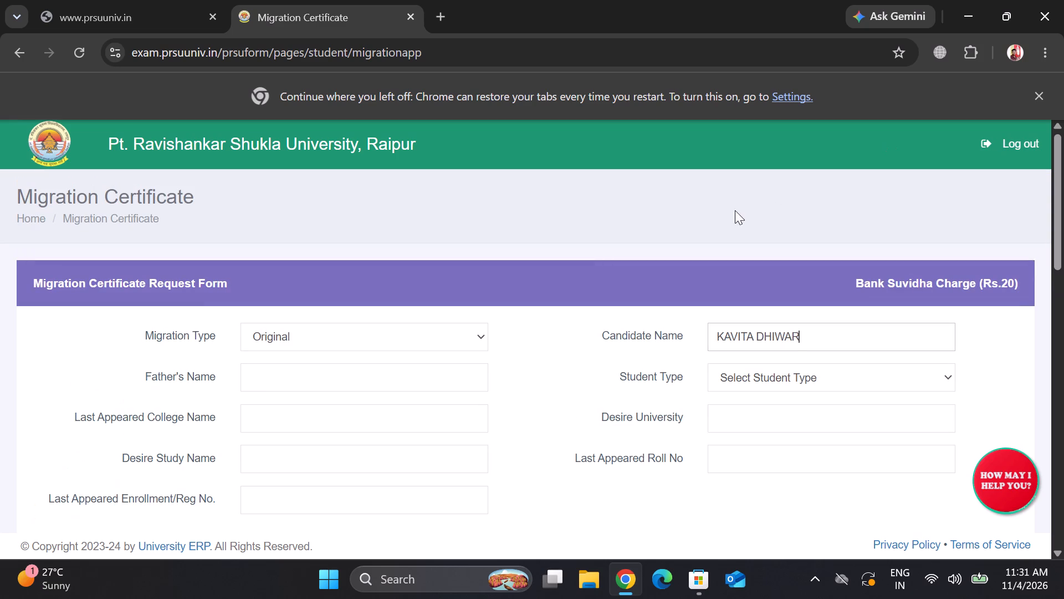
pyautogui.click(368, 369)
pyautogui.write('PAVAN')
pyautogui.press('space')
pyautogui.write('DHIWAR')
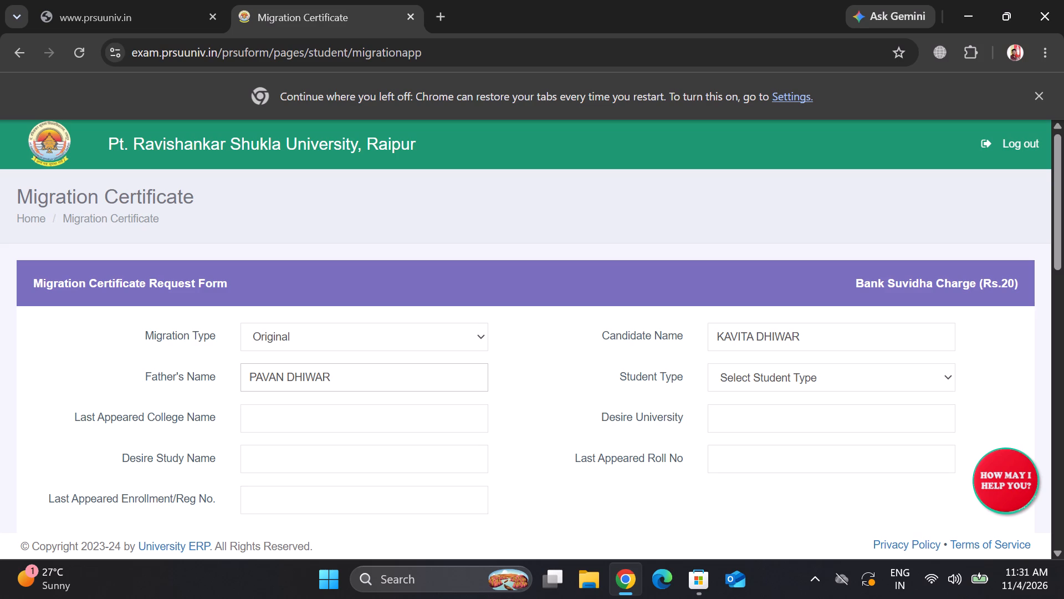
pyautogui.click(751, 376)
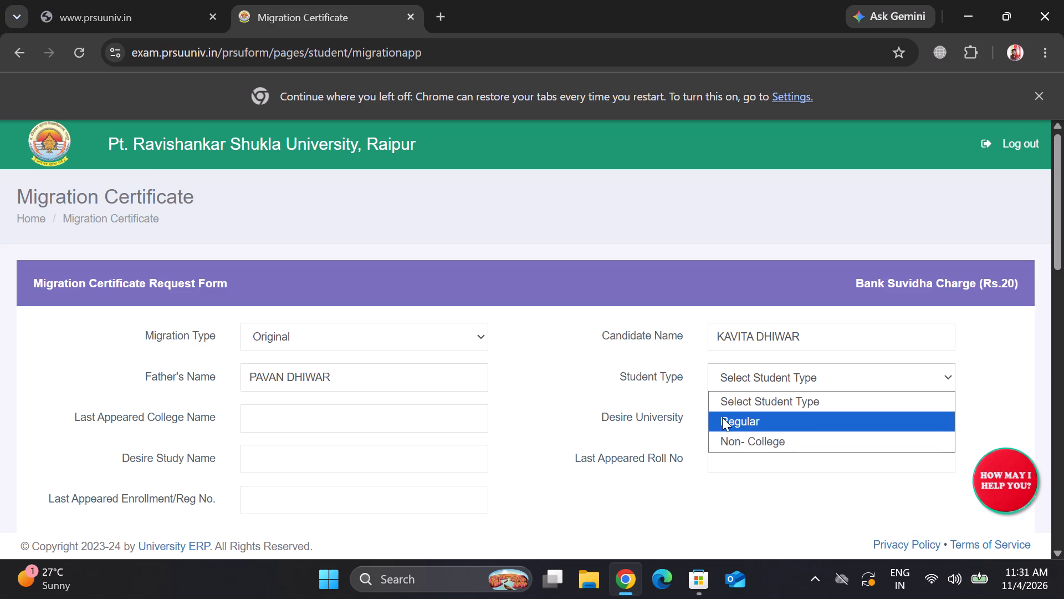
pyautogui.click(733, 436)
# Enter "GOVT. PT. SHYAM CHARAN SHUKLA" as the last appeared college name.
pyautogui.click(342, 422)
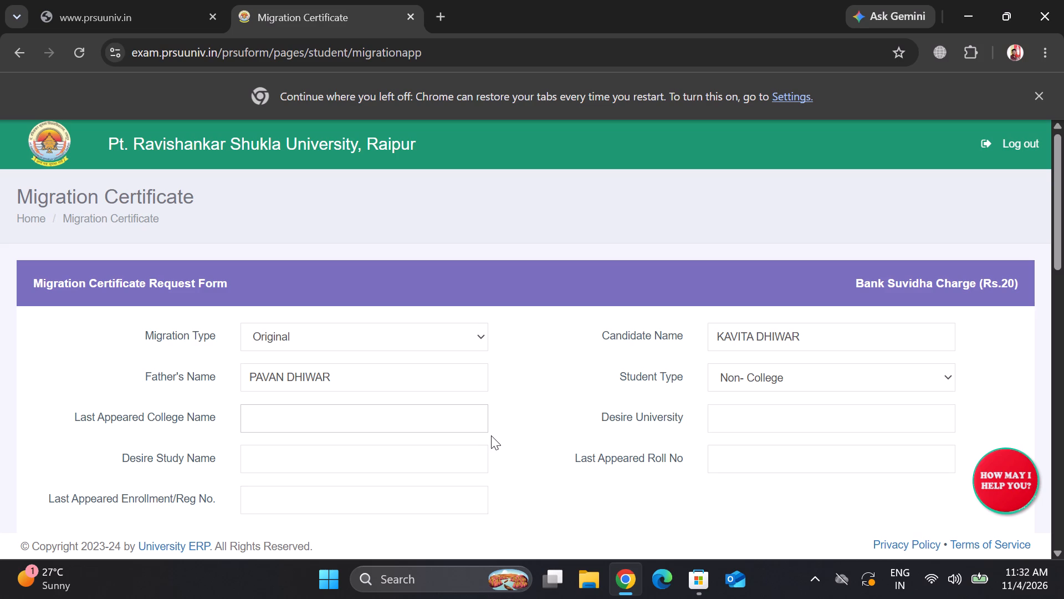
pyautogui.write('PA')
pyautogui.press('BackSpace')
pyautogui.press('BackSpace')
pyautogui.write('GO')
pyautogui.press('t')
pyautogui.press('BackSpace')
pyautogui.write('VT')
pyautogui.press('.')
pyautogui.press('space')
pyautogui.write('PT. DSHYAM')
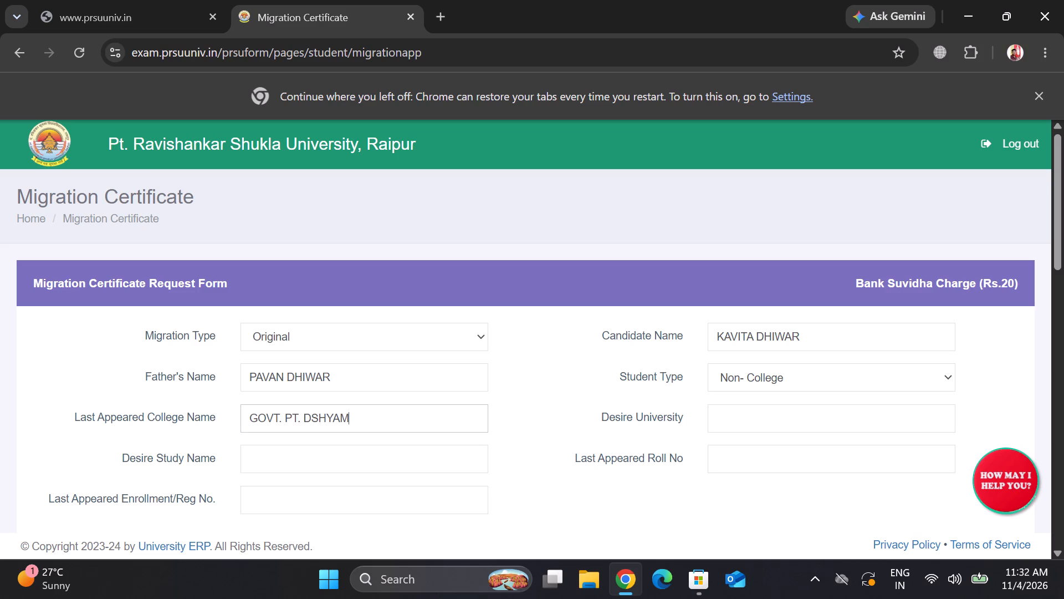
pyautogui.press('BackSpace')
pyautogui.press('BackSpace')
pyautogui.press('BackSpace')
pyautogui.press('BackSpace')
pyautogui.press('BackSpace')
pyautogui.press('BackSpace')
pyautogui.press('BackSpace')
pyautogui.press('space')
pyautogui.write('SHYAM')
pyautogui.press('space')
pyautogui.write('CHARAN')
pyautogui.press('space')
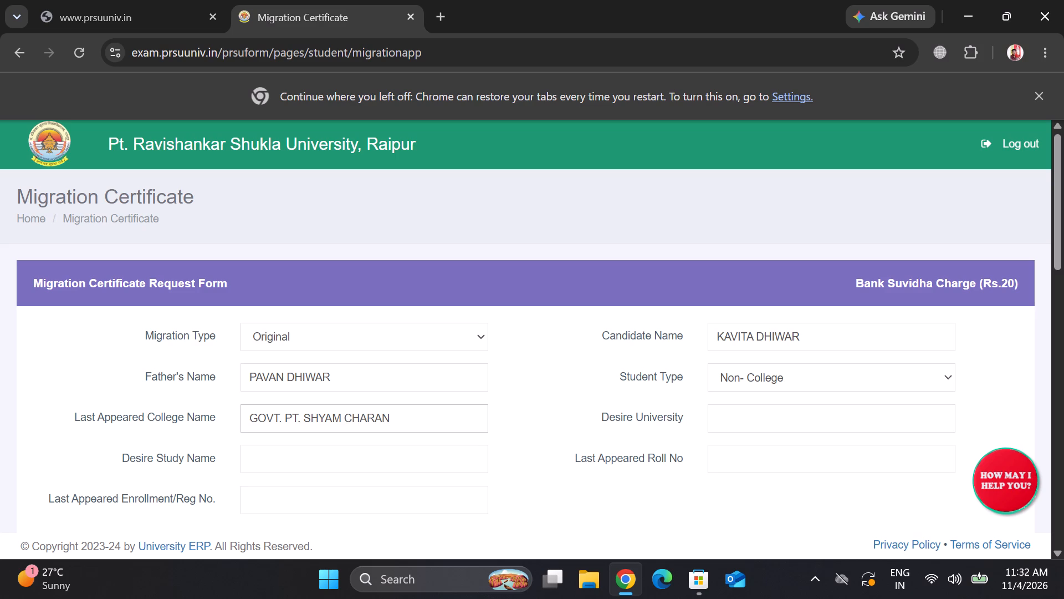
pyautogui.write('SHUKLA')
# Correct the spelling of the father's first name by replacing the V with W.
pyautogui.click(270, 376)
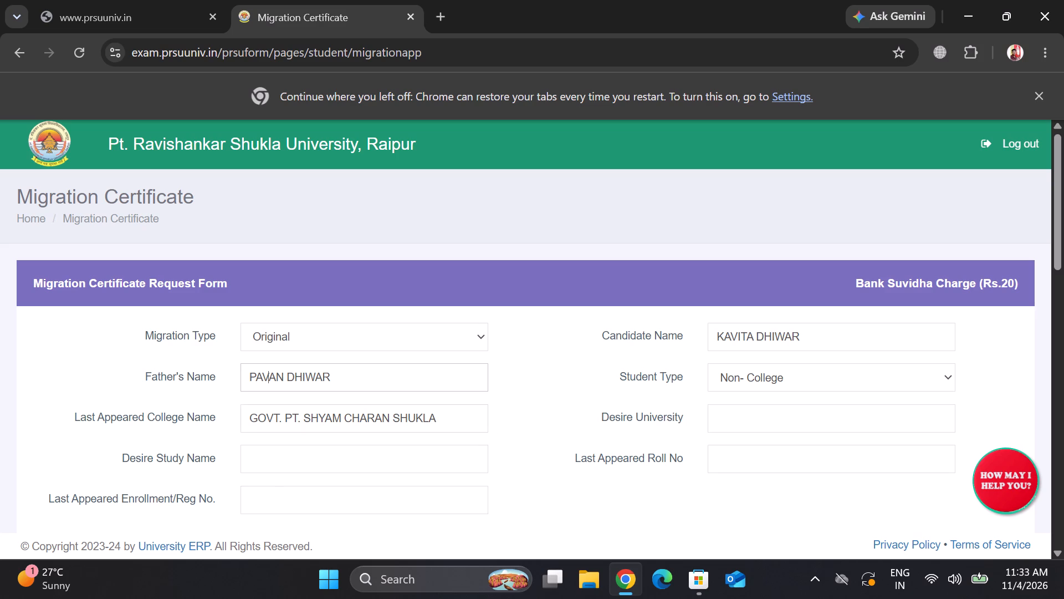
pyautogui.press('BackSpace')
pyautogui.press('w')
# Append "COLLAGE DHARSIWA, RAIPUR" to the end of the last appeared college name.
pyautogui.click(465, 424)
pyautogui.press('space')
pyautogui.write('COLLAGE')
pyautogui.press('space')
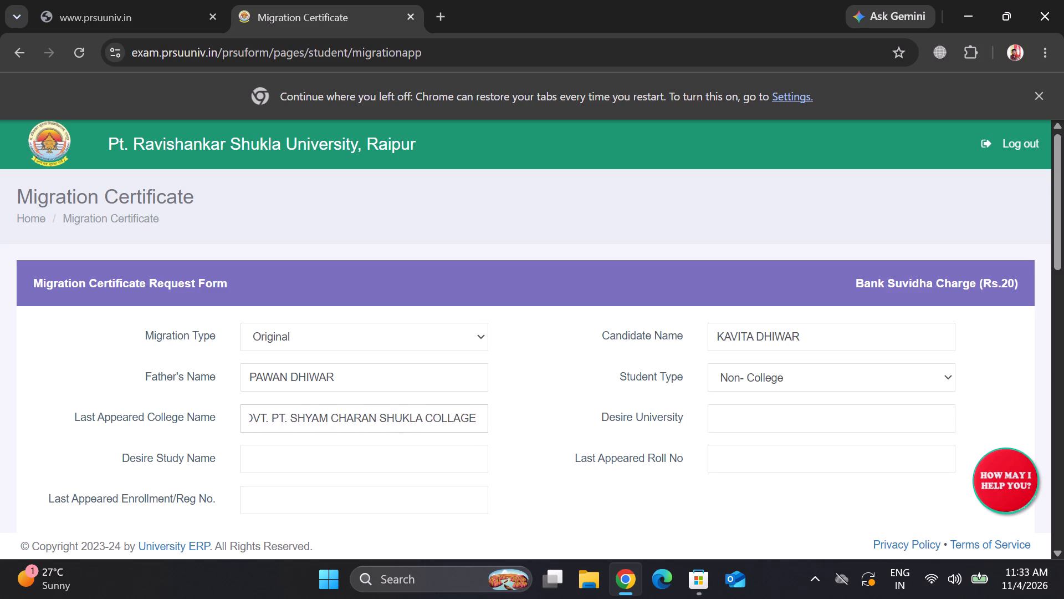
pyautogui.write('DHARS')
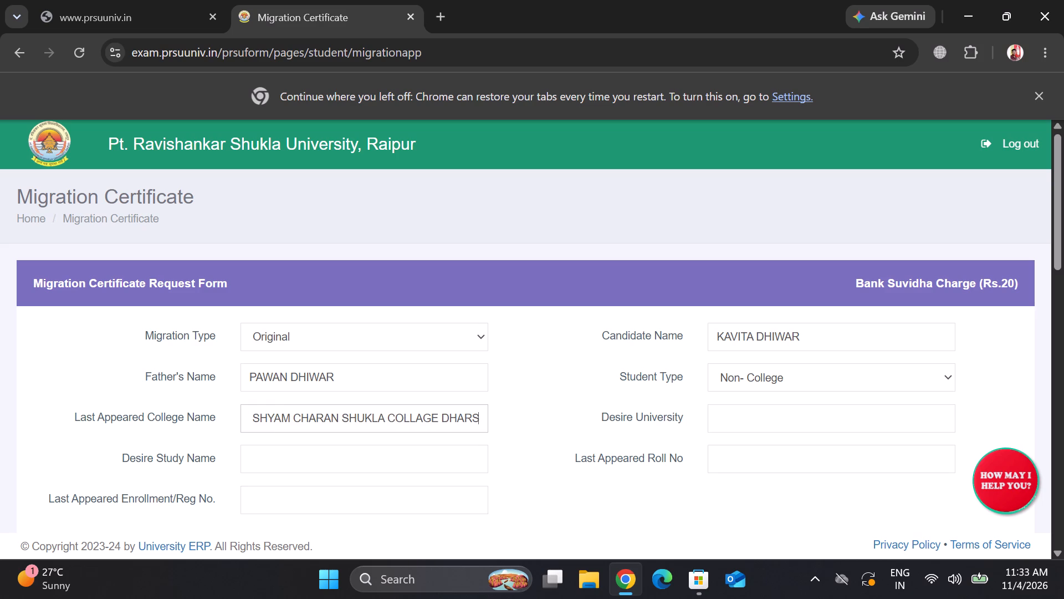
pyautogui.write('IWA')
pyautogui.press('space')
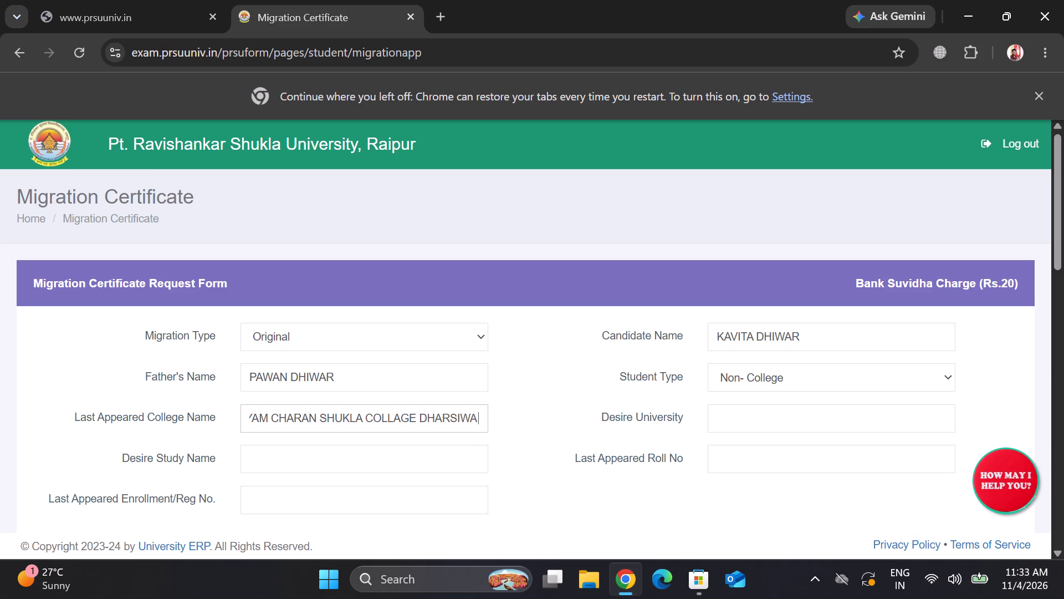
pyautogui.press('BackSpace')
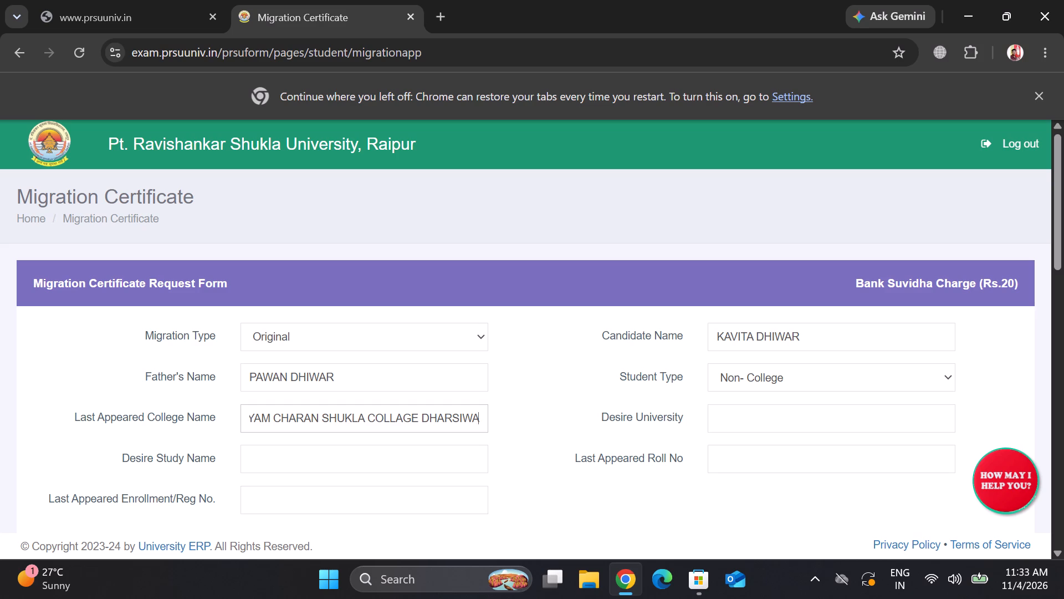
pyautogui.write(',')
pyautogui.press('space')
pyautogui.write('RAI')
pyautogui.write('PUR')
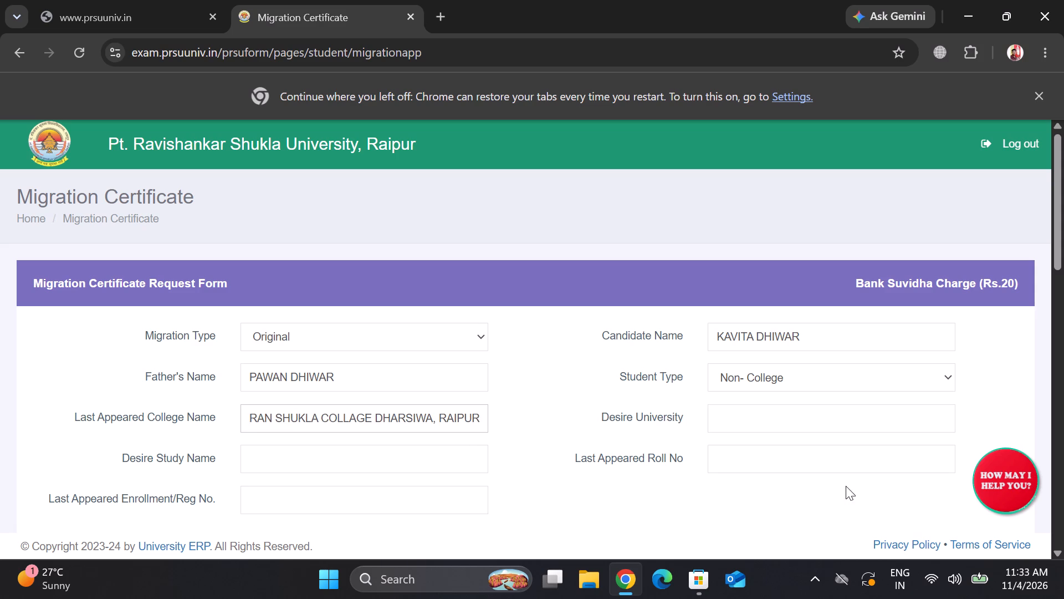
# Open the Desire University field for entry.
pyautogui.click(727, 408)
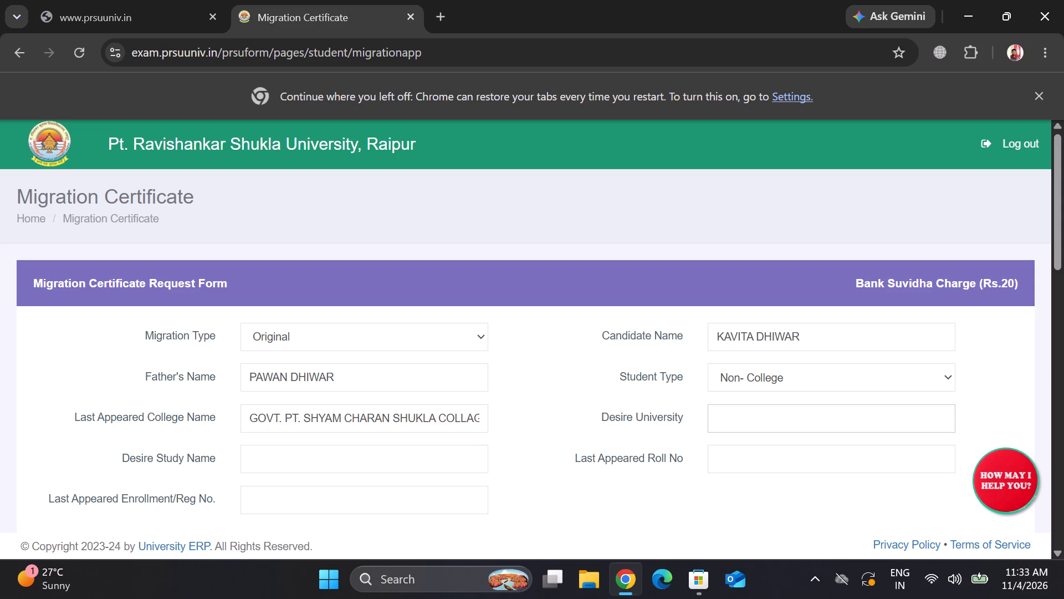
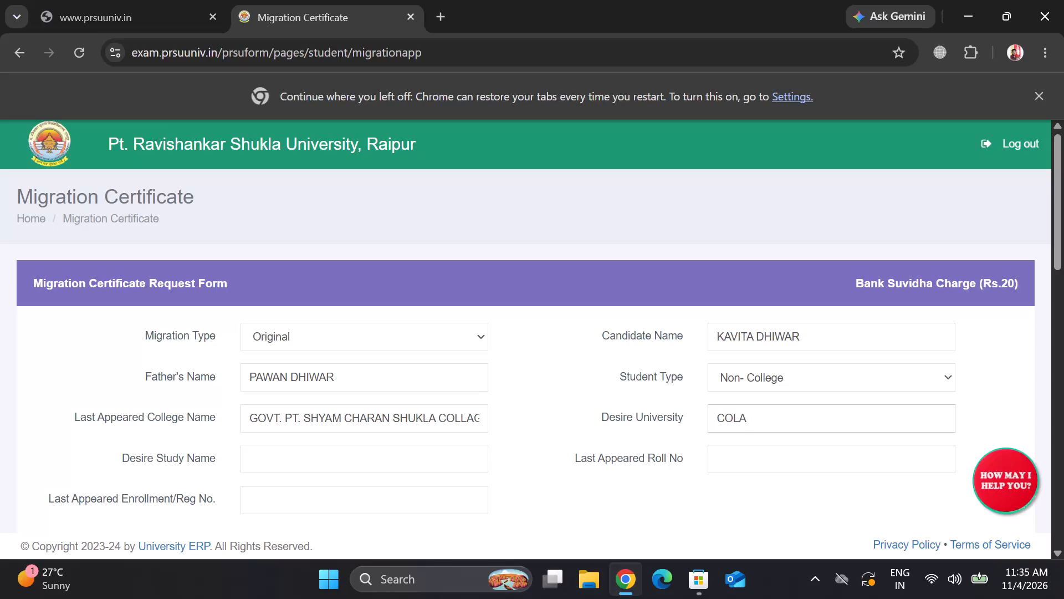
# Complete the first word of the desired university name as "COLAMBIA".
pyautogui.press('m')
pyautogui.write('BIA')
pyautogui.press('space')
# Correct the spelling of the desired university's first word to "COLUMBIA" by replacing the first A with U.
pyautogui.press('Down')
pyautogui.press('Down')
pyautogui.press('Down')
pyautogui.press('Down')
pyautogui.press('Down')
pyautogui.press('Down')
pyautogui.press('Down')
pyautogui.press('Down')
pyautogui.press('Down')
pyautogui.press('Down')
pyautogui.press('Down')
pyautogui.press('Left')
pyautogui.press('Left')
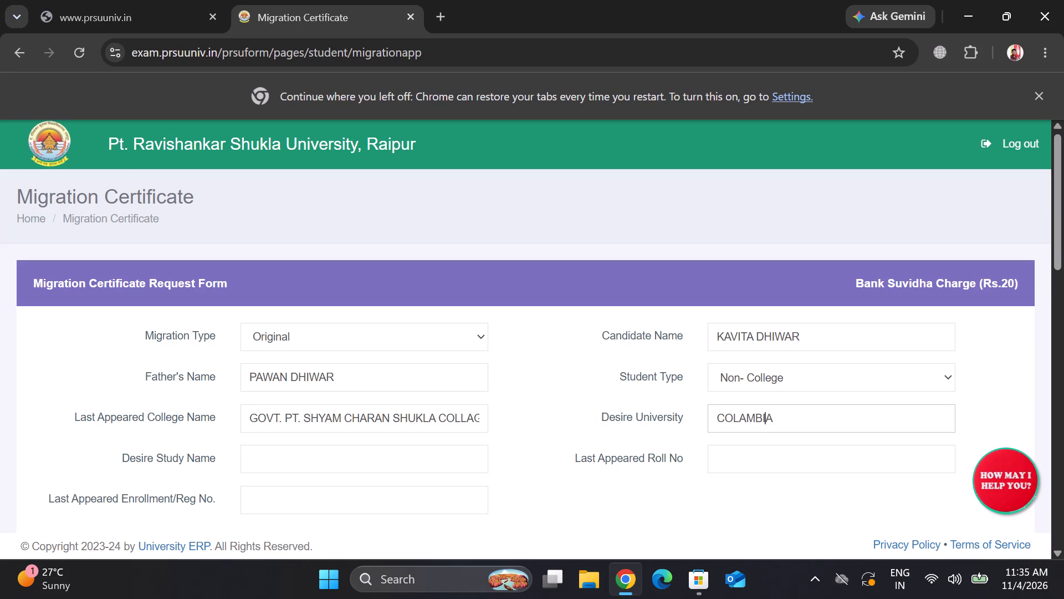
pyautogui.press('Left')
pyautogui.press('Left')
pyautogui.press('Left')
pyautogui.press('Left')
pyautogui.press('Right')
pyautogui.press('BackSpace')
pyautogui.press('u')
# Append "PROFESSIONAL UNIVERSITY RAIPUR" to the end of the desired university name.
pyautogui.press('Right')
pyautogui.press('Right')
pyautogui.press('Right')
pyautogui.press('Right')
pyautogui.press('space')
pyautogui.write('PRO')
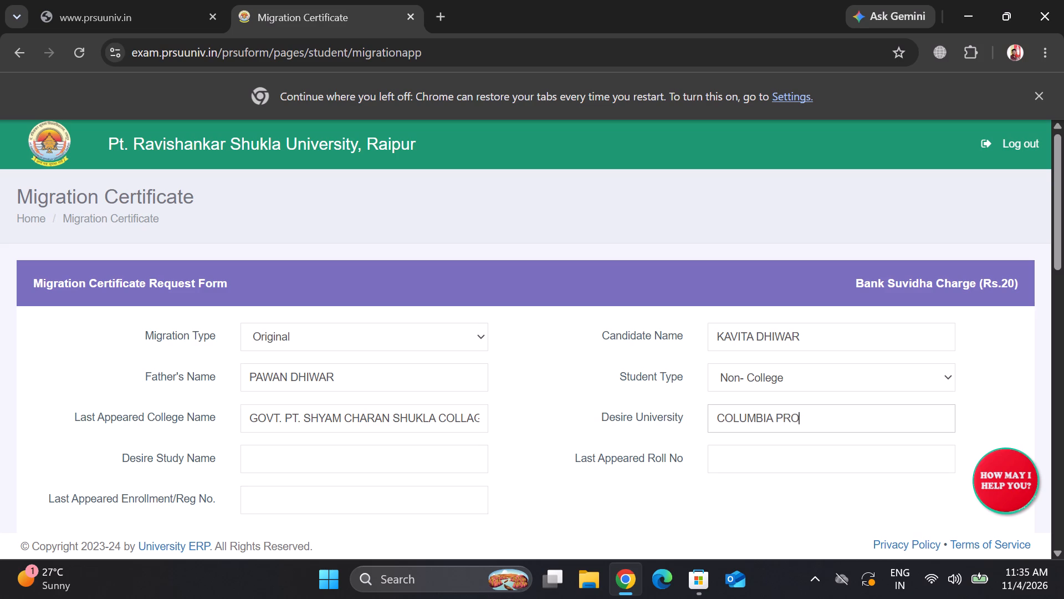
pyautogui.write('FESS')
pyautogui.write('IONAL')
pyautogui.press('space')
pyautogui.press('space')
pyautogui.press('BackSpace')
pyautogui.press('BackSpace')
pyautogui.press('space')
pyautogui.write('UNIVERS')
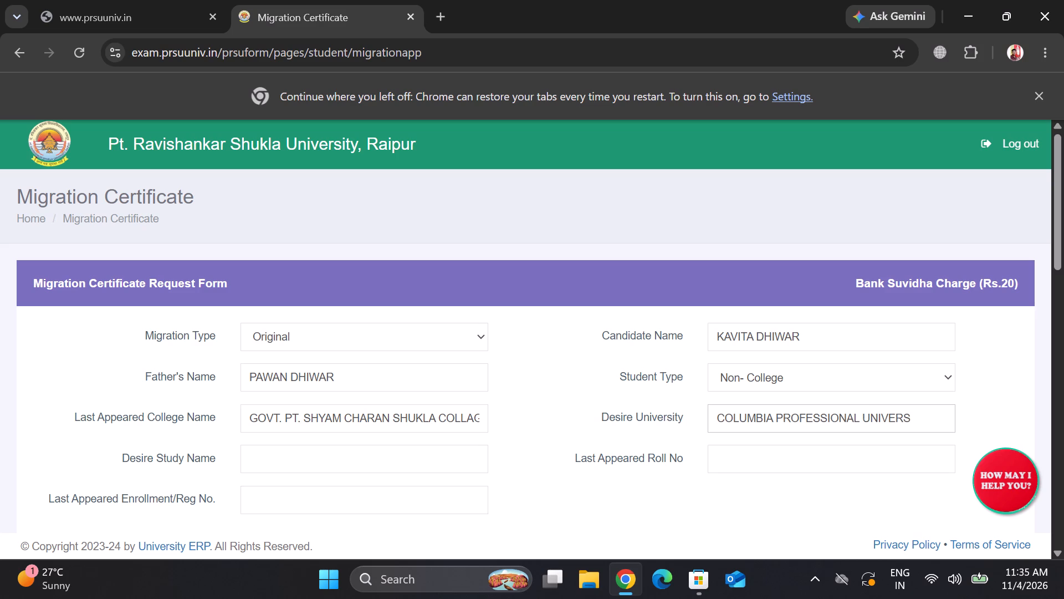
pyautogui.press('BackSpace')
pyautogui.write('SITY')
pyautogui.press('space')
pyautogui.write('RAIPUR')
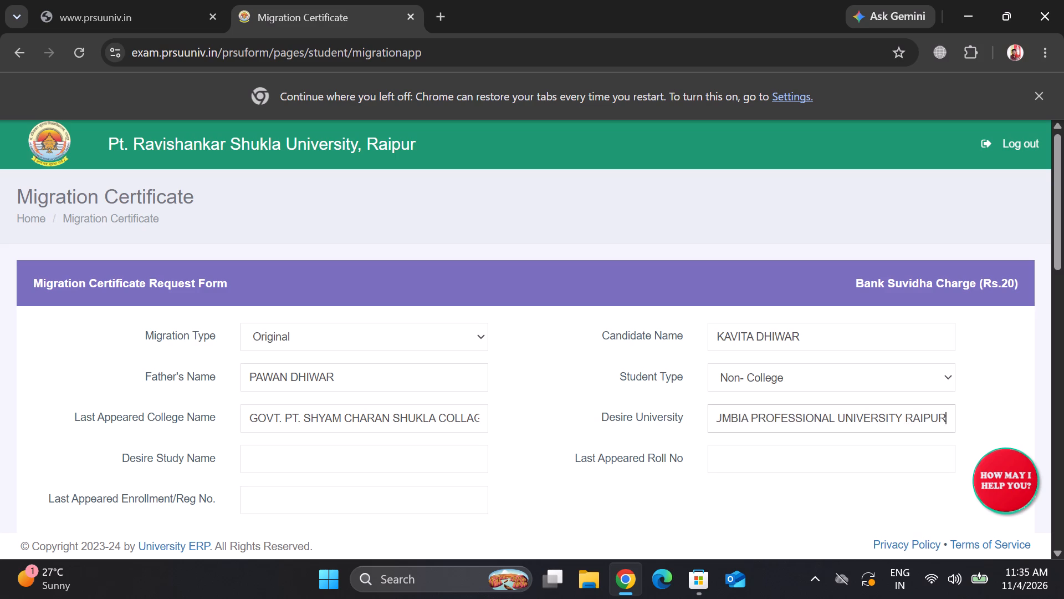
# Enter "B PHARMA" as the desired study name.
pyautogui.click(265, 461)
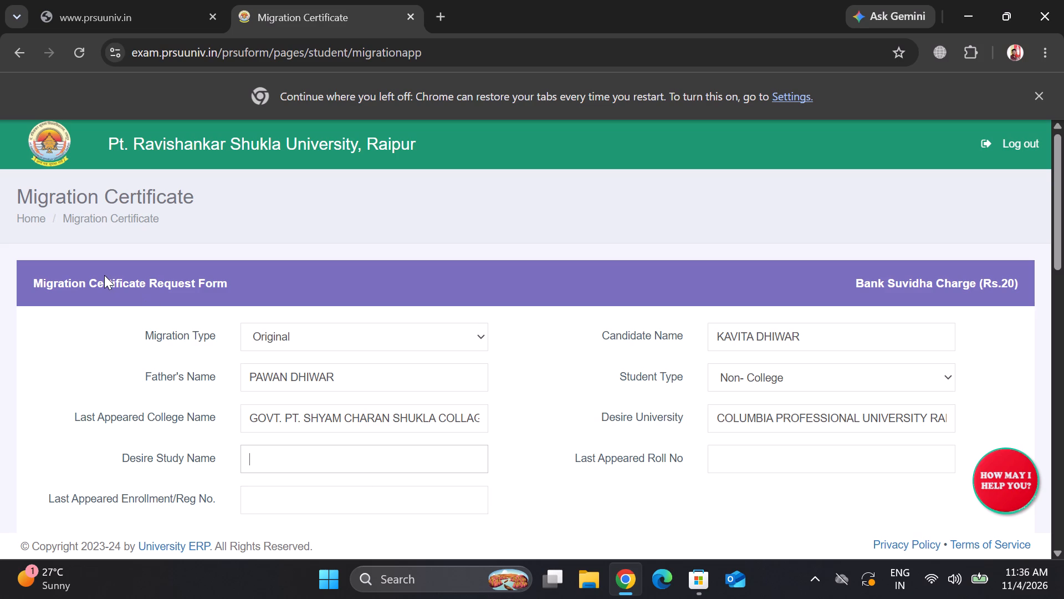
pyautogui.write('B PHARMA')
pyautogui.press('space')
# Enter the candidate's last appeared roll number.
pyautogui.click(742, 461)
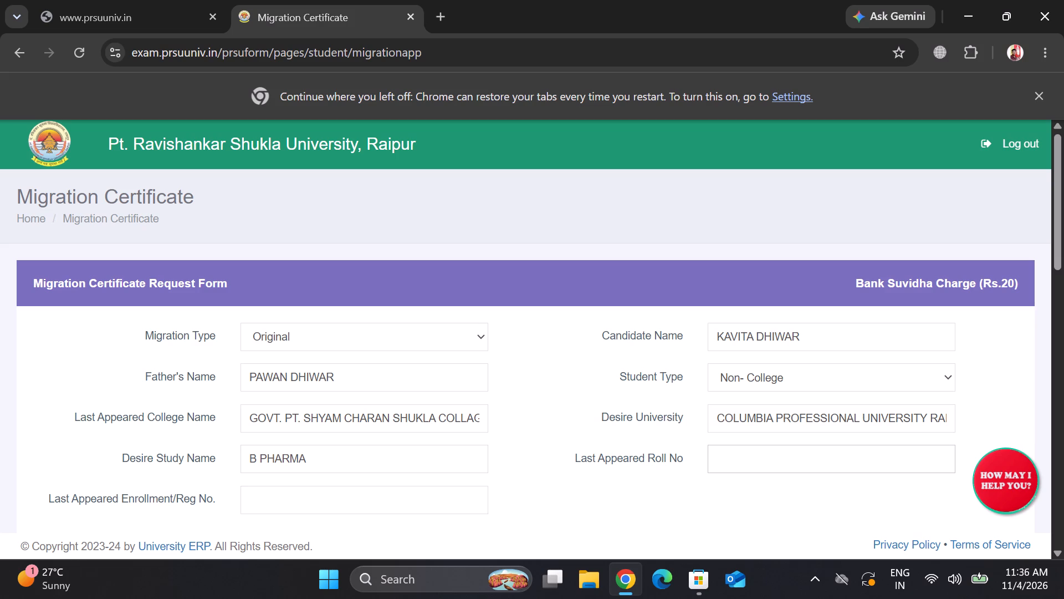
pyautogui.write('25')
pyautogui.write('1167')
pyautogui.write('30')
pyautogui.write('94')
# Enter the candidate's last appeared enrollment/registration number, including its letter prefix and slash.
pyautogui.click(360, 486)
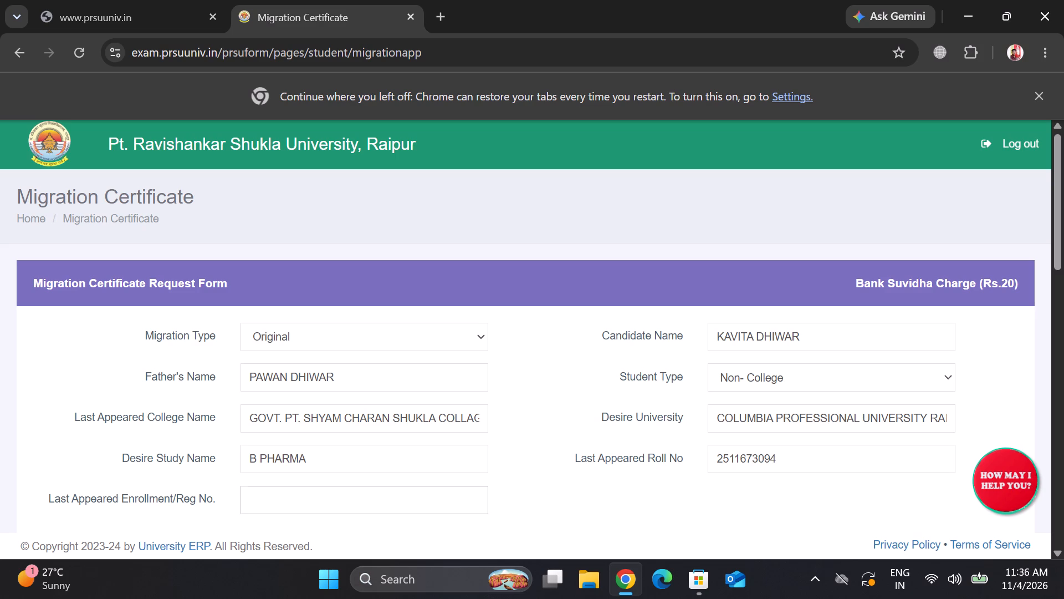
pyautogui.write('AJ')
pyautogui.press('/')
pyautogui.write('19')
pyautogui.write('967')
# Correct the enrollment/registration number by replacing the digits that follow the first digit after the slash.
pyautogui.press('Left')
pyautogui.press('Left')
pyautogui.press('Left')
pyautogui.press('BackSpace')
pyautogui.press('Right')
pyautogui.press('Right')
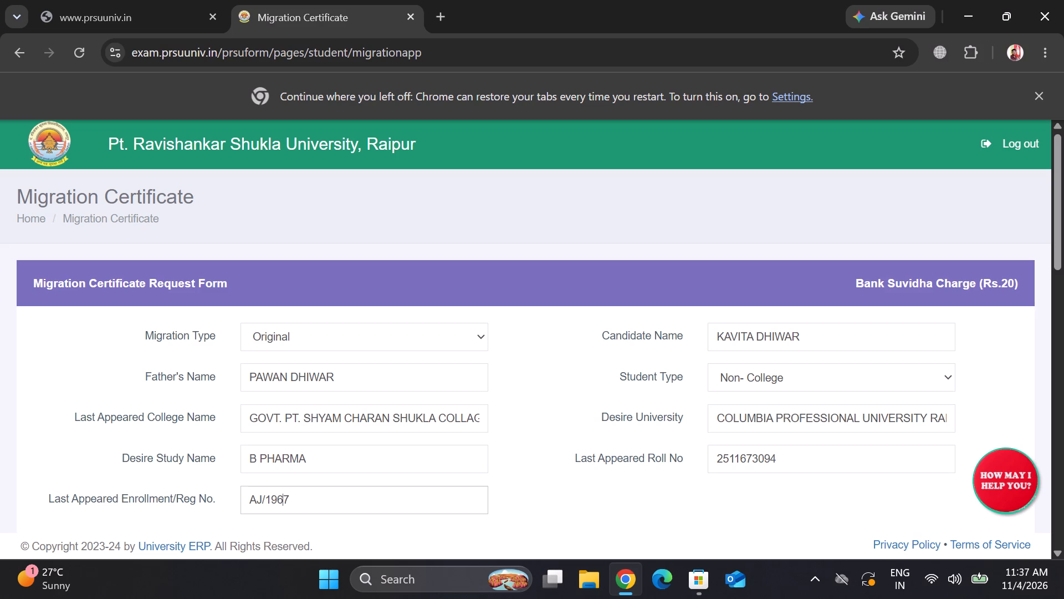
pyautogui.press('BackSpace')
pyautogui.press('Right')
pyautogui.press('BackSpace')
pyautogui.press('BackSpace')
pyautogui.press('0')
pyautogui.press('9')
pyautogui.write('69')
# Fill in the candidate's district and state in the Address section.
pyautogui.scroll(-3, 350, 514)
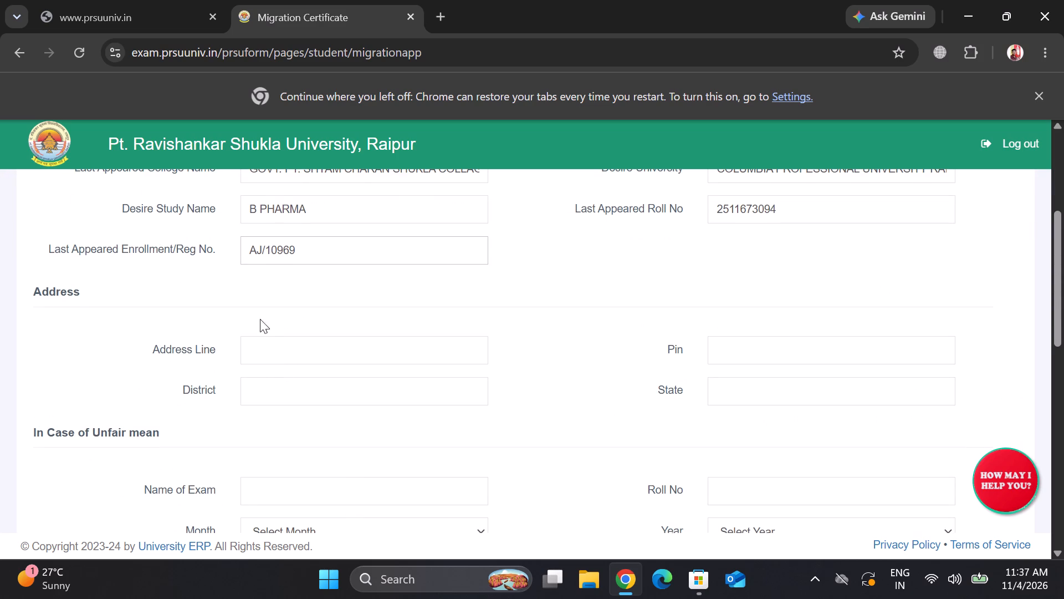
pyautogui.click(267, 344)
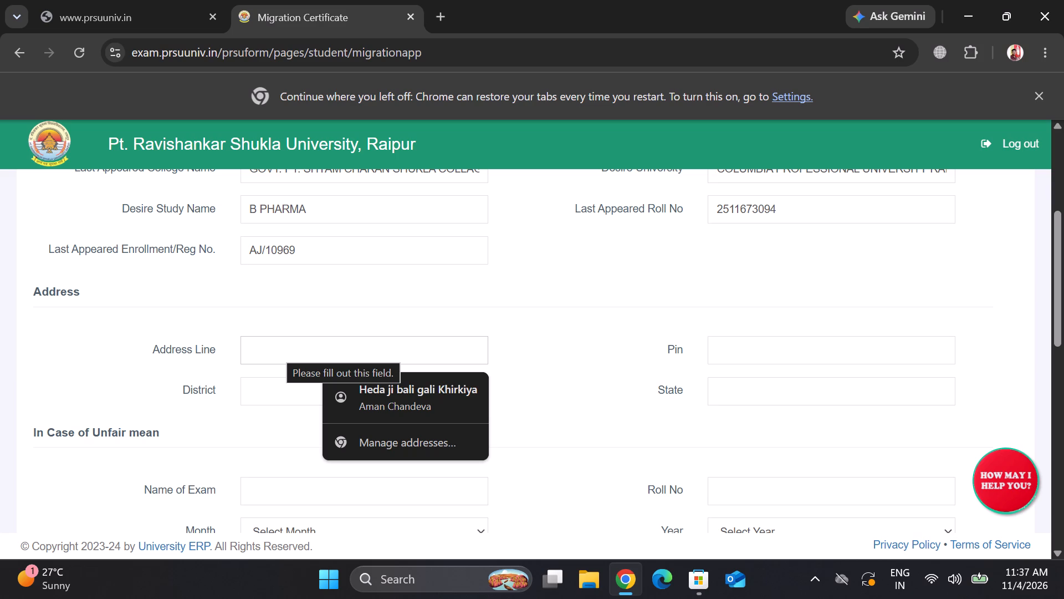
pyautogui.click(771, 352)
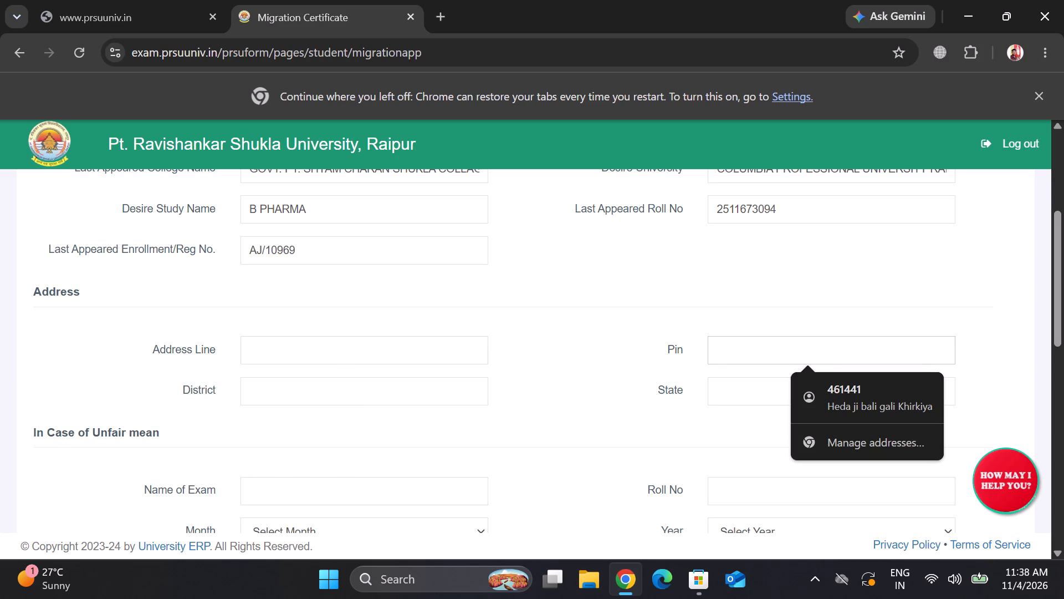
pyautogui.click(340, 392)
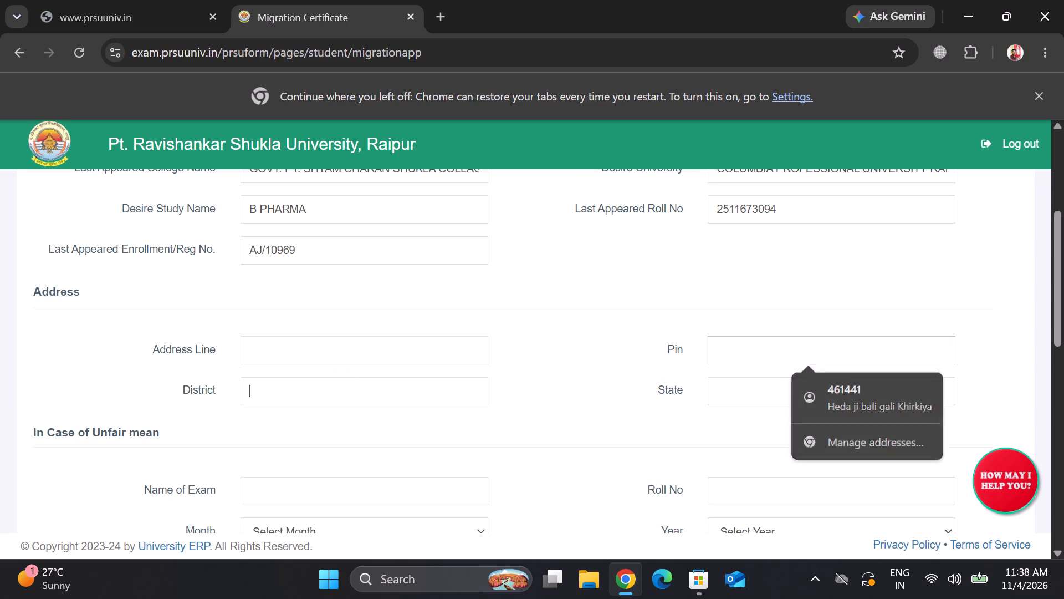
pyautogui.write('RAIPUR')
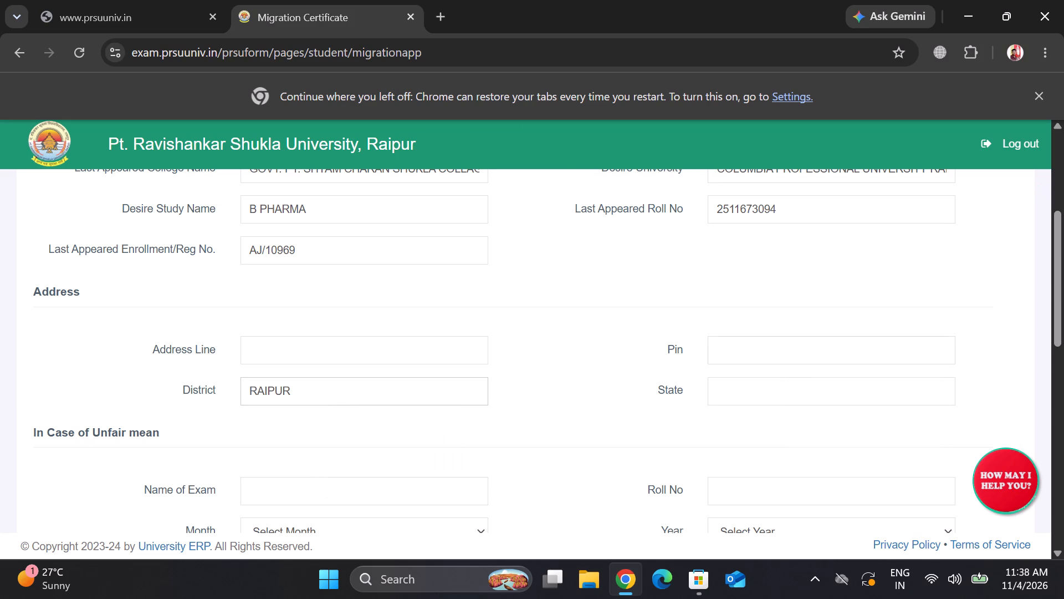
pyautogui.click(736, 388)
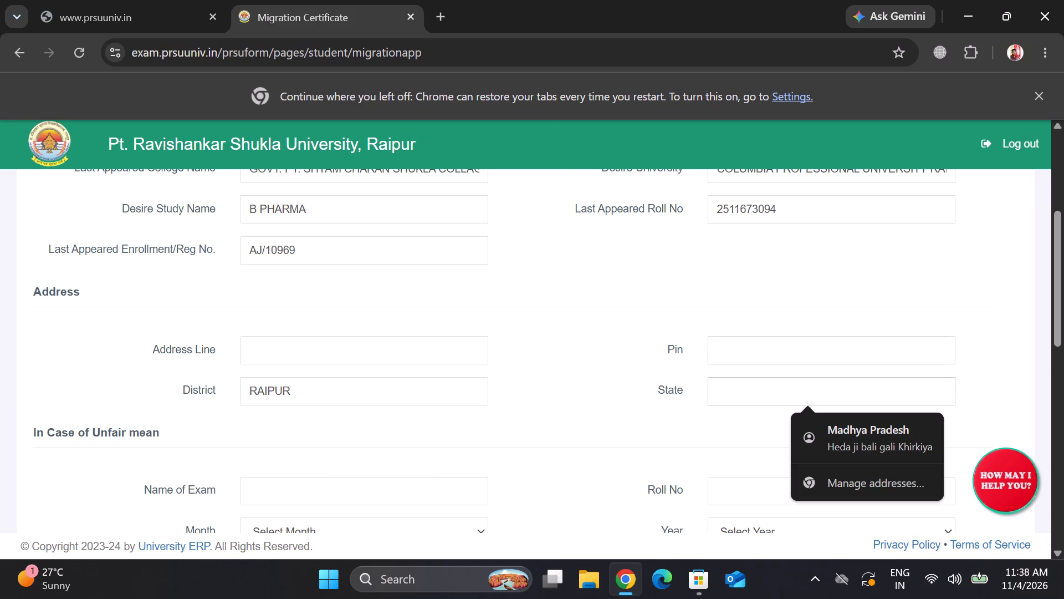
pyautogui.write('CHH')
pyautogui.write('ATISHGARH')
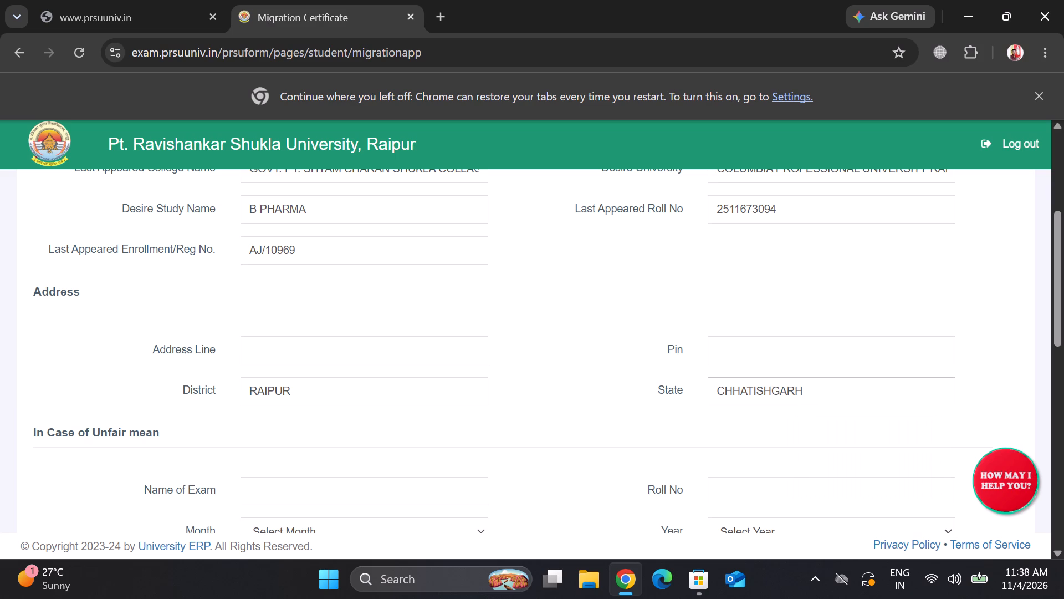
# Enter the candidate's postal PIN code in the Address section, correcting its fourth digit.
pyautogui.click(785, 352)
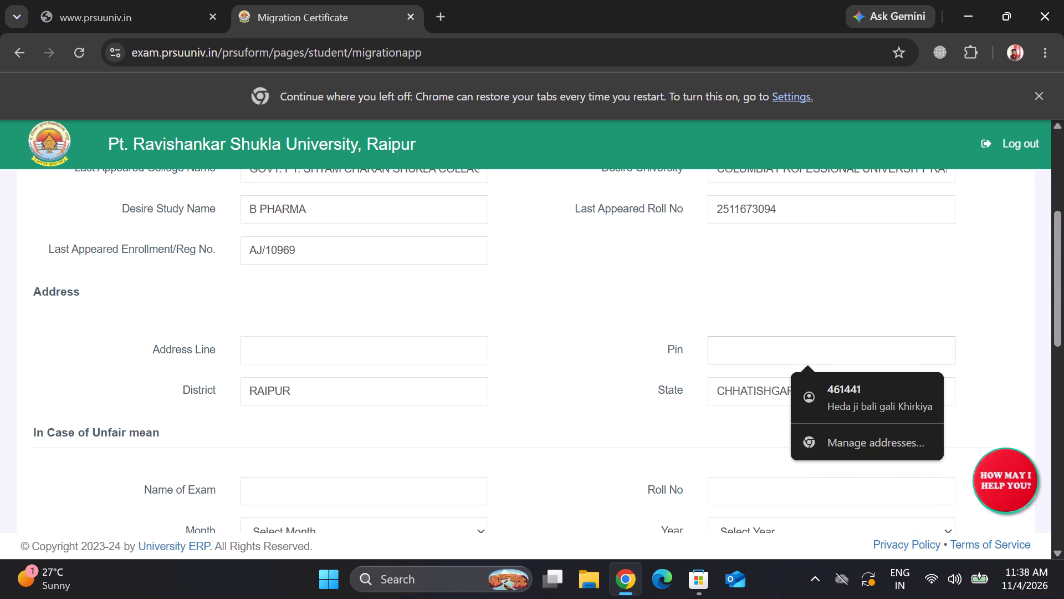
pyautogui.click(654, 414)
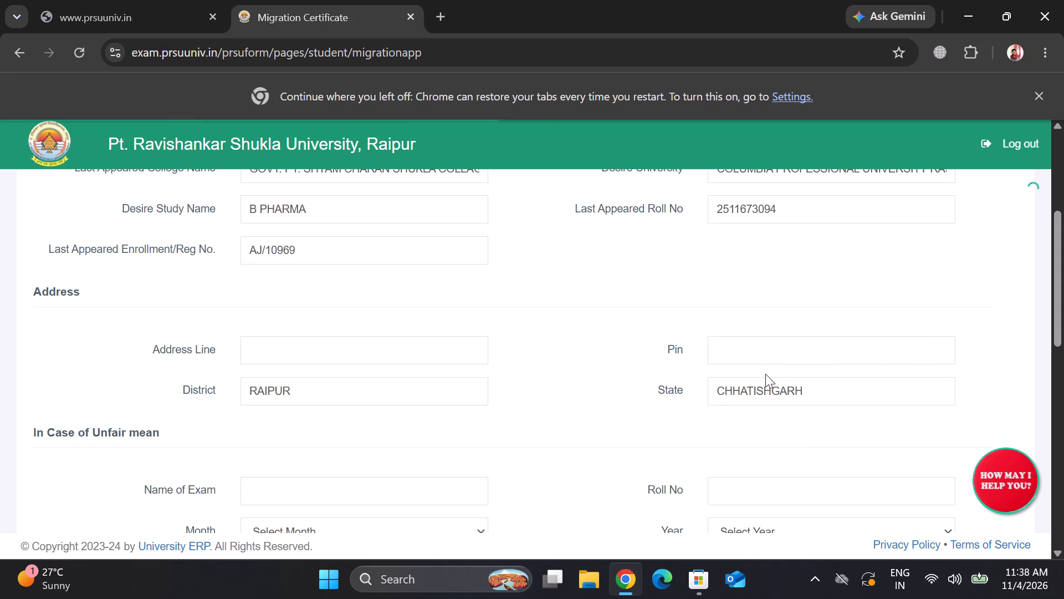
pyautogui.click(761, 359)
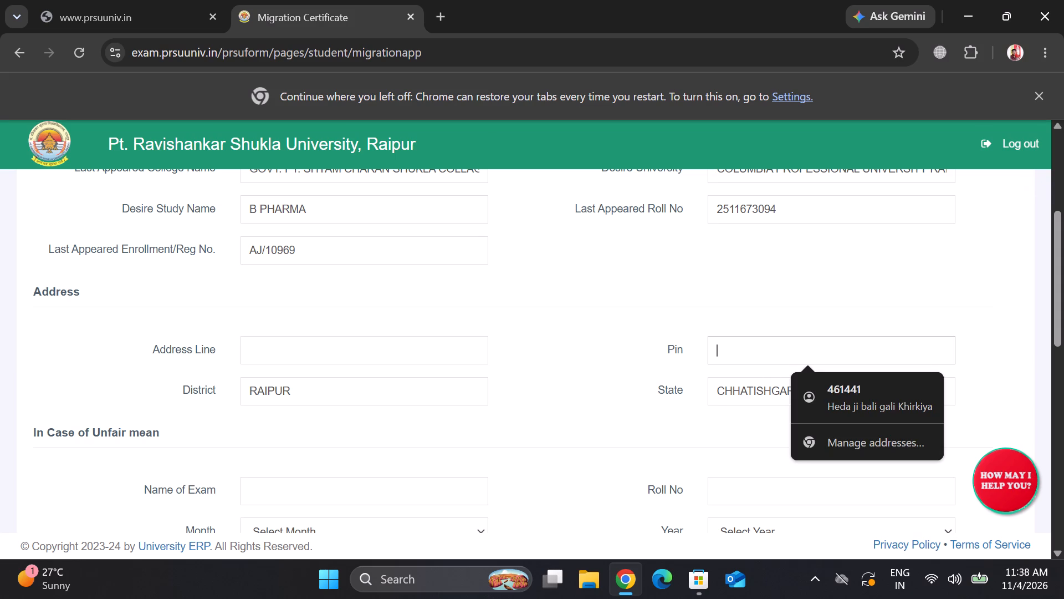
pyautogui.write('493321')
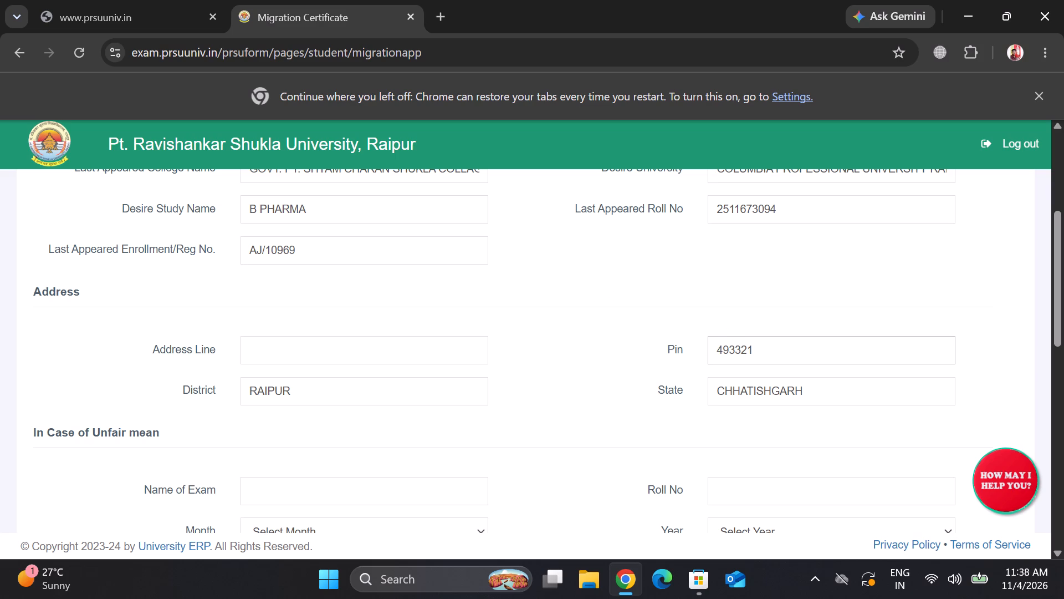
pyautogui.click(738, 345)
pyautogui.press('BackSpace')
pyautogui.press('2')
# Enter the first part of the candidate's address line, giving the municipal body type and town name.
pyautogui.click(358, 350)
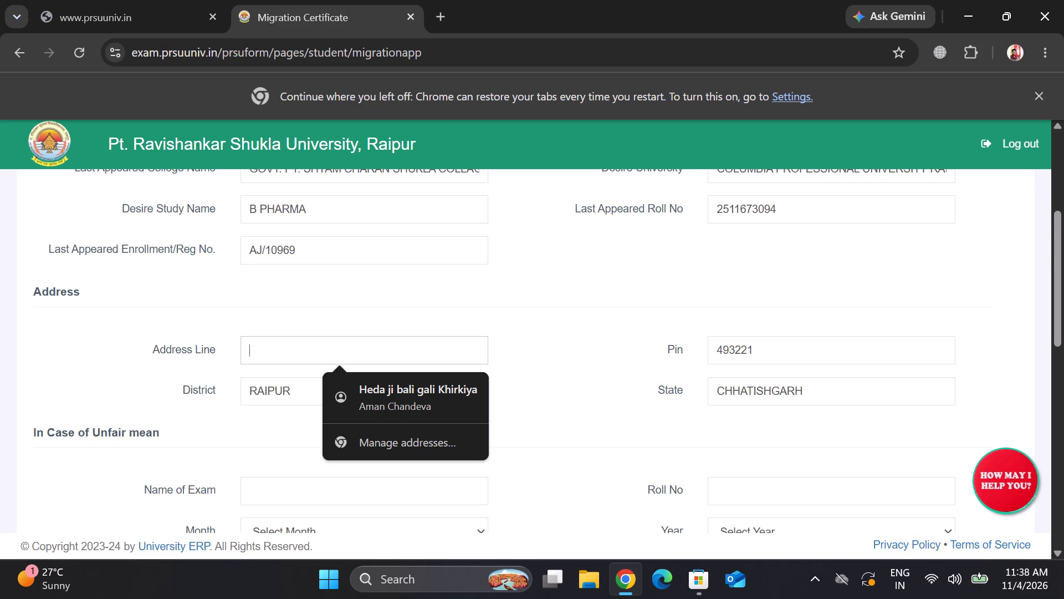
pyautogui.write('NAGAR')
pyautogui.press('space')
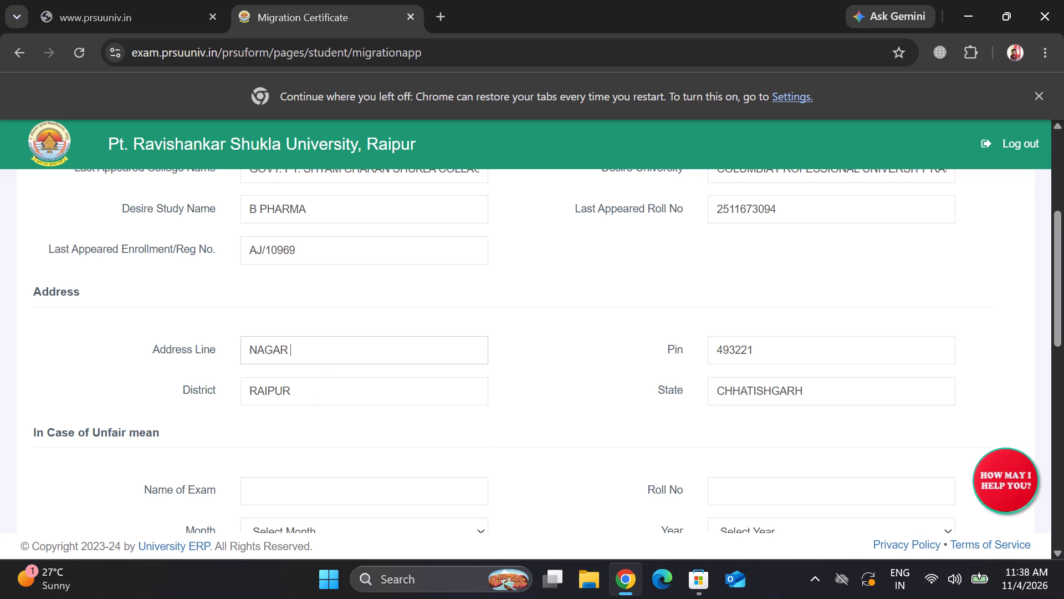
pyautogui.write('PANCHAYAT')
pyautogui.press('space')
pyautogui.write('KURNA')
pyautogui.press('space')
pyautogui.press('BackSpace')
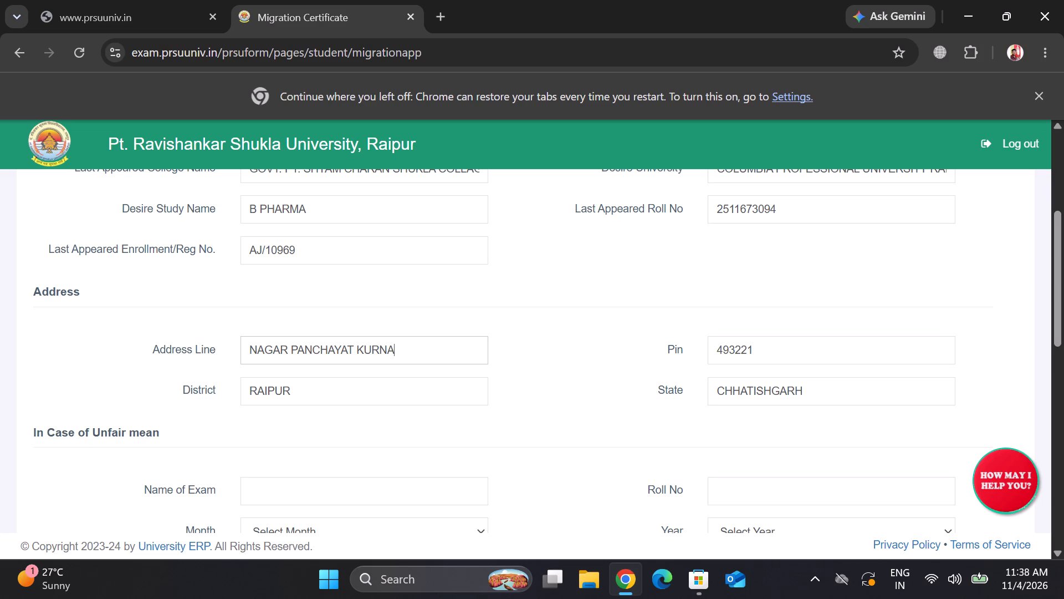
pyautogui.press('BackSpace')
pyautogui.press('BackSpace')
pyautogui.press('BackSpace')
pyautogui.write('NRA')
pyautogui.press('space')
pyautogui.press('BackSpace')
# Complete the address line by adding a comma, the candidate's locality and the ward number.
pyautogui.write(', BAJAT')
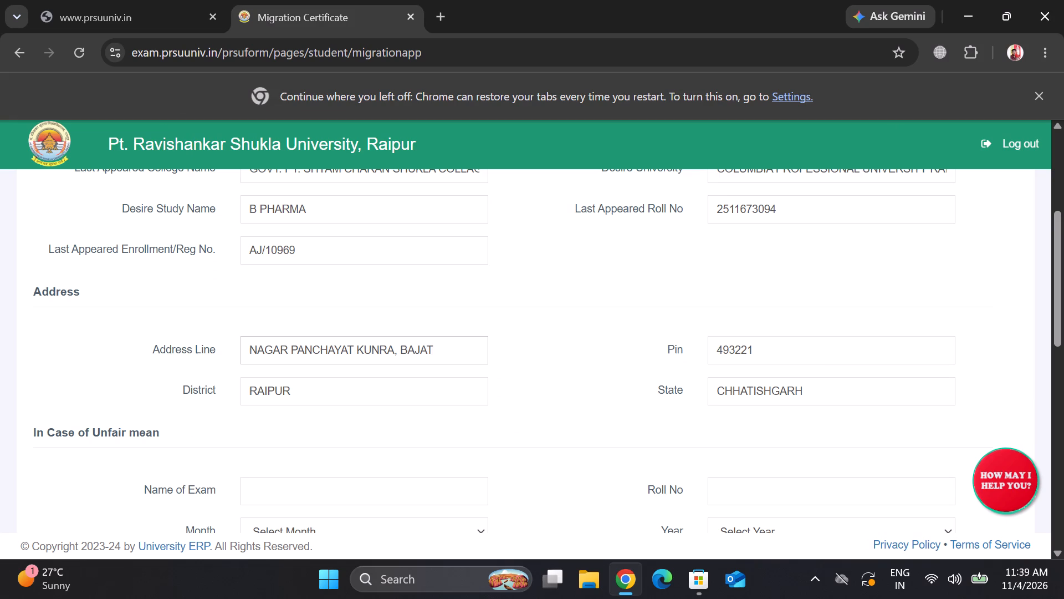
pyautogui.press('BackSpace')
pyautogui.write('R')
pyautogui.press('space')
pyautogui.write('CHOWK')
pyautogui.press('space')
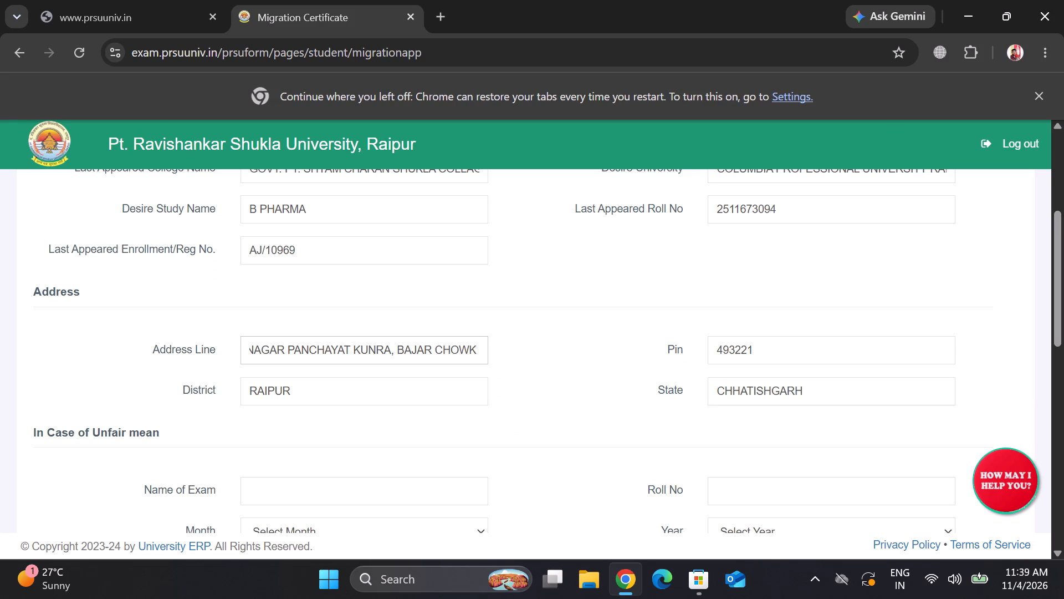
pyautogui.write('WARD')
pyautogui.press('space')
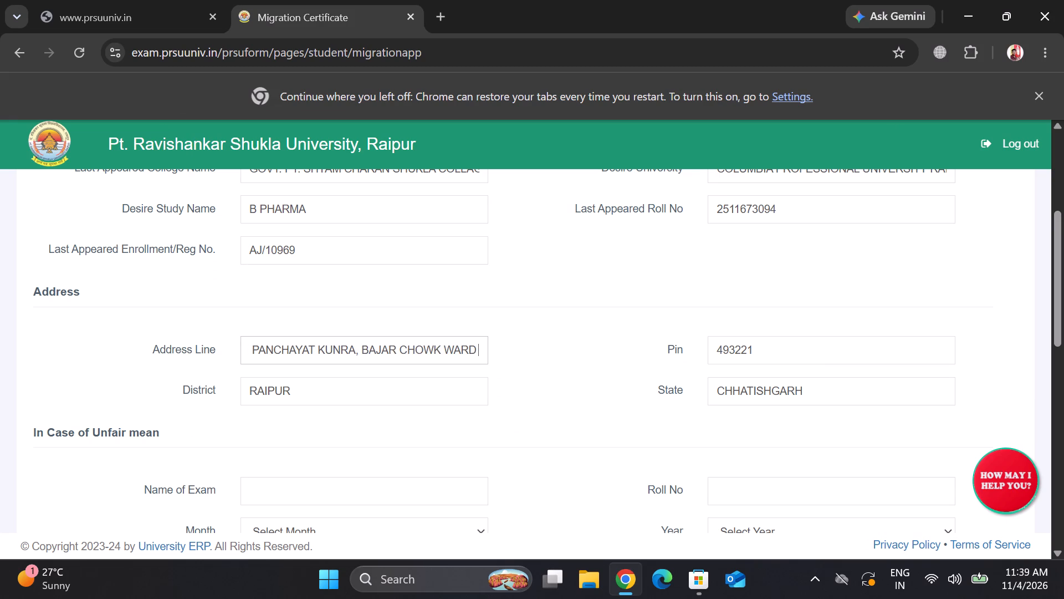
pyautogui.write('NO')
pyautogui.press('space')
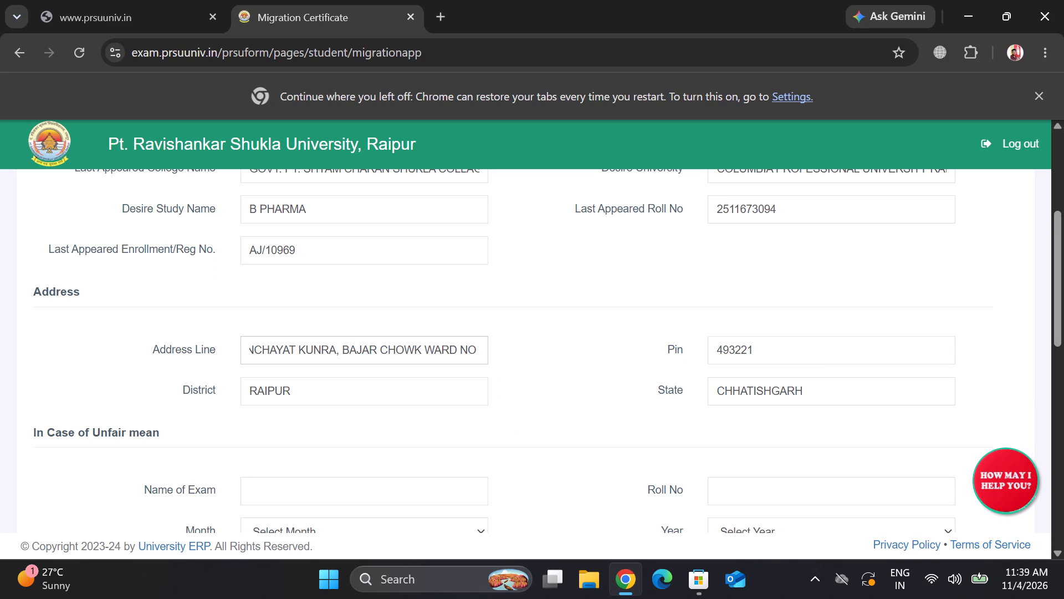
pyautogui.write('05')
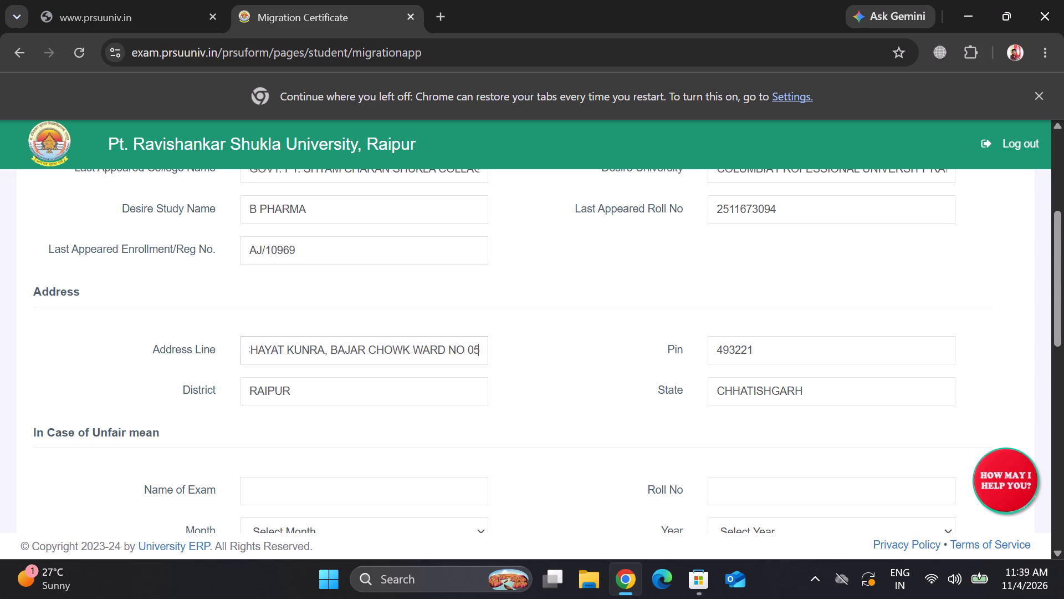
pyautogui.click(818, 385)
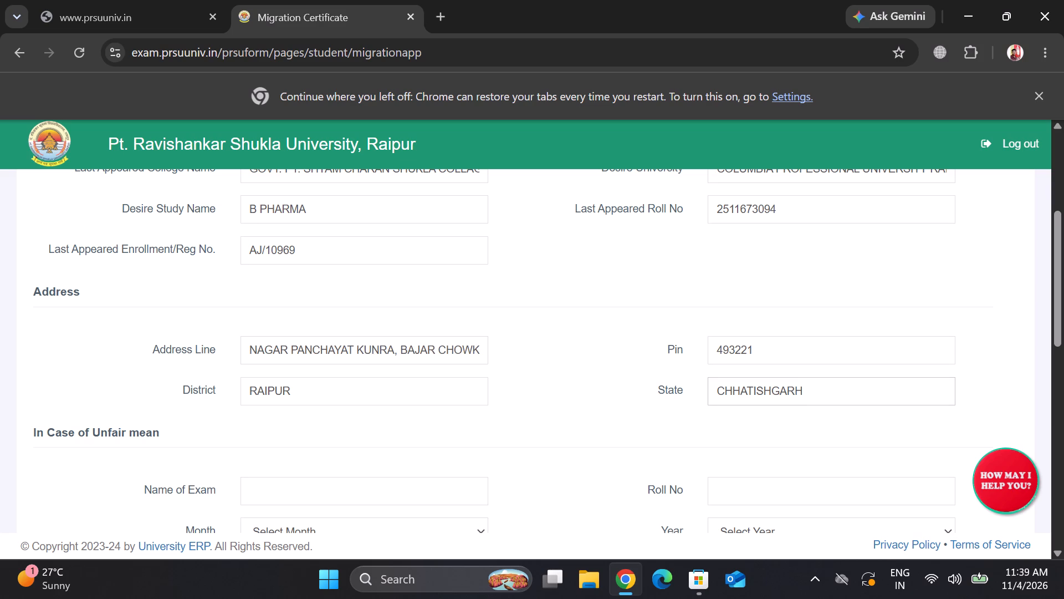
# Begin the Name of Exam entry in the In Case of Unfair mean section.
pyautogui.scroll(-2, 776, 400)
pyautogui.scroll(1, 755, 389)
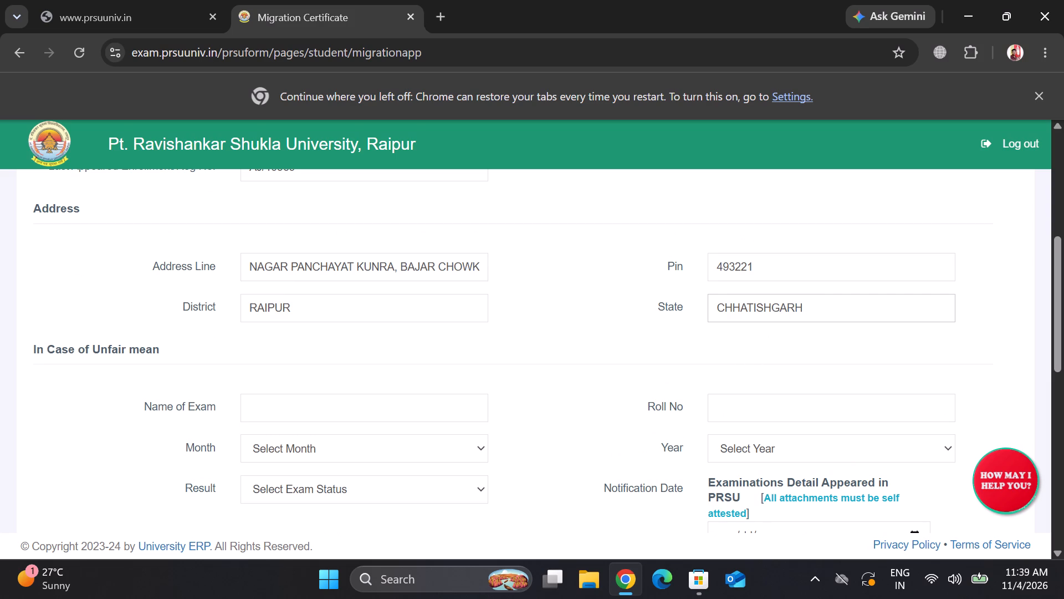
pyautogui.click(374, 414)
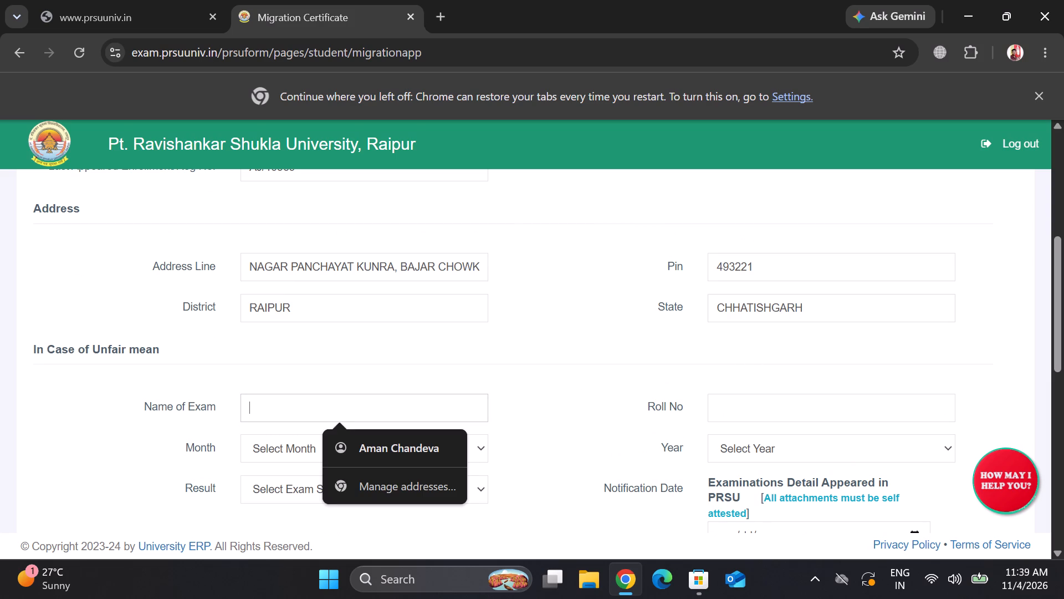
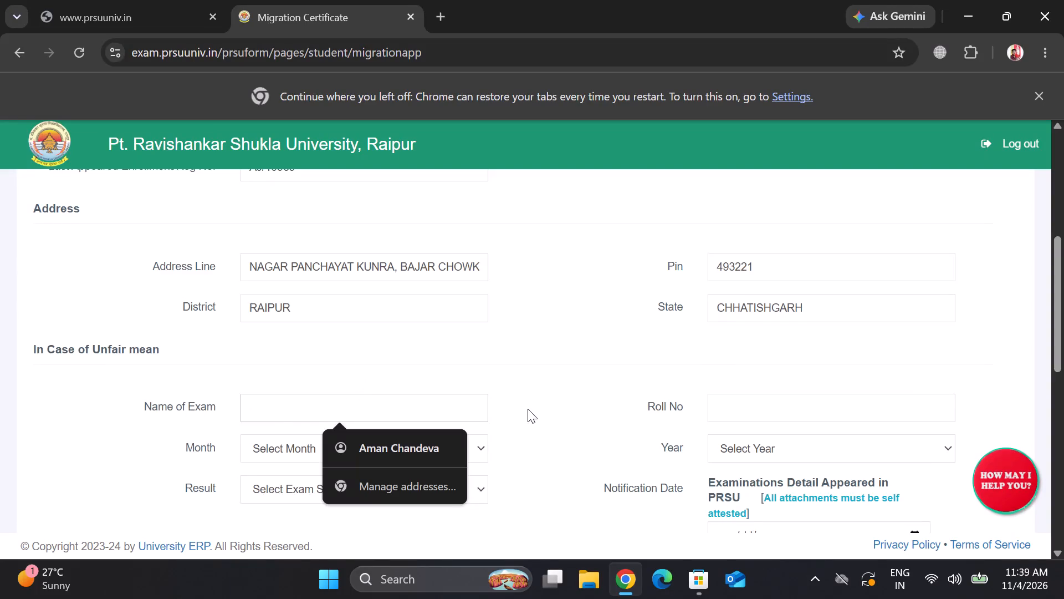
# Enter B.Sc NEP 1ST SEM as the exam name in row 1 of the examinations detail table.
pyautogui.scroll(-2, 533, 409)
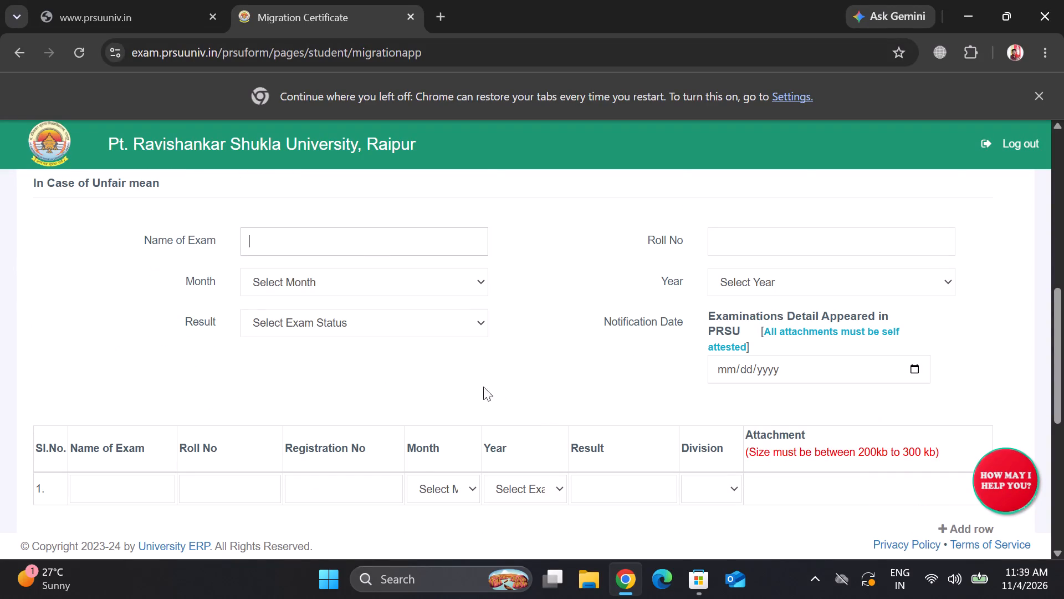
pyautogui.scroll(-1, 238, 436)
pyautogui.click(90, 391)
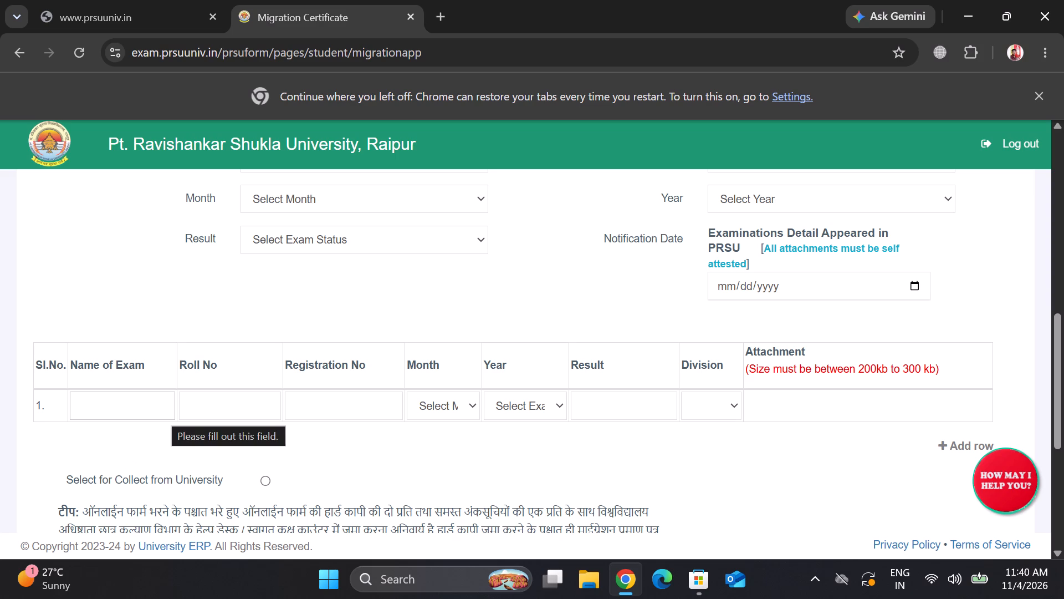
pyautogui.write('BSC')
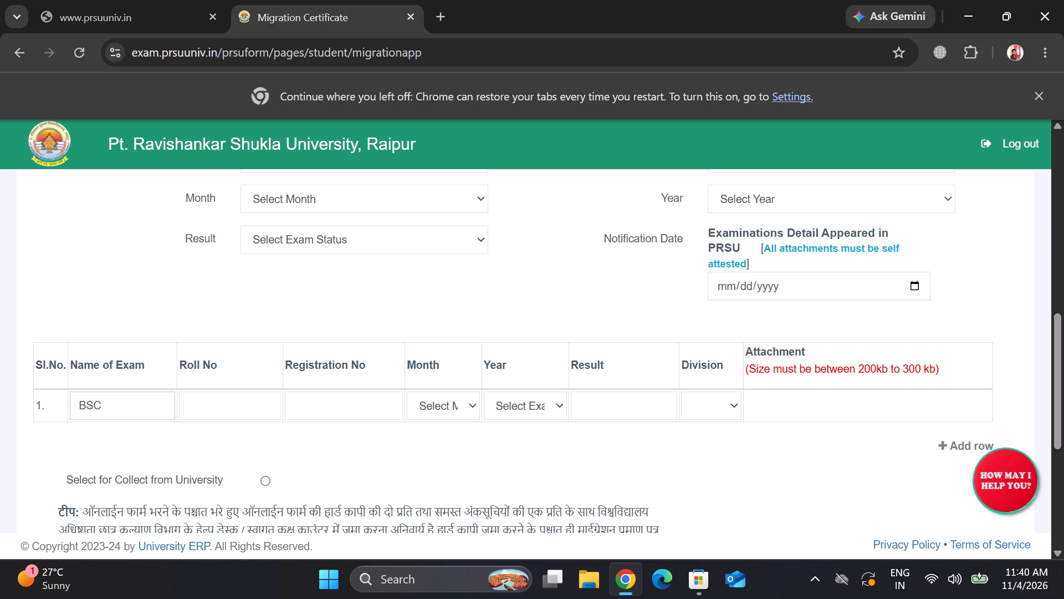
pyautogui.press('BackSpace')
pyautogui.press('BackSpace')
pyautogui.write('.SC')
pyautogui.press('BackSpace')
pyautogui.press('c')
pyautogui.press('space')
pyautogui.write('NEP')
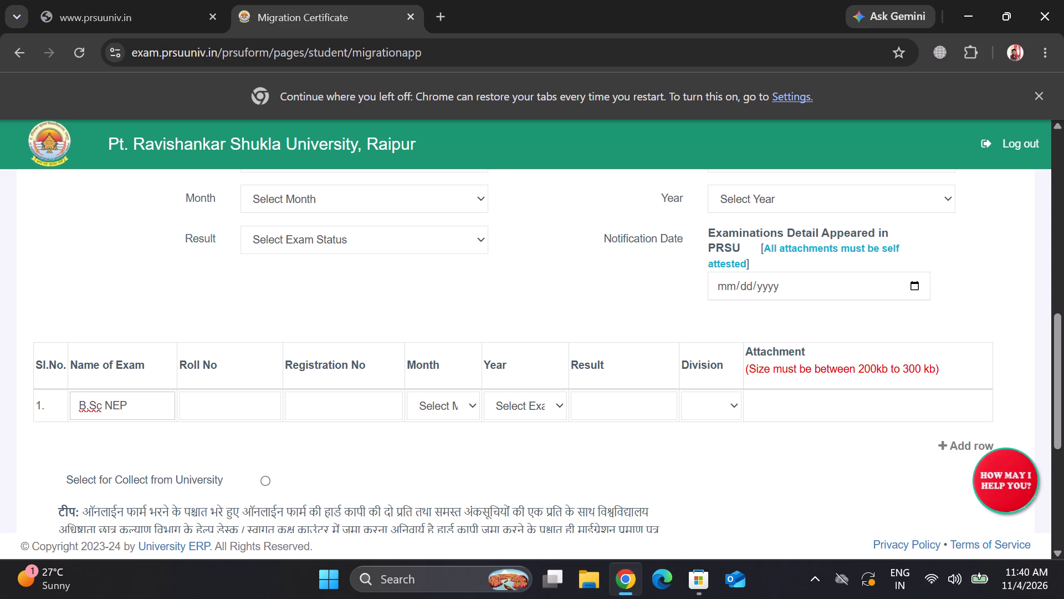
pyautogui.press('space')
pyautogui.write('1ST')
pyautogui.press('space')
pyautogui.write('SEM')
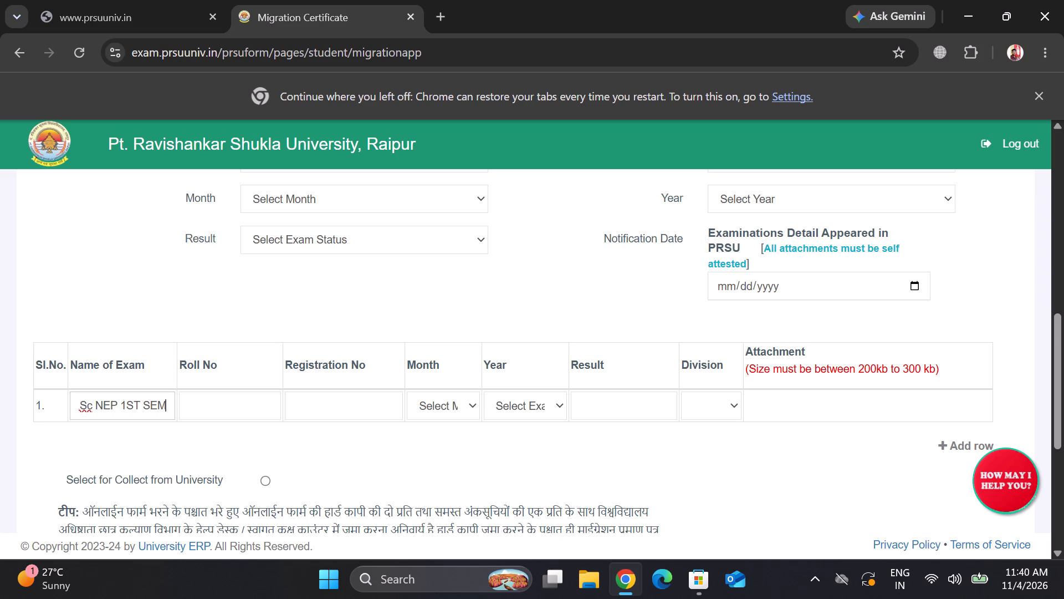
# Enter the candidate's roll number and registration number in row 1 of the examinations table.
pyautogui.click(196, 411)
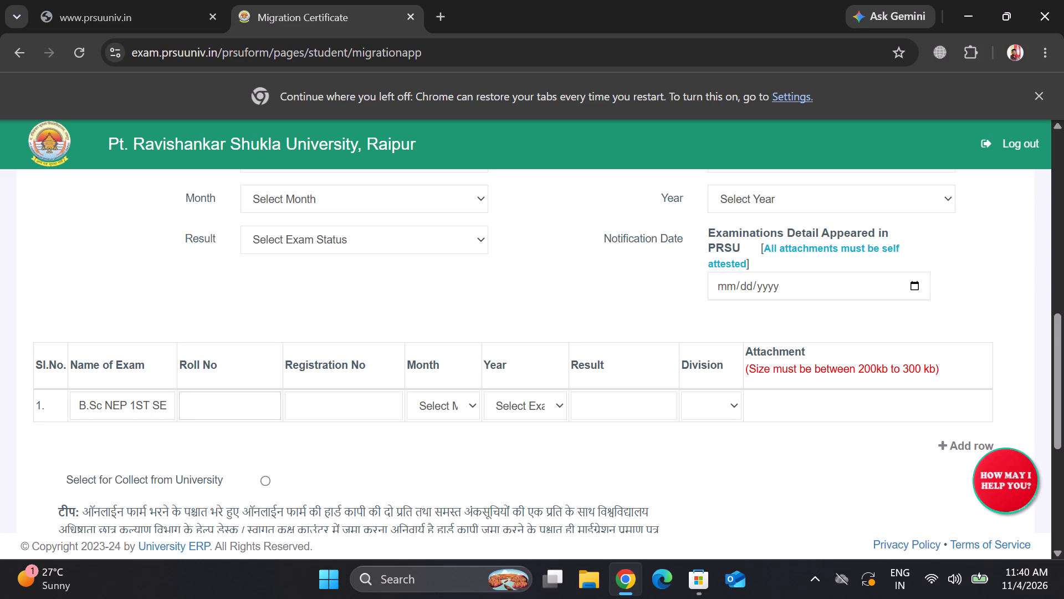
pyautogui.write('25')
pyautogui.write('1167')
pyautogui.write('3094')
pyautogui.moveTo(291, 407); pyautogui.dragTo(296, 407)
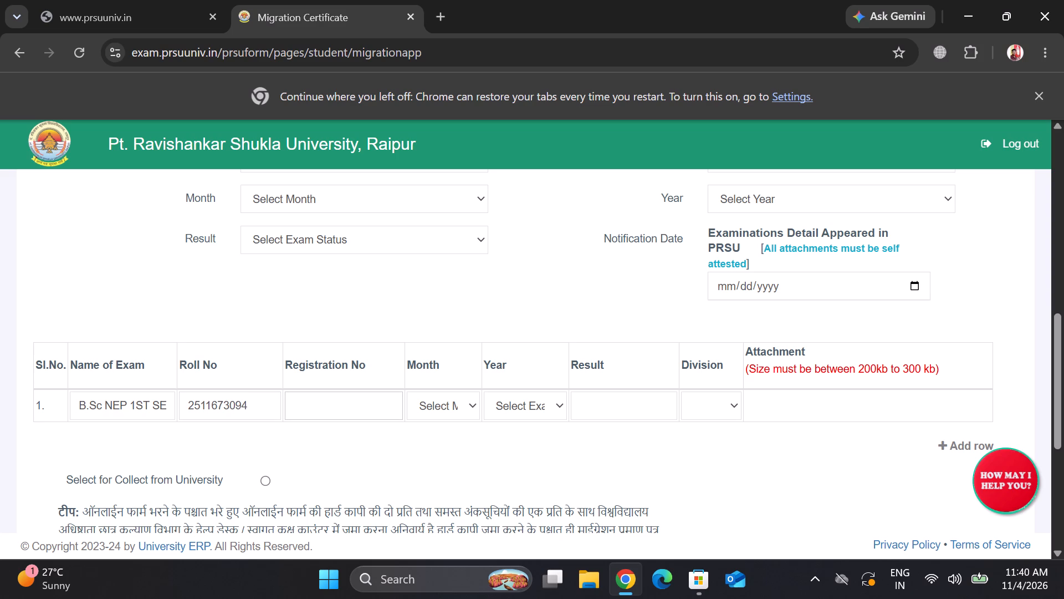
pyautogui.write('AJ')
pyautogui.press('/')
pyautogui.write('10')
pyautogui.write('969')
# Set the first exam's month to Dec and its year to 2024.
pyautogui.scroll(2, 296, 408)
pyautogui.scroll(-2, 382, 438)
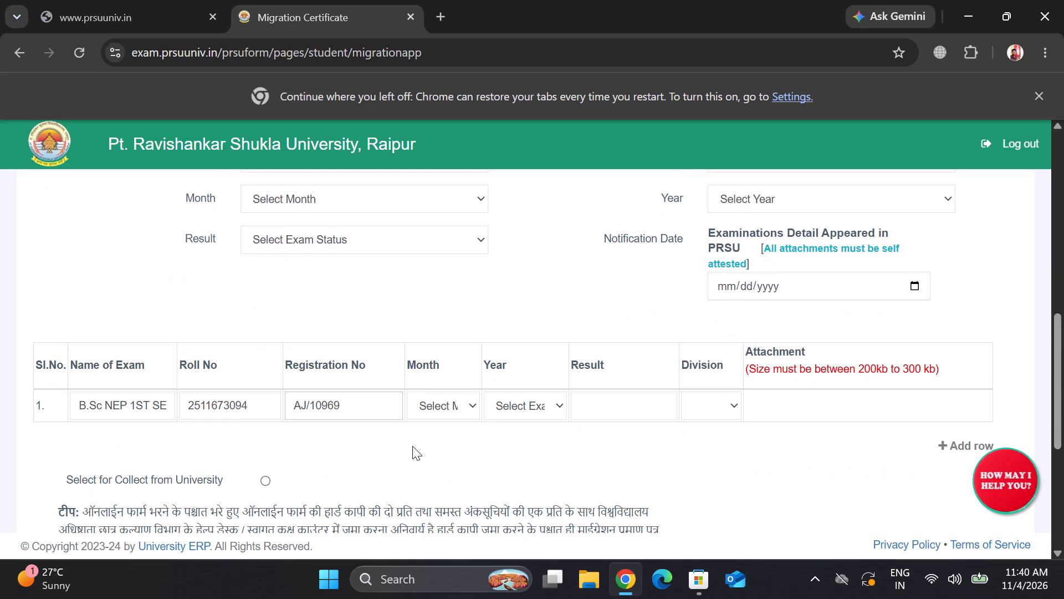
pyautogui.click(443, 405)
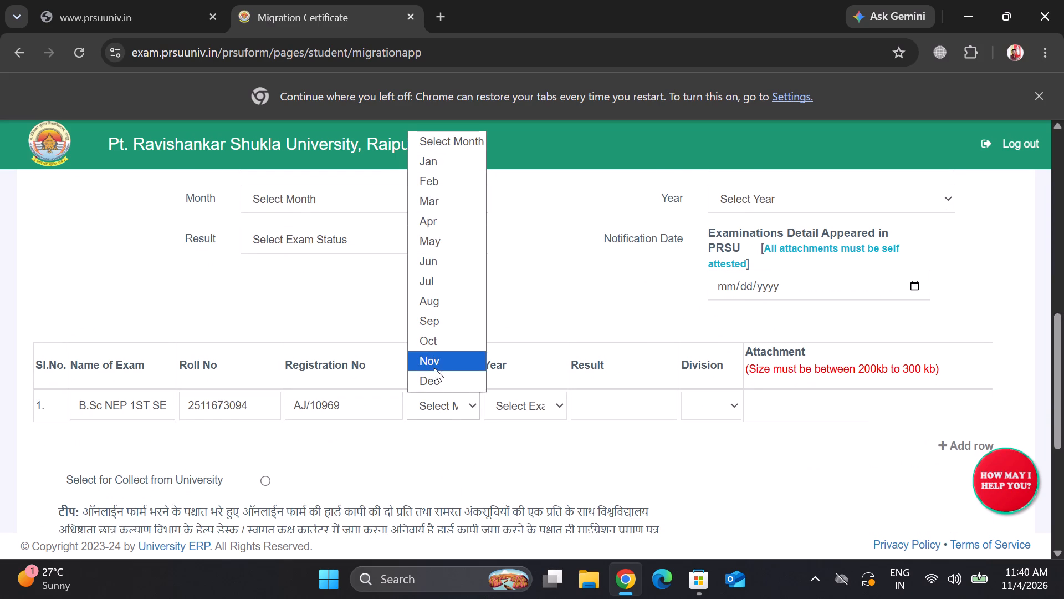
pyautogui.click(433, 376)
pyautogui.click(530, 412)
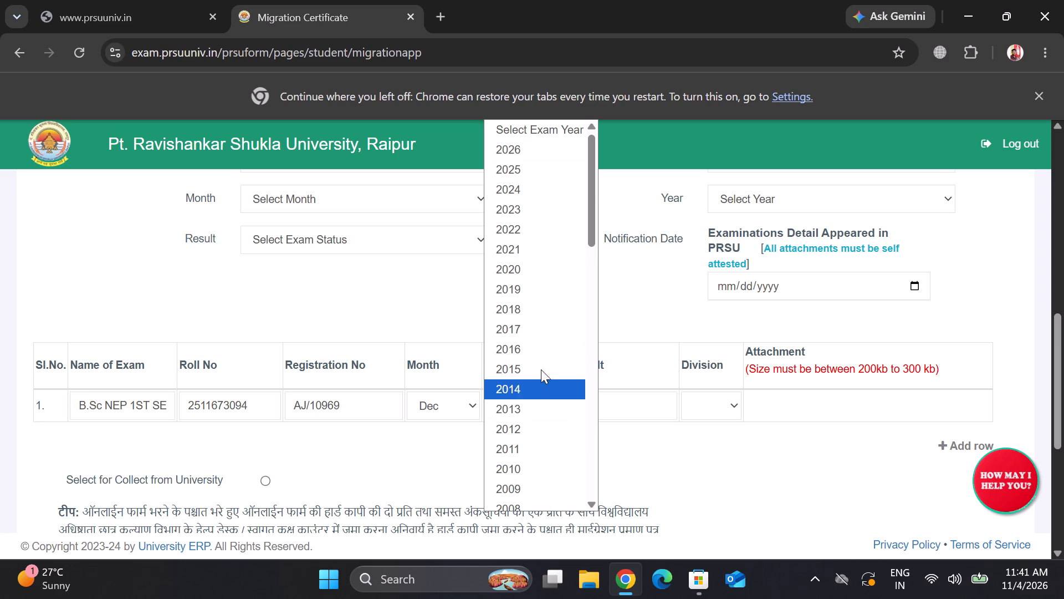
pyautogui.scroll(-2, 533, 422)
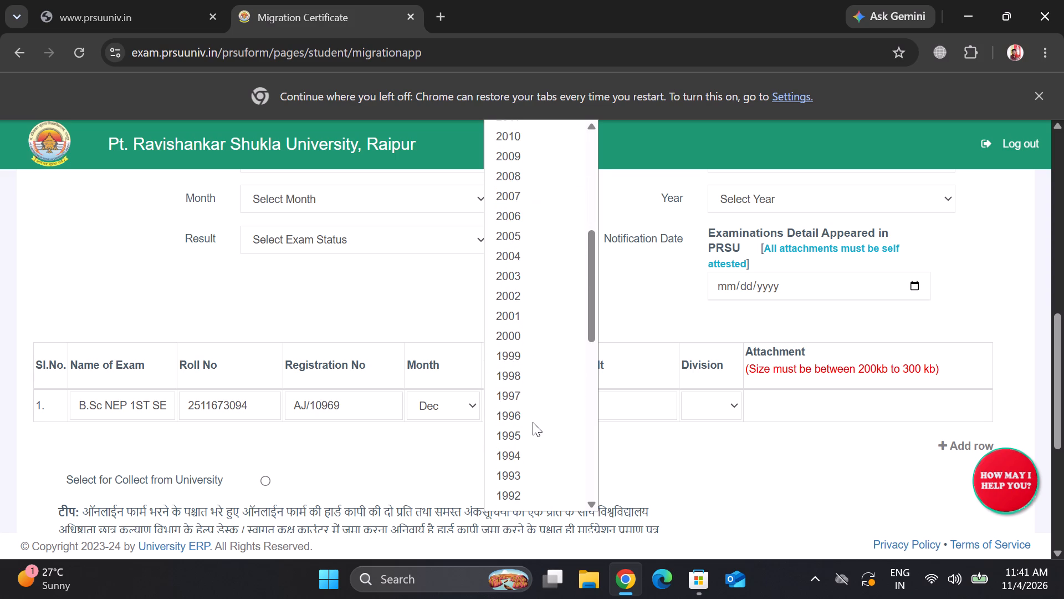
pyautogui.scroll(2, 515, 340)
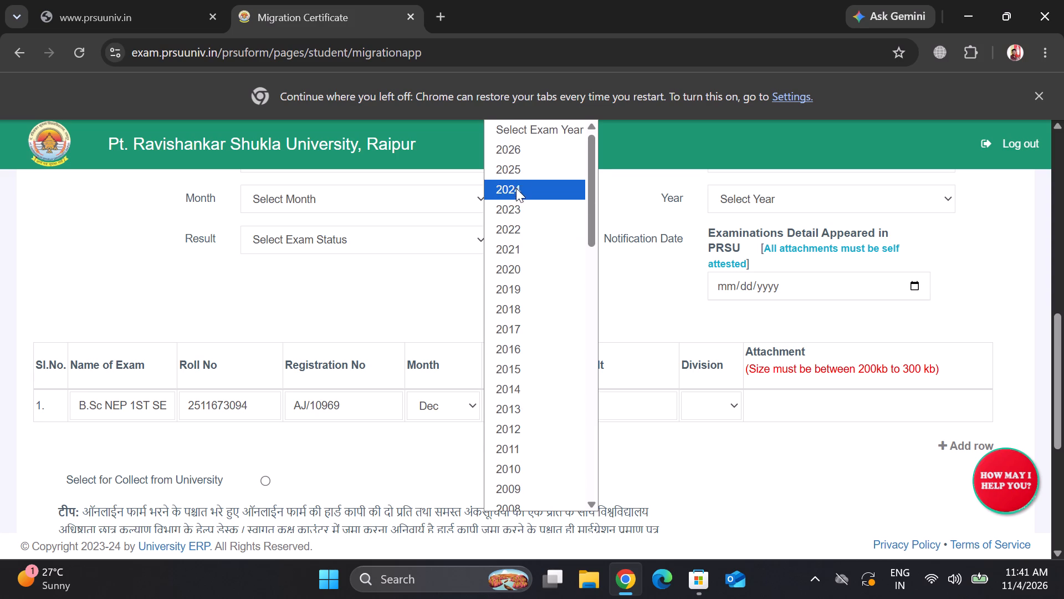
pyautogui.click(516, 187)
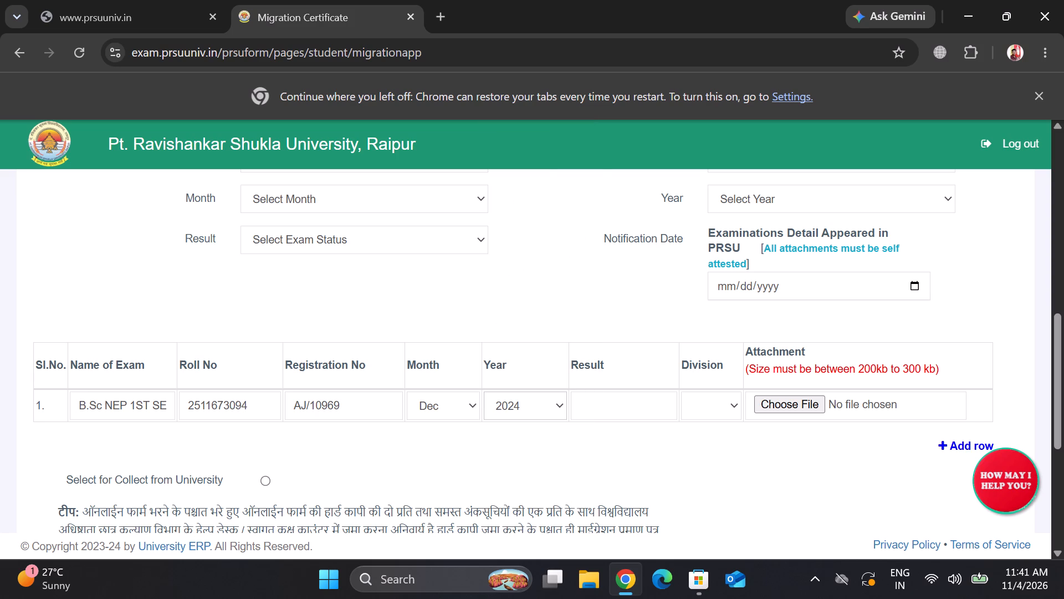
# Enter ATKT as the result in row 1 of the examinations detail table.
pyautogui.click(619, 407)
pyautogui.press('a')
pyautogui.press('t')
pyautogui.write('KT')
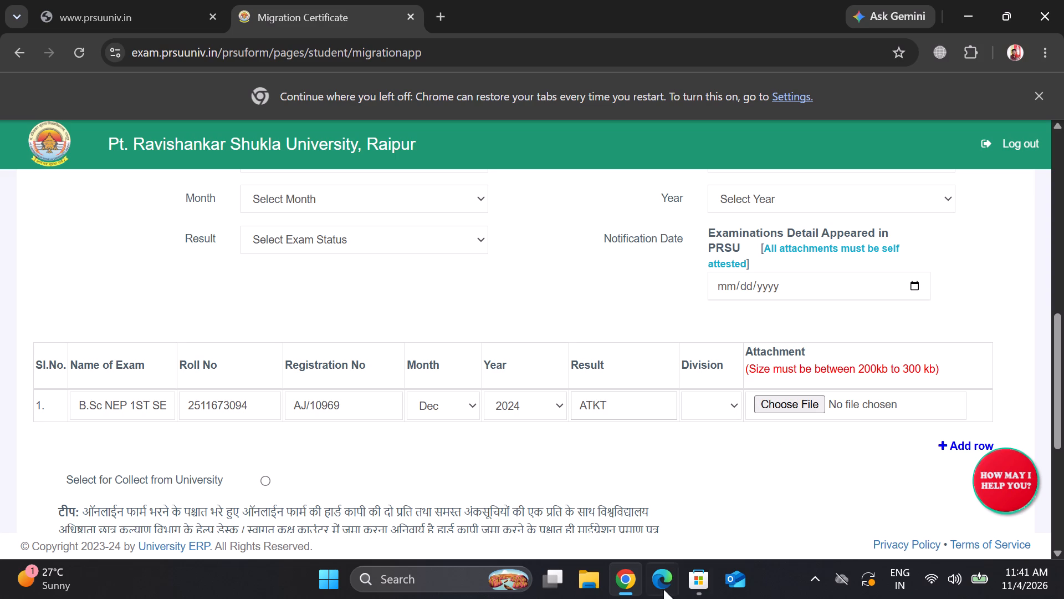
# Check the Telegram Desktop download progress in Microsoft Store and return to the migration form in Chrome.
pyautogui.click(693, 585)
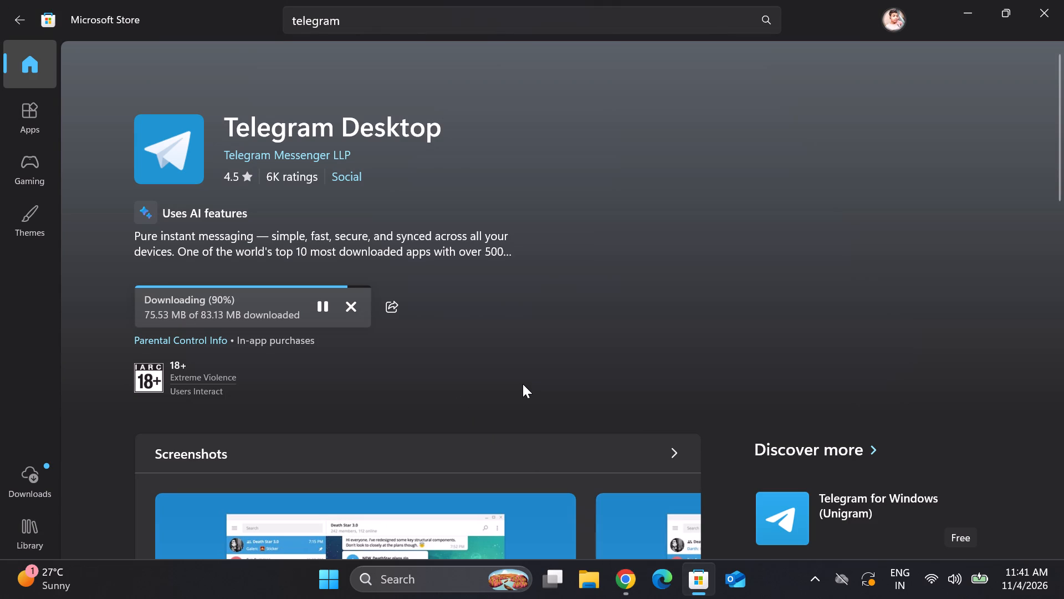
pyautogui.click(625, 581)
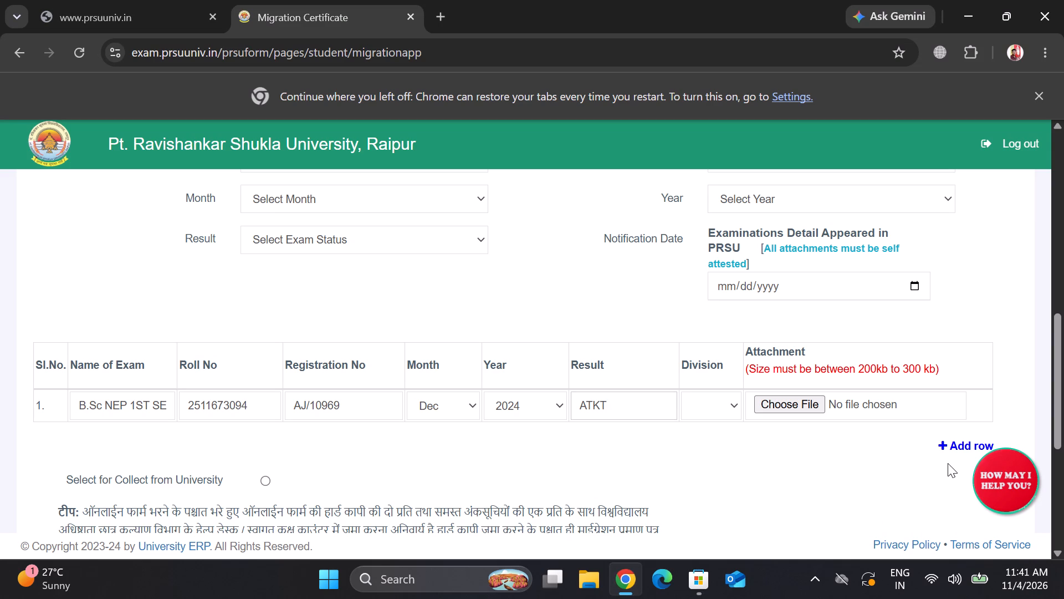
# Add a second row to the examinations detail table and begin its Name of Exam entry.
pyautogui.click(944, 450)
pyautogui.click(120, 434)
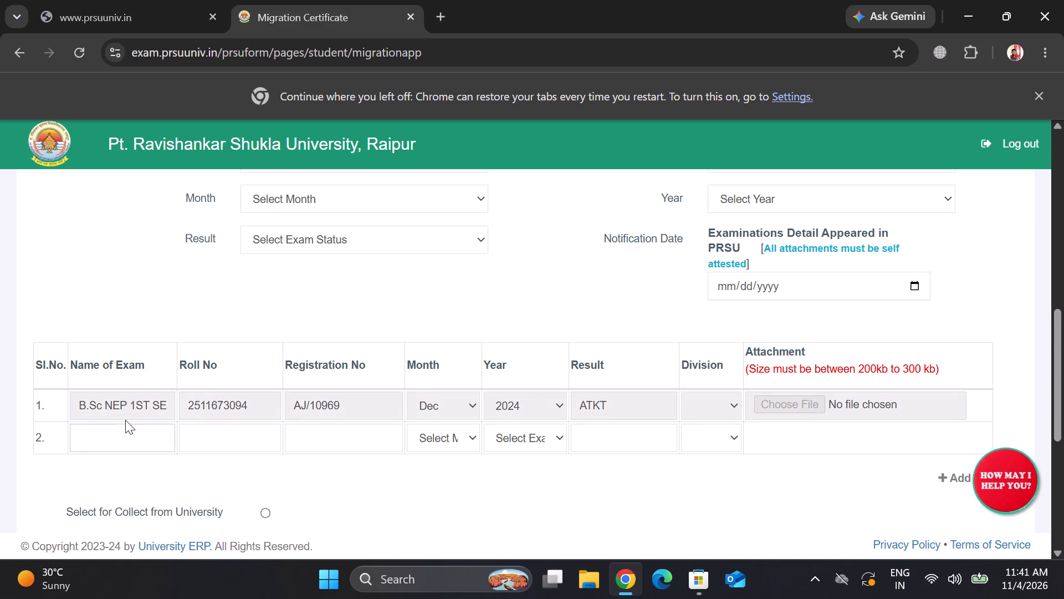
pyautogui.click(122, 412)
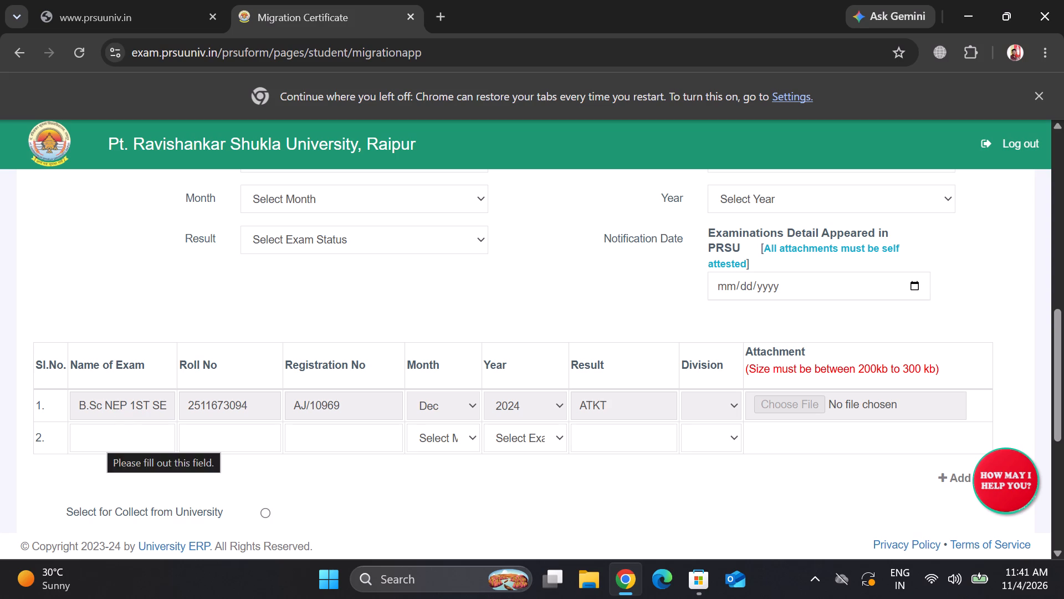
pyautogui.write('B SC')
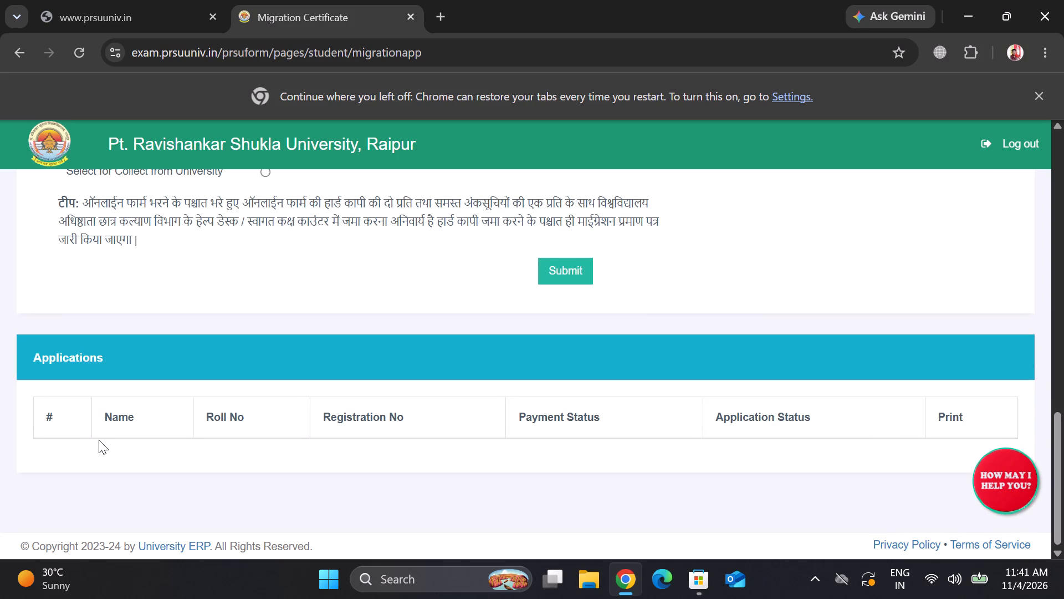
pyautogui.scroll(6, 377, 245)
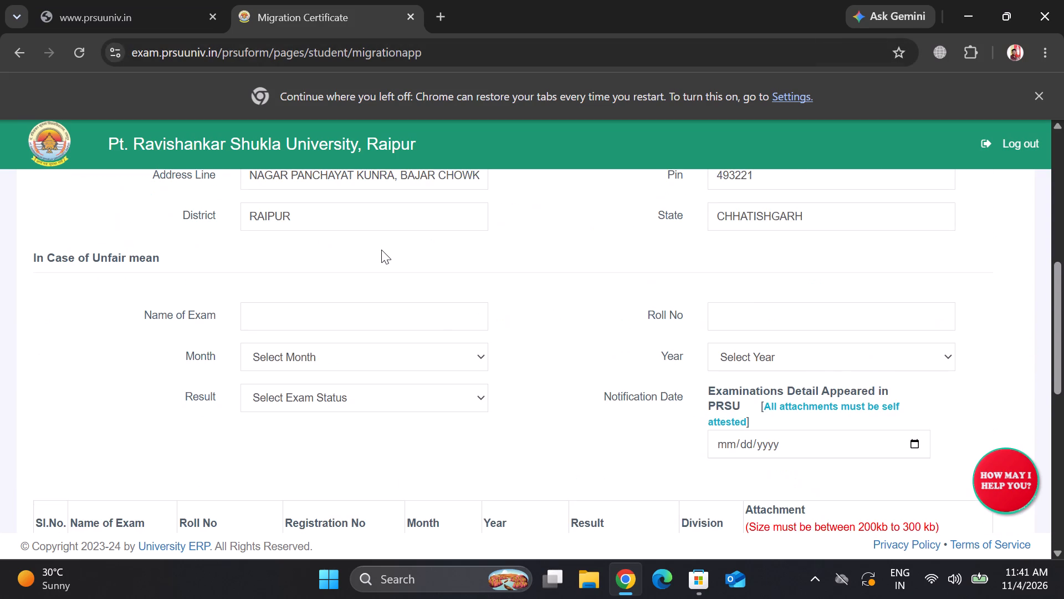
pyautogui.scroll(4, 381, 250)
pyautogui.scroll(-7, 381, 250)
# Enter B. Sc NEP 2ND SEM as the exam name in row 2 of the examinations detail table.
pyautogui.click(118, 351)
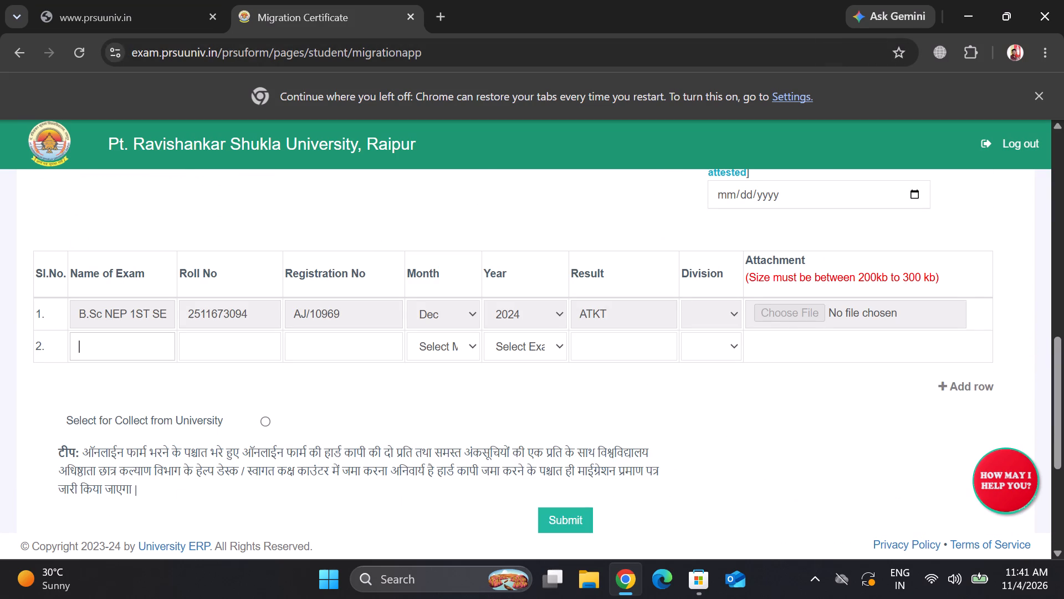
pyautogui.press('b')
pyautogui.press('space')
pyautogui.press('BackSpace')
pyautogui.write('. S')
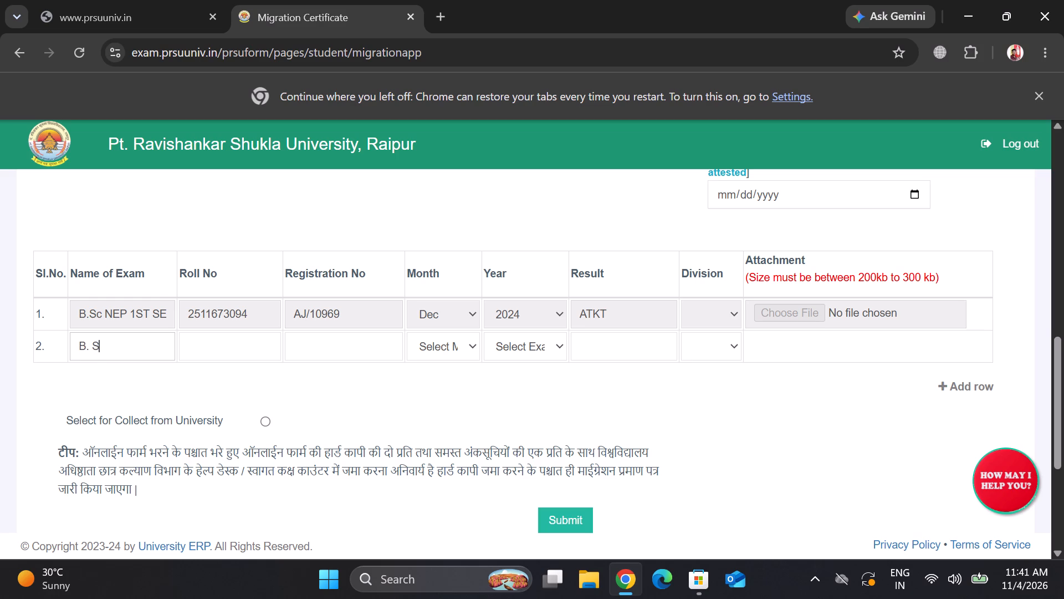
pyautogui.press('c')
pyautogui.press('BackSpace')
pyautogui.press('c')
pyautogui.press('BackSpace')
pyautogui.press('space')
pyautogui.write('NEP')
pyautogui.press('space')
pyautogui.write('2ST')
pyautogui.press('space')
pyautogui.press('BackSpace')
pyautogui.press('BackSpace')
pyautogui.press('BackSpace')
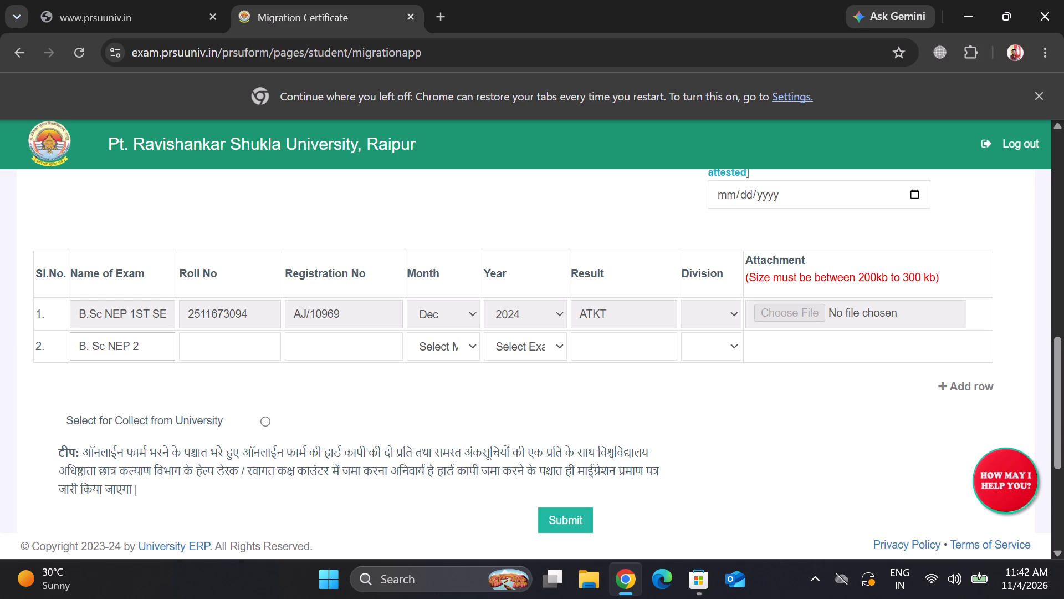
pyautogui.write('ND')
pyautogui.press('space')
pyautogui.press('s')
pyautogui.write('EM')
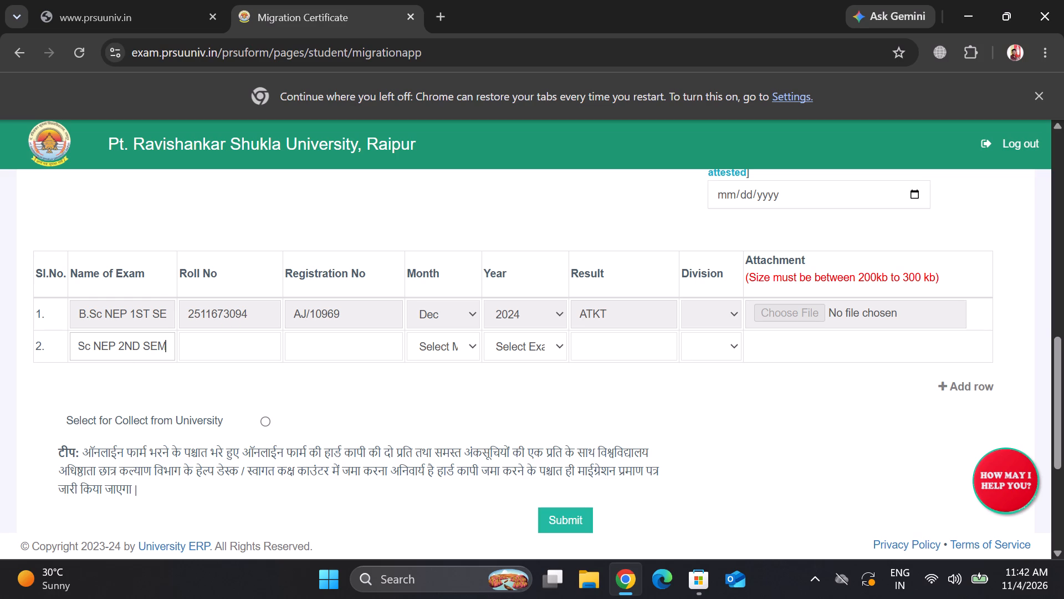
# Enter the candidate's roll number and registration number in row 2 of the examinations table.
pyautogui.click(207, 343)
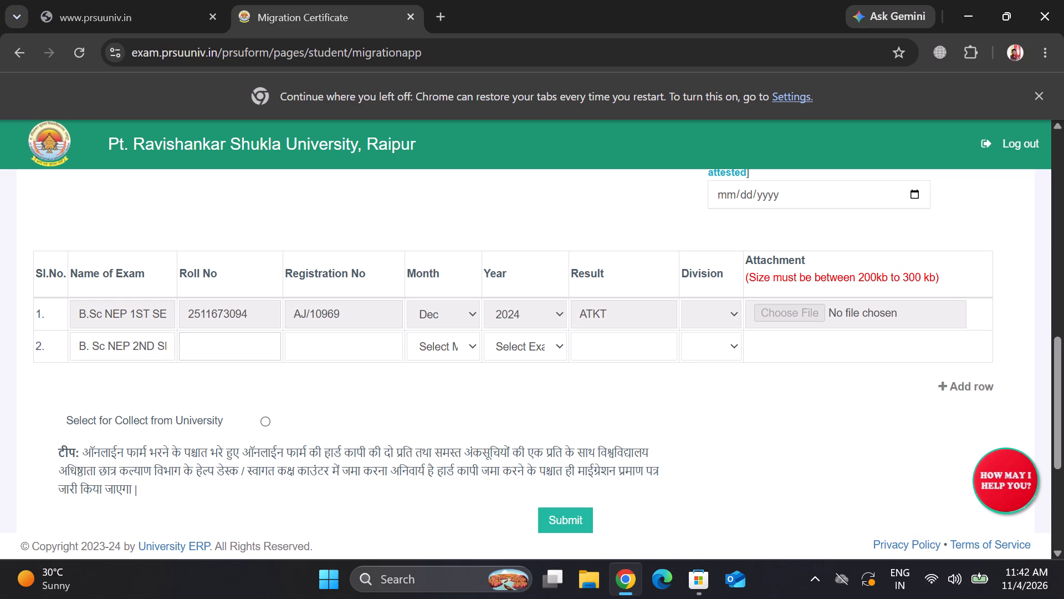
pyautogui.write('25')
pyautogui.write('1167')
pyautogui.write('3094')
pyautogui.click(309, 347)
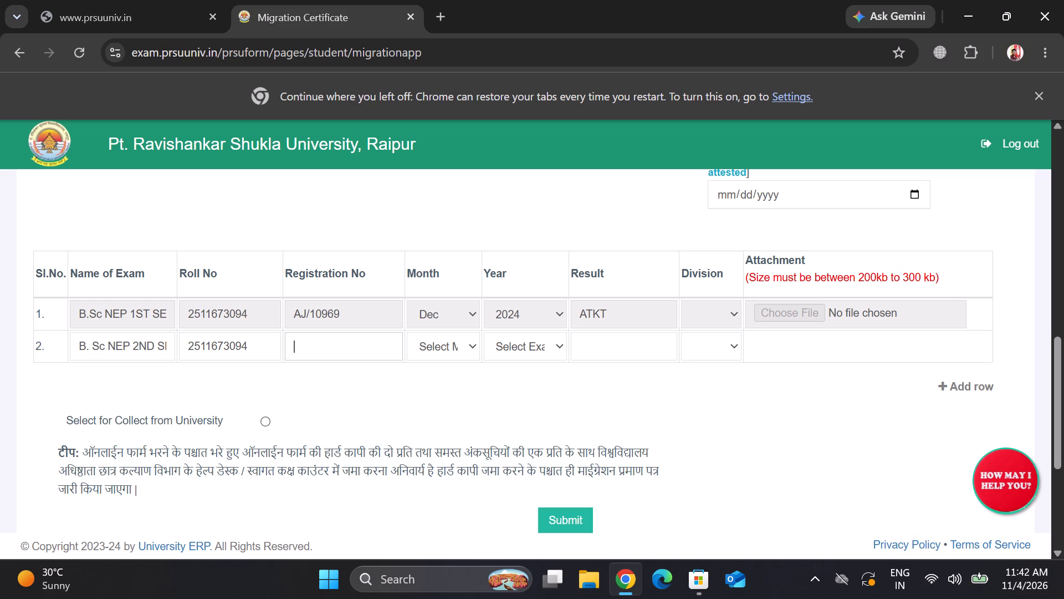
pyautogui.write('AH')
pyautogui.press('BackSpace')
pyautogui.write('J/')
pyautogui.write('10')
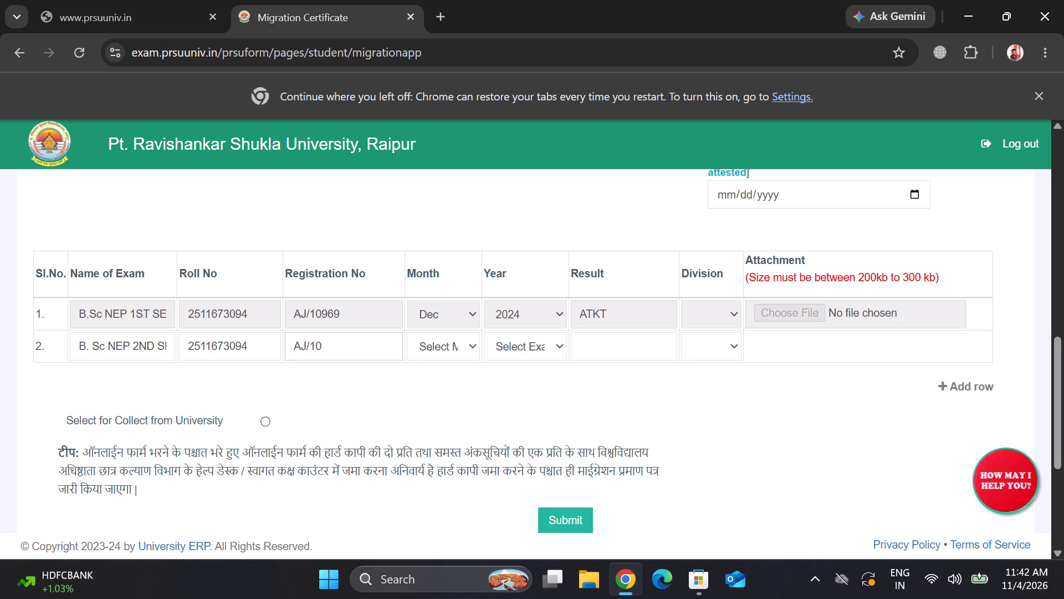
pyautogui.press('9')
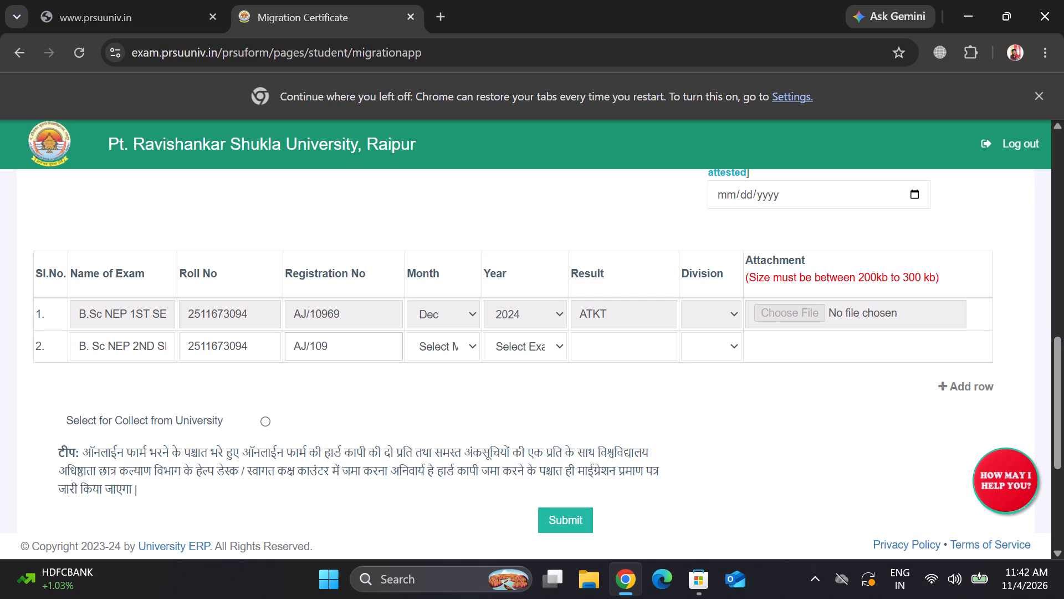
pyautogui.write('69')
# Set the second exam's month to May and its year to 2025.
pyautogui.click(459, 344)
pyautogui.click(370, 338)
pyautogui.click(437, 347)
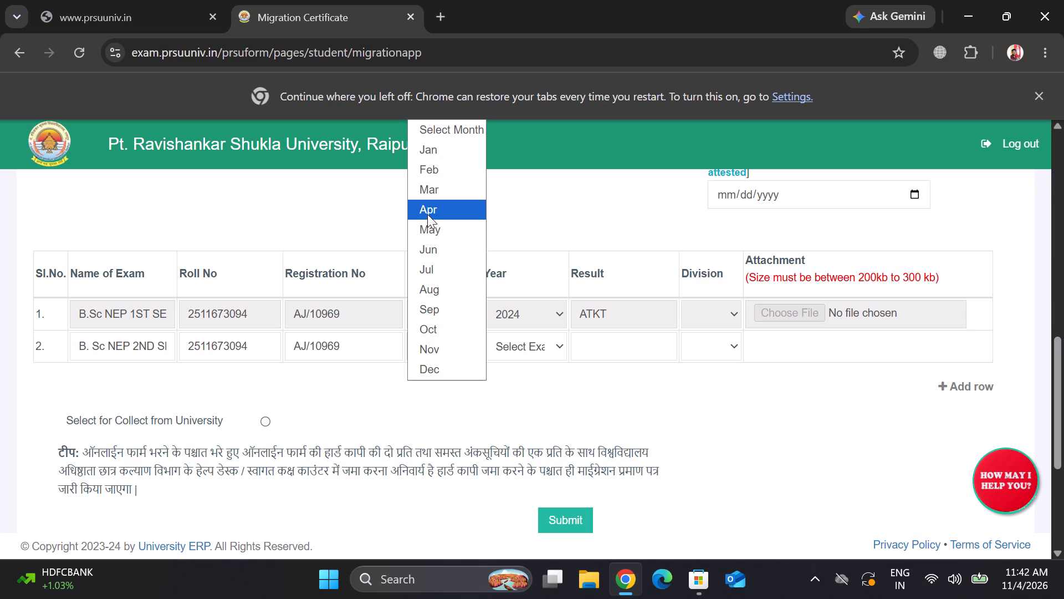
pyautogui.click(438, 228)
pyautogui.click(536, 354)
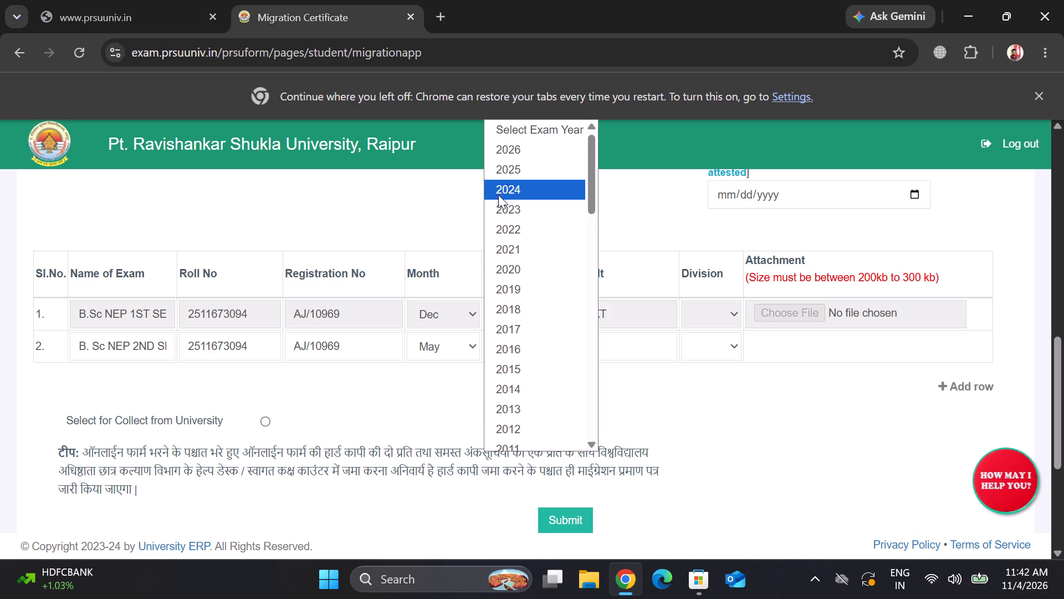
pyautogui.click(515, 170)
# Enter ATKT as the second exam's result.
pyautogui.click(592, 355)
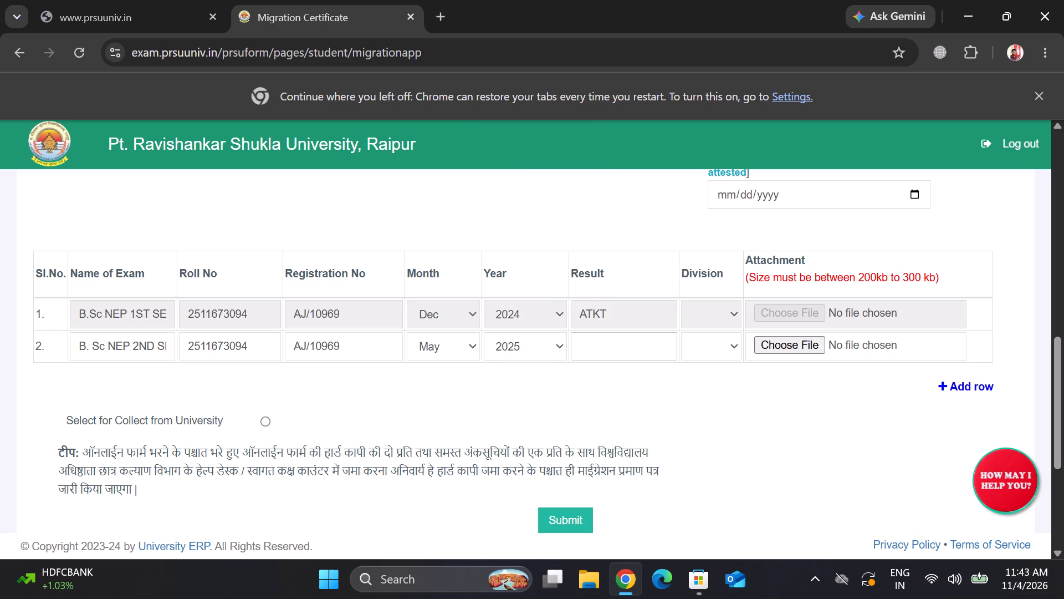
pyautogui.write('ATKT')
# Add a third row to the examinations table and enter B. Sc NEP 3RD SEM as its exam name.
pyautogui.click(969, 393)
pyautogui.click(135, 367)
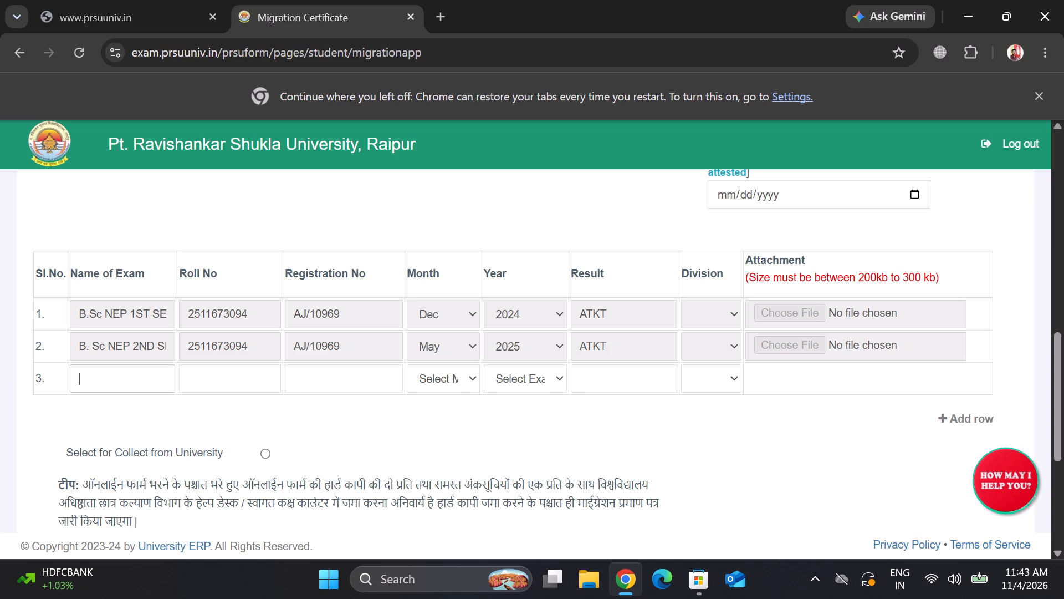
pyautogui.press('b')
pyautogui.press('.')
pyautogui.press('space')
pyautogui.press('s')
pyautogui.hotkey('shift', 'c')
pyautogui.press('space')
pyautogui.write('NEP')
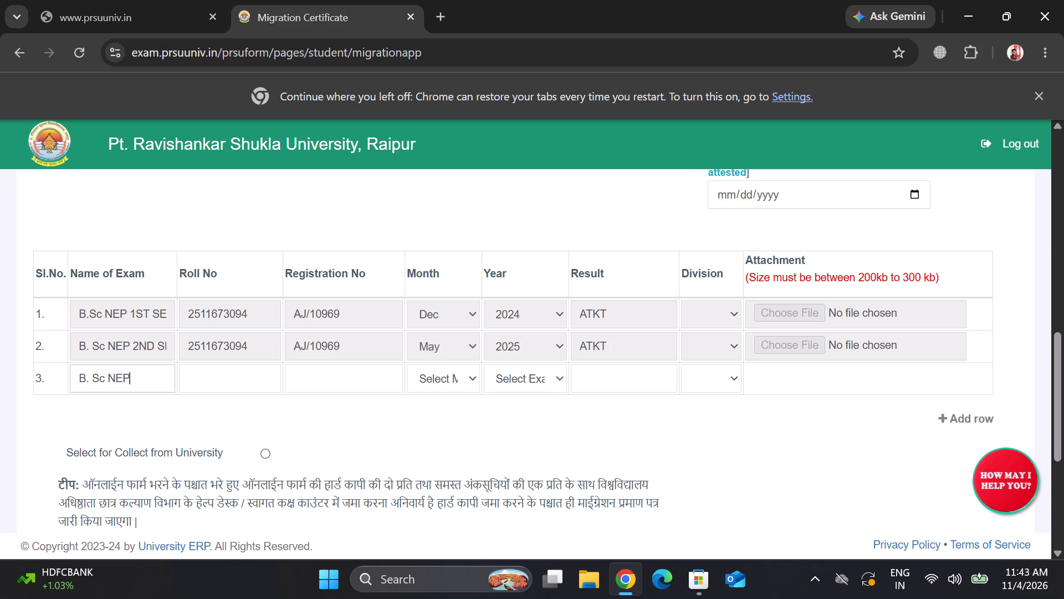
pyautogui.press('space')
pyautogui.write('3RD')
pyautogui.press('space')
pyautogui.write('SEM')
# Enter the candidate's roll number and registration number in row 3 of the examinations table.
pyautogui.click(218, 386)
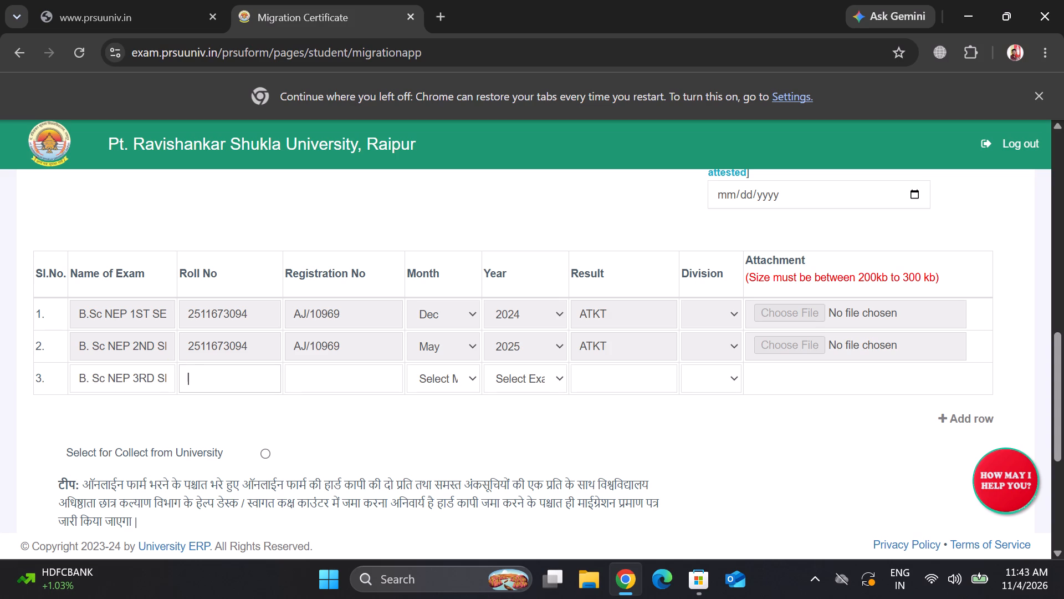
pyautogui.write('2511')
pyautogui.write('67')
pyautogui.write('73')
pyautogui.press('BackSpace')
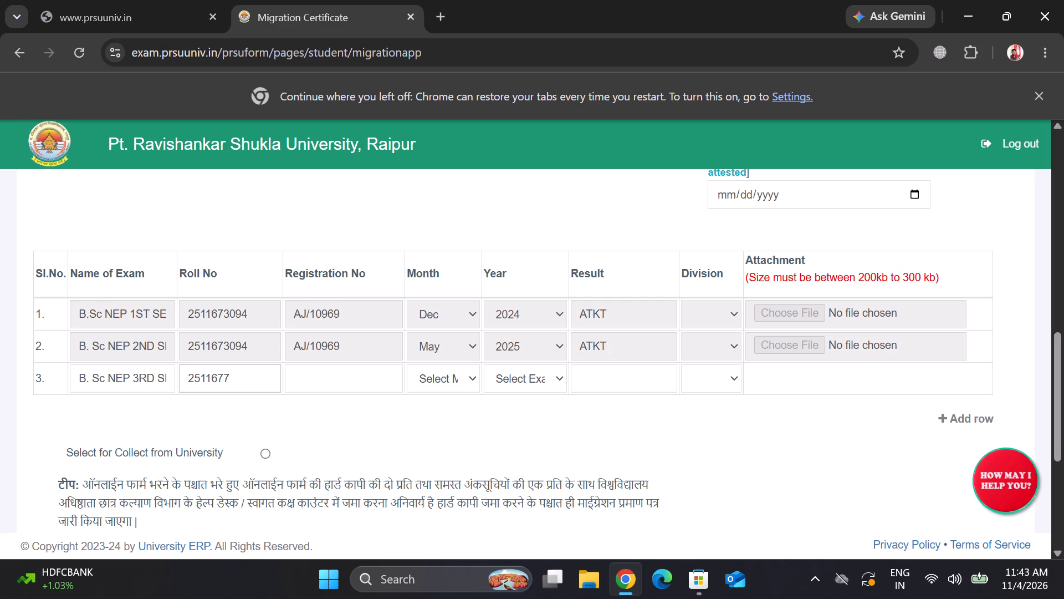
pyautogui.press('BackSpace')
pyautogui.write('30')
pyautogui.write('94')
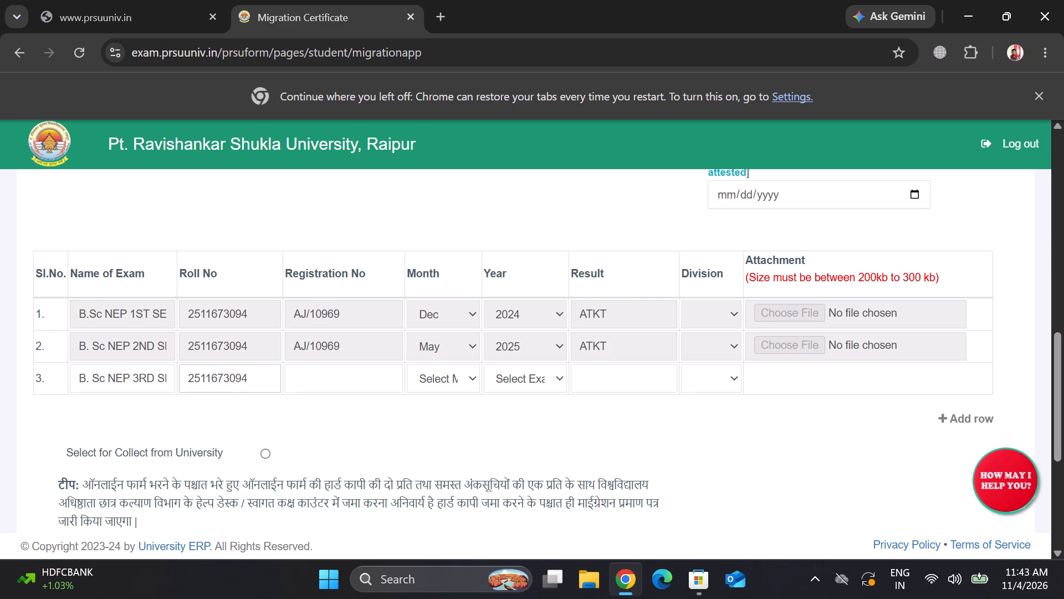
pyautogui.click(324, 378)
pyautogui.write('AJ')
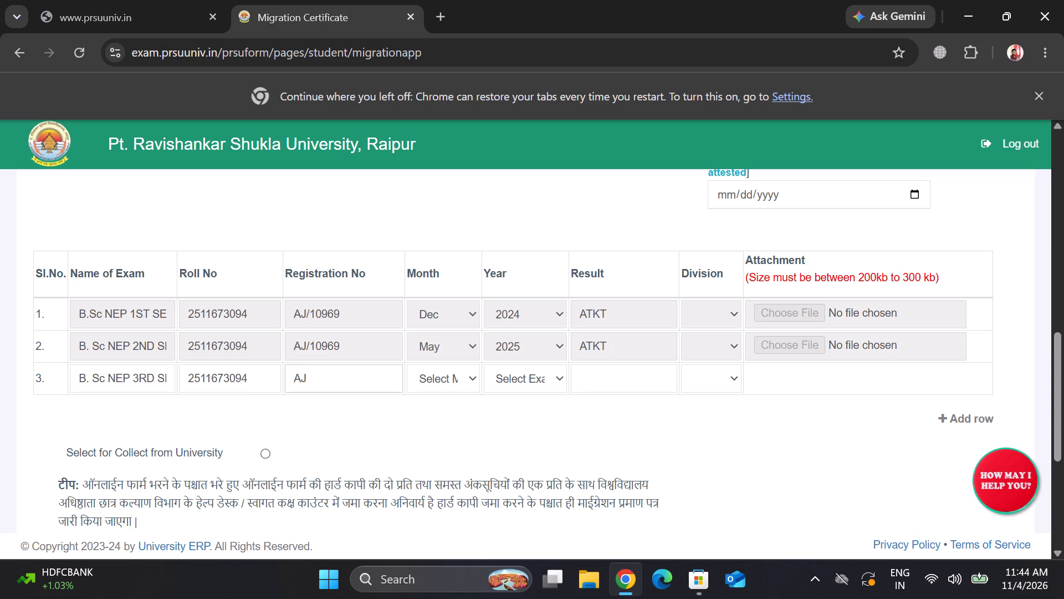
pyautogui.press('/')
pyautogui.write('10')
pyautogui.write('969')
# Set the third exam's month to Dec and its year to 2025.
pyautogui.click(434, 384)
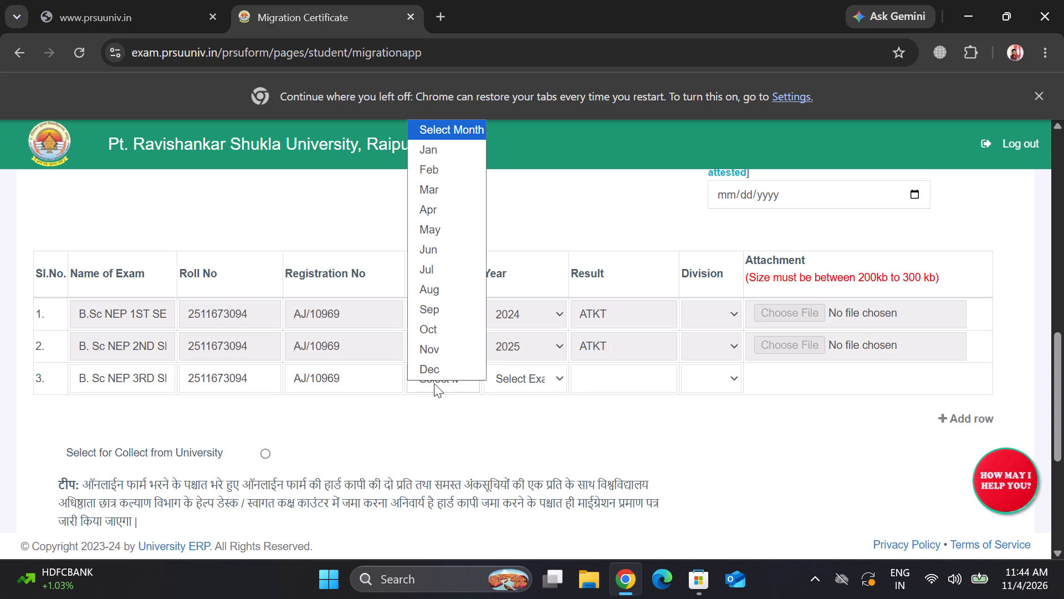
pyautogui.click(466, 365)
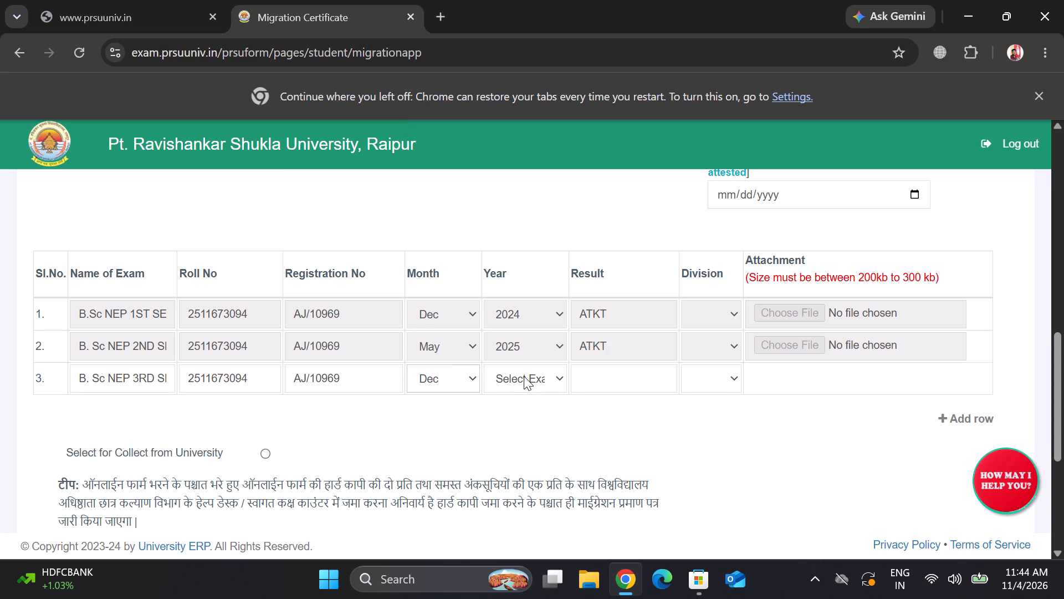
pyautogui.click(524, 376)
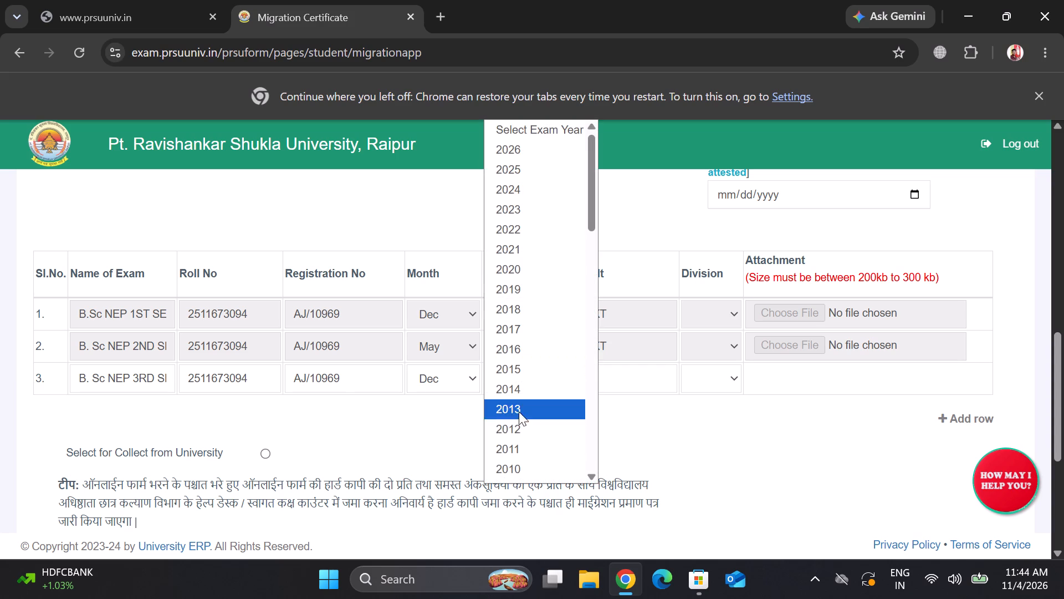
pyautogui.click(528, 164)
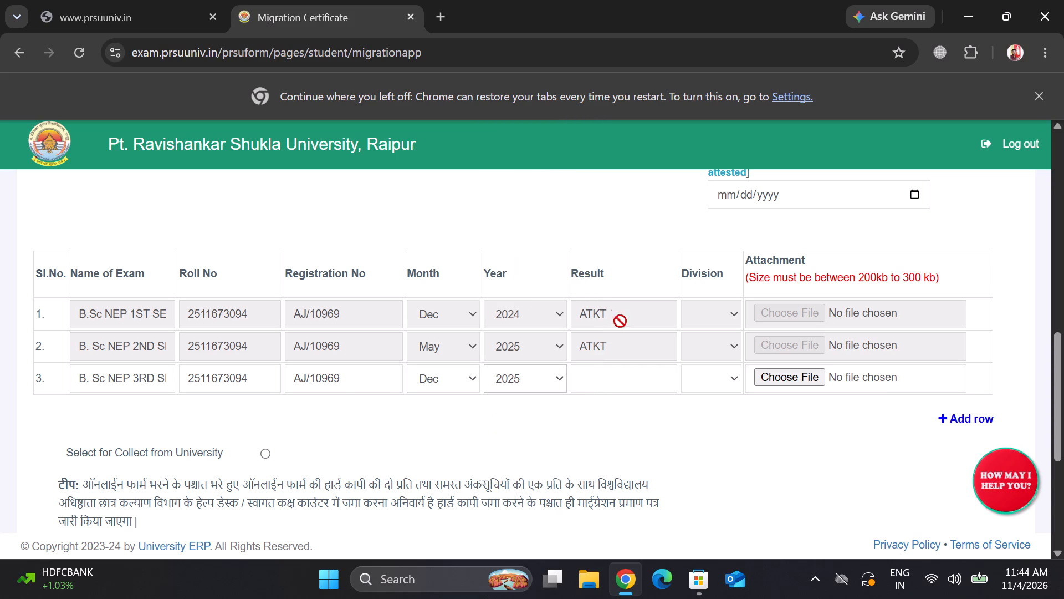
# Enter ATKT as the third exam's result.
pyautogui.click(613, 379)
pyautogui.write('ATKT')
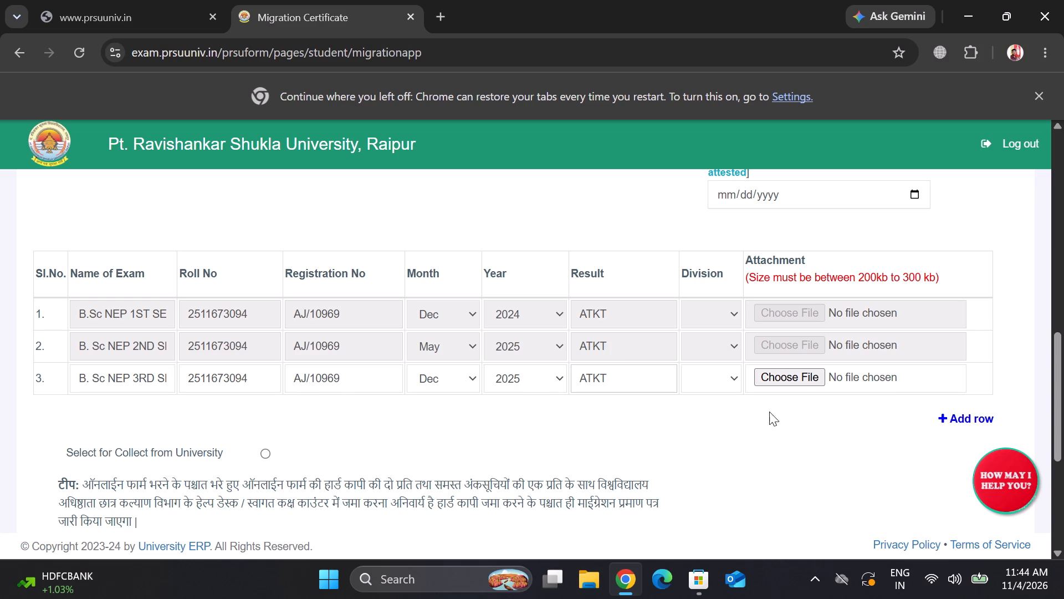
# Add a fourth row to the examinations table and enter B. Sc NEP 4TH SEM as its exam name.
pyautogui.click(956, 417)
pyautogui.click(135, 408)
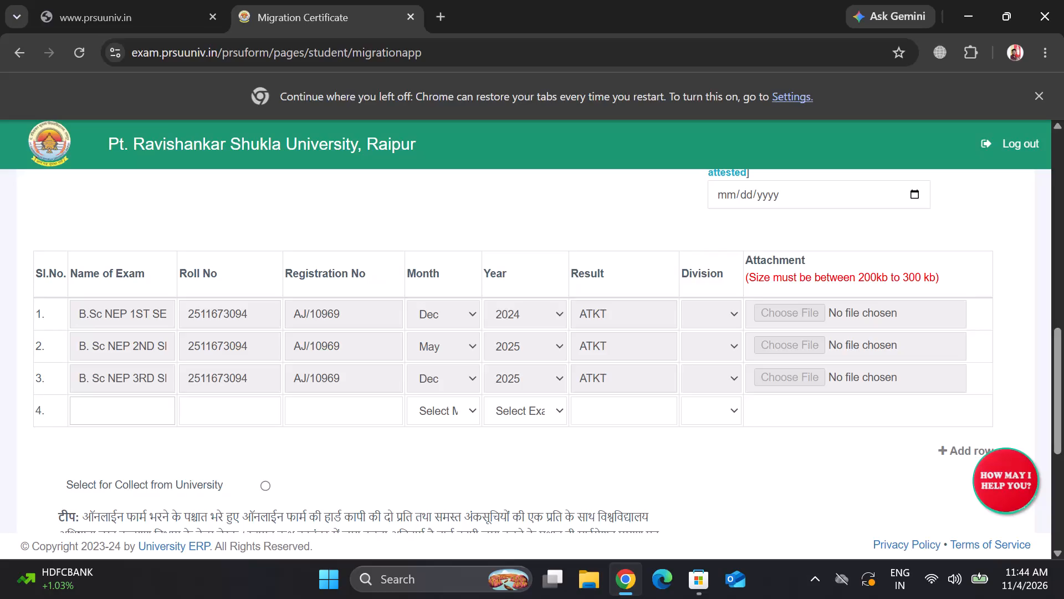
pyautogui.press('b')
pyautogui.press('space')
pyautogui.press('BackSpace')
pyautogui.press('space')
pyautogui.press('BackSpace')
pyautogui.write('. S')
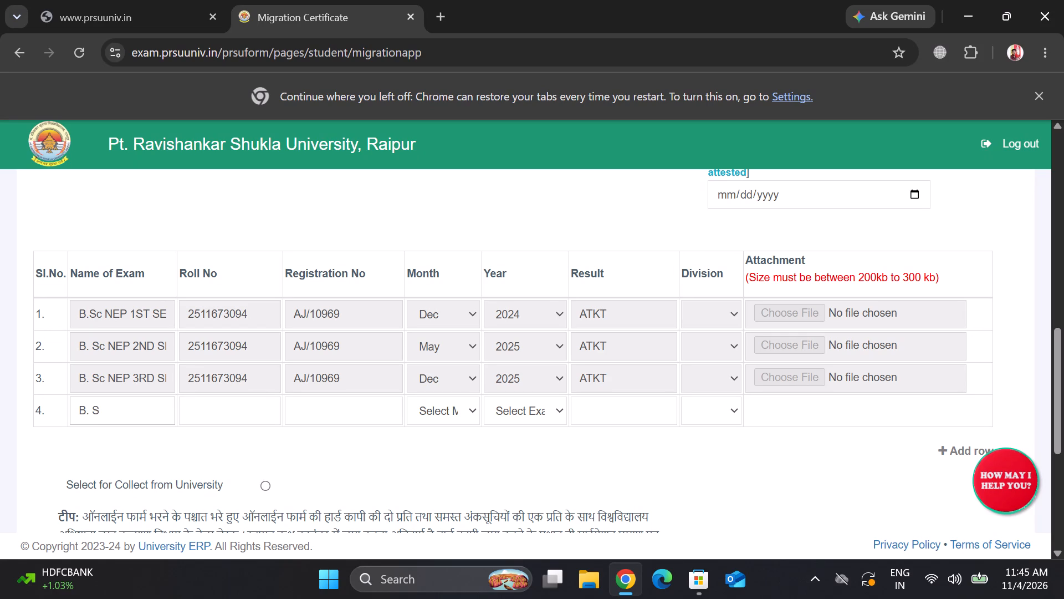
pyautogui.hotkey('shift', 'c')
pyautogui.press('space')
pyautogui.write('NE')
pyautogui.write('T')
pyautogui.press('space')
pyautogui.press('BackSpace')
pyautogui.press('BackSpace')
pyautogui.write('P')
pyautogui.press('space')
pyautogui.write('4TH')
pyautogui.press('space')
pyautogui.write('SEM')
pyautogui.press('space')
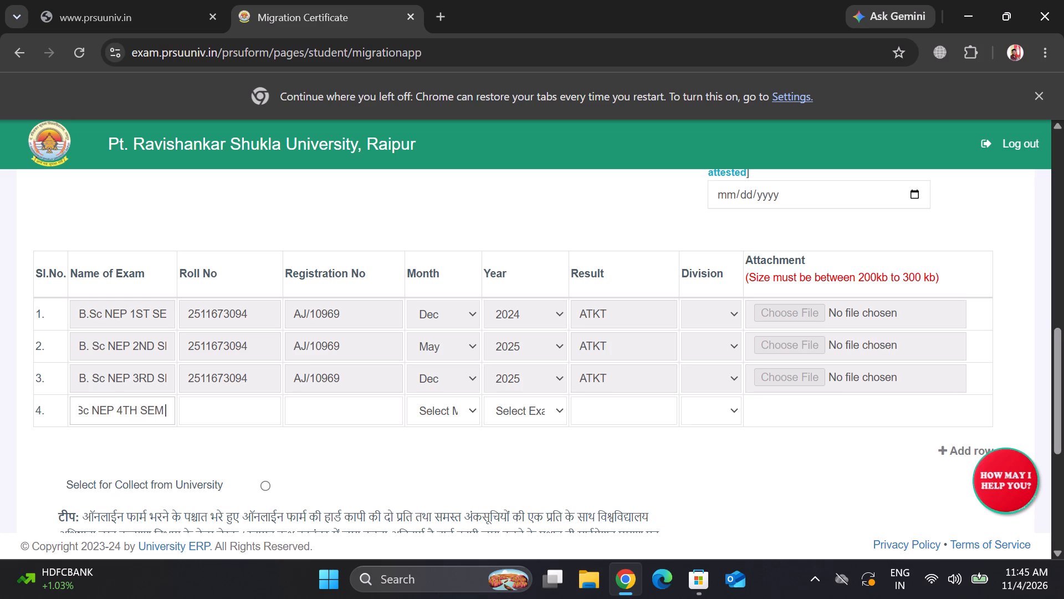
# Enter the candidate's roll number and registration number in row 4 of the examinations table.
pyautogui.click(213, 409)
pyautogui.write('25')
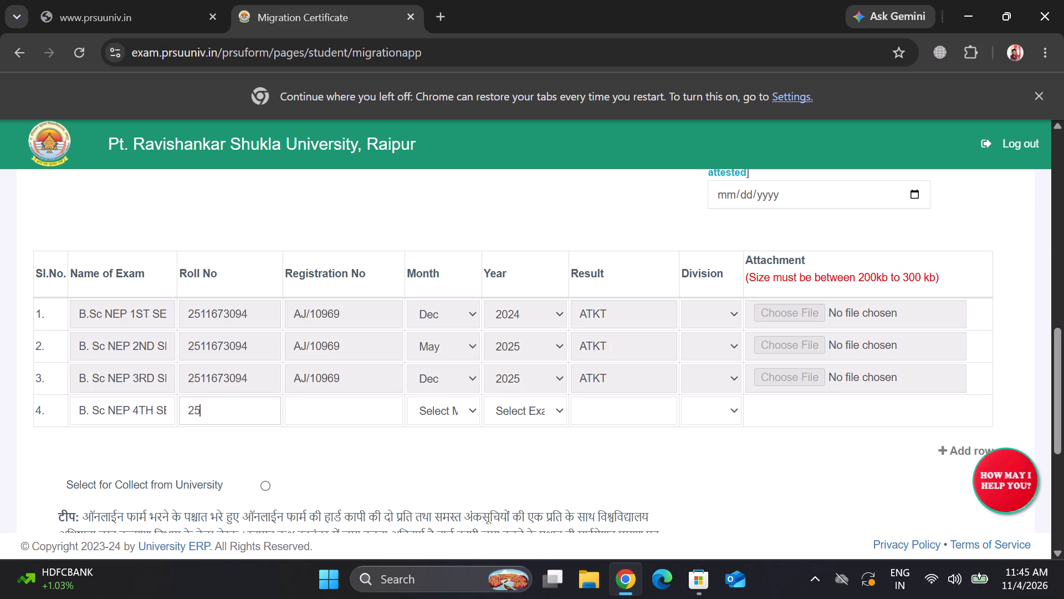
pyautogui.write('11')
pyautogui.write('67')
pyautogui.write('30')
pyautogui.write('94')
pyautogui.click(309, 407)
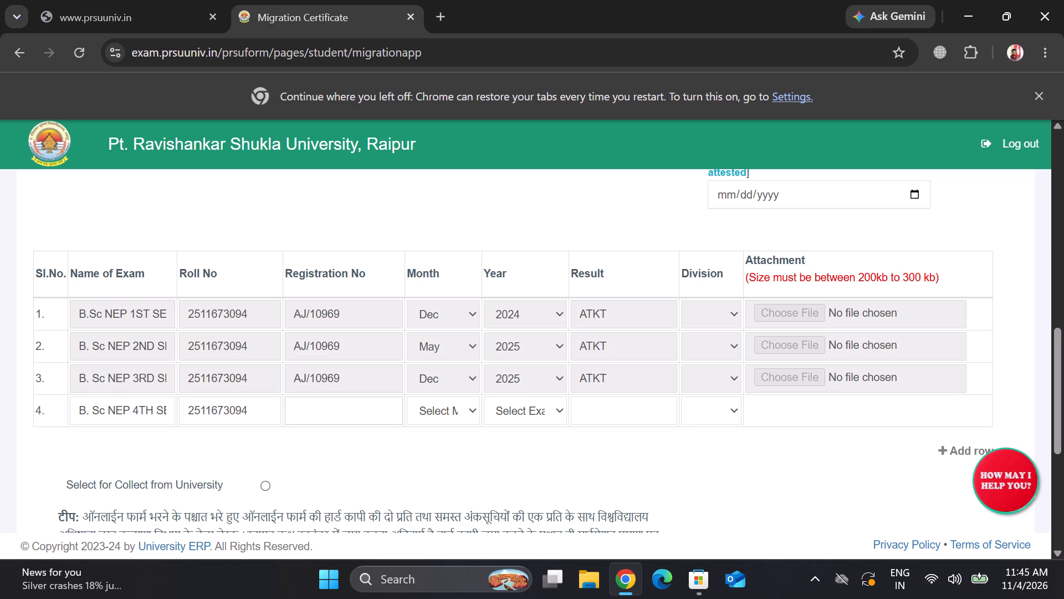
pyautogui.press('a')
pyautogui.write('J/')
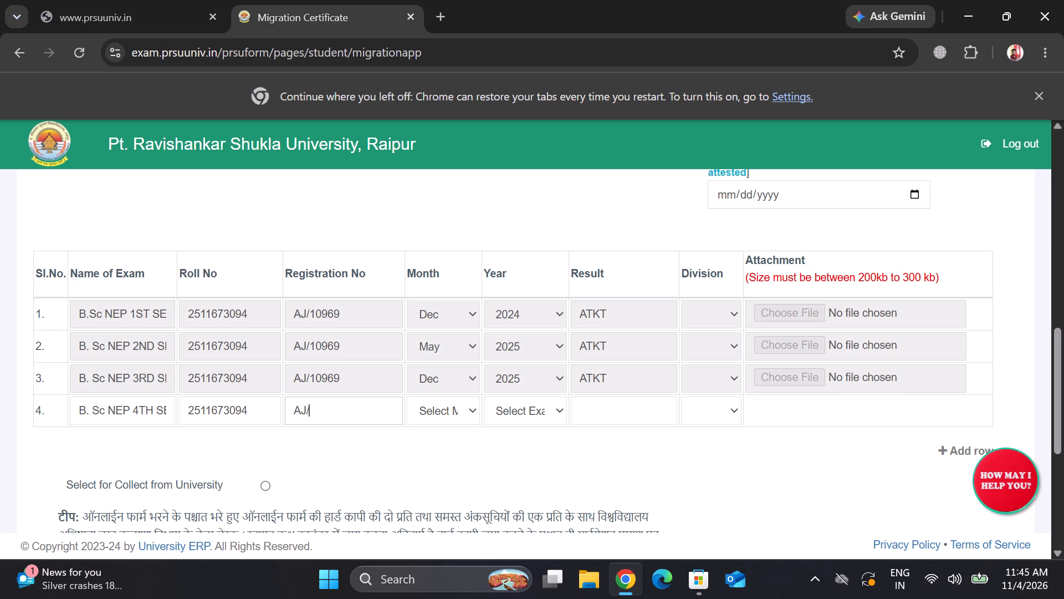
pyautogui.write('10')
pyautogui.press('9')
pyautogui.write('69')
# Set the fourth exam's month to May and open the choices for its exam year.
pyautogui.click(436, 413)
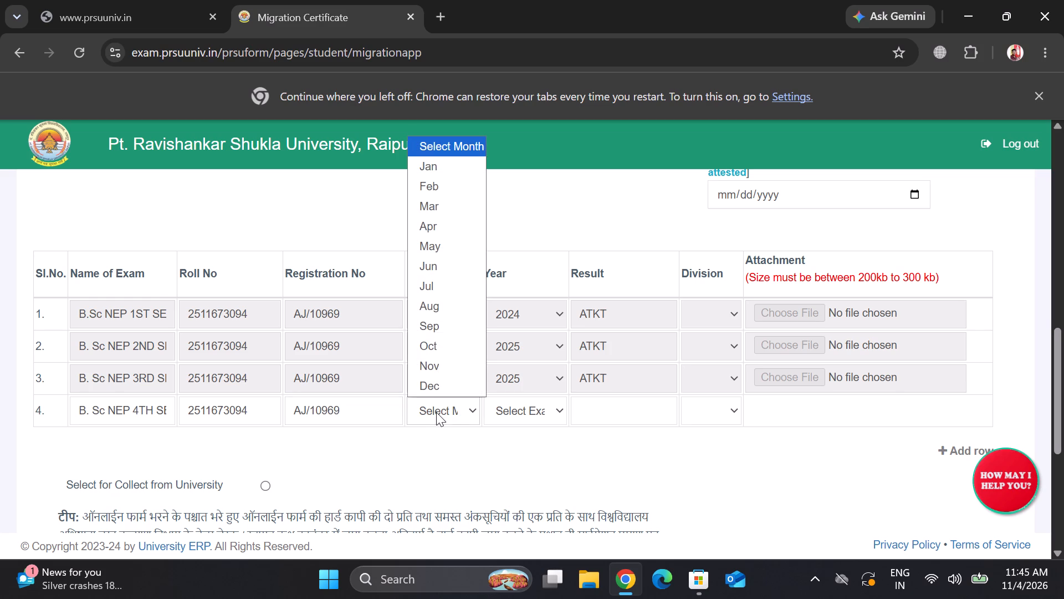
pyautogui.click(453, 240)
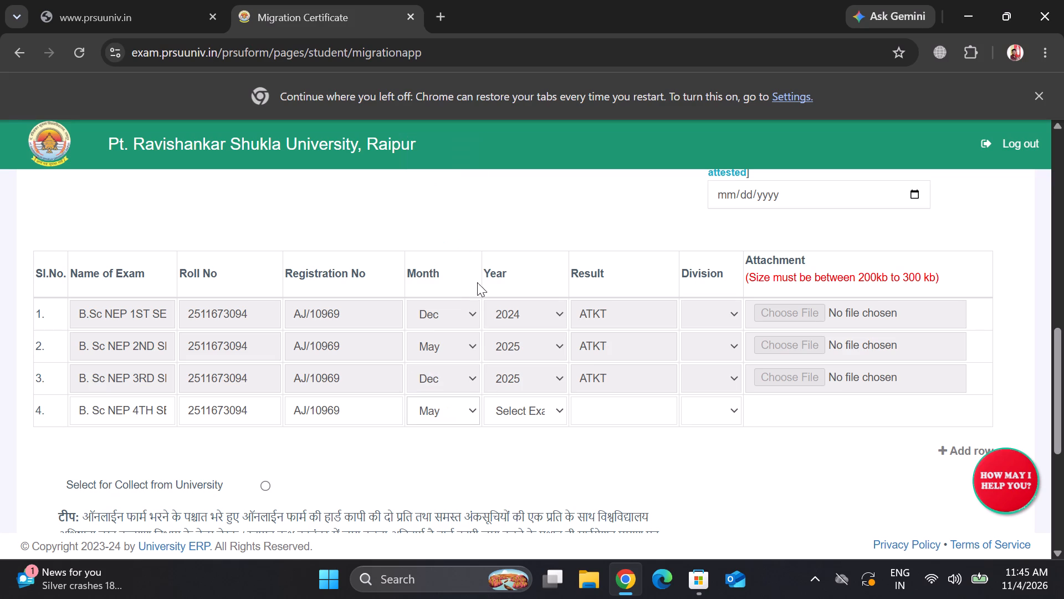
pyautogui.click(525, 411)
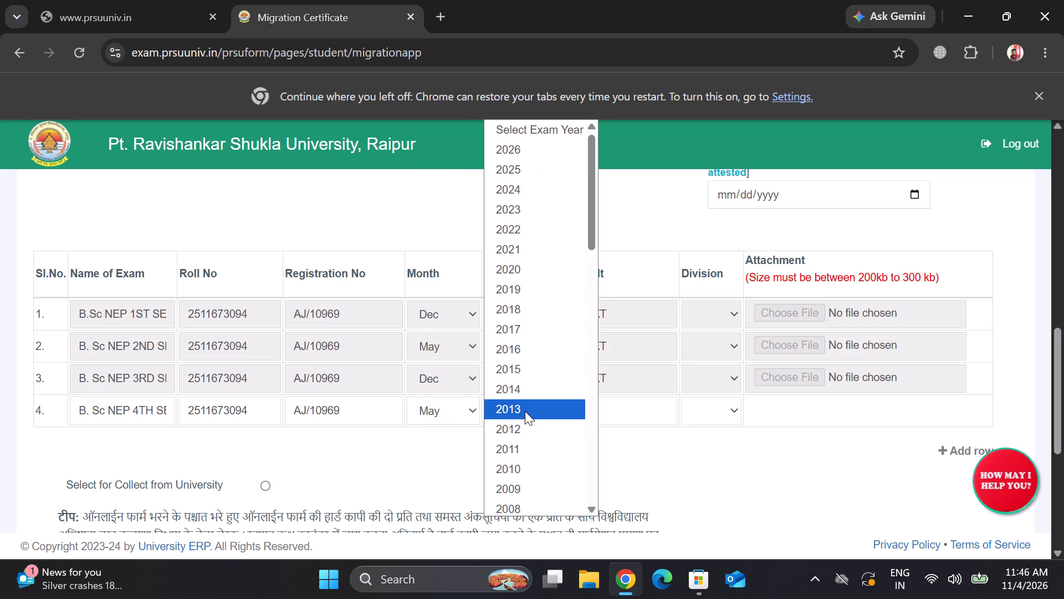
# Set the fourth exam's year to 2026 and enter ATKT as its result.
pyautogui.scroll(-2, 530, 394)
pyautogui.scroll(3, 530, 394)
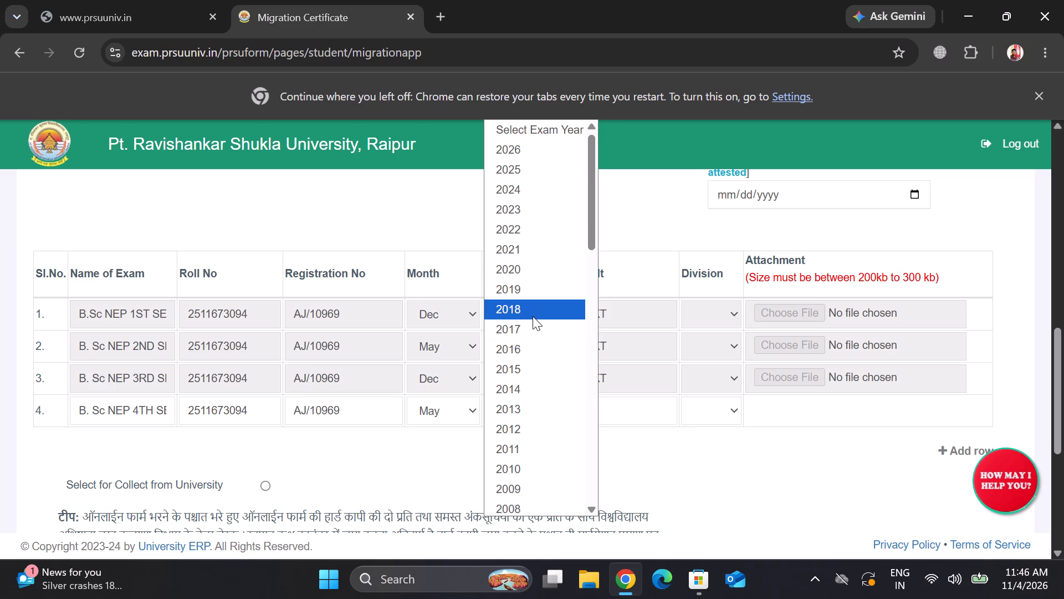
pyautogui.scroll(1, 545, 335)
pyautogui.click(549, 155)
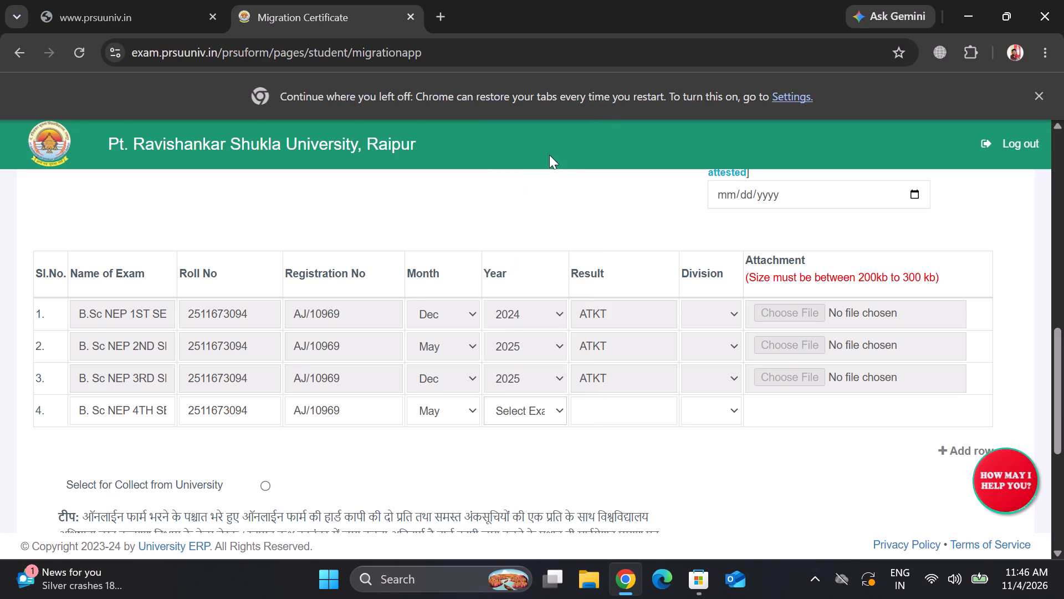
pyautogui.click(602, 411)
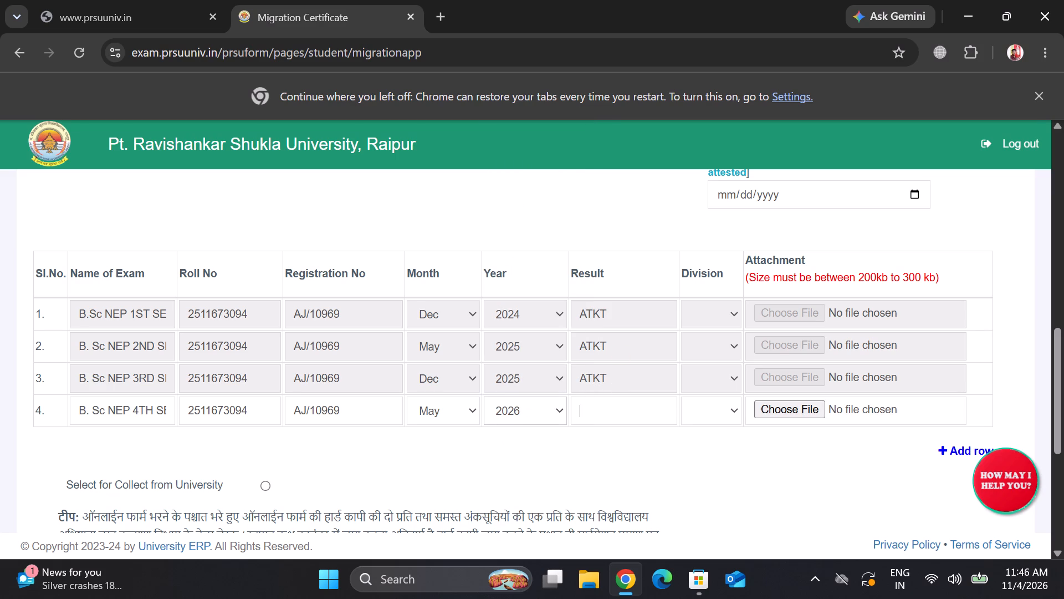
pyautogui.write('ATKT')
# Switch to Microsoft Store and launch Telegram Desktop from its store page.
pyautogui.click(707, 586)
pyautogui.click(234, 309)
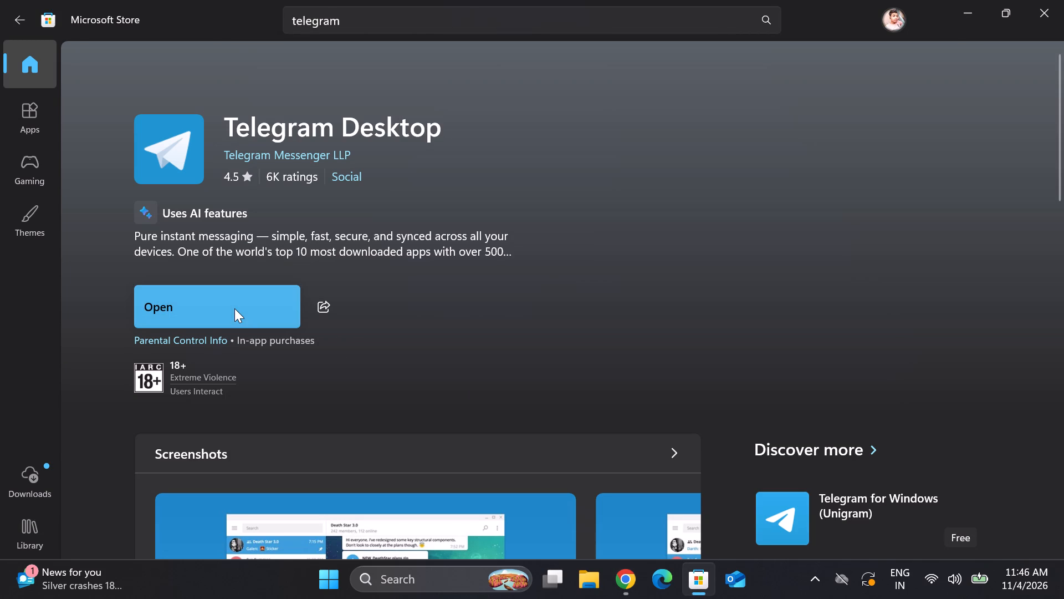
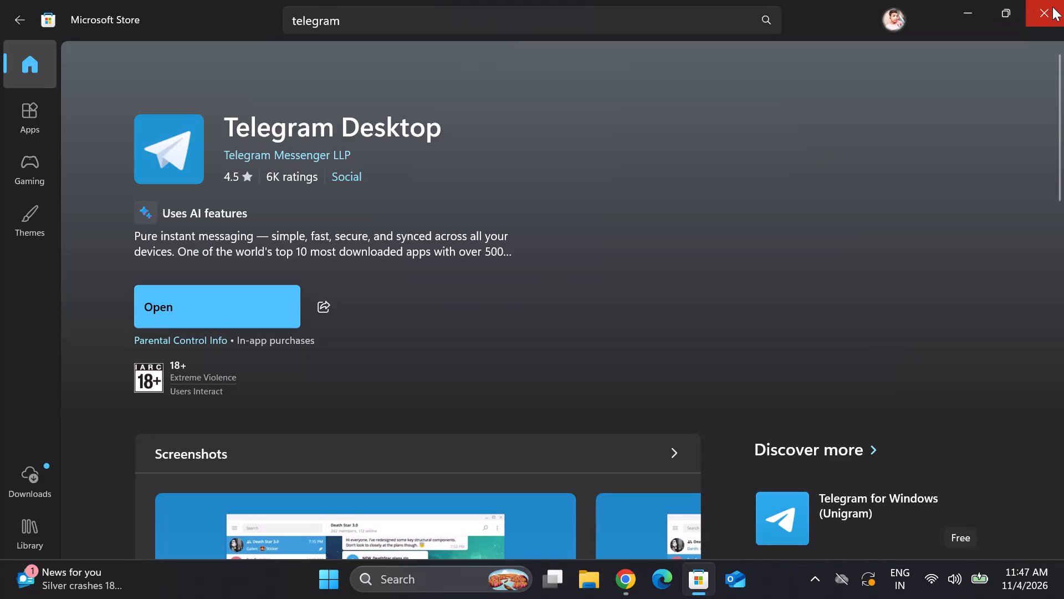
# Close the Microsoft Store window to return to the Migration Certificate form in Chrome.
pyautogui.click(1056, 8)
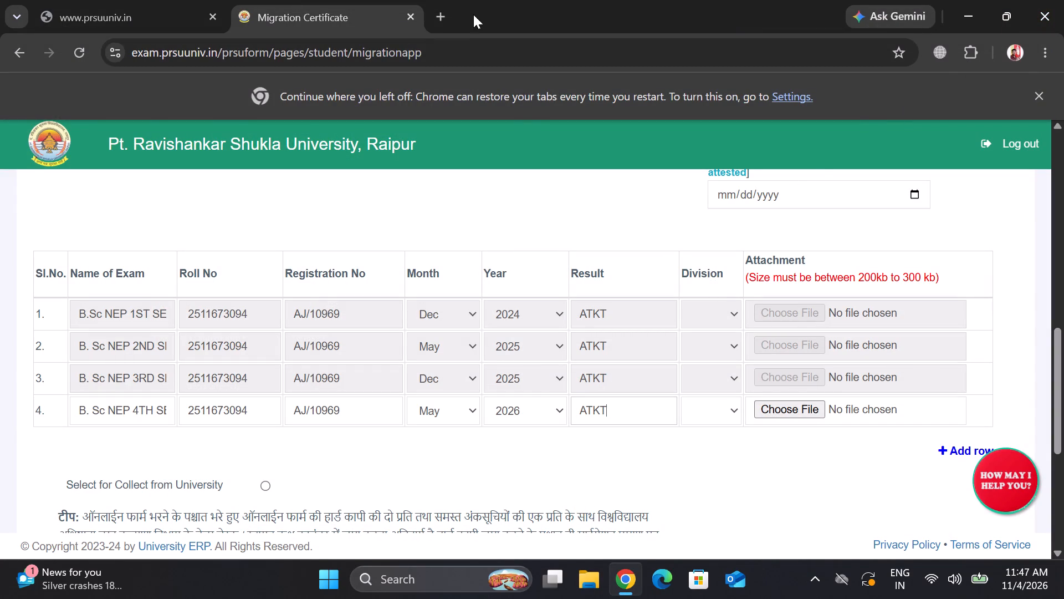
# Search Google for WP WEB in a new browser tab.
pyautogui.click(431, 15)
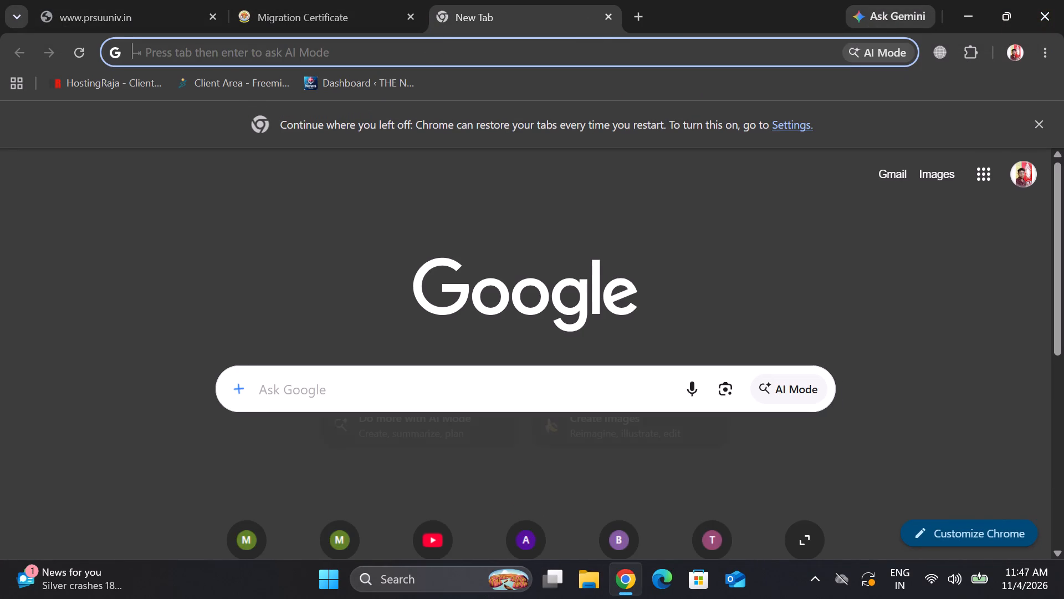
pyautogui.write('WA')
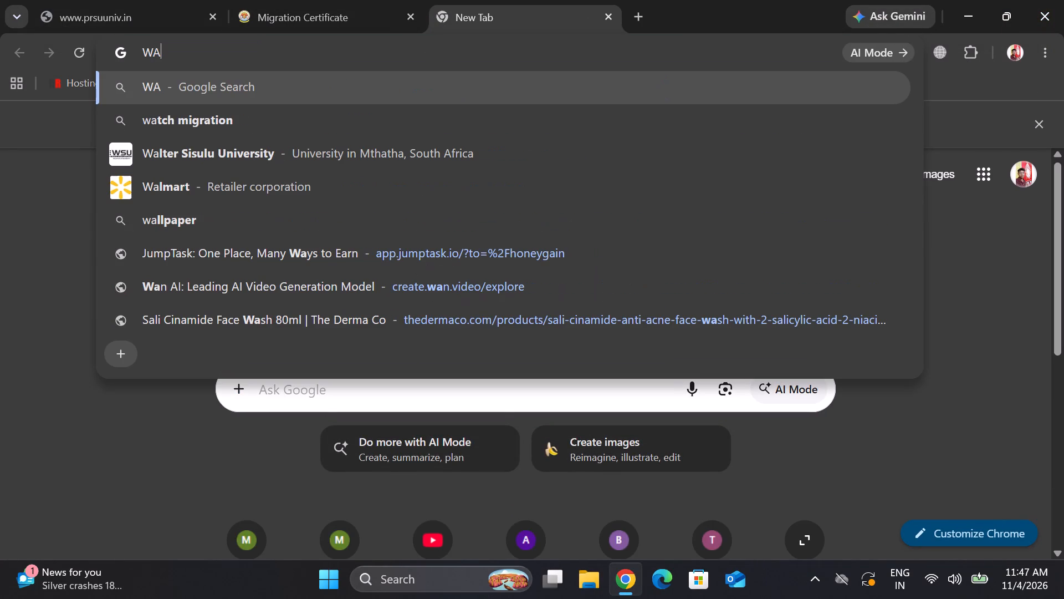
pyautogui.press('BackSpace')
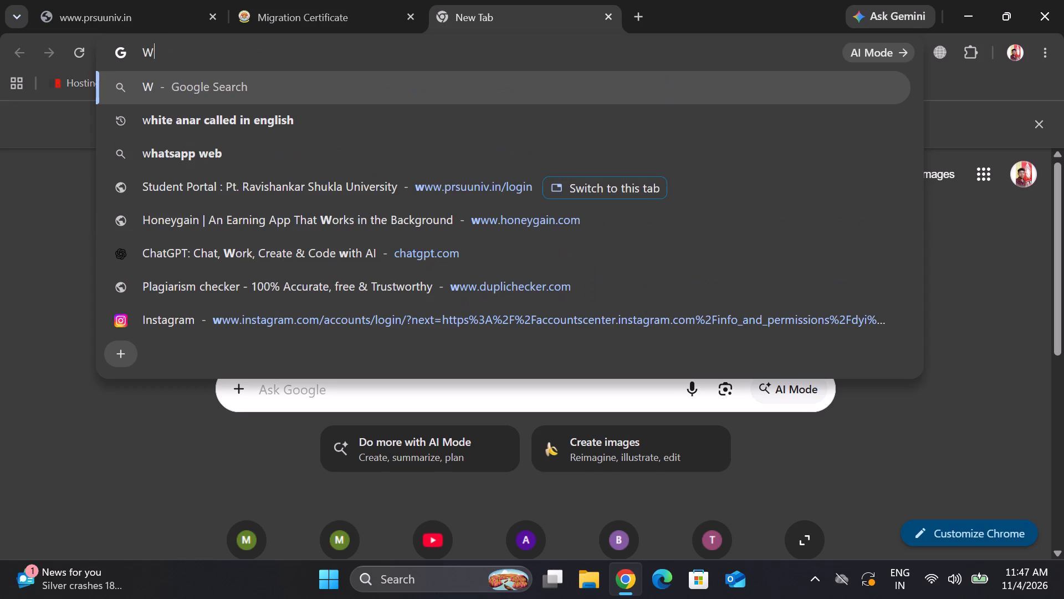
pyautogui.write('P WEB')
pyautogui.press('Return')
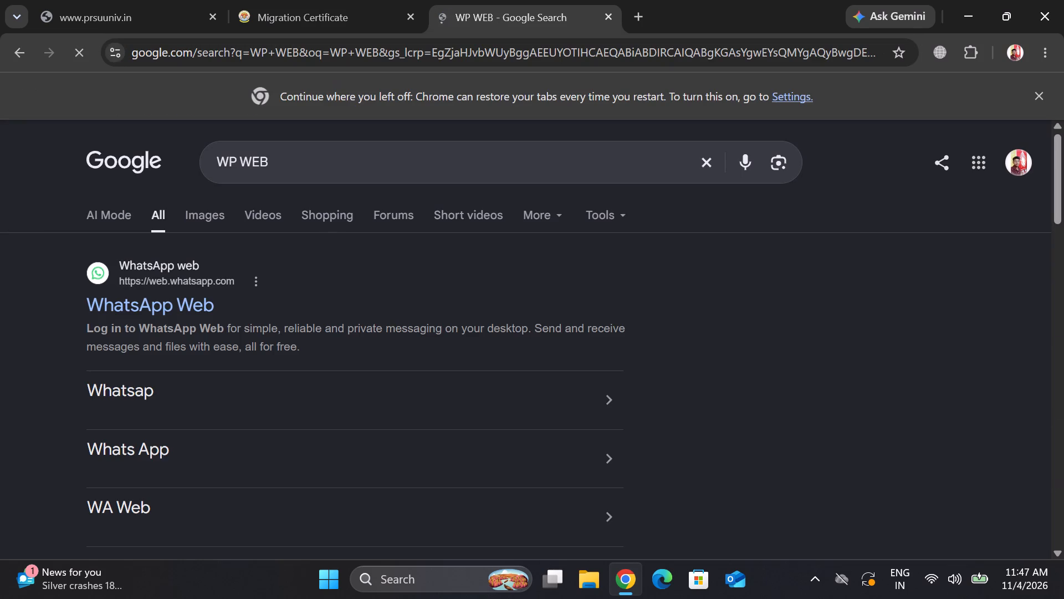
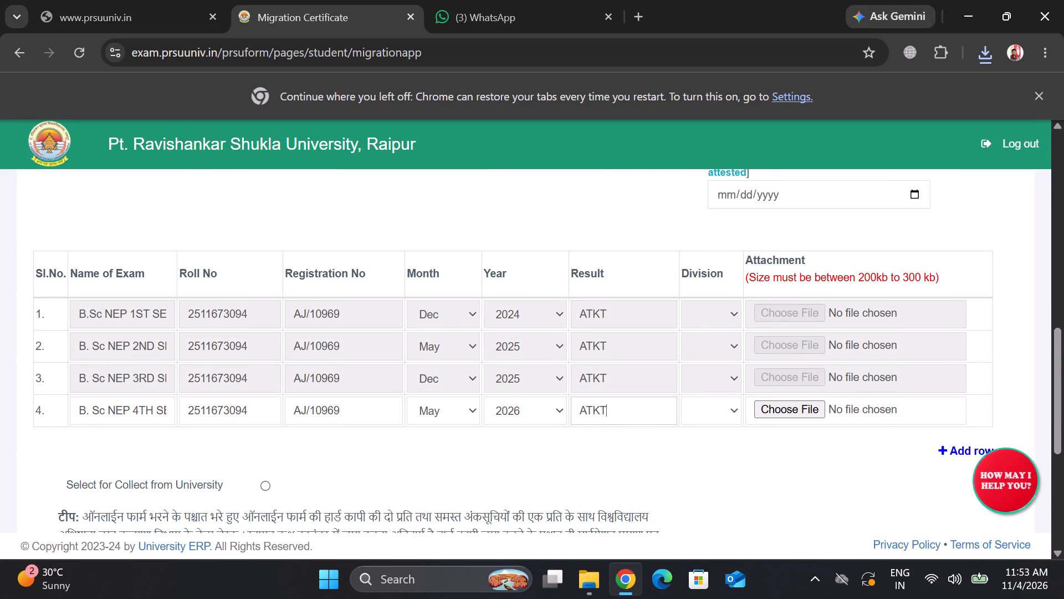
# Review the filled migration form, from the candidate and address details to the four examination rows and the collection option.
pyautogui.click(641, 326)
pyautogui.click(719, 306)
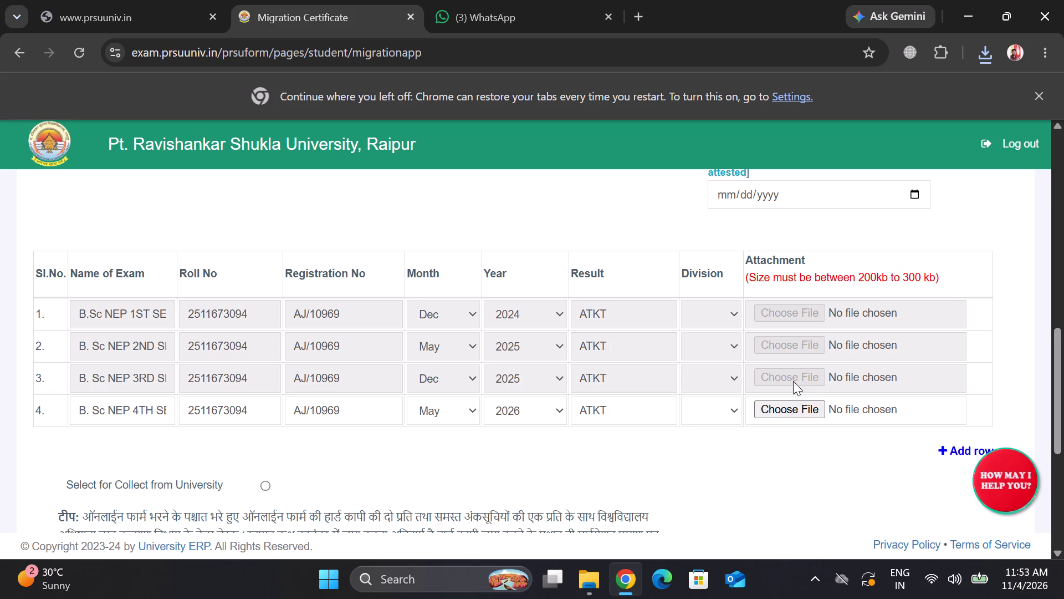
pyautogui.scroll(-1, 840, 361)
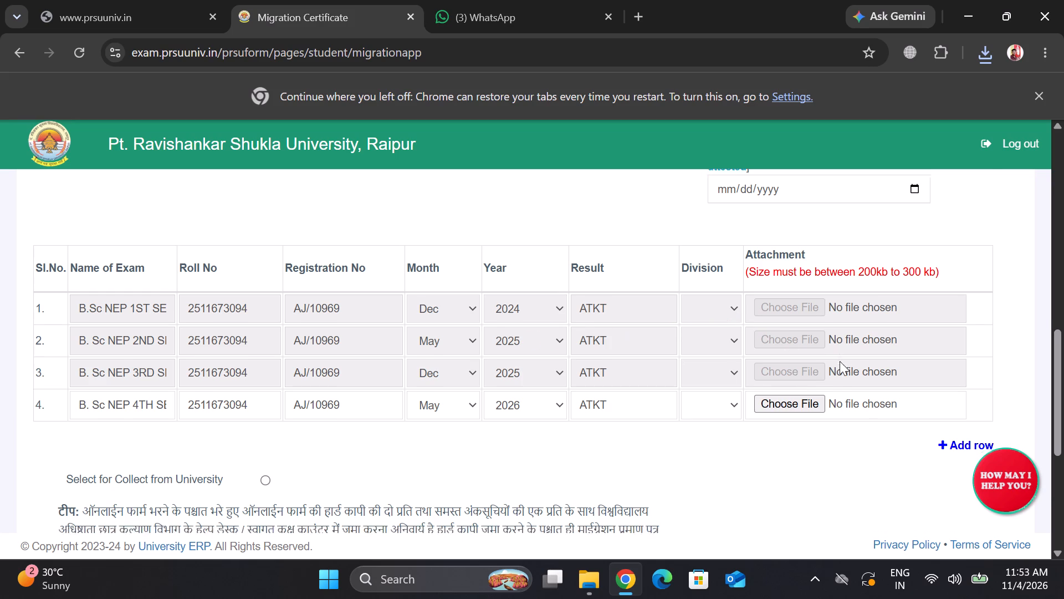
pyautogui.scroll(-1, 840, 361)
pyautogui.scroll(3, 840, 361)
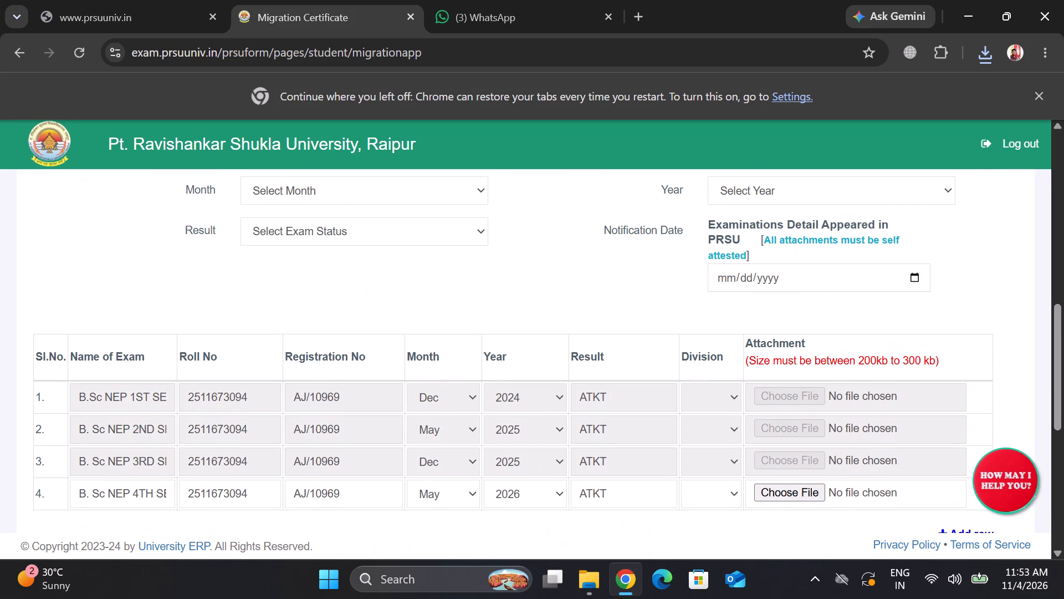
pyautogui.click(539, 403)
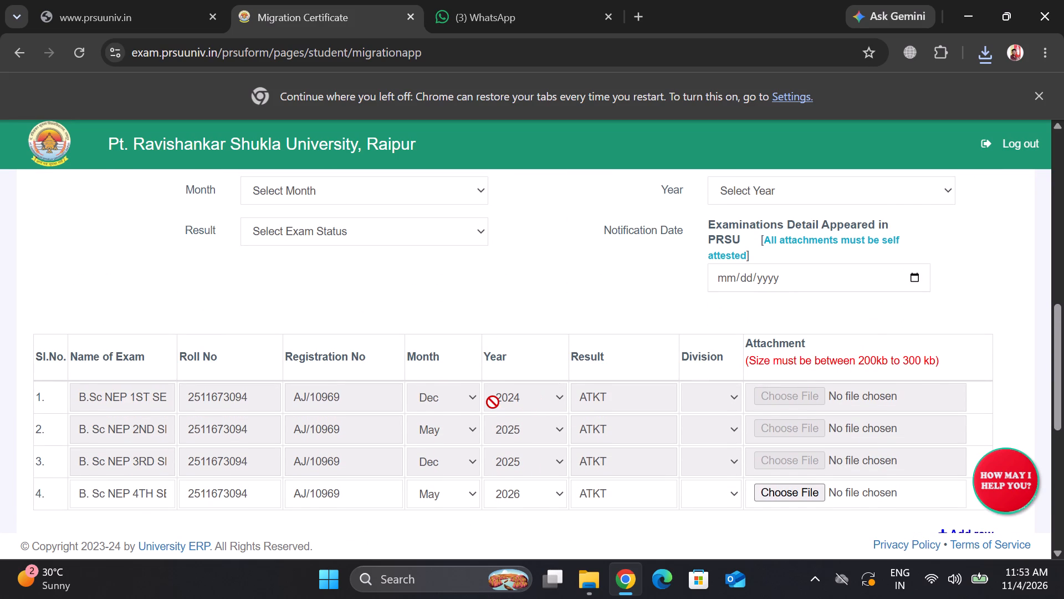
pyautogui.doubleClick(493, 402)
pyautogui.scroll(-1, 770, 476)
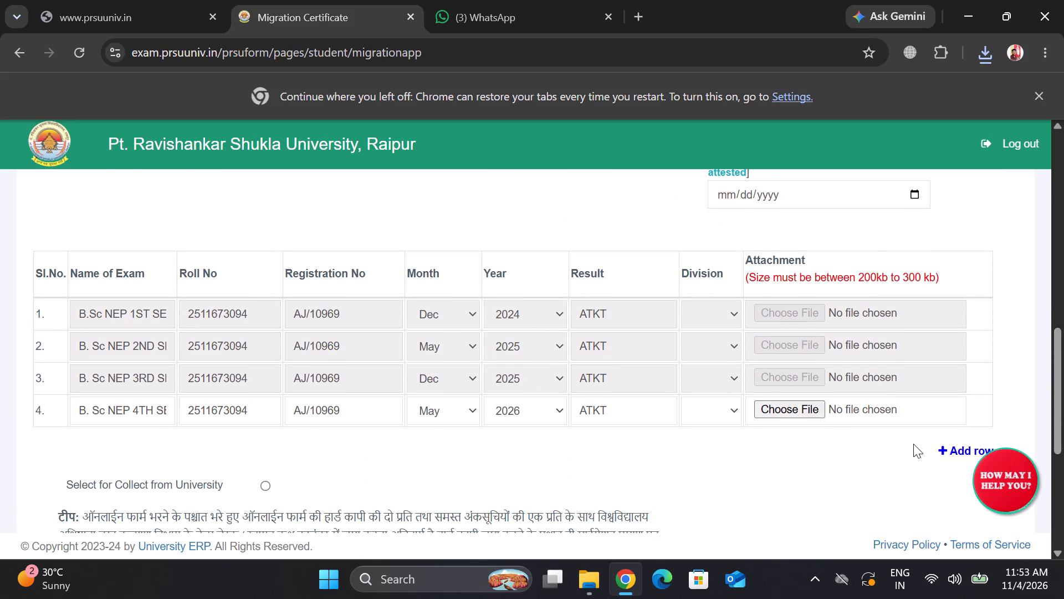
pyautogui.scroll(-2, 914, 444)
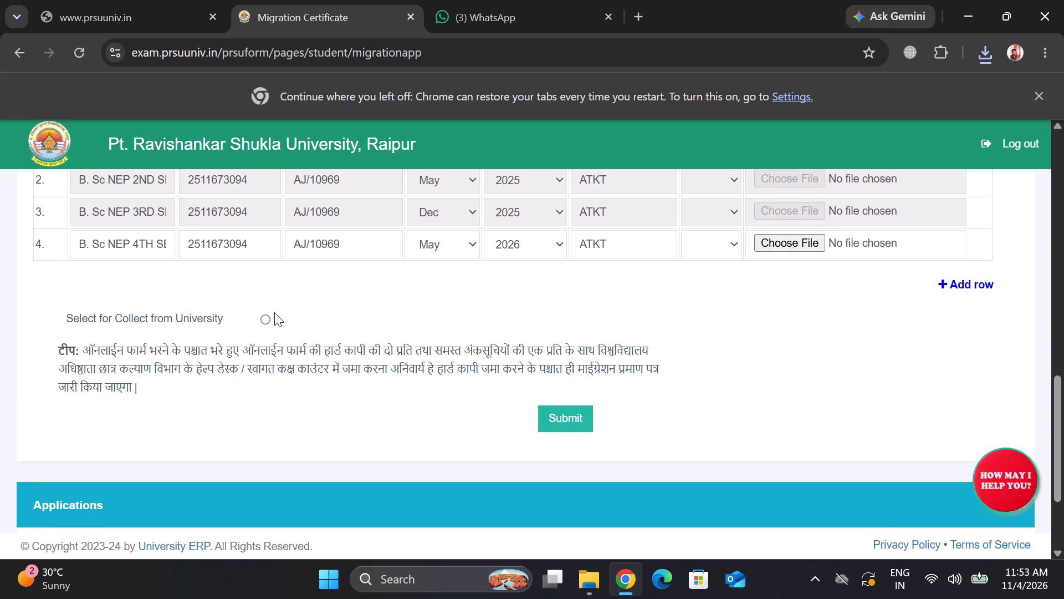
pyautogui.scroll(3, 350, 373)
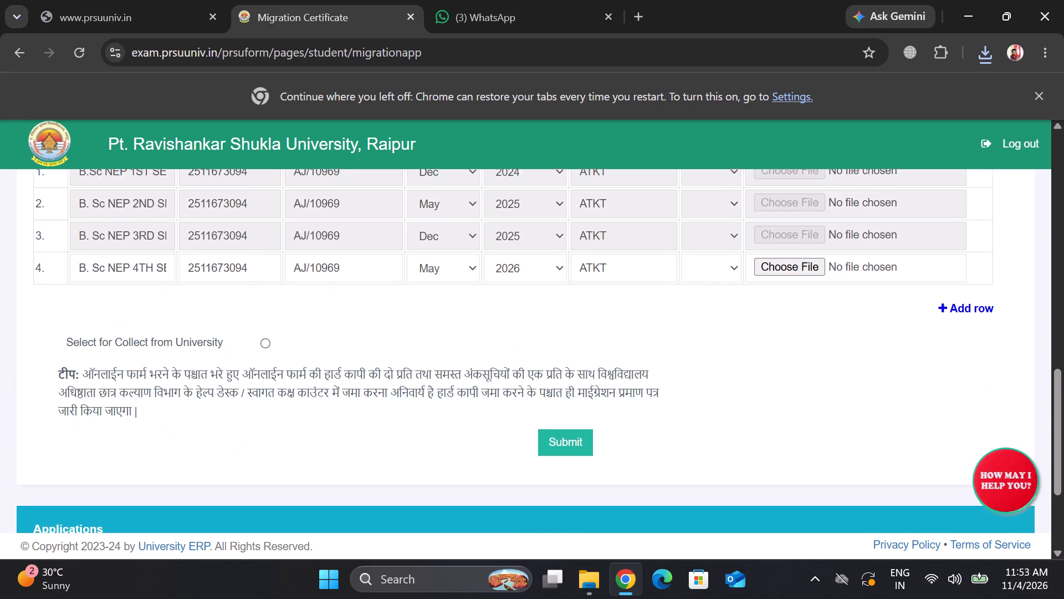
pyautogui.scroll(10, 354, 373)
pyautogui.scroll(-4, 354, 373)
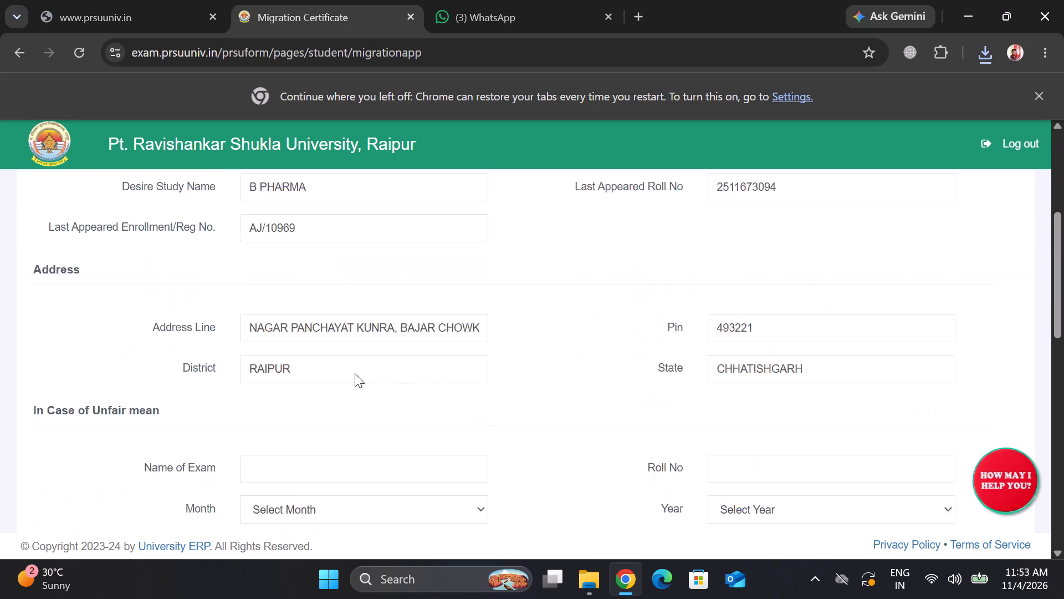
pyautogui.scroll(3, 335, 349)
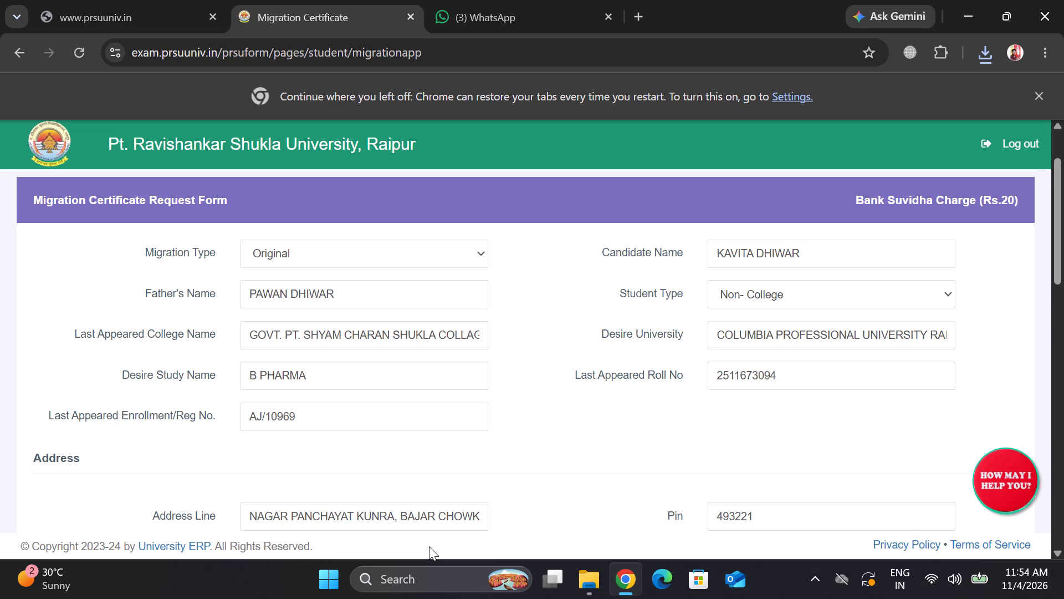
pyautogui.scroll(-8, 429, 546)
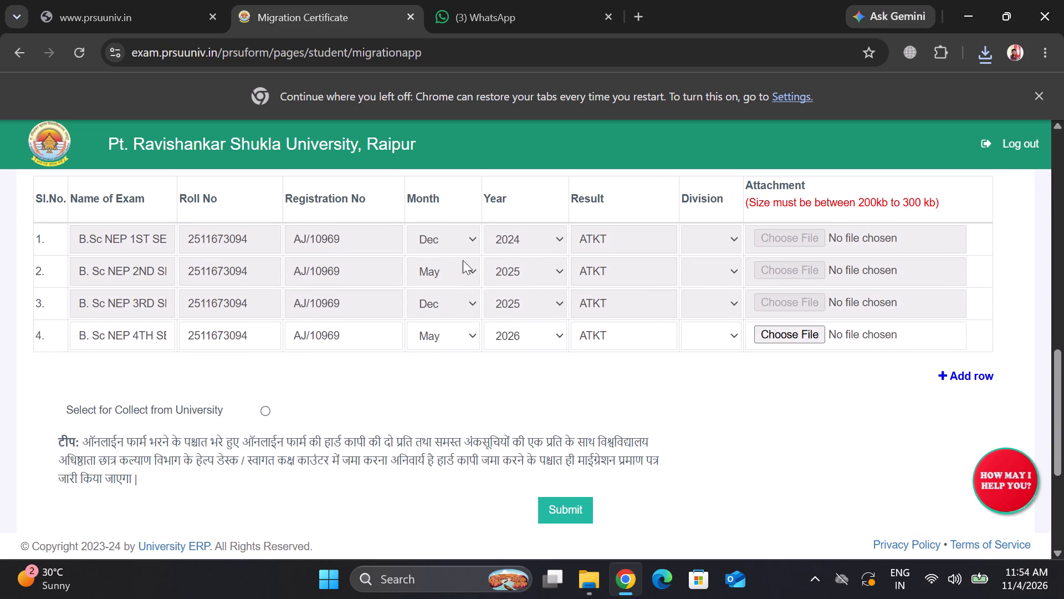
pyautogui.scroll(8, 494, 302)
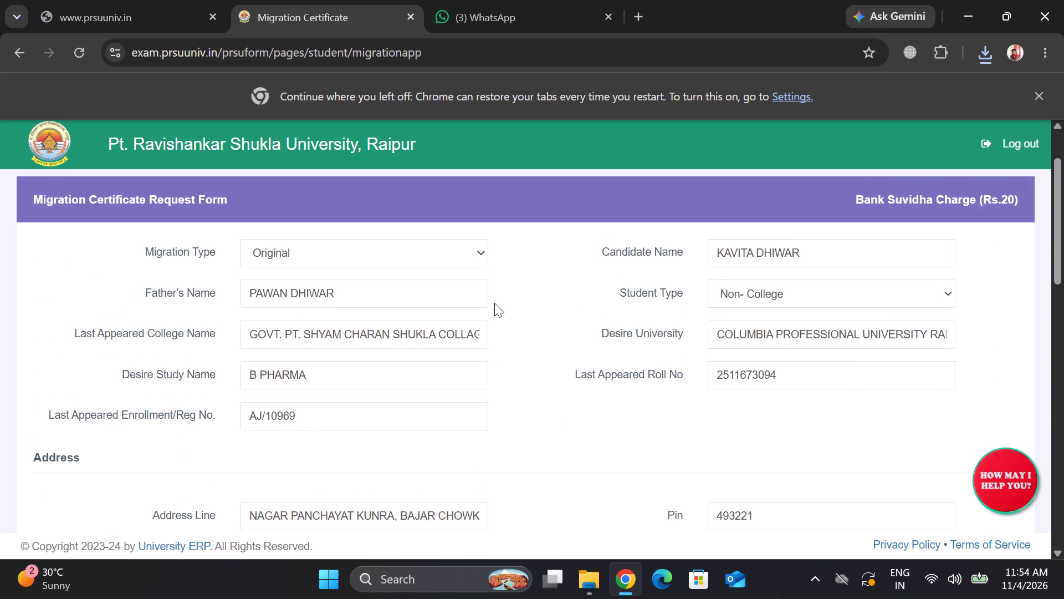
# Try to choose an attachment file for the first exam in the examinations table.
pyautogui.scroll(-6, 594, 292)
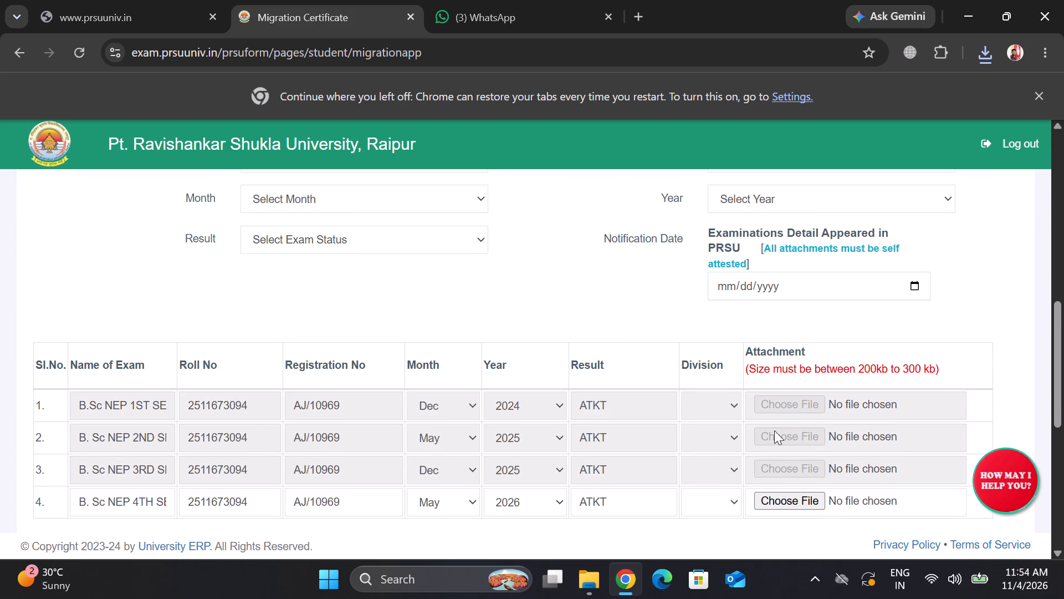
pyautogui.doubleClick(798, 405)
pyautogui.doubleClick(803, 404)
# Recheck the examinations table, the unfair-means section, the address and the candidate details of the form.
pyautogui.scroll(-1, 792, 456)
pyautogui.scroll(1, 820, 339)
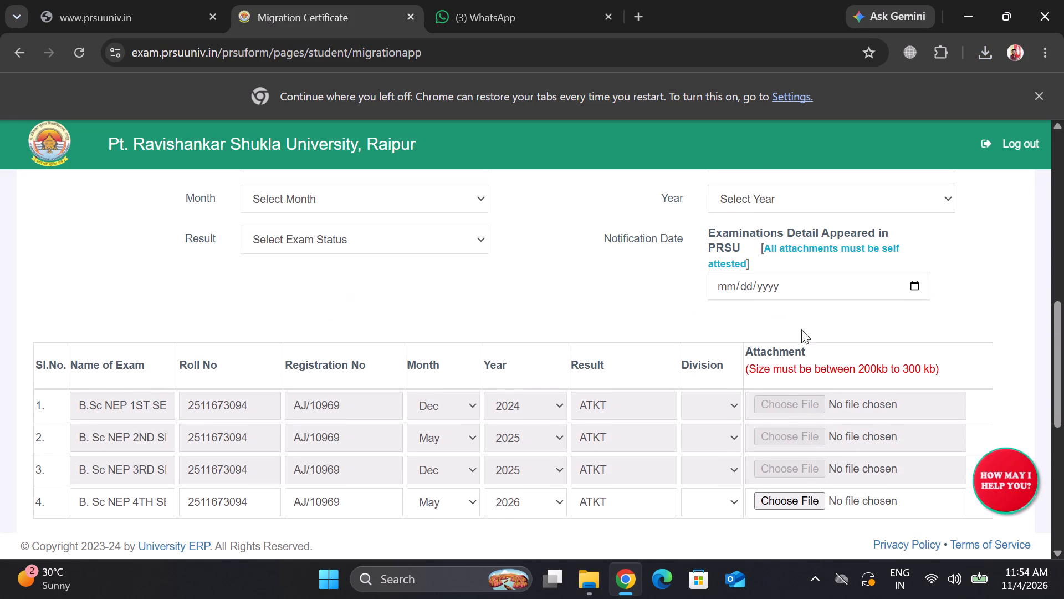
pyautogui.scroll(1, 796, 257)
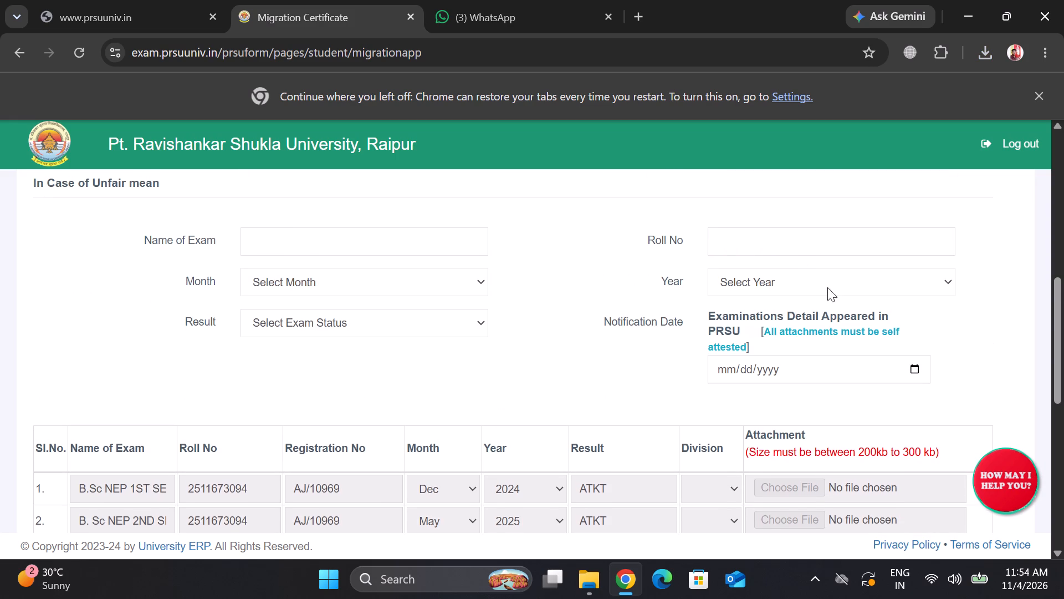
pyautogui.scroll(2, 676, 319)
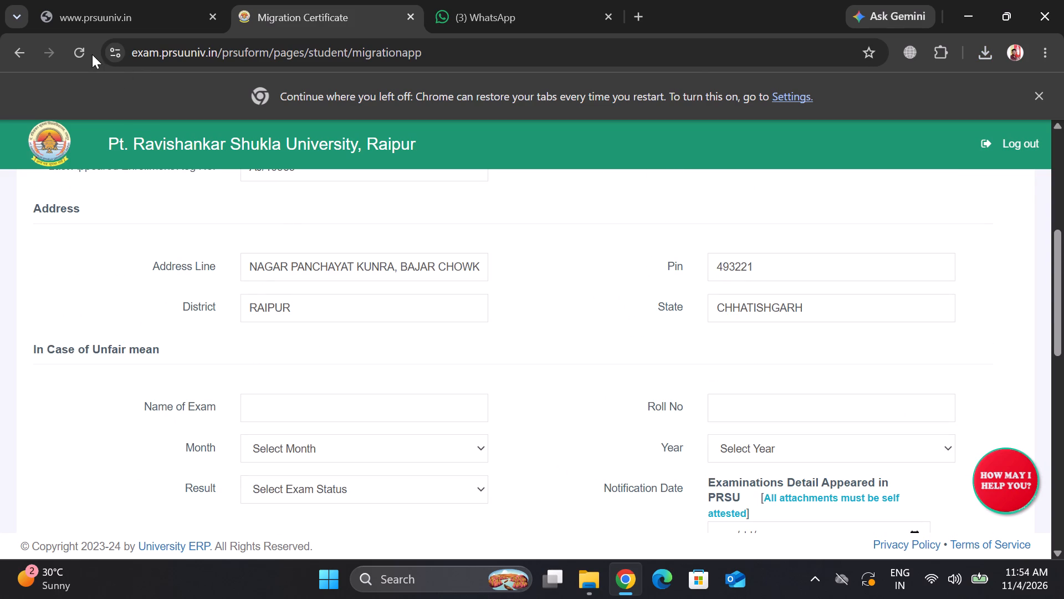
pyautogui.scroll(3, 232, 189)
pyautogui.scroll(-2, 334, 428)
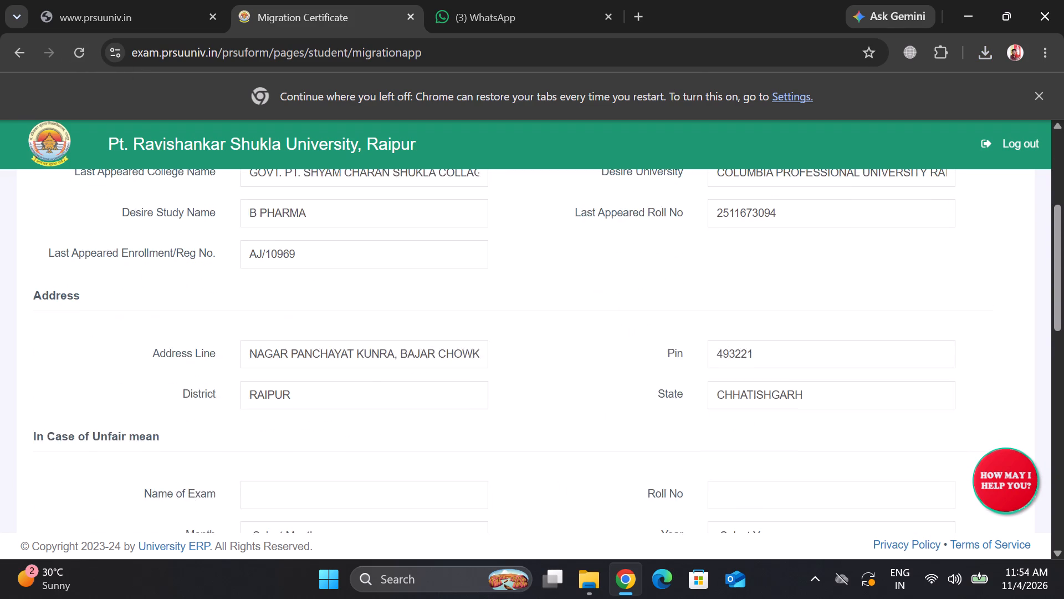
pyautogui.scroll(1, 460, 337)
pyautogui.scroll(1, 658, 271)
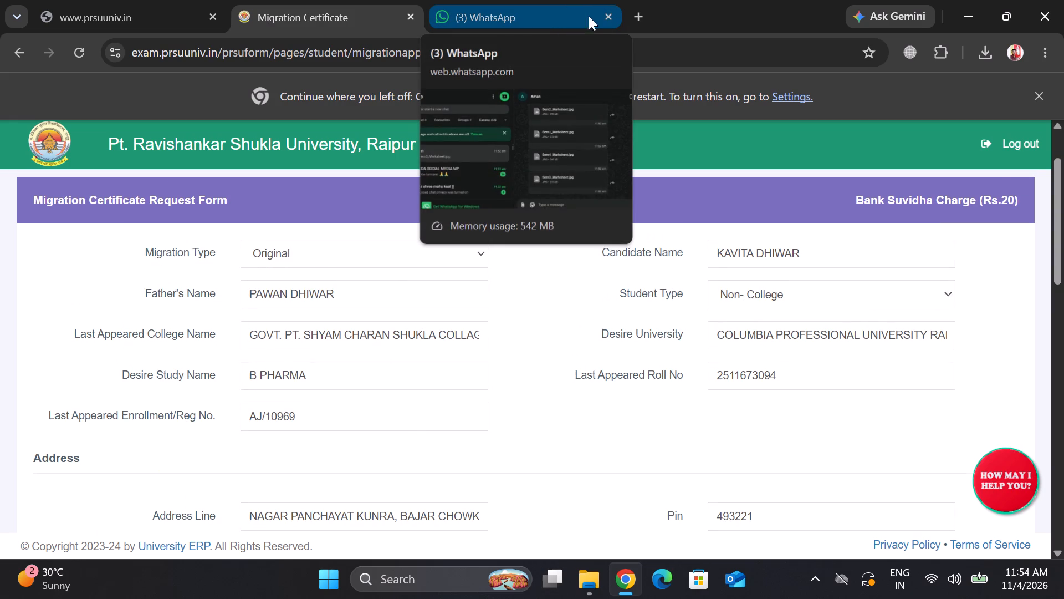
# Close the WhatsApp page, keeping the Migration Certificate form open.
pyautogui.click(607, 14)
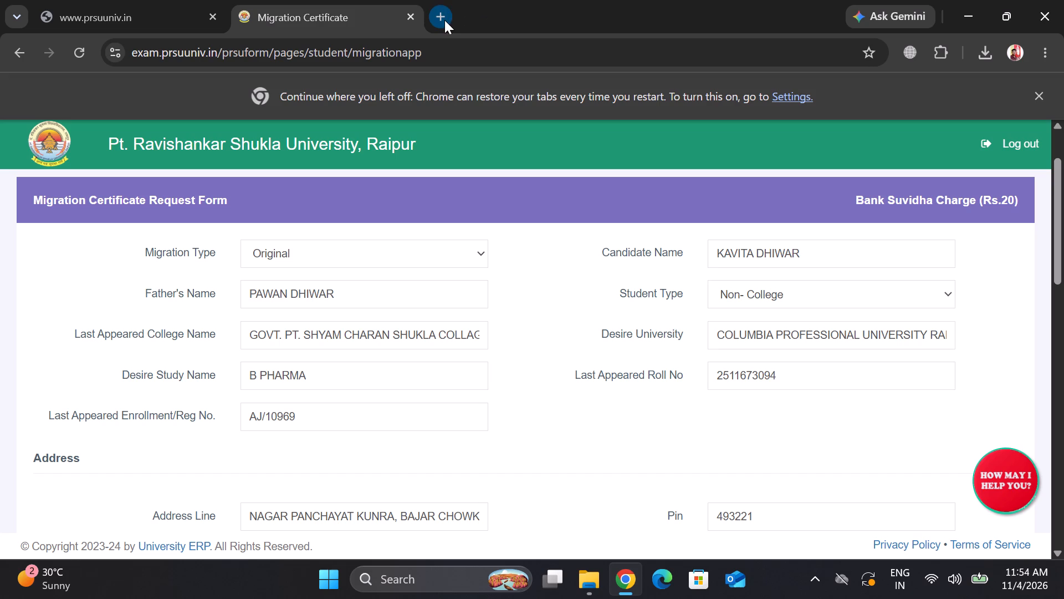
# Copy the full Last Appeared College Name from the migration form.
pyautogui.doubleClick(321, 339)
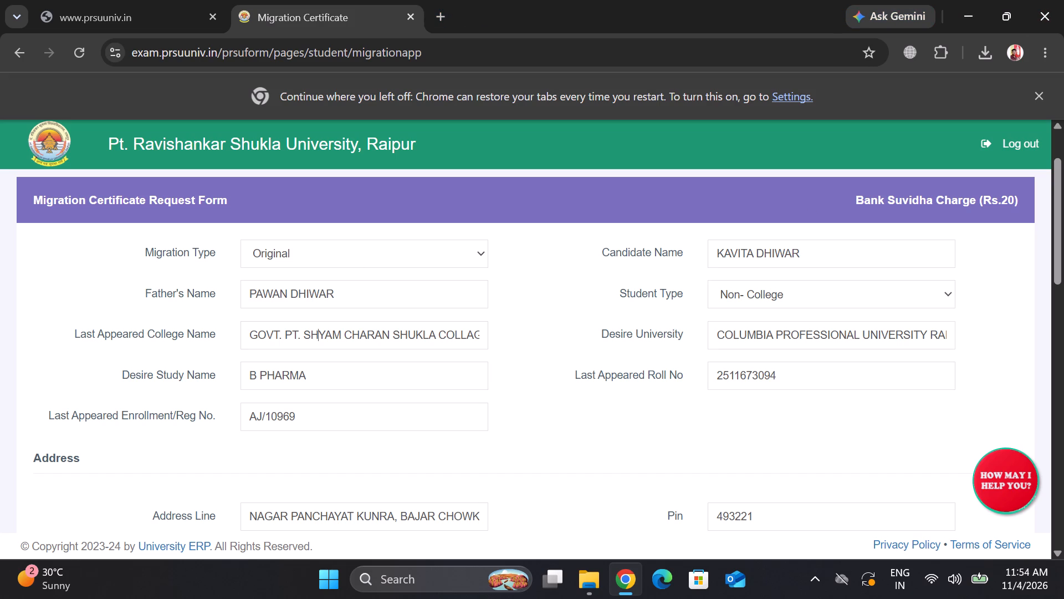
pyautogui.click(322, 340)
pyautogui.rightClick(323, 339)
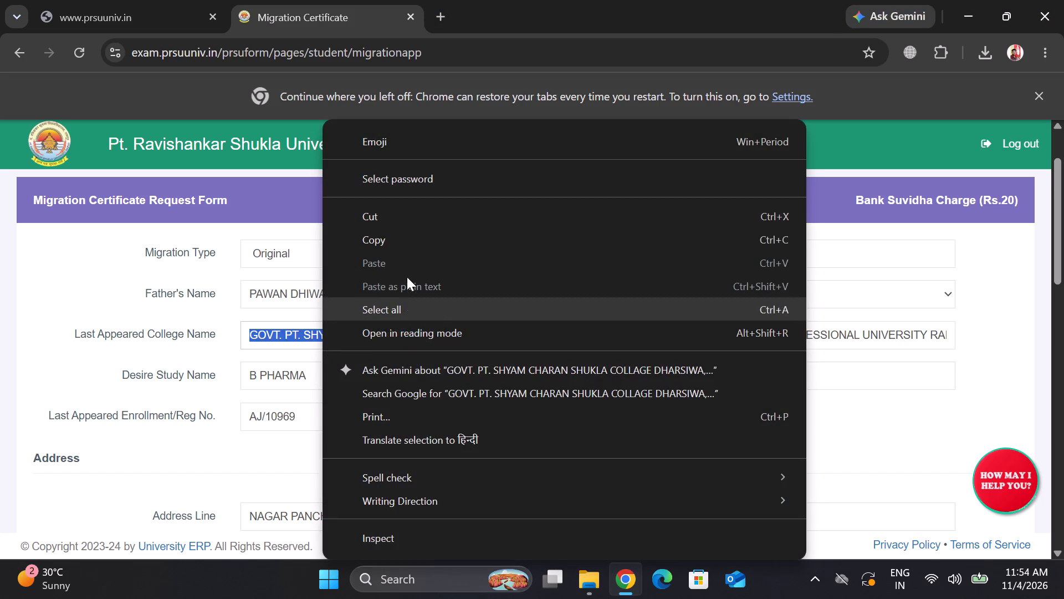
pyautogui.click(405, 232)
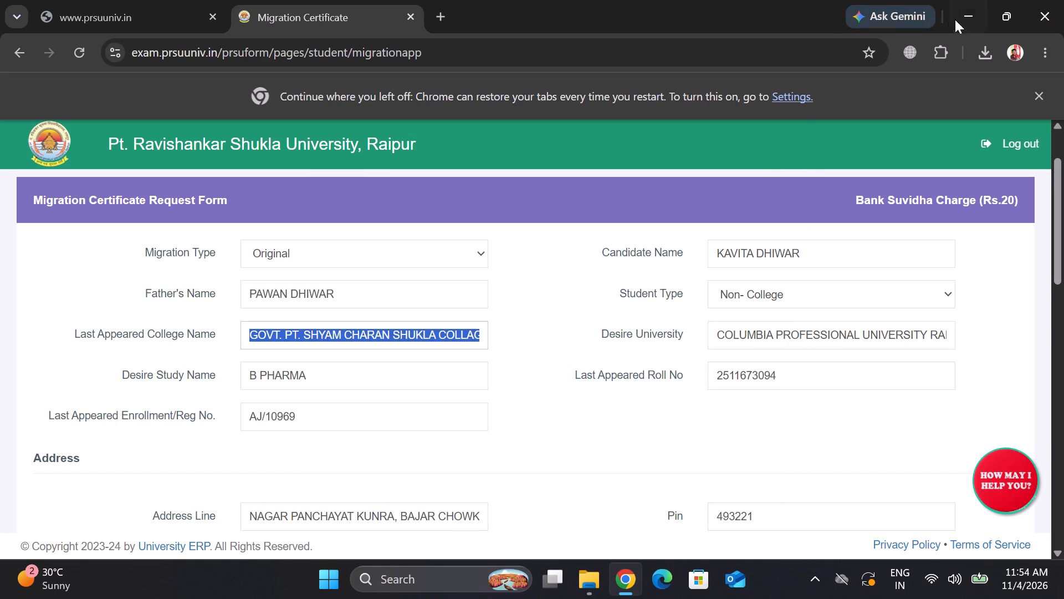
# Minimise the browser window to reach the desktop.
pyautogui.click(964, 17)
pyautogui.click(1063, 0)
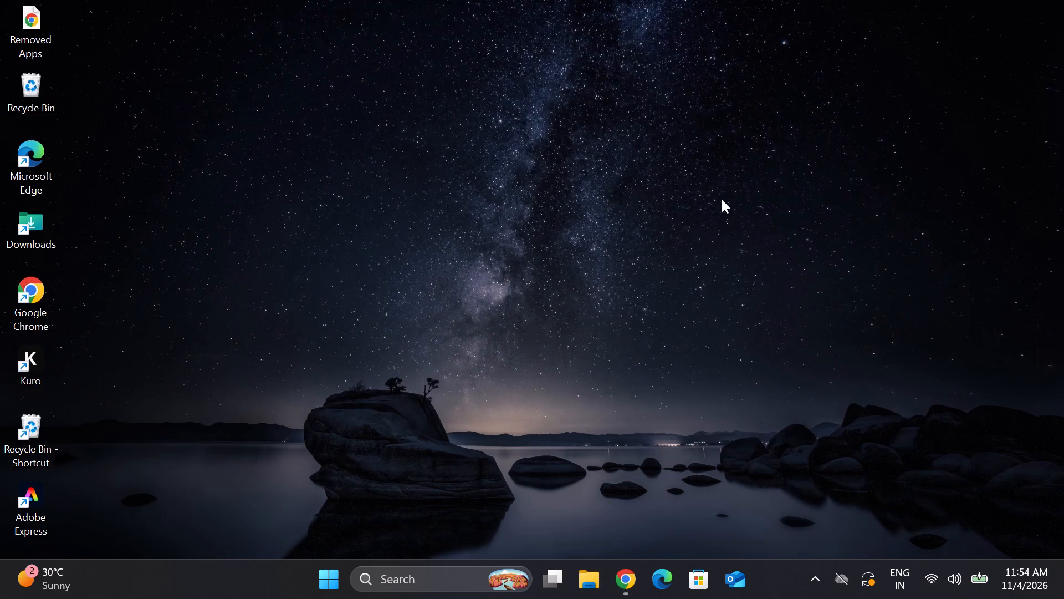
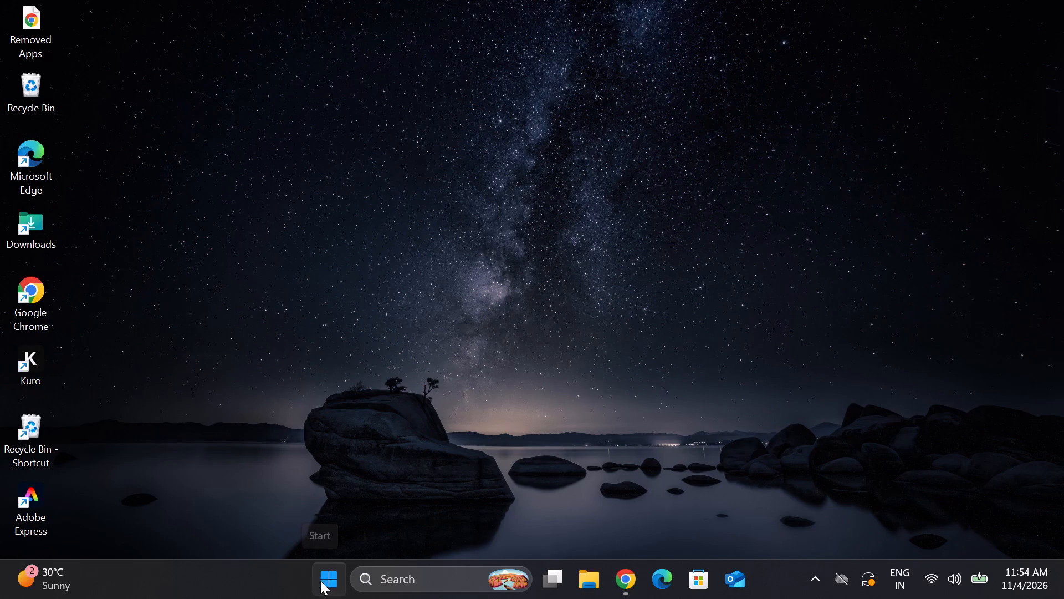
# Place a shortcut to Notepad on the desktop from the installed apps.
pyautogui.moveTo(637, 243); pyautogui.dragTo(924, 233)
pyautogui.scroll(-1, 136, 322)
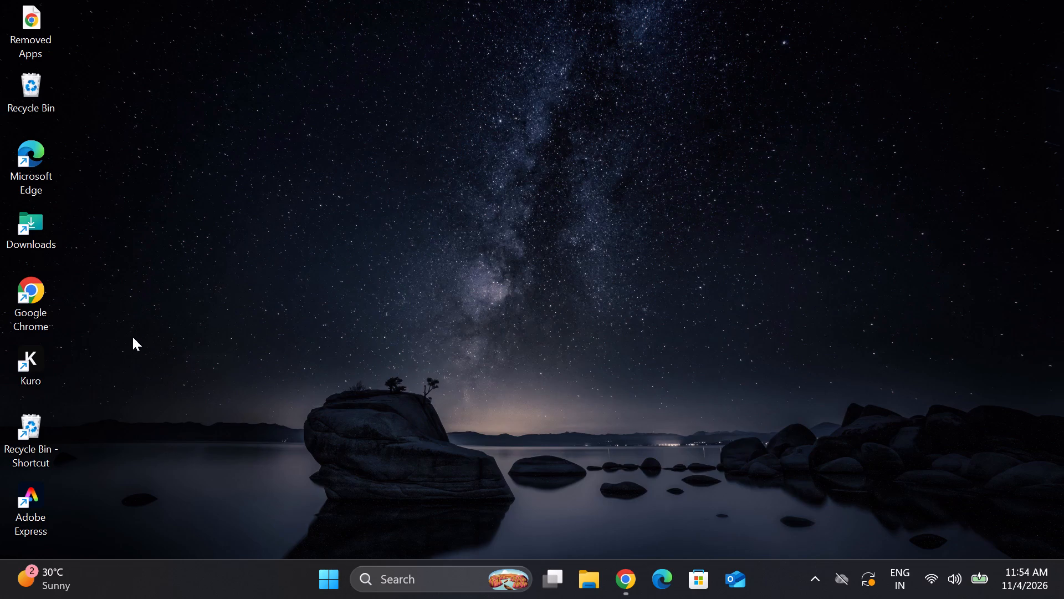
pyautogui.scroll(-1, 132, 337)
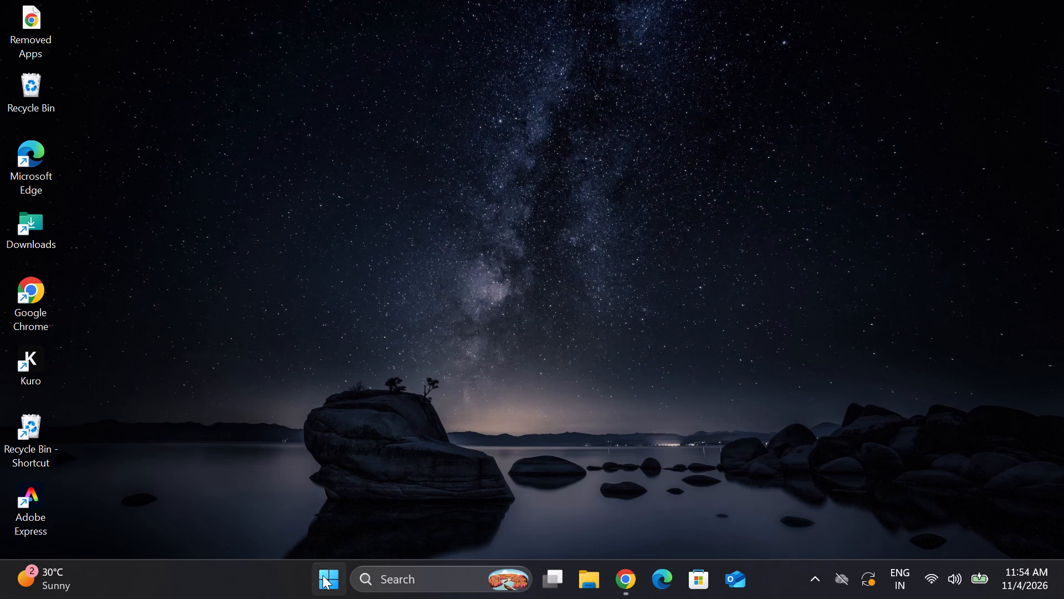
pyautogui.click(324, 576)
pyautogui.moveTo(636, 263); pyautogui.dragTo(53, 368)
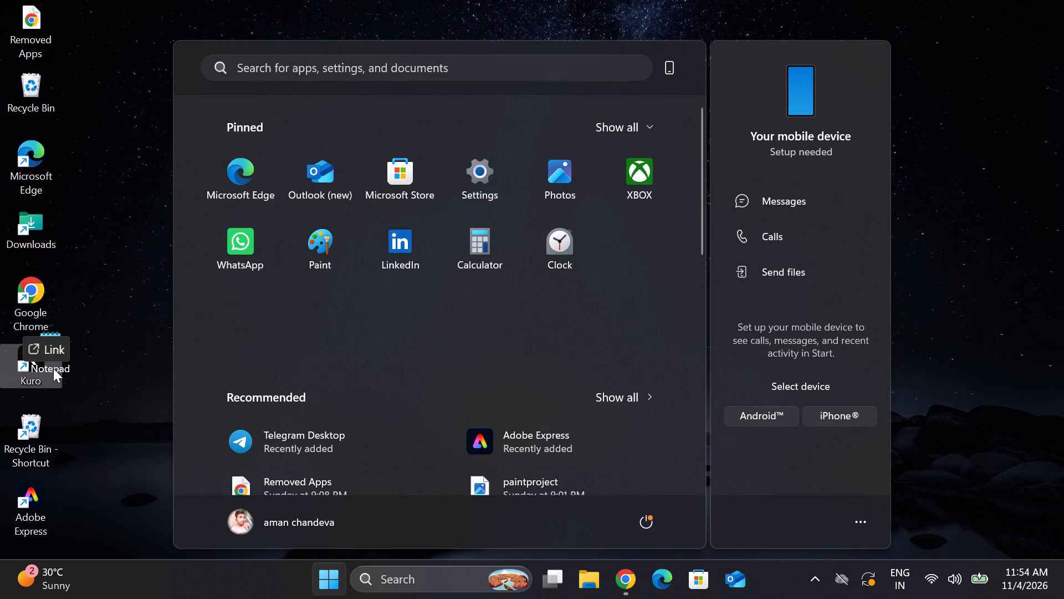
pyautogui.moveTo(53, 368); pyautogui.dragTo(118, 392)
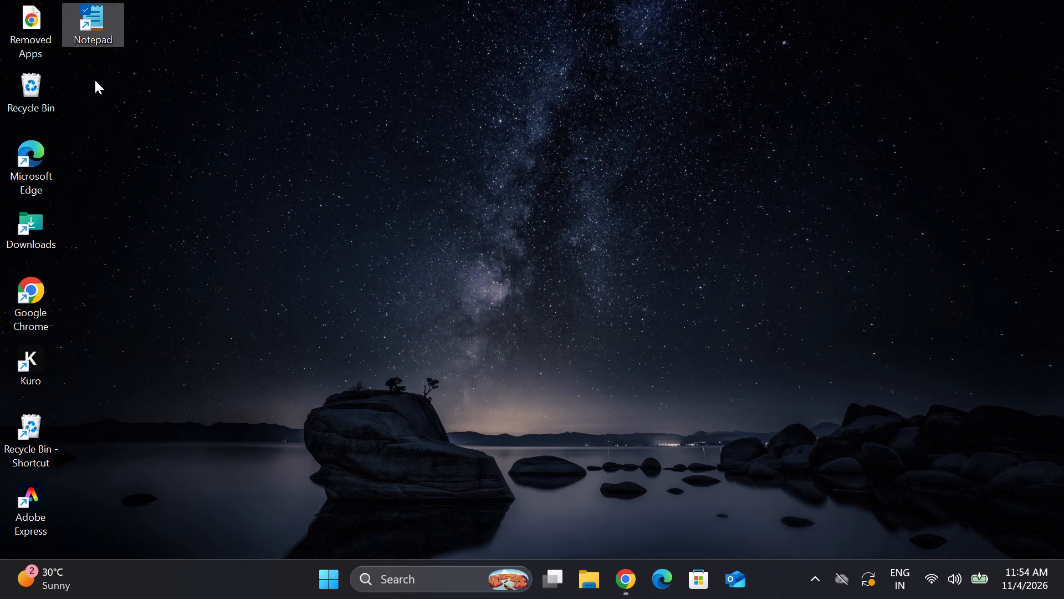
# Open Notepad from its desktop shortcut and paste the copied college name in bold into a new blank document.
pyautogui.click(185, 101)
pyautogui.doubleClick(116, 33)
pyautogui.doubleClick(102, 29)
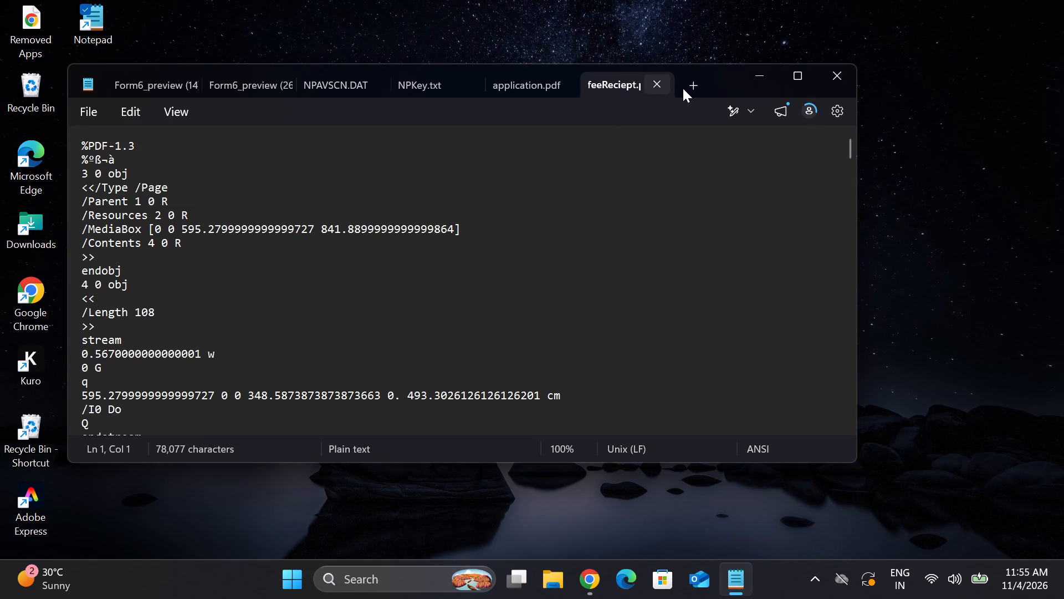
pyautogui.click(692, 87)
pyautogui.click(362, 182)
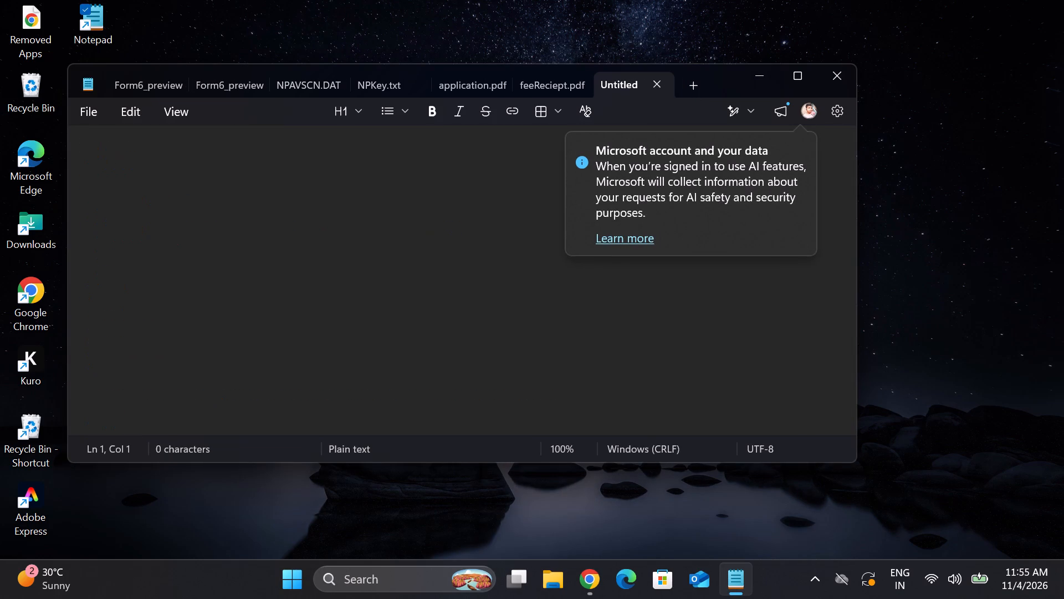
pyautogui.hotkey('ctrl', 'b')
pyautogui.hotkey('ctrl', 'v')
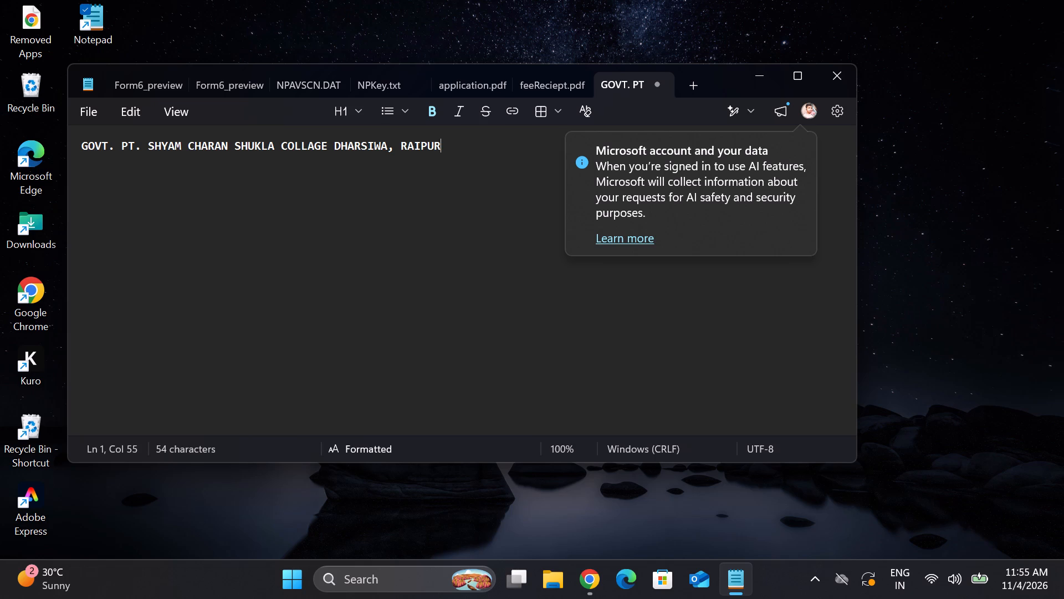
# Copy the full Desire University value from the migration form into the Notepad note, one blank line below the college name.
pyautogui.press('Return')
pyautogui.press('Return')
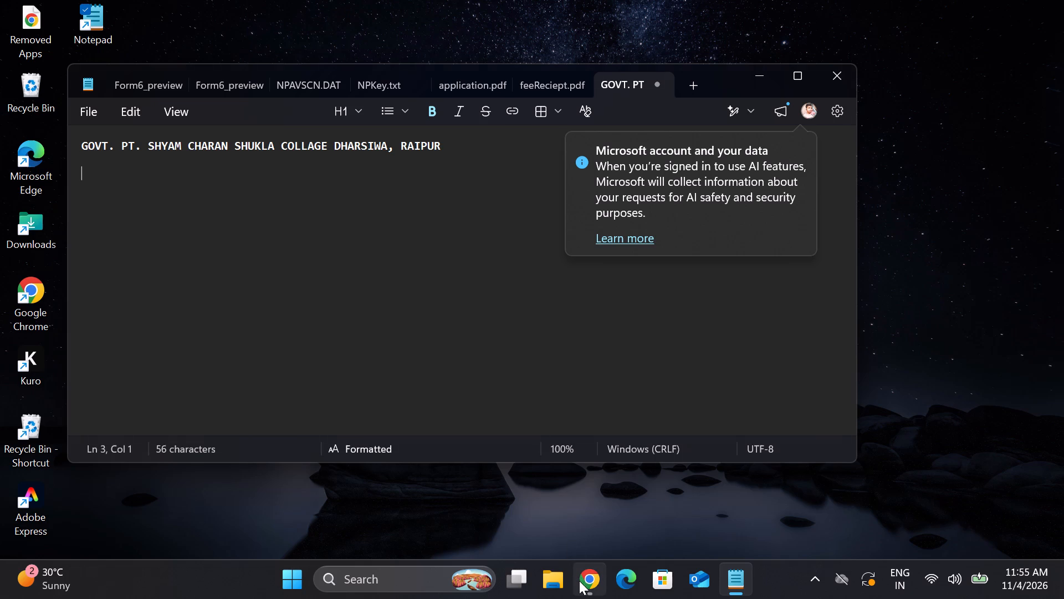
pyautogui.click(579, 581)
pyautogui.doubleClick(779, 331)
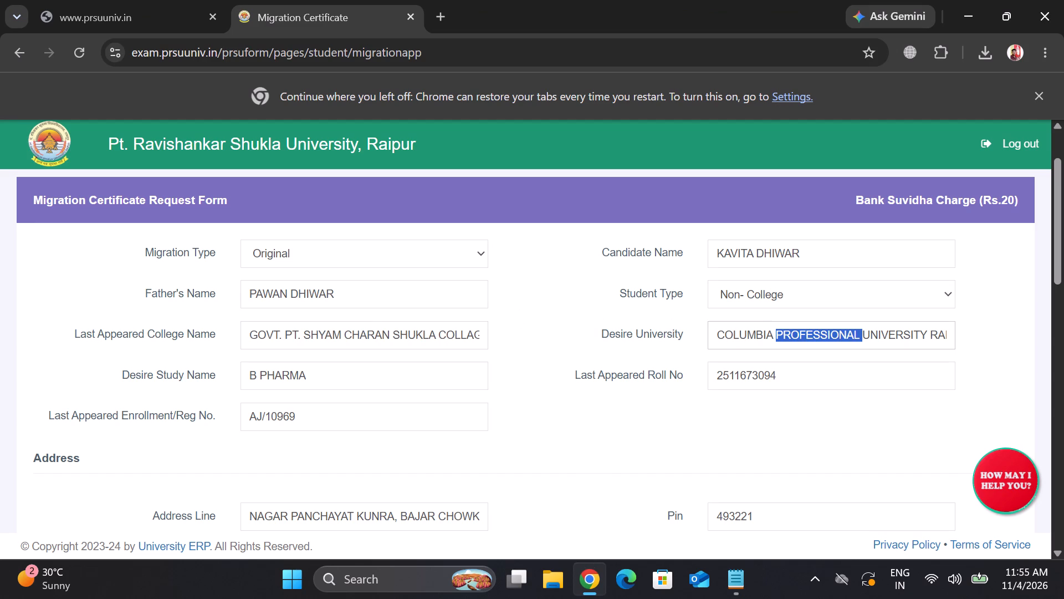
pyautogui.tripleClick(779, 331)
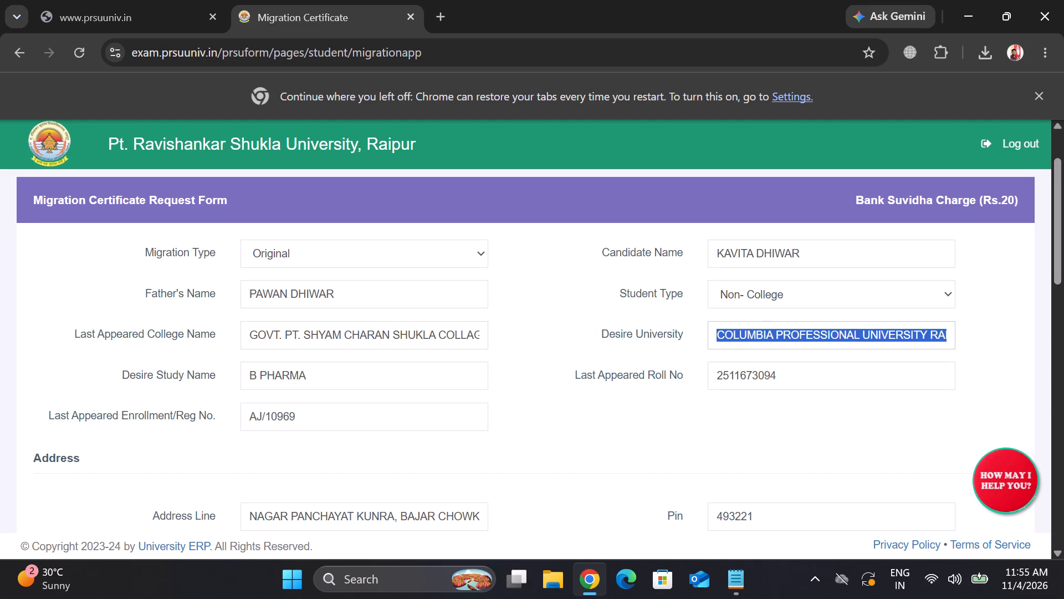
pyautogui.hotkey('ctrl', 'c')
pyautogui.click(160, 6)
pyautogui.click(275, 0)
pyautogui.click(751, 596)
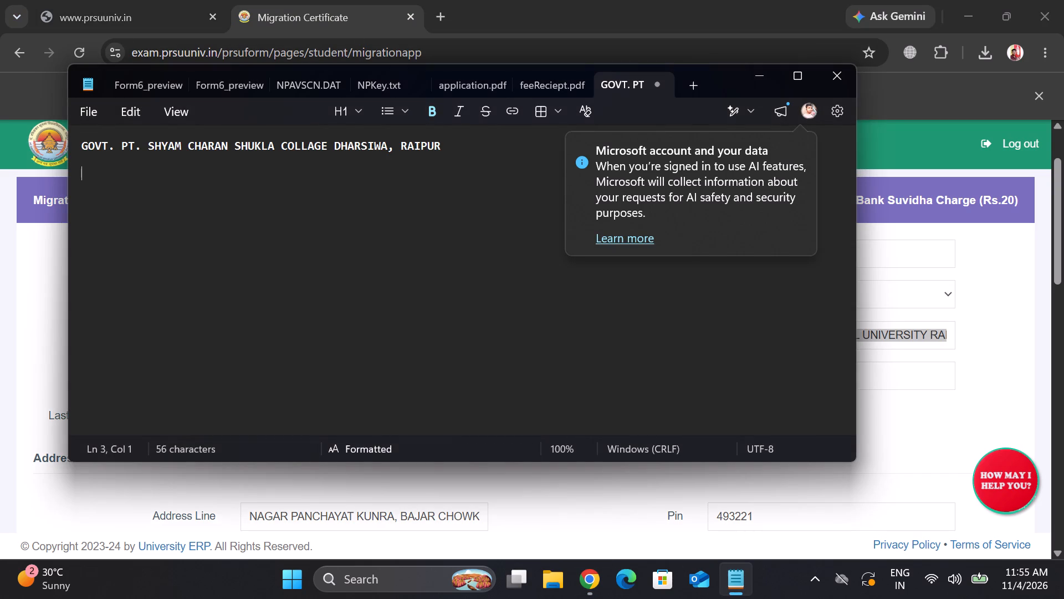
pyautogui.hotkey('ctrl', 'v')
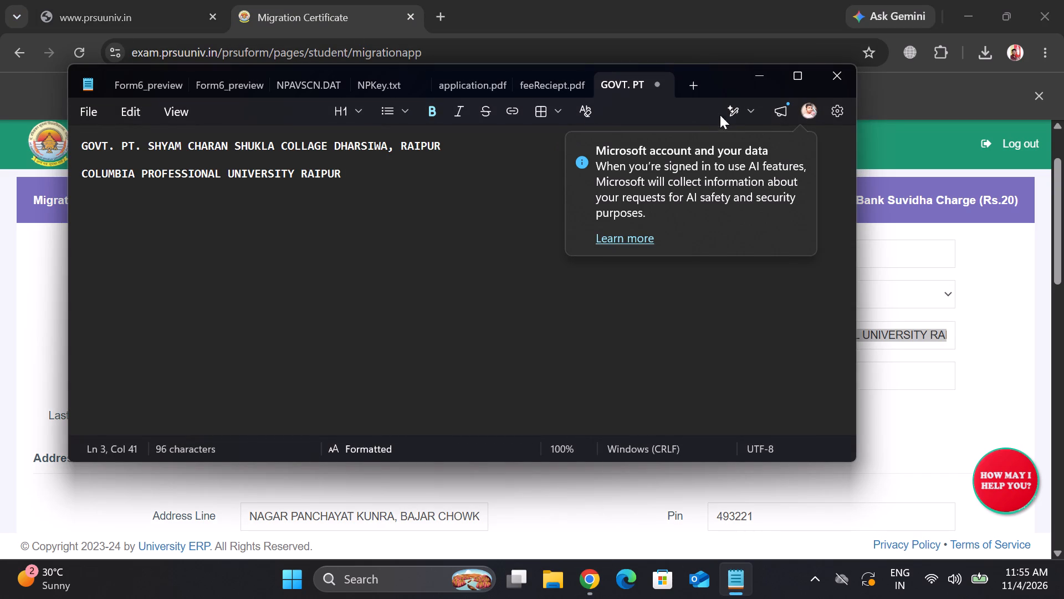
pyautogui.click(764, 82)
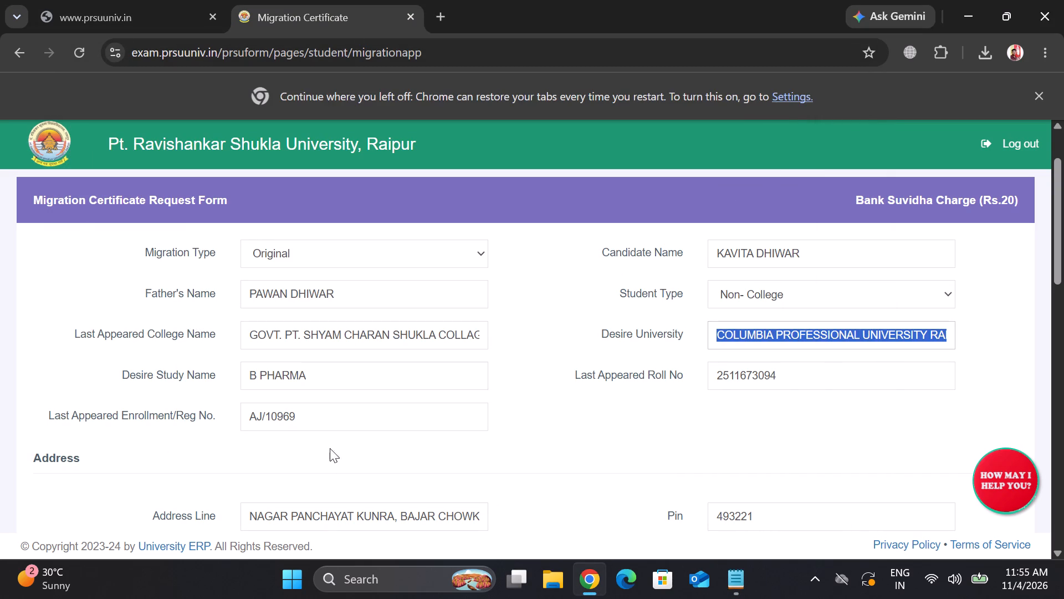
# Copy the form's full Address Line into the Notepad note, one blank line below the university name.
pyautogui.scroll(-1, 354, 368)
pyautogui.scroll(-1, 648, 262)
pyautogui.scroll(1, 677, 269)
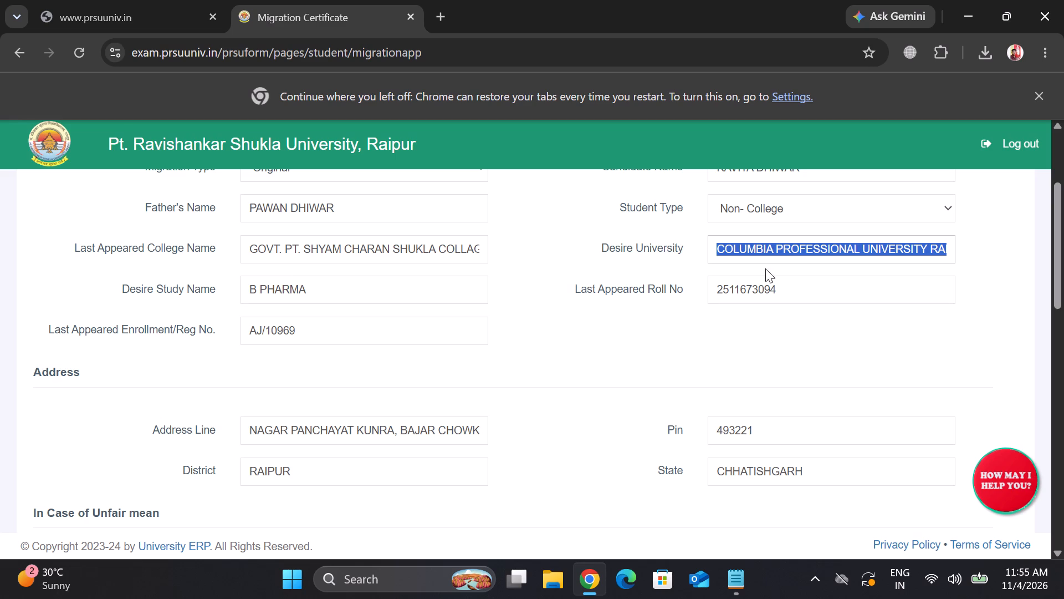
pyautogui.scroll(-1, 395, 394)
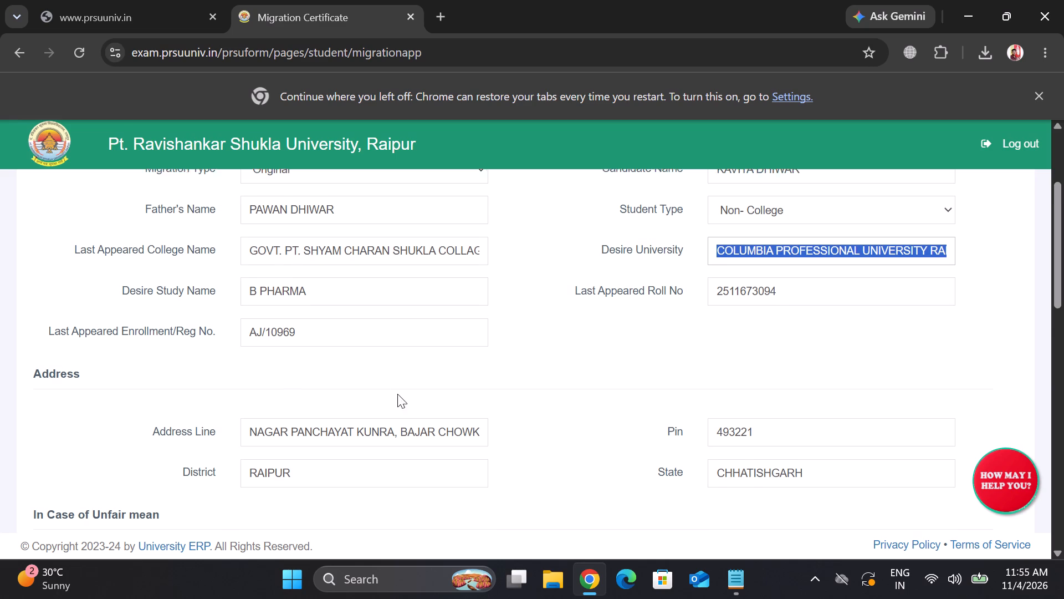
pyautogui.doubleClick(321, 348)
pyautogui.click(322, 348)
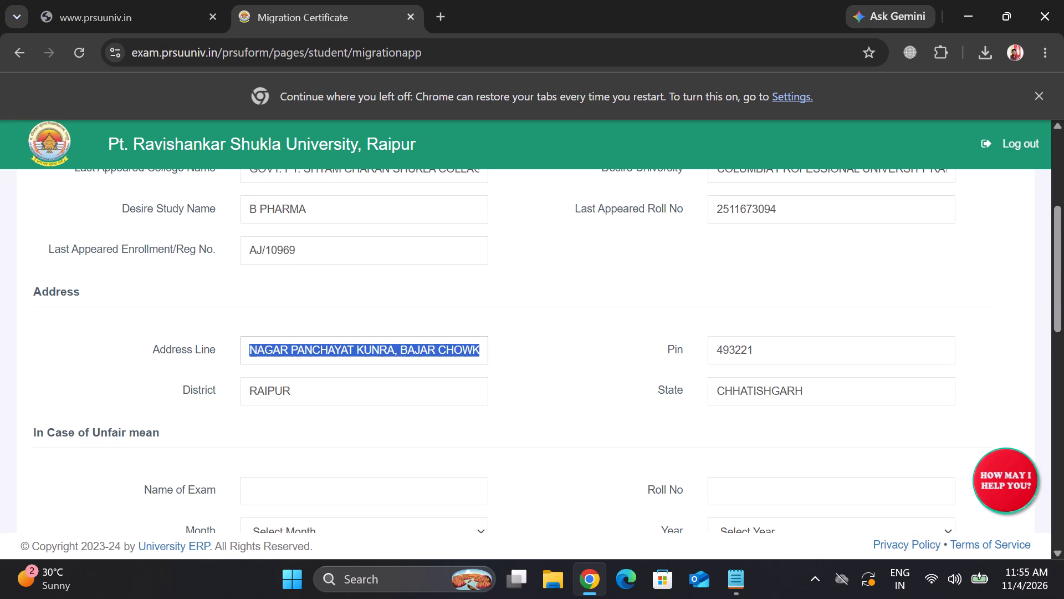
pyautogui.hotkey('ctrl', 'c')
pyautogui.click(723, 586)
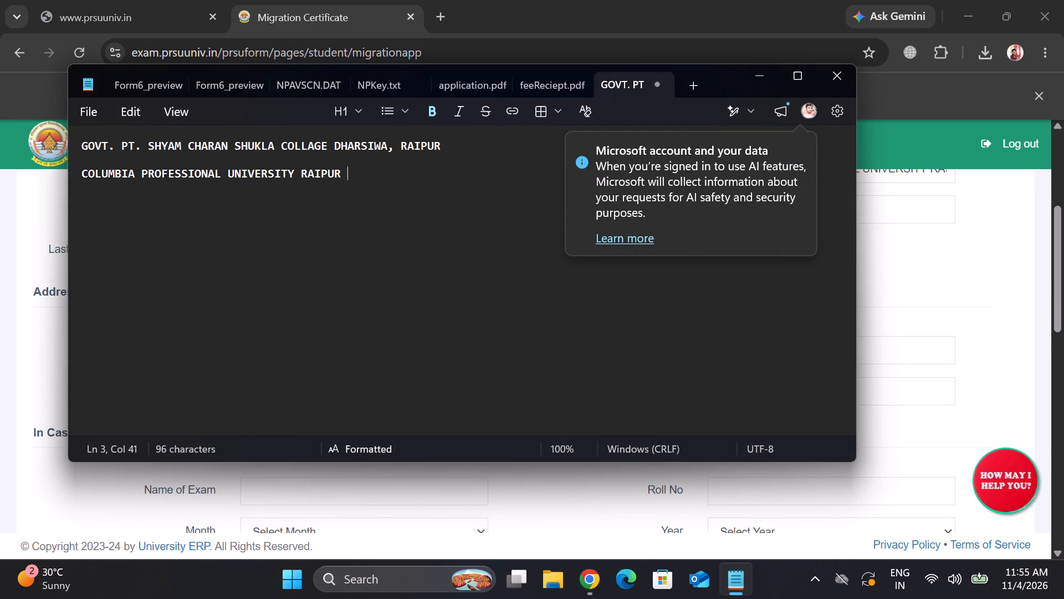
pyautogui.press('Return')
pyautogui.press('Return')
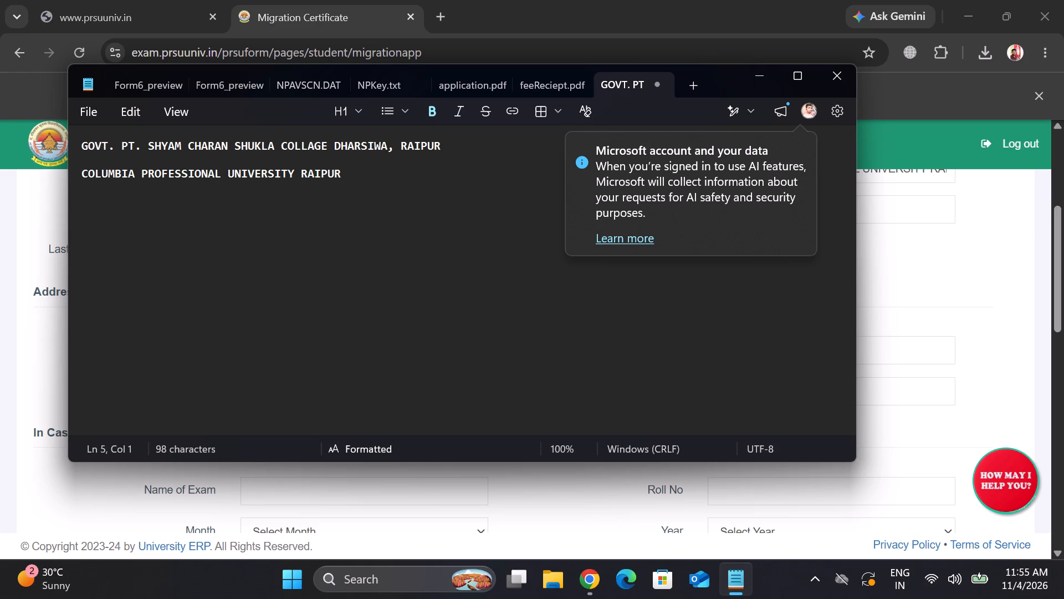
pyautogui.hotkey('ctrl', 'v')
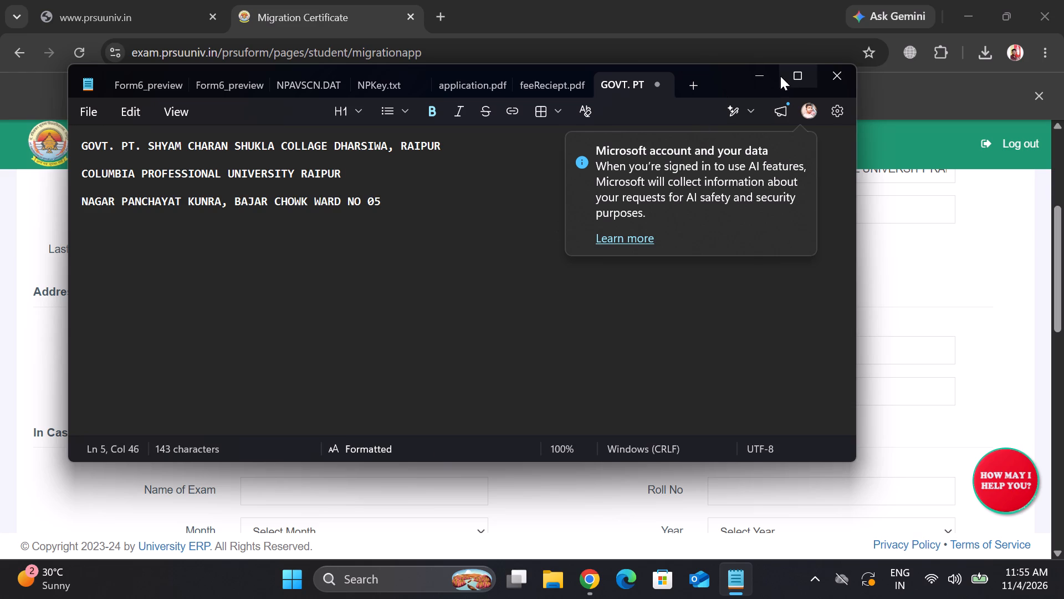
pyautogui.click(764, 79)
# Look over the filled migration form once more and reload the page to start with an empty form.
pyautogui.scroll(-3, 420, 542)
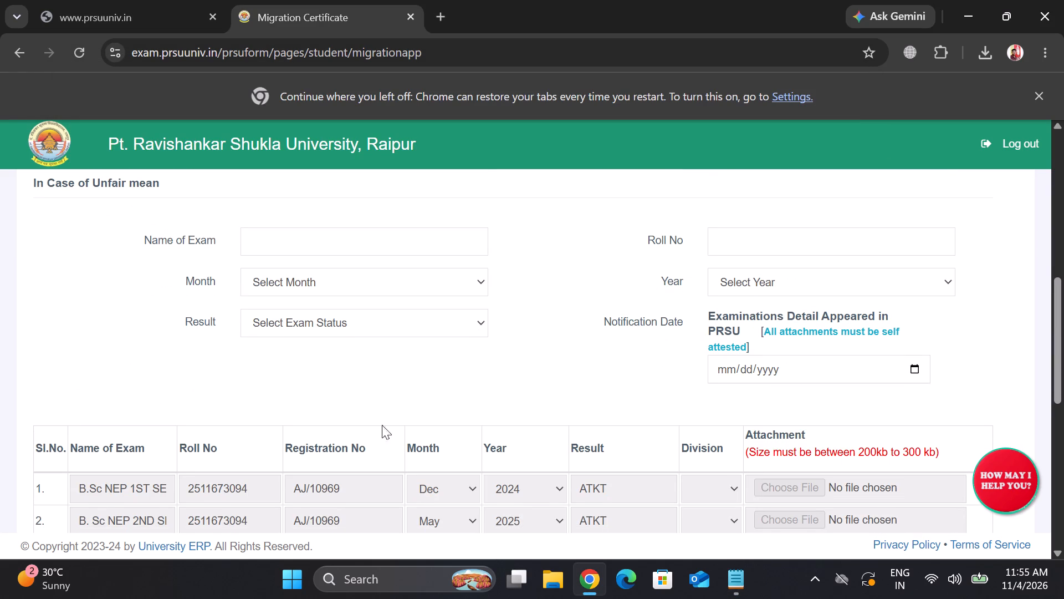
pyautogui.scroll(-4, 567, 361)
pyautogui.scroll(-2, 459, 351)
pyautogui.scroll(13, 461, 351)
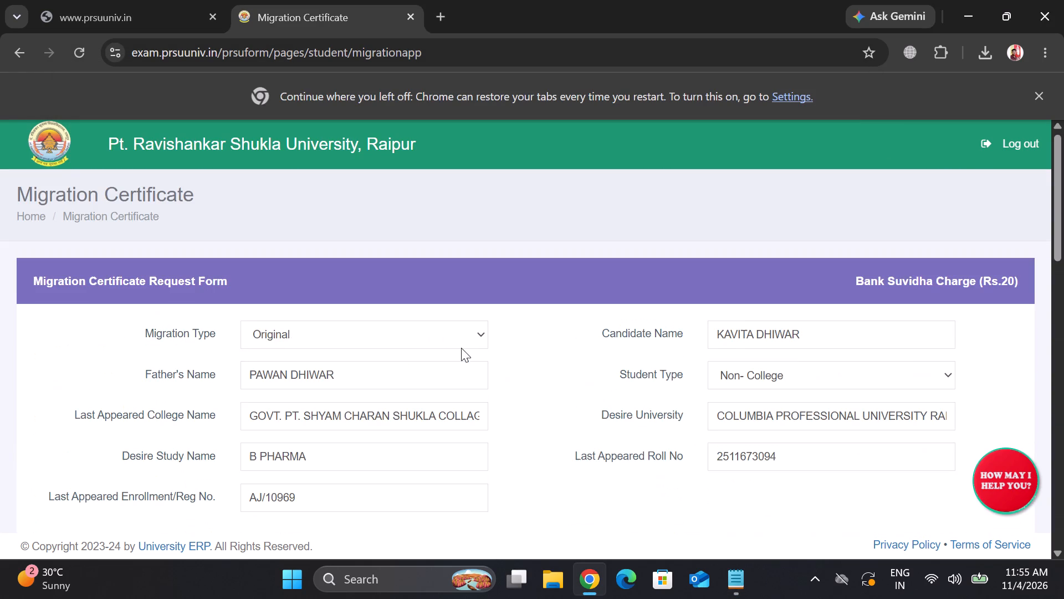
pyautogui.scroll(-1, 774, 358)
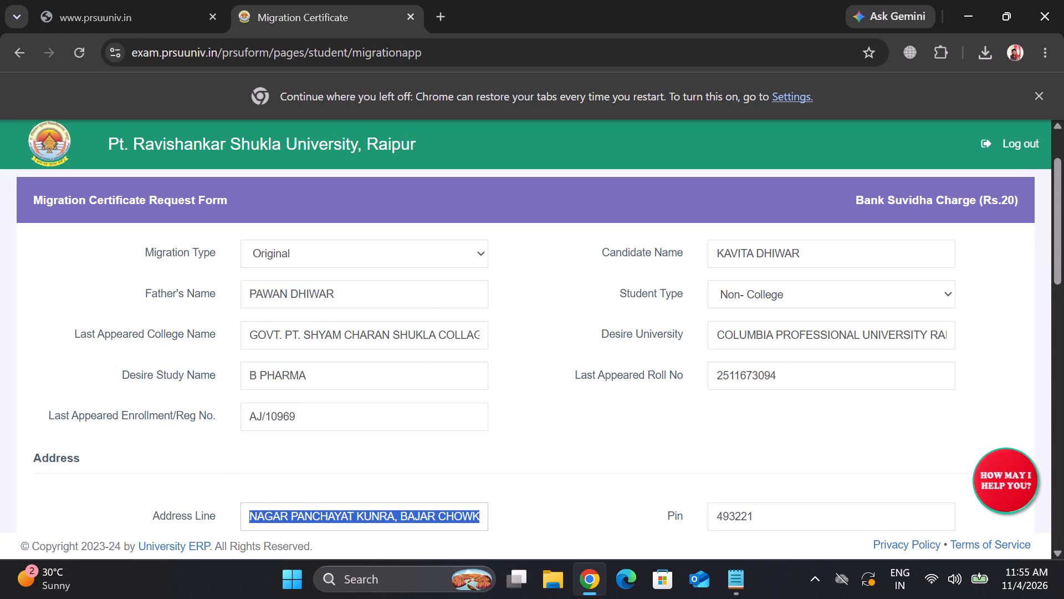
pyautogui.click(74, 56)
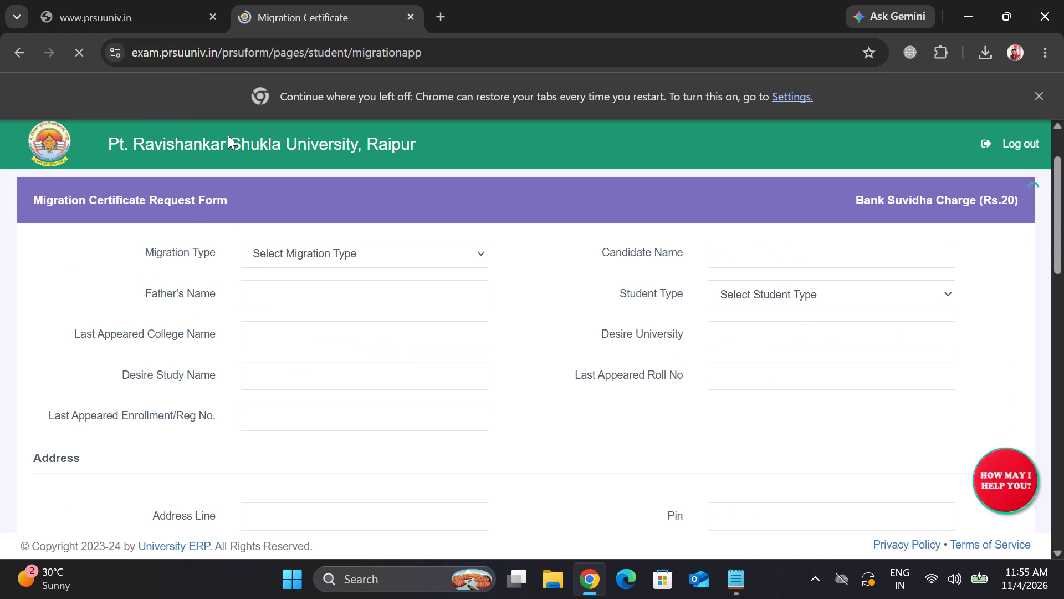
# Enter the candidate's name and the father's name in capitals in the emptied Migration Certificate Request Form.
pyautogui.click(781, 245)
pyautogui.click(774, 253)
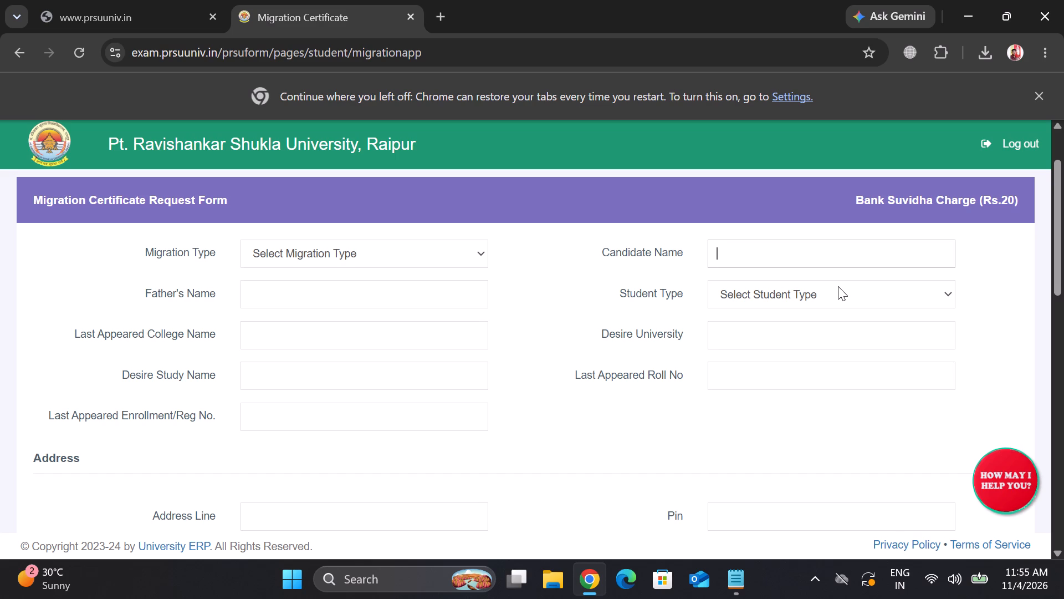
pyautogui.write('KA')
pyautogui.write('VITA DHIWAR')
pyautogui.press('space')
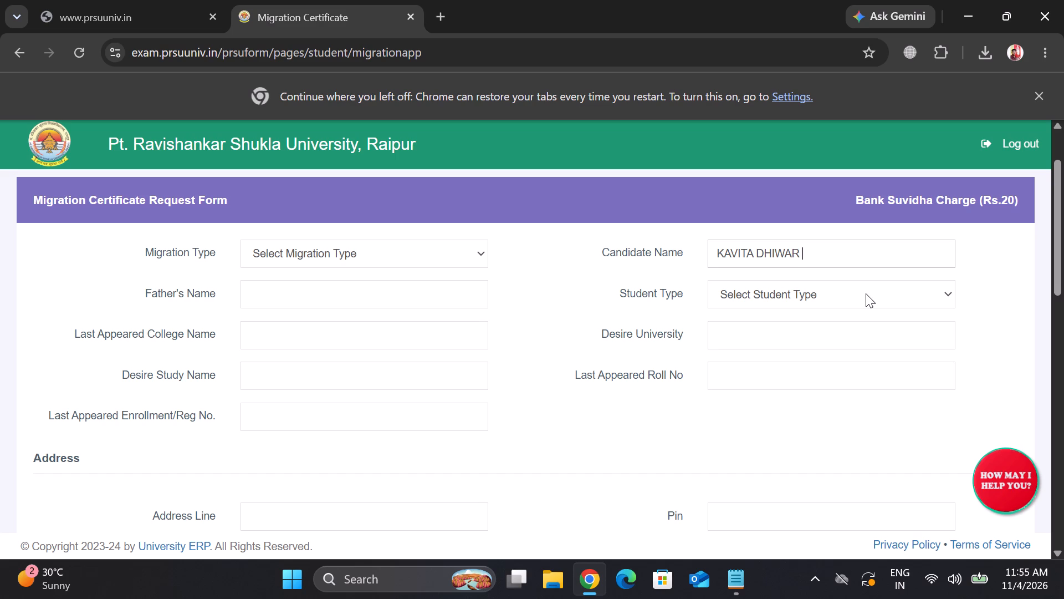
pyautogui.click(363, 307)
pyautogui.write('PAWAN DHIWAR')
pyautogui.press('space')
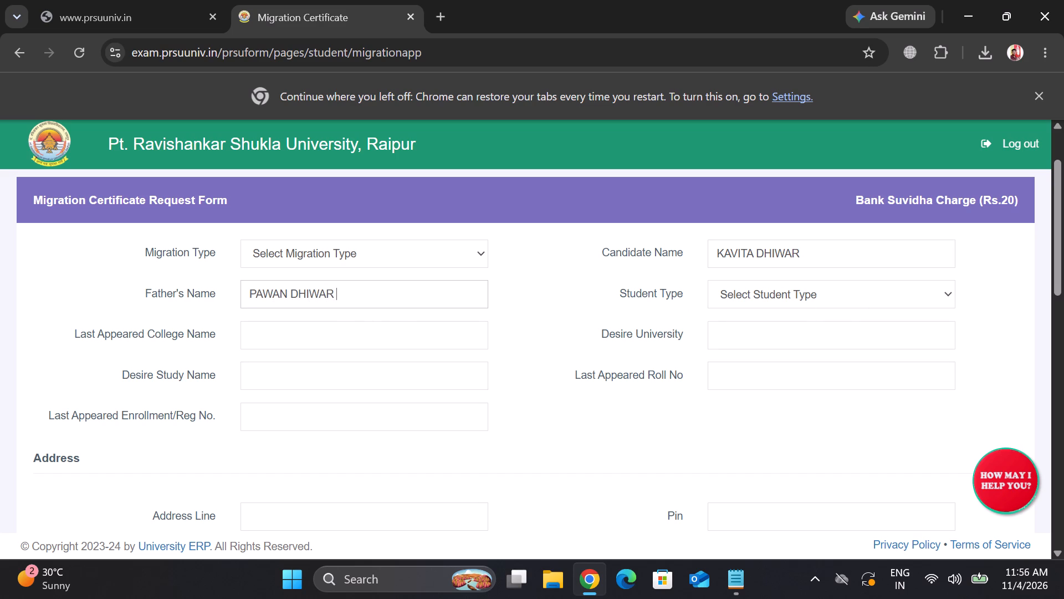
# Set the Student Type to Non- College.
pyautogui.click(809, 297)
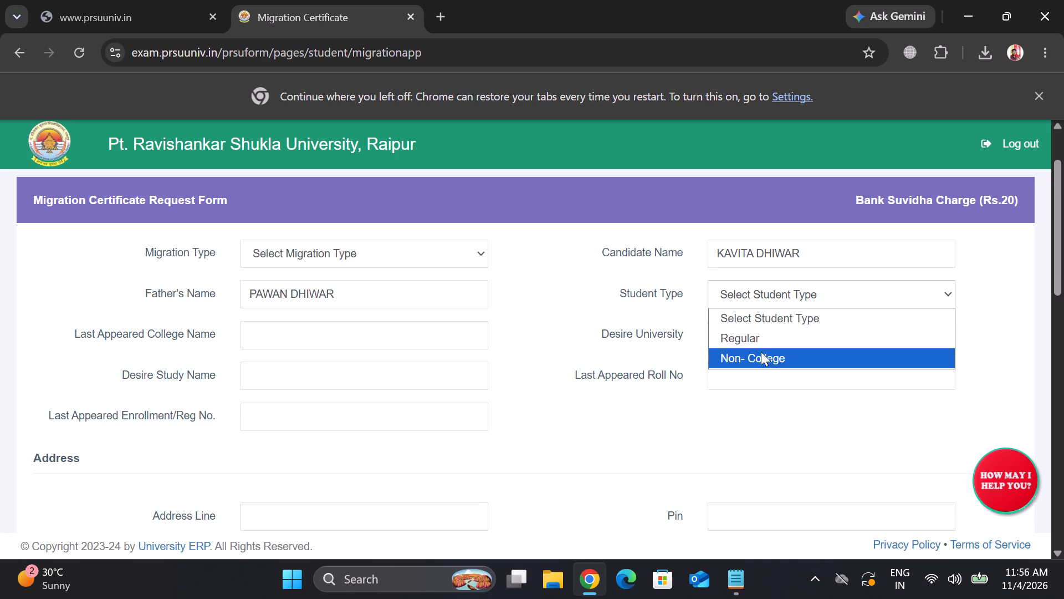
pyautogui.click(763, 356)
# Fill Last Appeared College Name with GOVT. PT. SHYAM CHARAN SHUKLA COLLAGE DHARSIWA, RAIPUR, copied from the Notepad note.
pyautogui.click(412, 328)
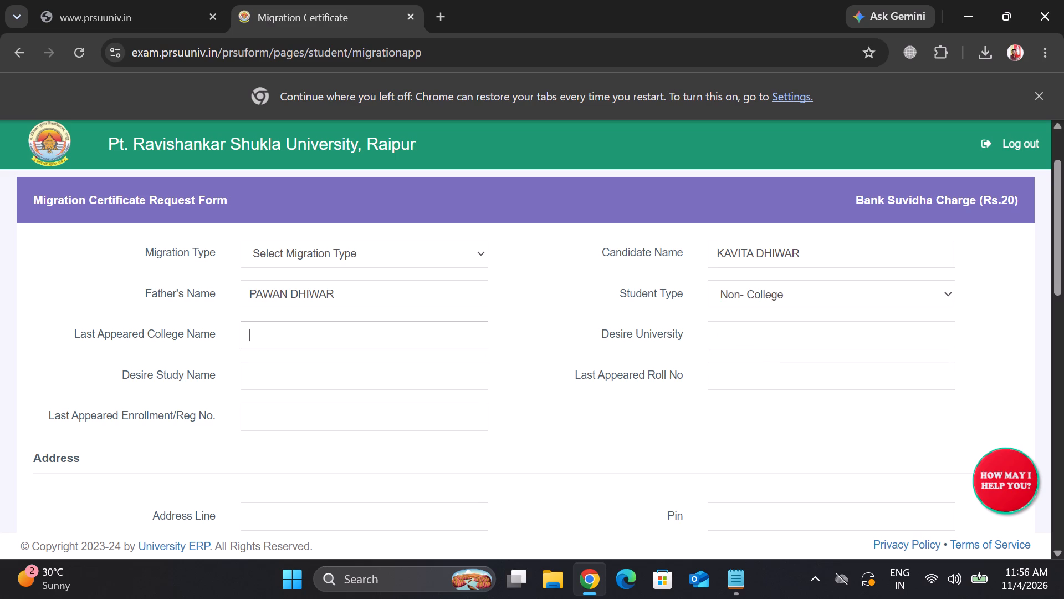
pyautogui.click(741, 590)
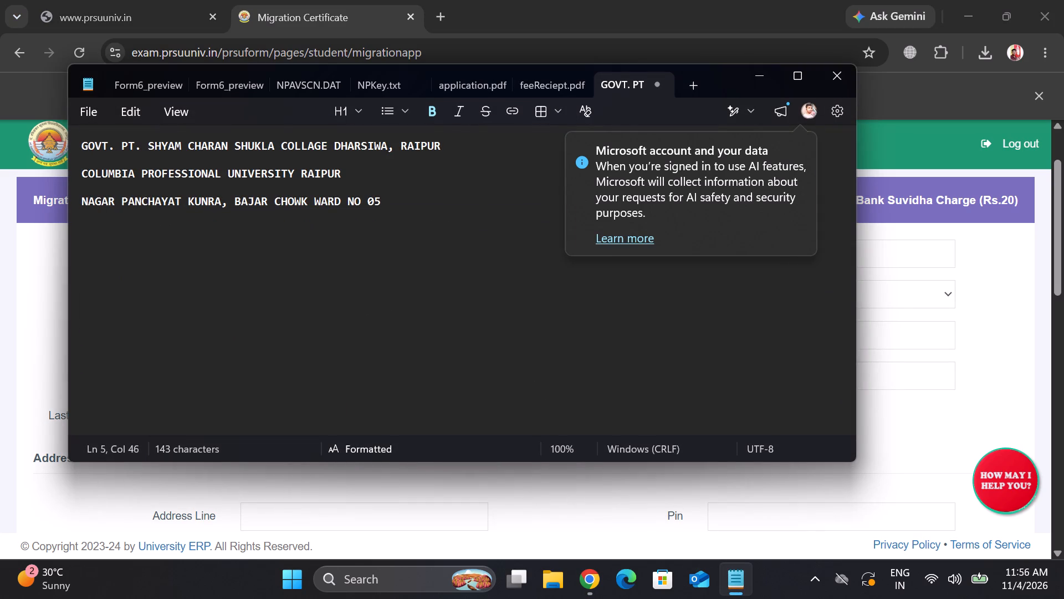
pyautogui.tripleClick(139, 141)
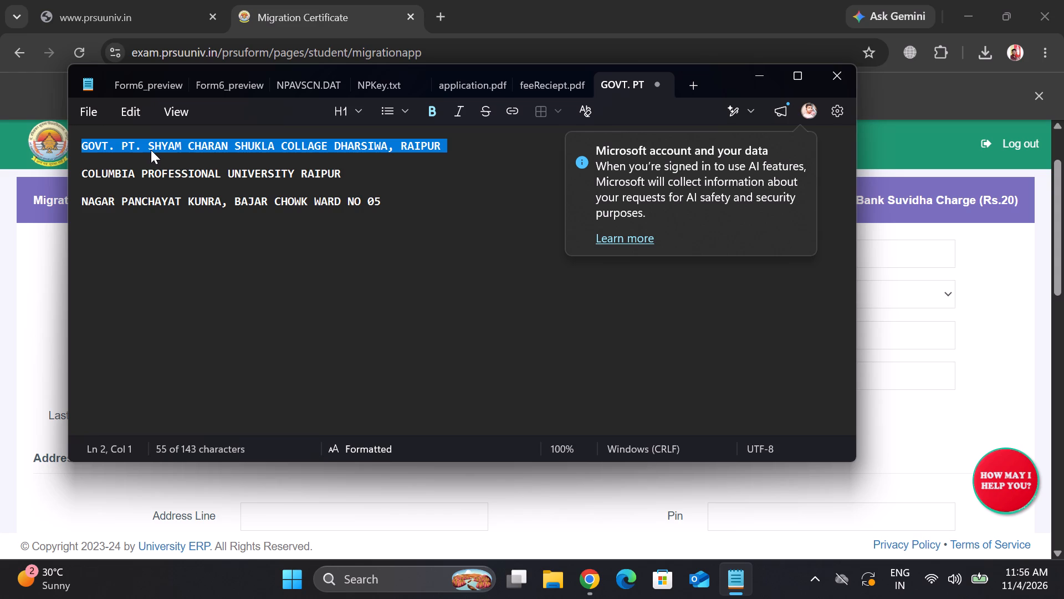
pyautogui.hotkey('ctrl', 'c')
pyautogui.click(750, 87)
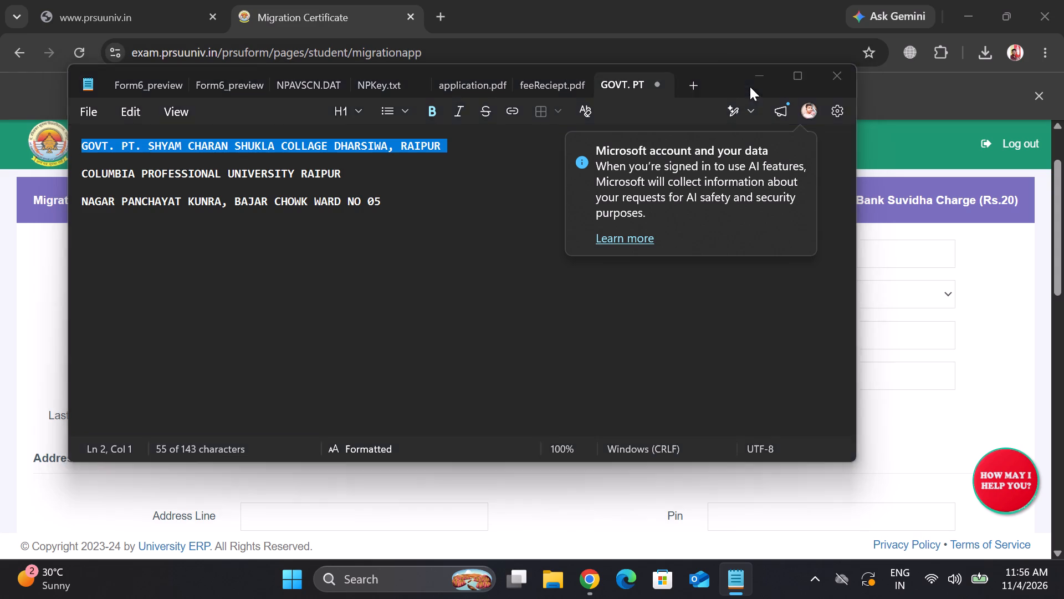
pyautogui.hotkey('ctrl', 'v')
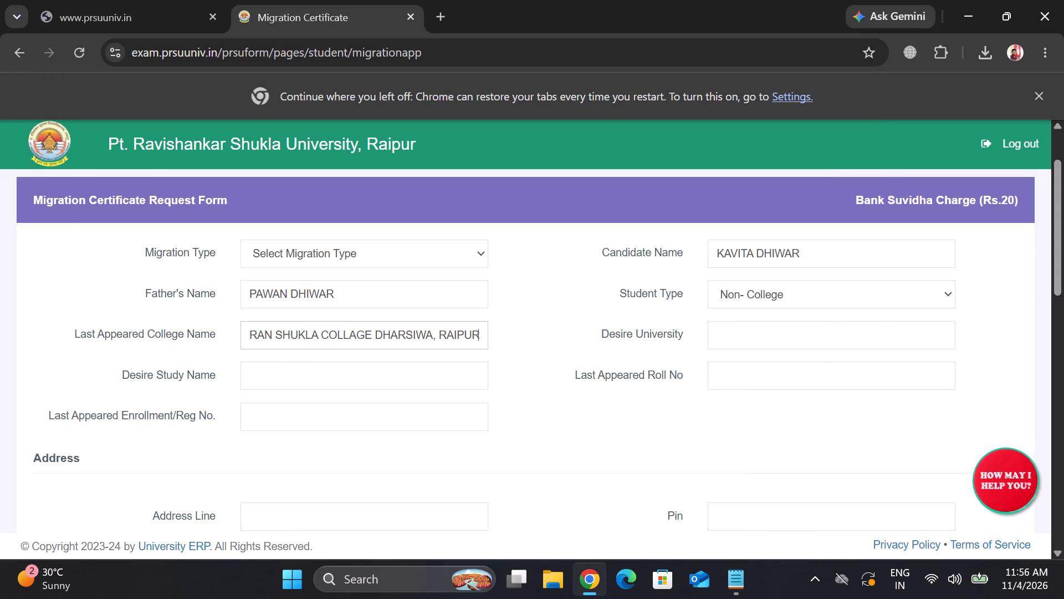
# Ready the empty Desire University field and copy COLUMBIA PROFESSIONAL UNIVERSITY RAIPUR from the Notepad note.
pyautogui.click(739, 337)
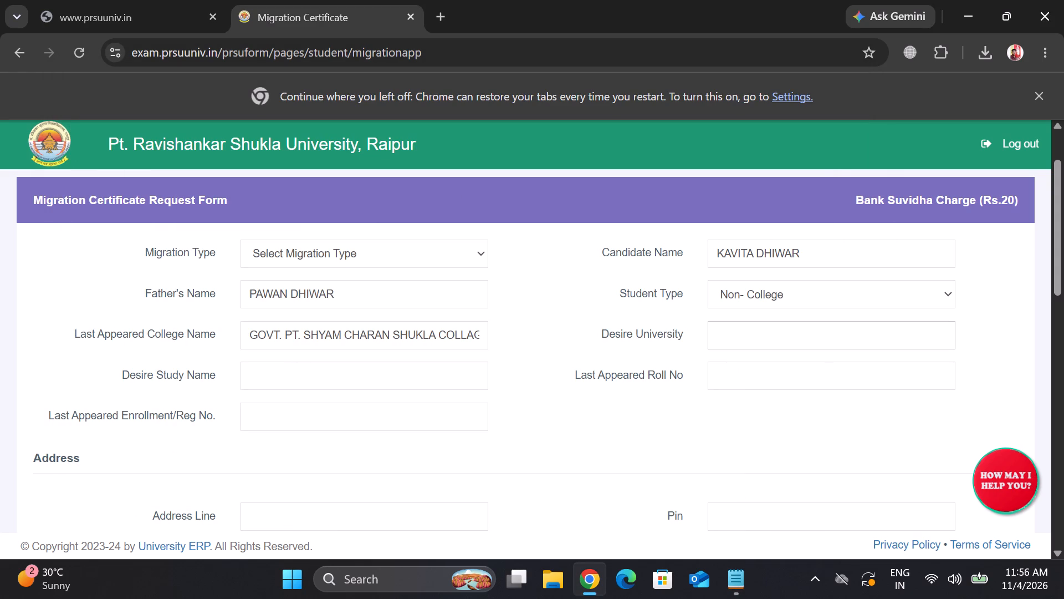
pyautogui.click(728, 581)
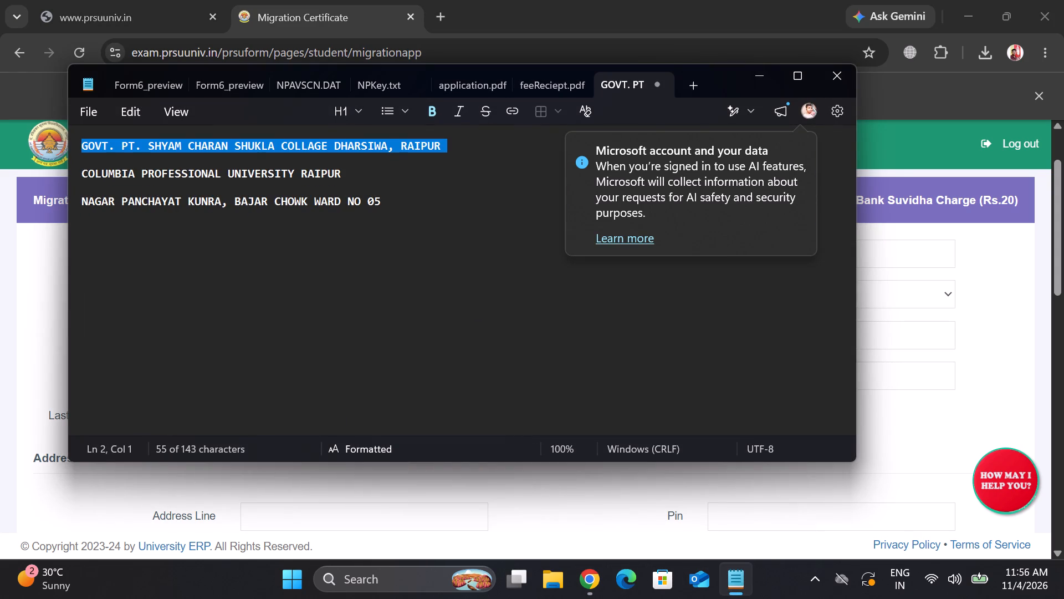
pyautogui.doubleClick(206, 180)
pyautogui.click(206, 180)
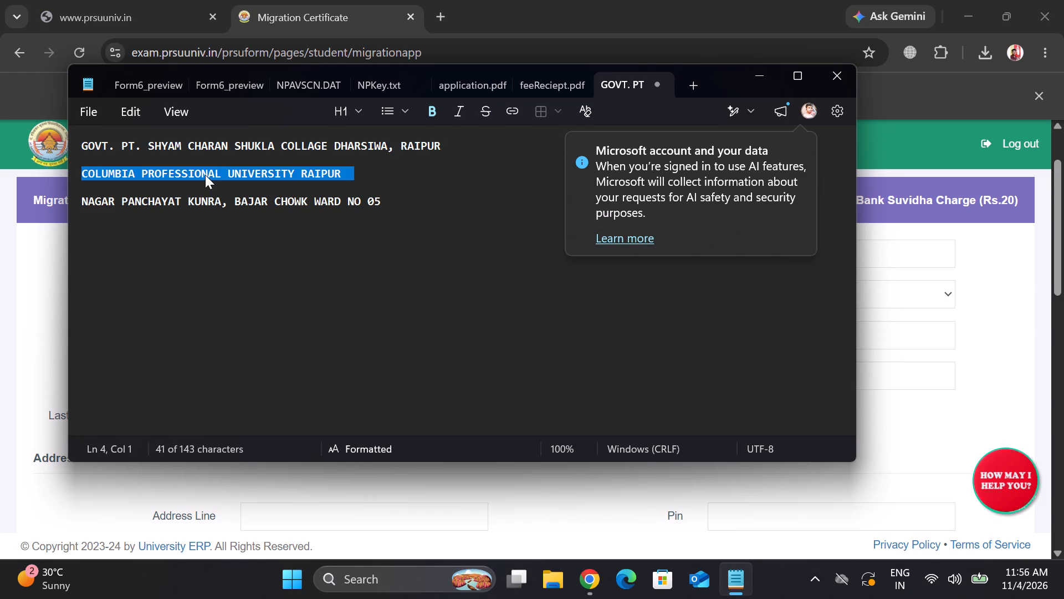
pyautogui.hotkey('ctrl', 'c')
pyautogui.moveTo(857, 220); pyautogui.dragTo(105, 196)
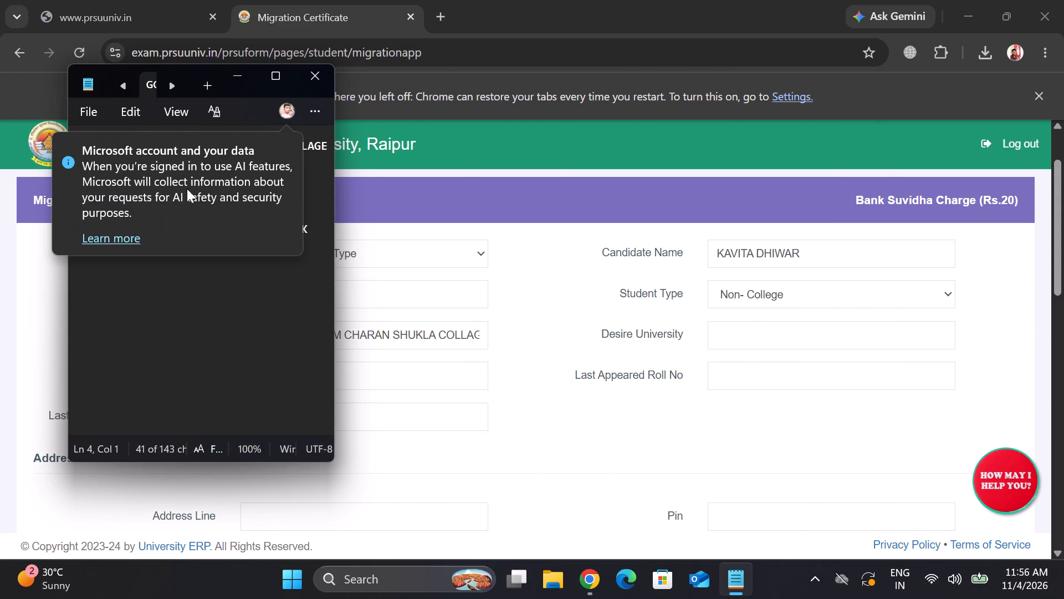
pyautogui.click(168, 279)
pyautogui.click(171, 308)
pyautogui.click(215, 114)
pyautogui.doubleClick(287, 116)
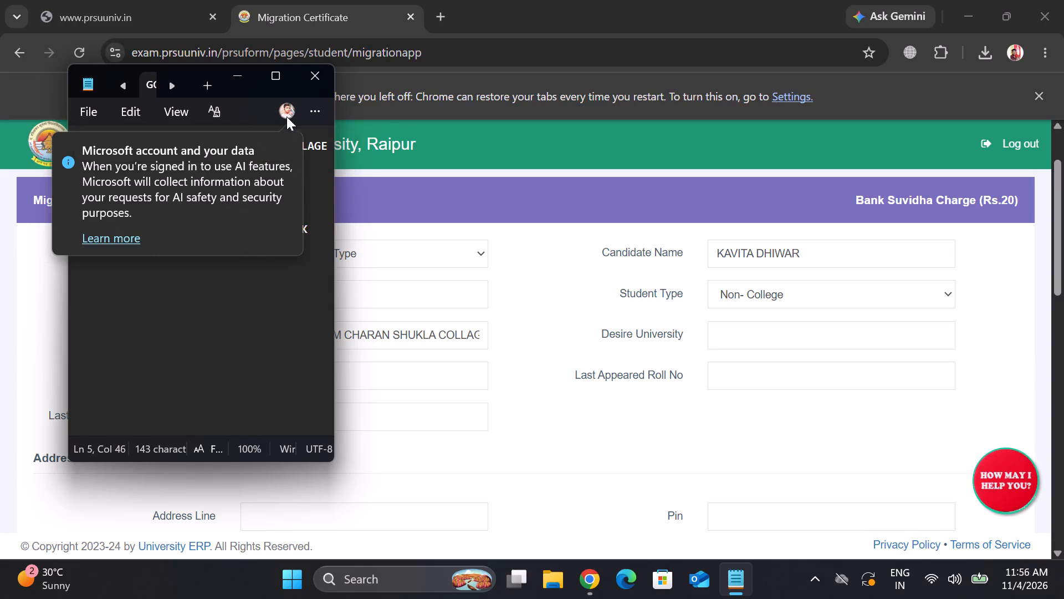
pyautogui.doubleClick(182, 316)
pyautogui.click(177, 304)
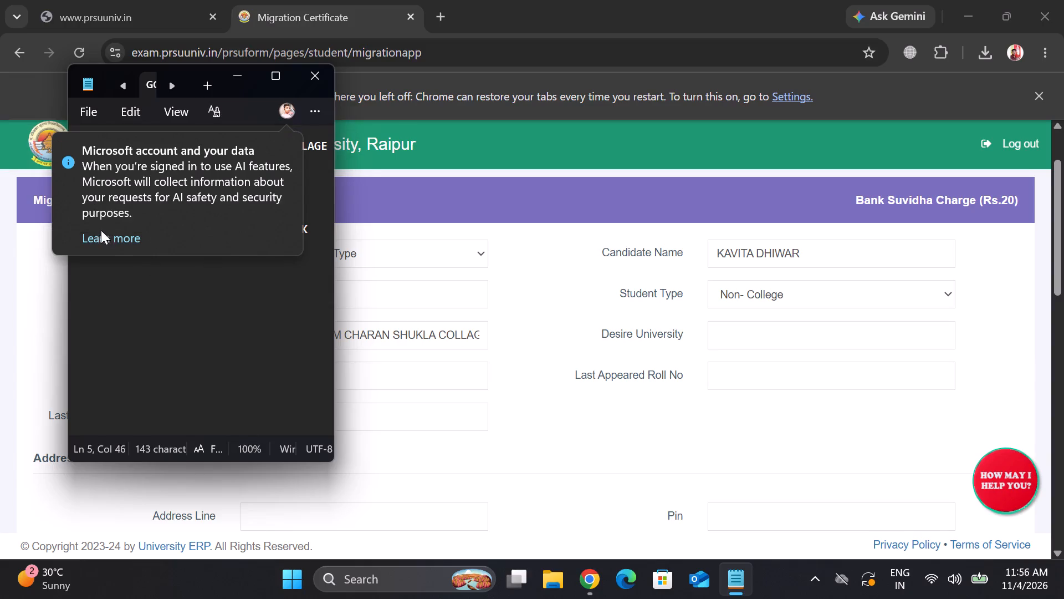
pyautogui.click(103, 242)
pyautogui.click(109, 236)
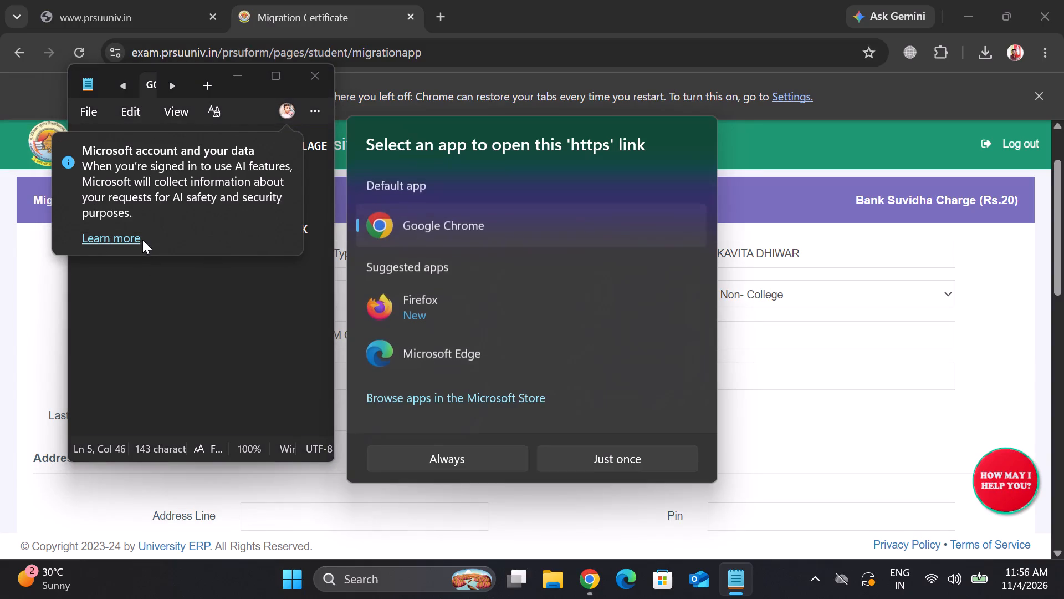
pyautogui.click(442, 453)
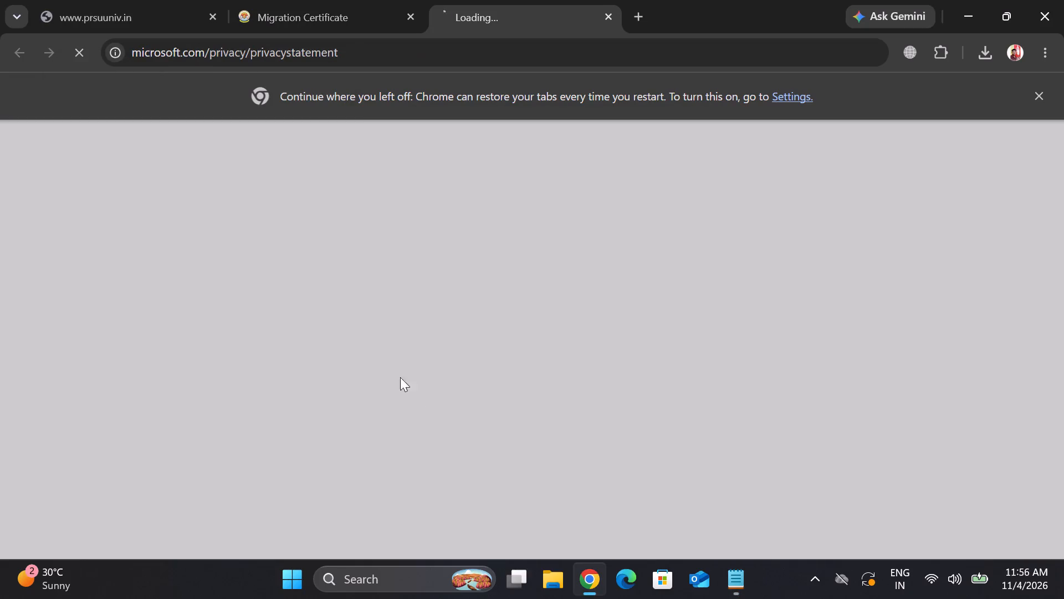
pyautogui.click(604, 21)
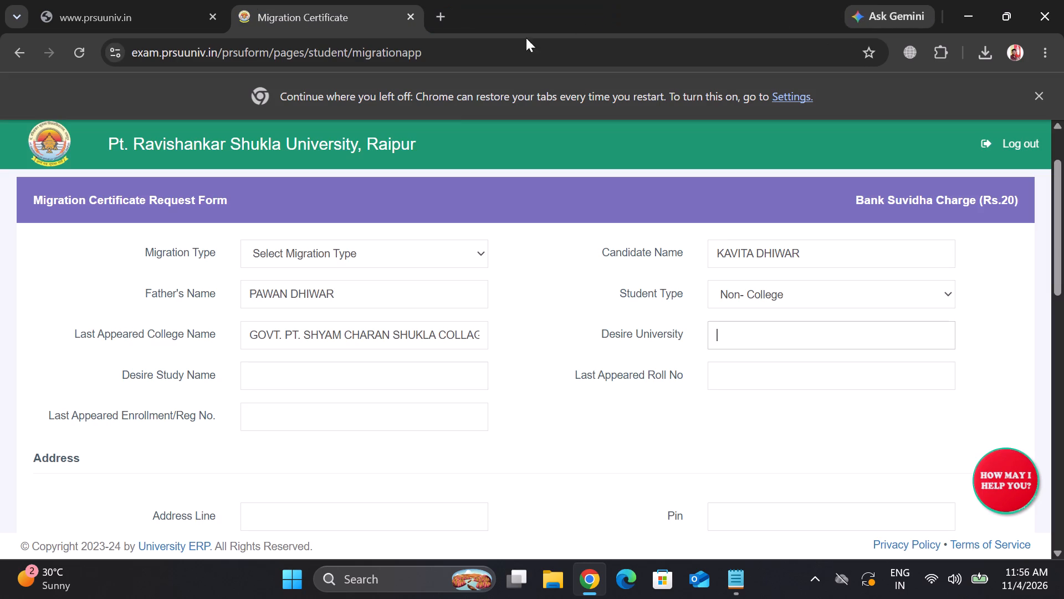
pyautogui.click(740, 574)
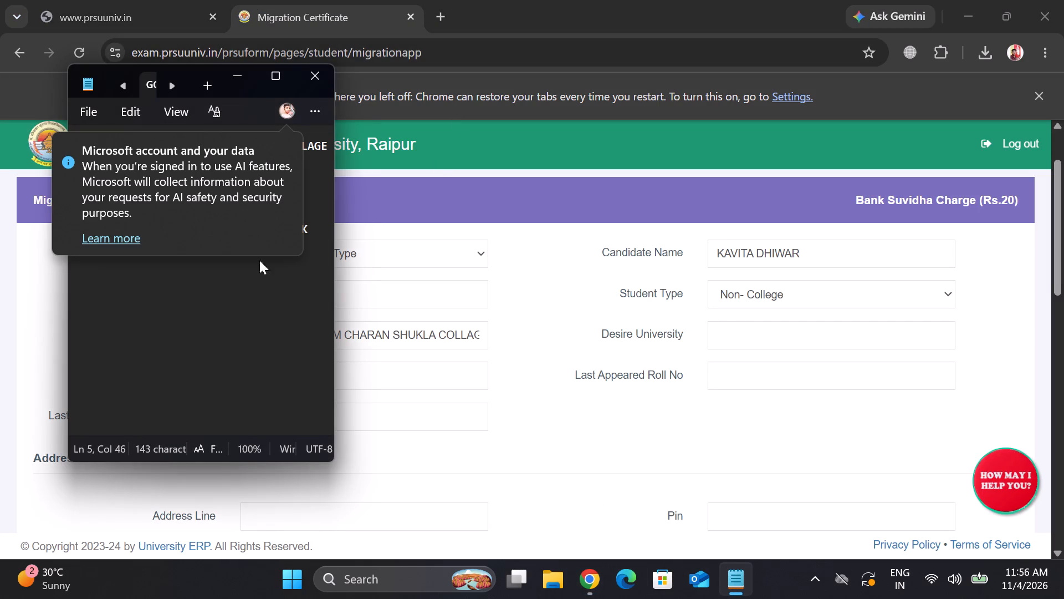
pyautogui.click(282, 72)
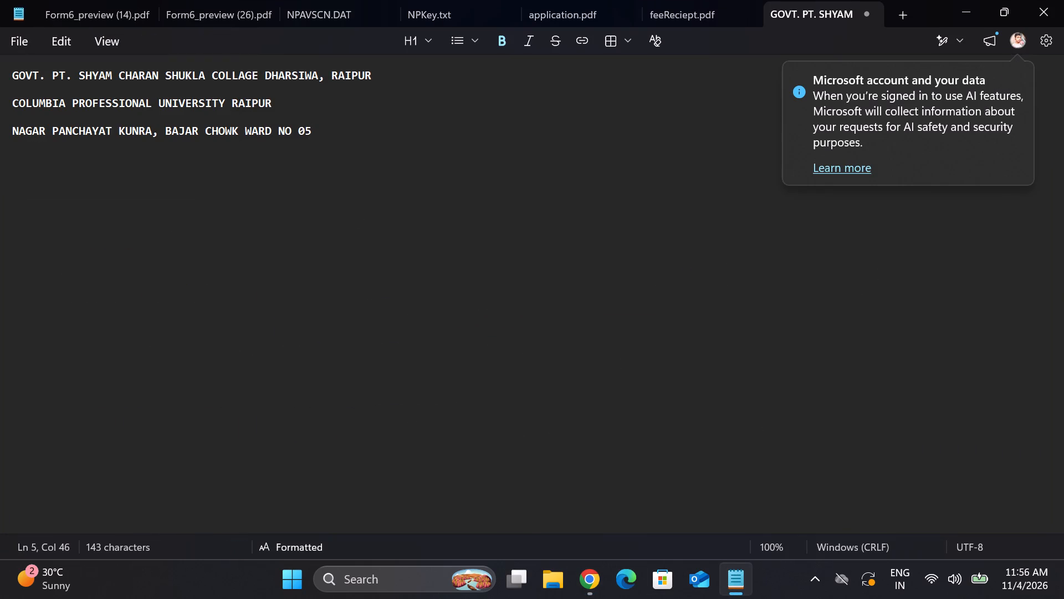
# Return to the migration form and paste the copied university name into Desire University.
pyautogui.click(976, 13)
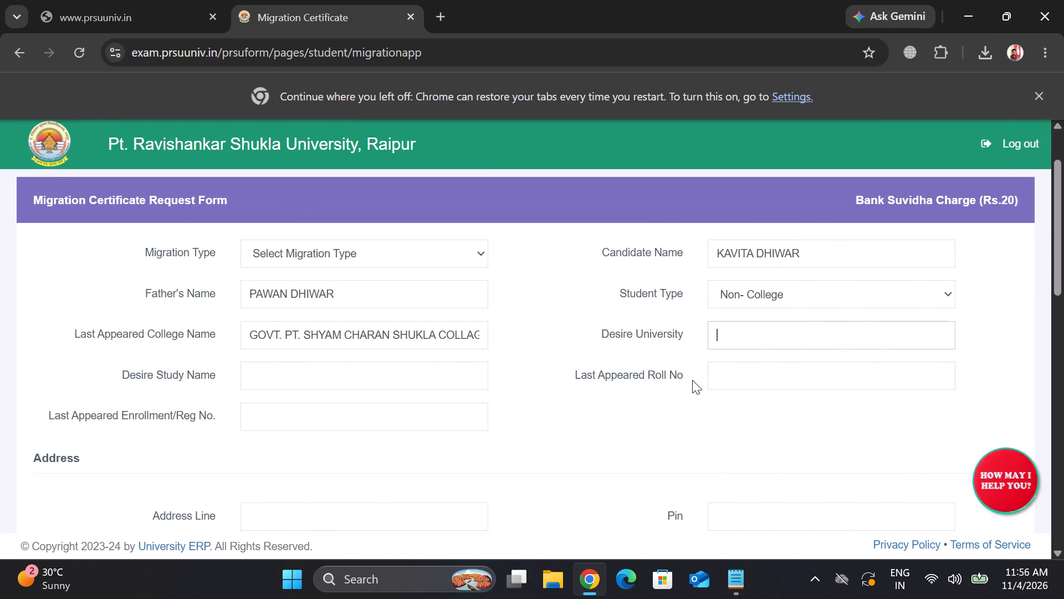
pyautogui.hotkey('ctrl', 'v')
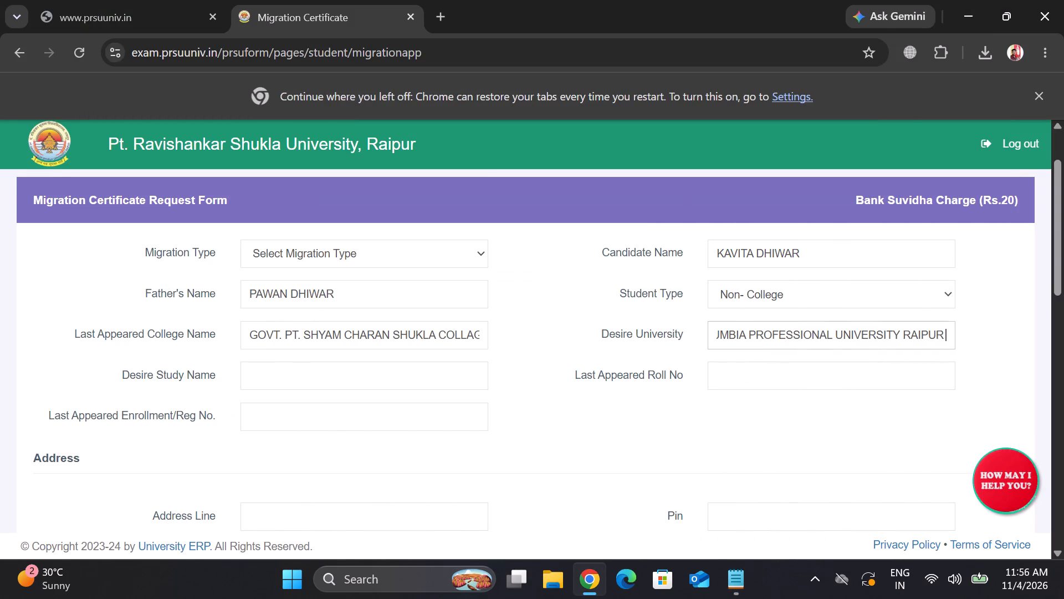
# Enter BACHELOR OF PHARMACY as the Desire Study Name, spelled out in full capitals.
pyautogui.click(312, 375)
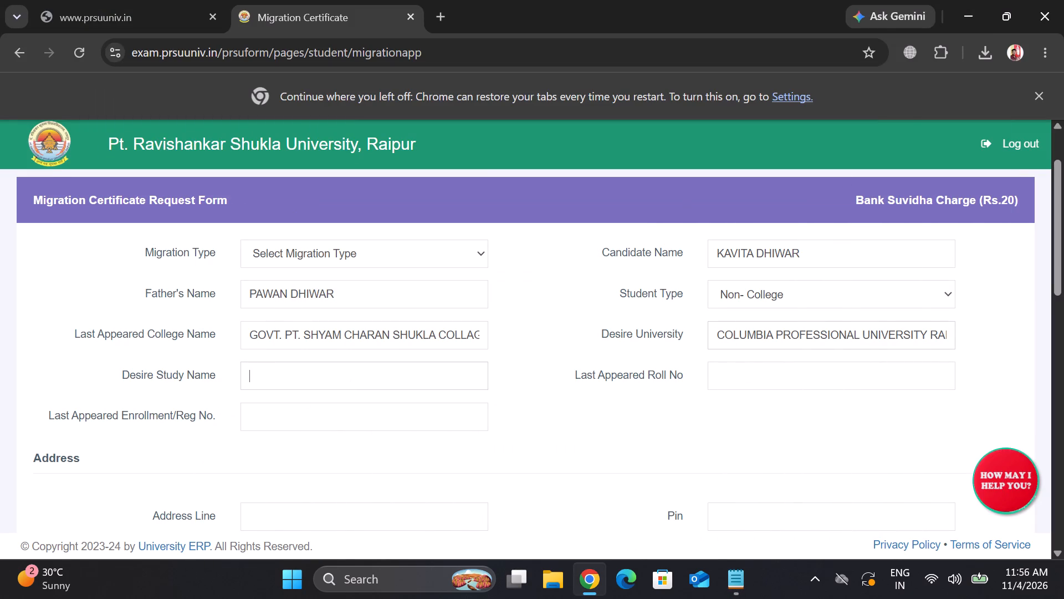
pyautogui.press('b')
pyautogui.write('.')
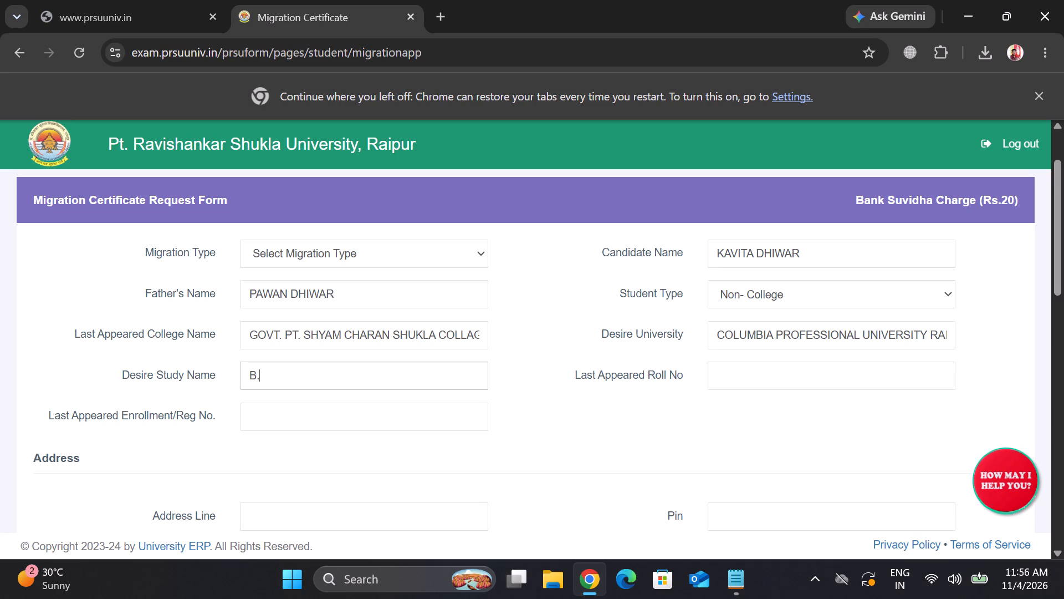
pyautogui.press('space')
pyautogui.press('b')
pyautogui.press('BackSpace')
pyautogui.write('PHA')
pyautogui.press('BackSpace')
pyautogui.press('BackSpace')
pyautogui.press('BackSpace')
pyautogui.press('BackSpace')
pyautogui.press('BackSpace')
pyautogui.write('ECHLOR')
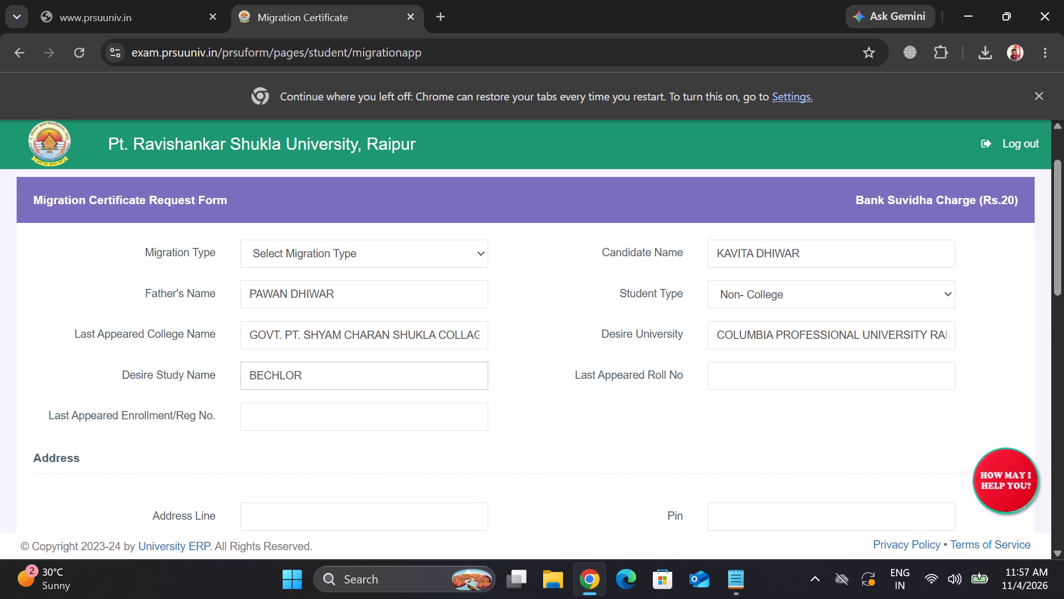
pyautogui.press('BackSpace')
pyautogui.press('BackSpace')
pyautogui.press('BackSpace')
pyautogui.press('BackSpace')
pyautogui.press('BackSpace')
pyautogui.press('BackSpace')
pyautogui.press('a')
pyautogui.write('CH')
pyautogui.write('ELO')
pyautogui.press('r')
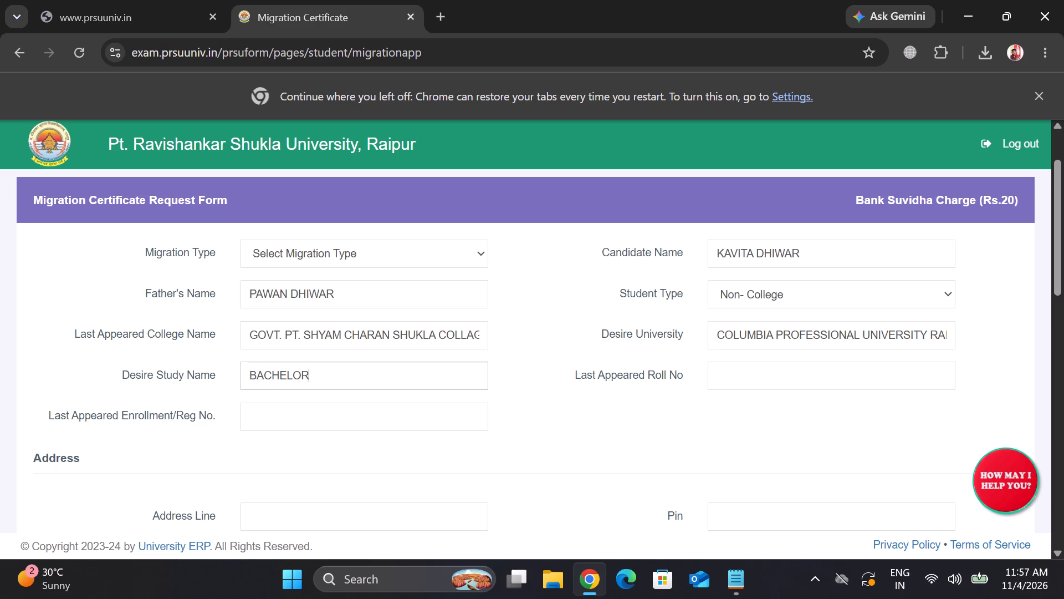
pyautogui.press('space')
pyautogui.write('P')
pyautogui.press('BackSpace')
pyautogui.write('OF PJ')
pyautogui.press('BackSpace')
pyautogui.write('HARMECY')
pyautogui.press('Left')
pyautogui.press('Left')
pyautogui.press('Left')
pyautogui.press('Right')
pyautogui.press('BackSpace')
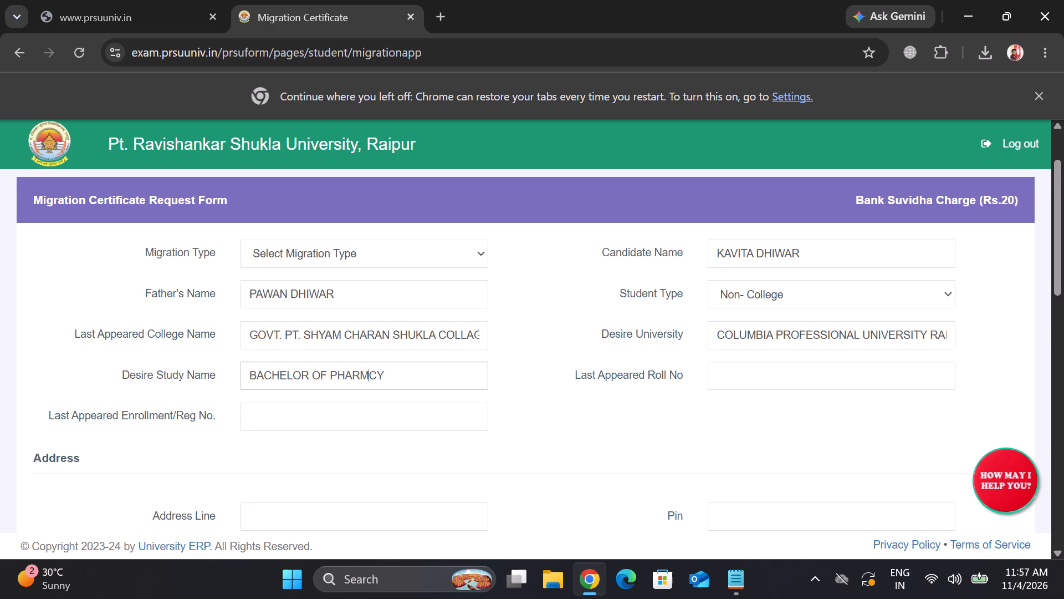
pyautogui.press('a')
# Begin the Last Appeared Roll No entry in the migration form.
pyautogui.click(776, 380)
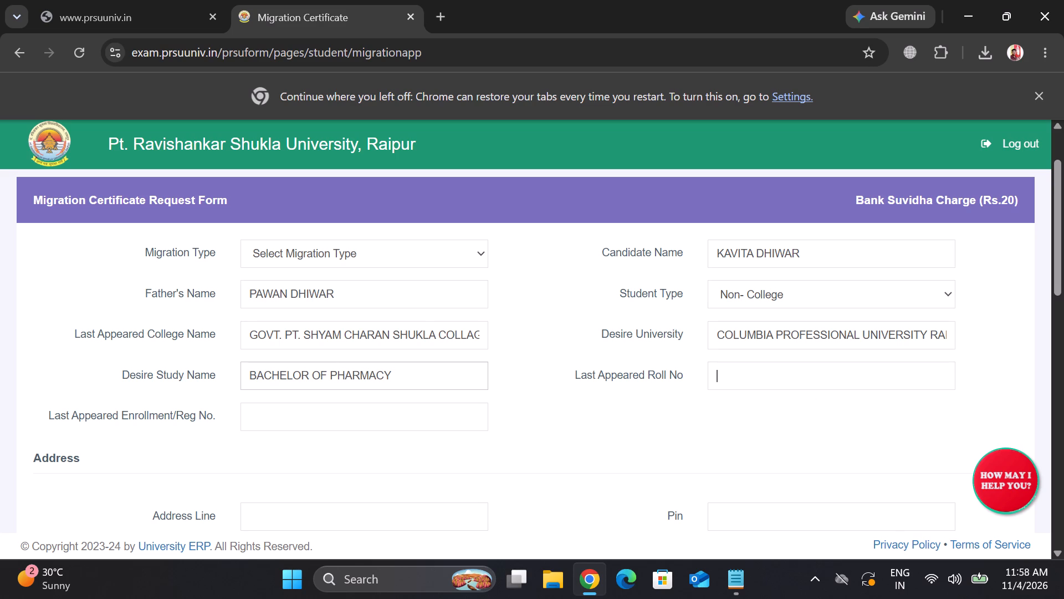
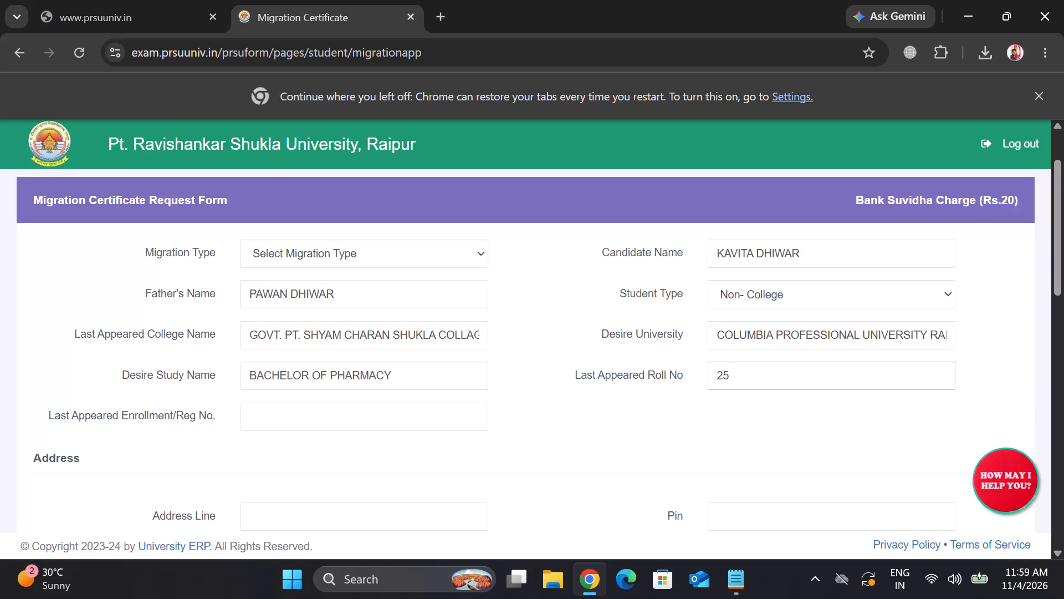
# Complete the Last Appeared Roll No entry with the remaining digits of the candidate's roll number.
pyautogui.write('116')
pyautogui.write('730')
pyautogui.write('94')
# Enter the candidate's enrollment number in Last Appeared Enrollment/Reg No., correcting its final digit.
pyautogui.click(402, 408)
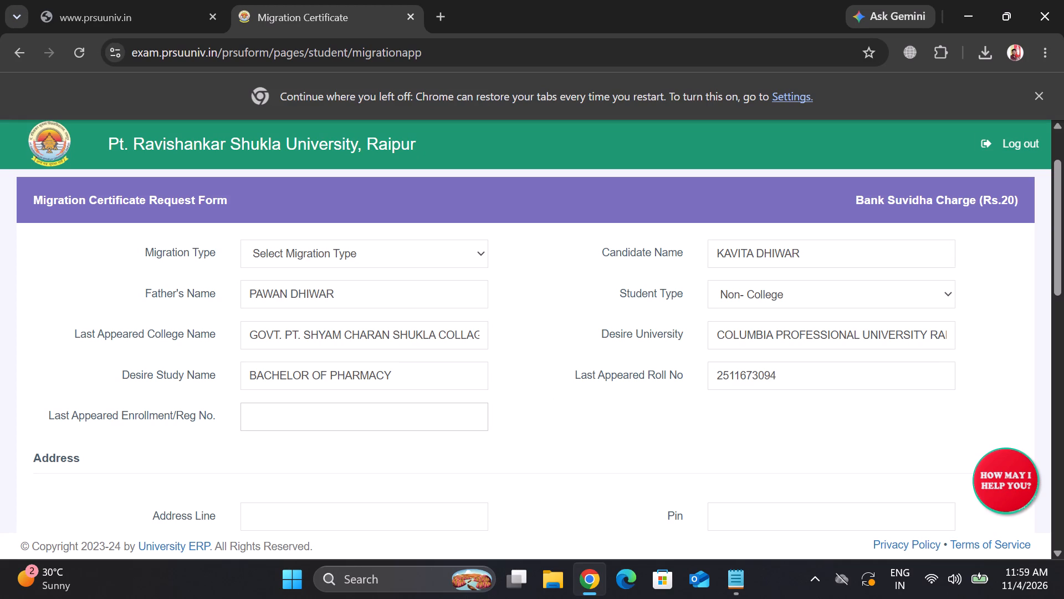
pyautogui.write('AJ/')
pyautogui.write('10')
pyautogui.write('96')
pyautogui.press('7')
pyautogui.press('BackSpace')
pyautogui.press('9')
# Copy the Last Appeared Roll No from the form and paste it as a new entry below the address in the Notepad note.
pyautogui.scroll(3, 402, 408)
pyautogui.scroll(-1, 669, 443)
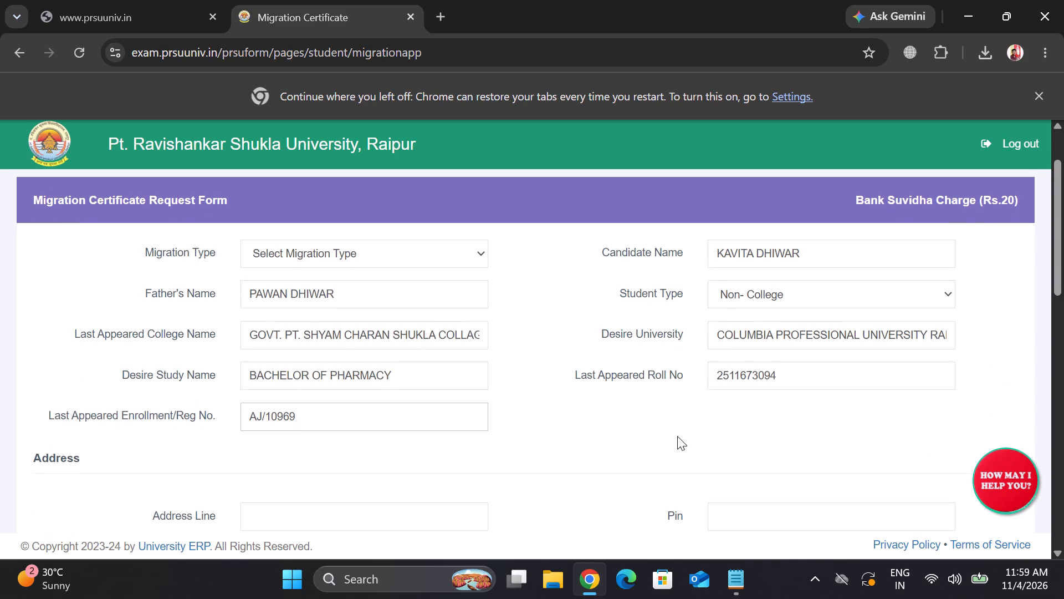
pyautogui.tripleClick(744, 370)
pyautogui.click(745, 372)
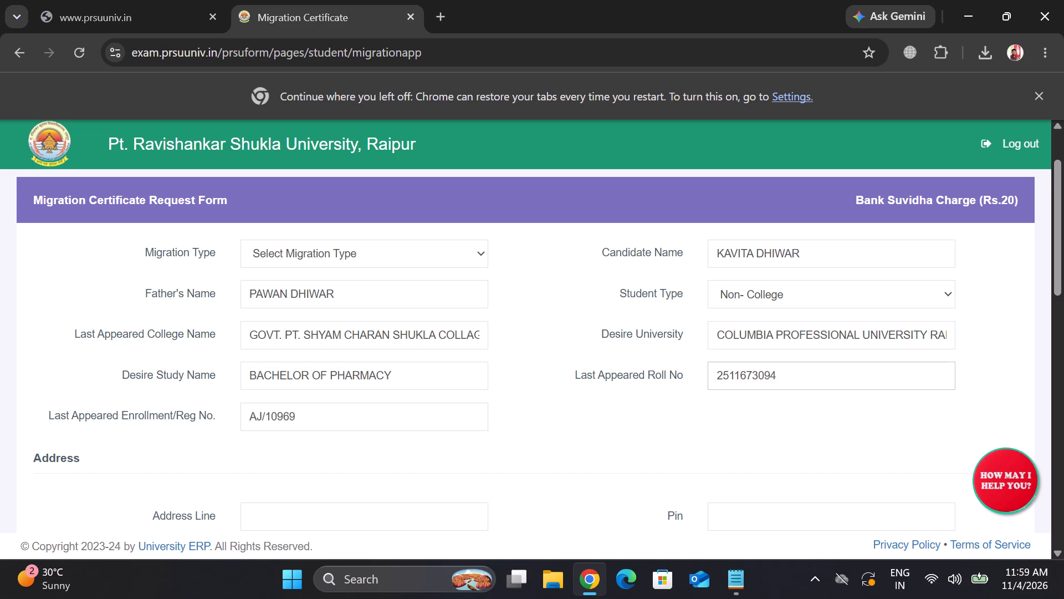
pyautogui.hotkey('ctrl', 'c')
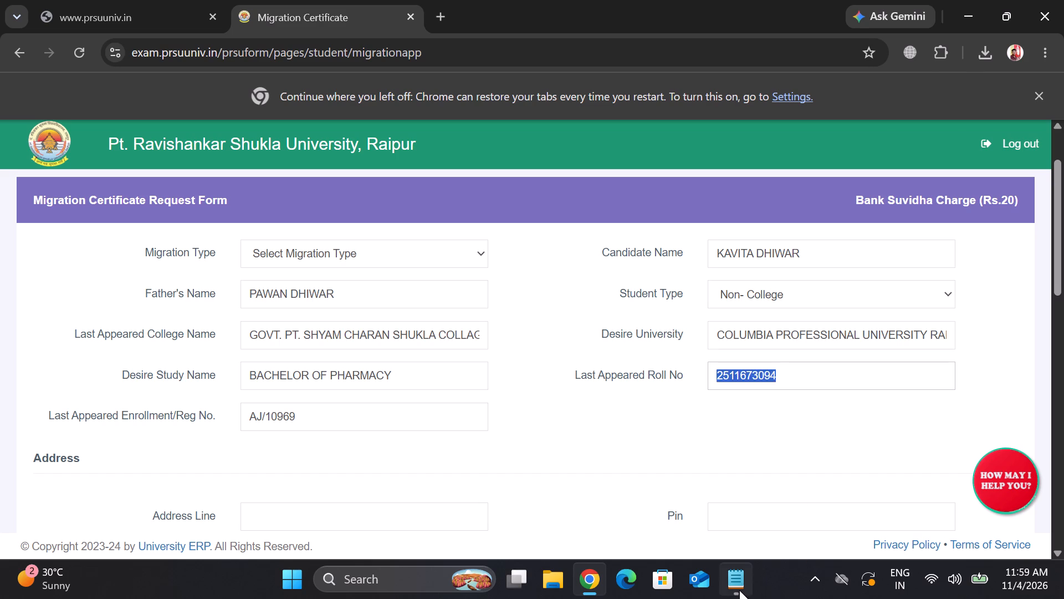
pyautogui.click(739, 590)
pyautogui.press('Return')
pyautogui.press('Return')
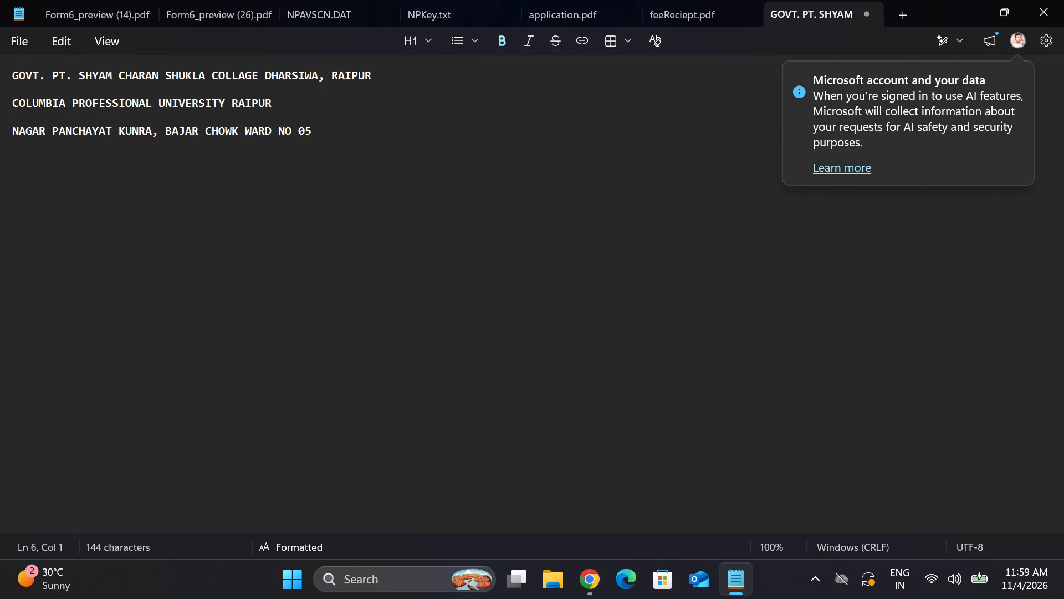
pyautogui.hotkey('ctrl', 'v')
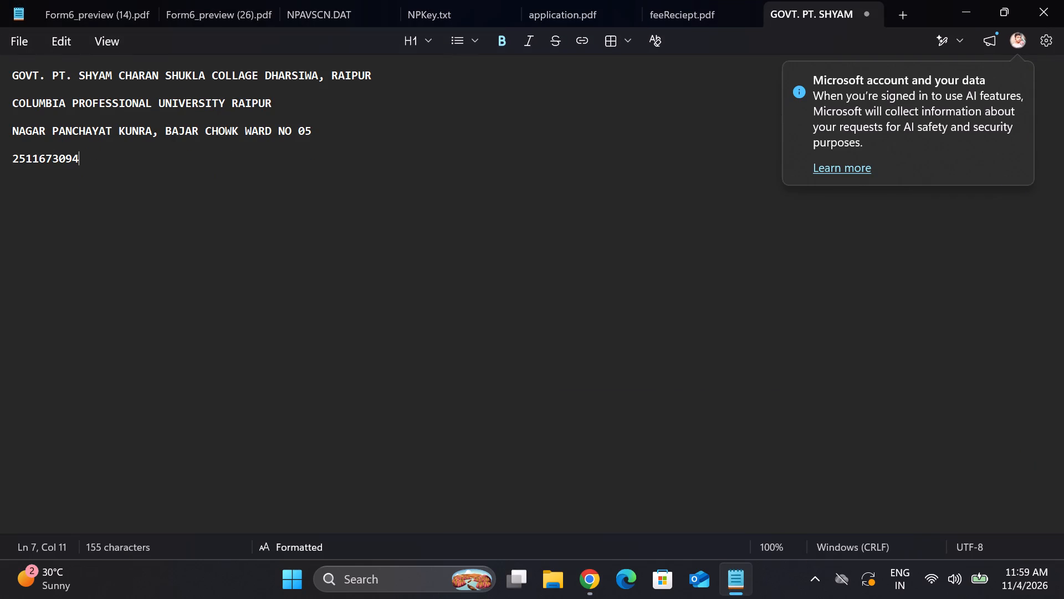
# Copy the enrollment number from the form and paste it as a new entry below the roll number in the Notepad note.
pyautogui.click(586, 576)
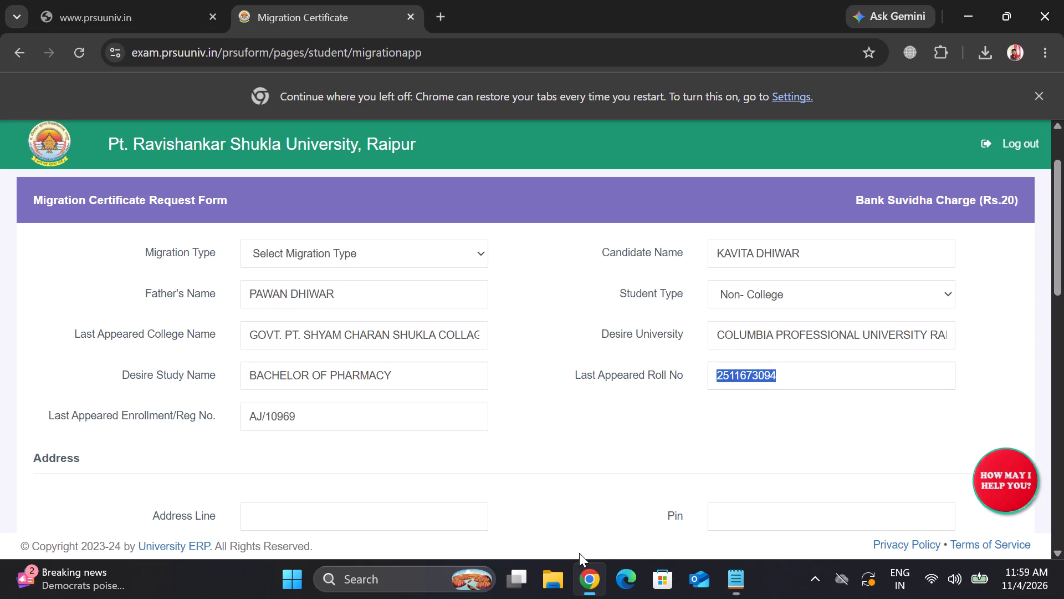
pyautogui.doubleClick(296, 423)
pyautogui.tripleClick(287, 418)
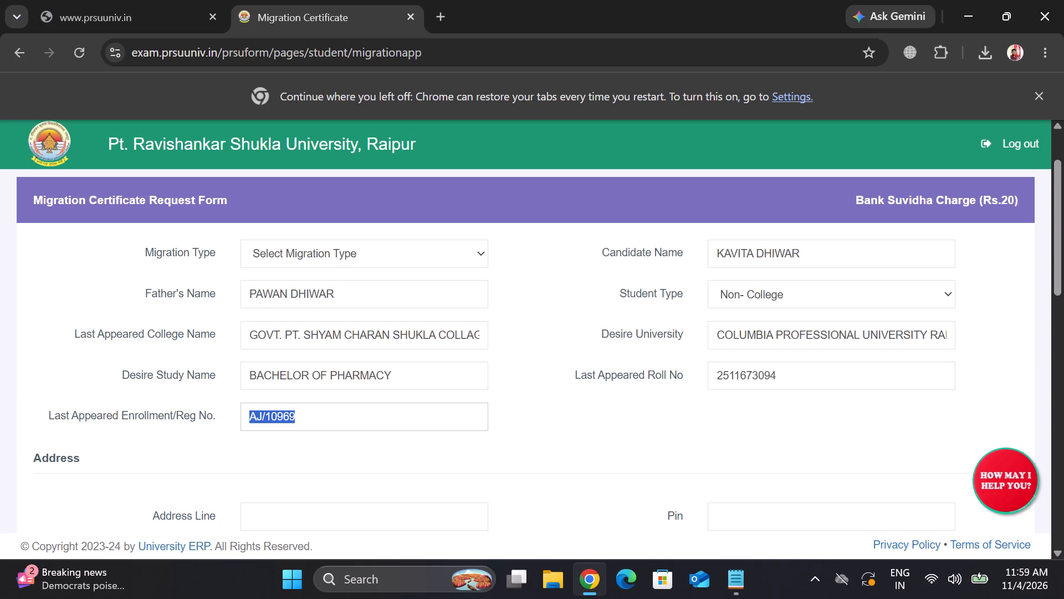
pyautogui.hotkey('ctrl', 'c')
pyautogui.click(731, 582)
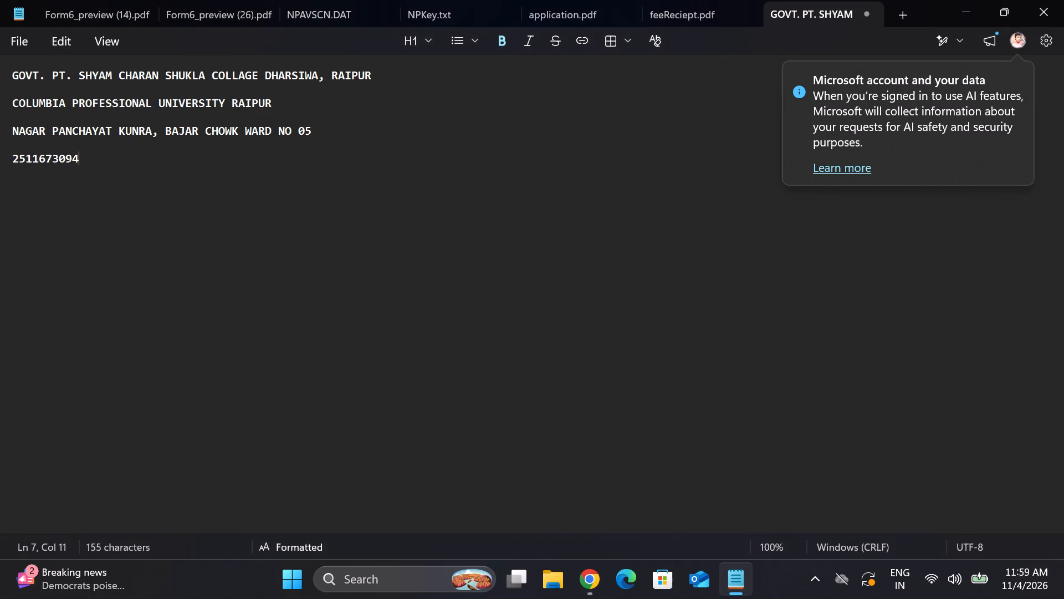
pyautogui.press('Return')
pyautogui.press('Return')
pyautogui.hotkey('ctrl', 'v')
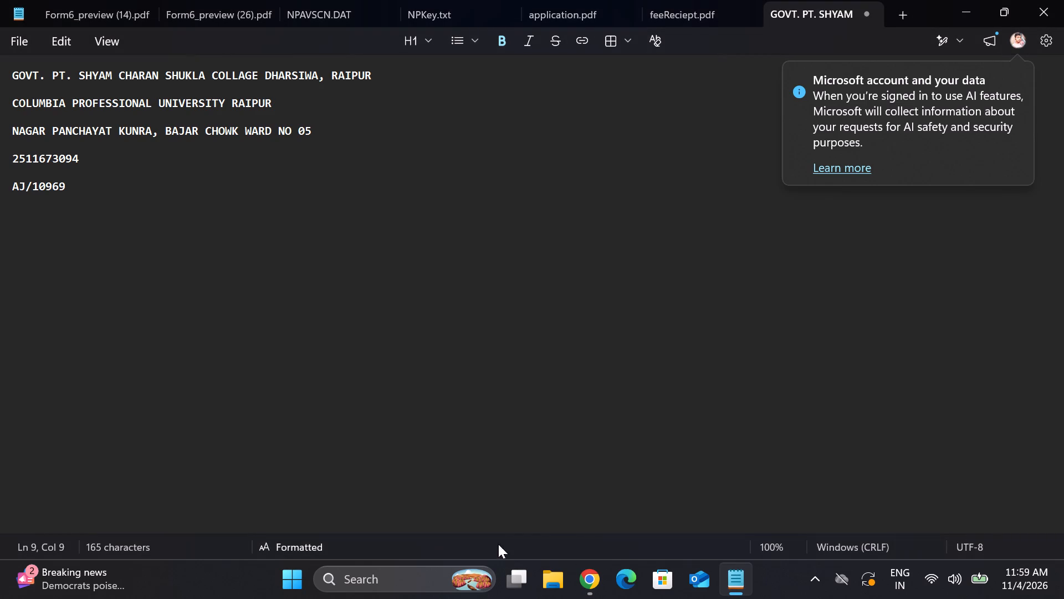
# Fill the form's Address Line with the candidate's address copied from the Notepad note.
pyautogui.click(598, 583)
pyautogui.scroll(-2, 453, 449)
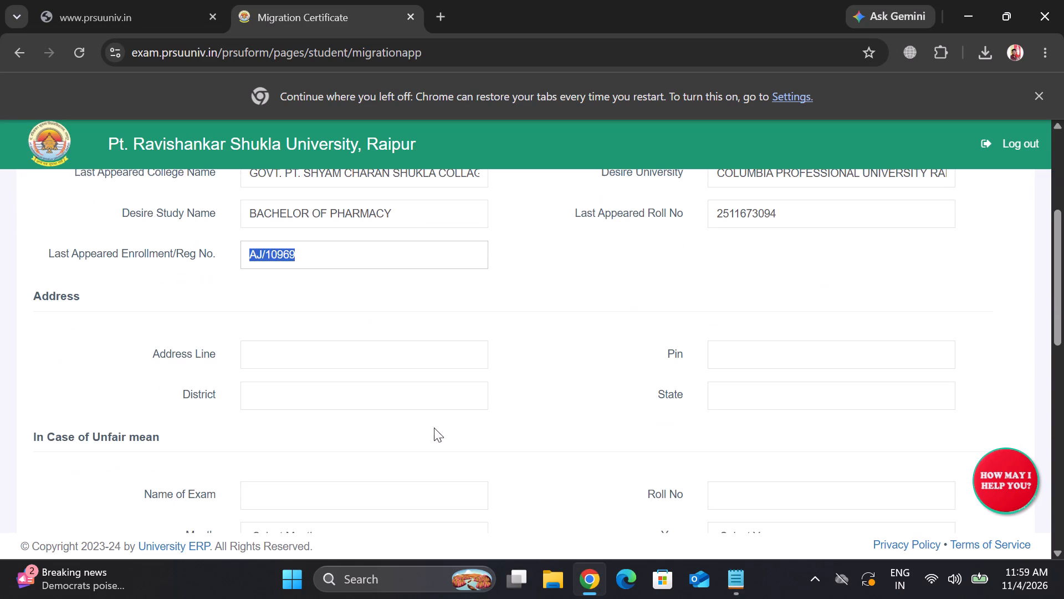
pyautogui.click(344, 348)
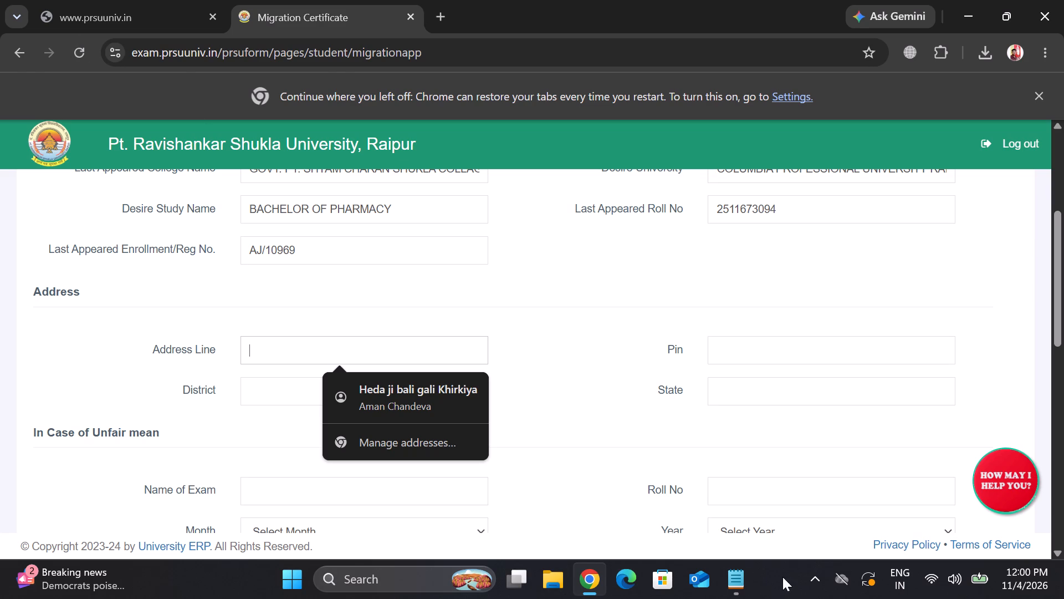
pyautogui.click(731, 592)
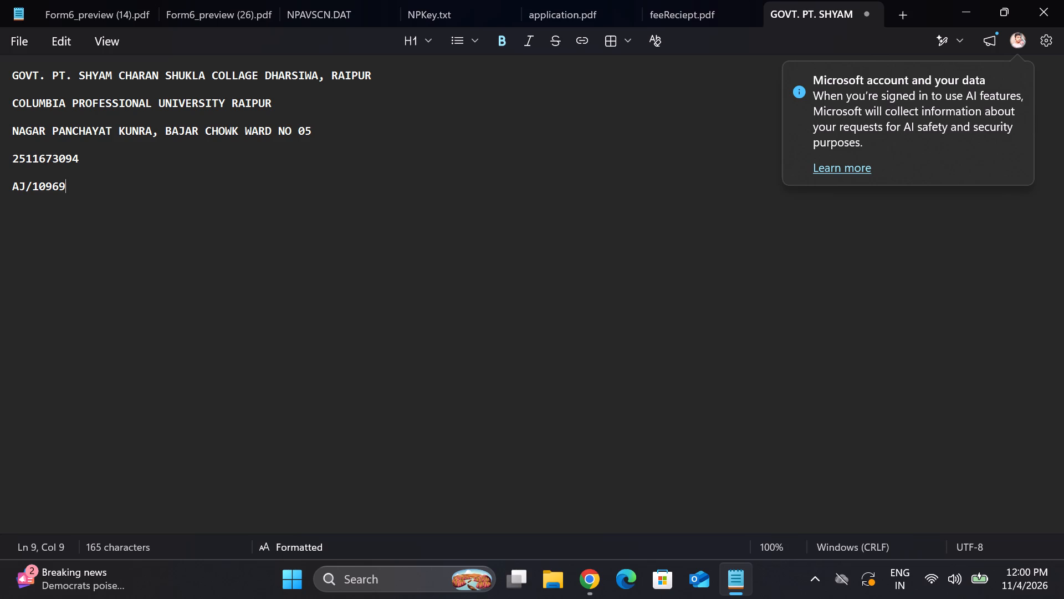
pyautogui.tripleClick(146, 130)
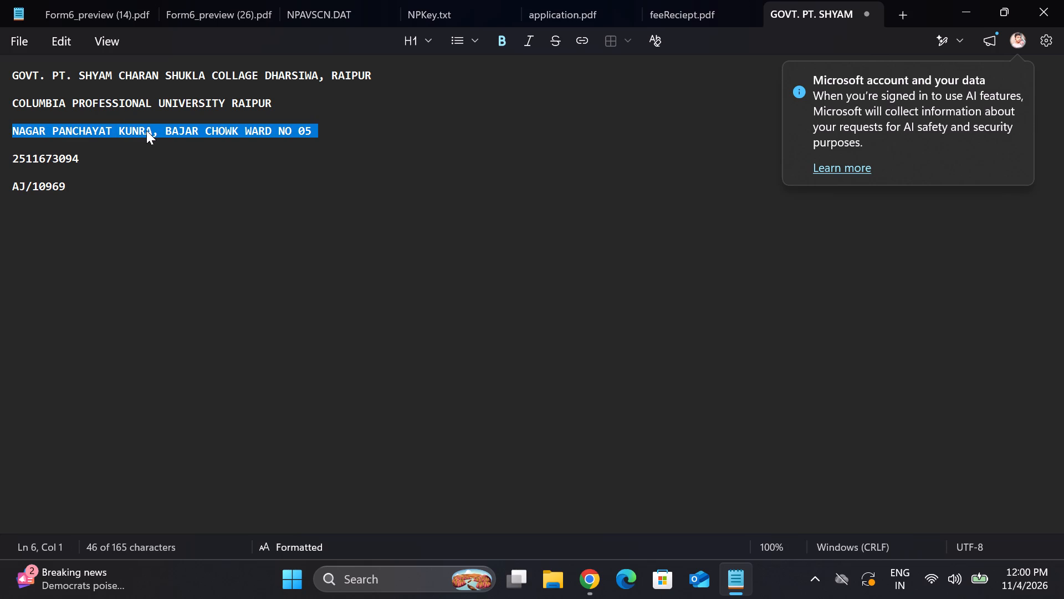
pyautogui.hotkey('ctrl', 'c')
pyautogui.hotkey('ctrl', 'c')
pyautogui.click(583, 594)
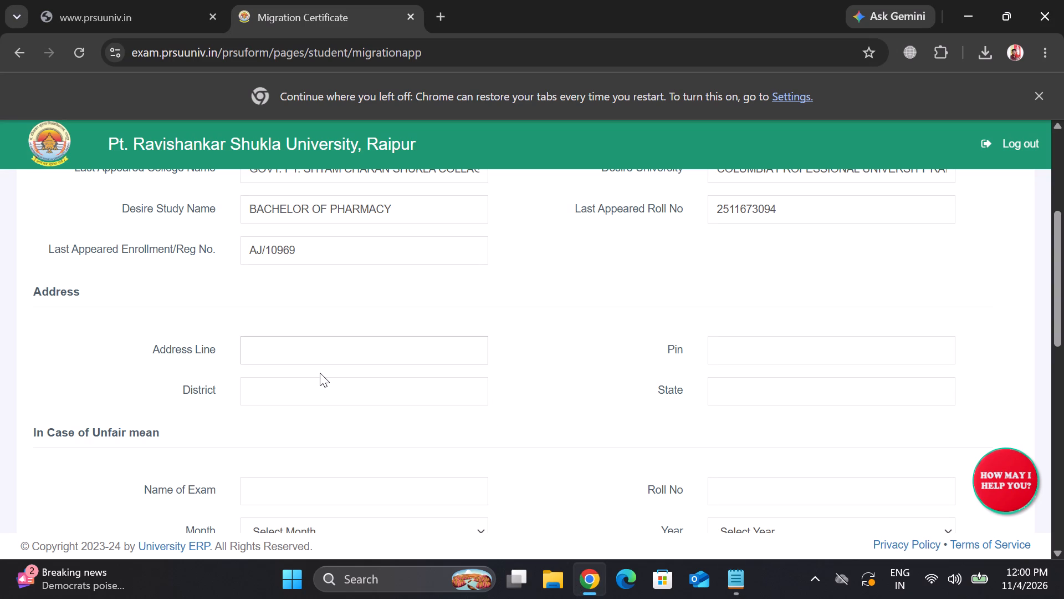
pyautogui.hotkey('ctrl', 'v')
# Ready the empty Pin field in the Address section, consult the Notepad note, and return to the migration form.
pyautogui.click(744, 353)
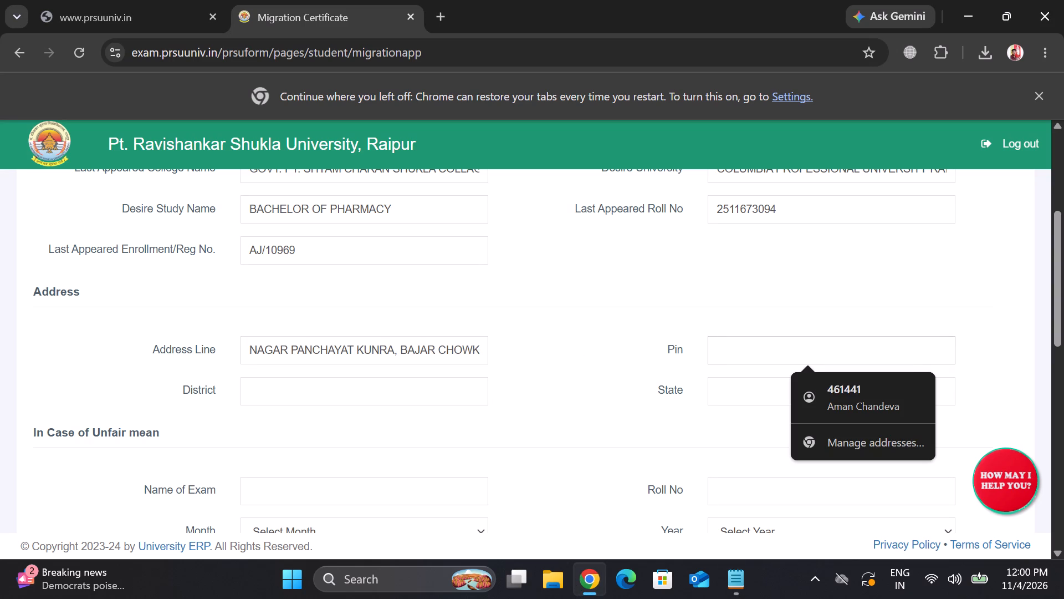
pyautogui.click(748, 594)
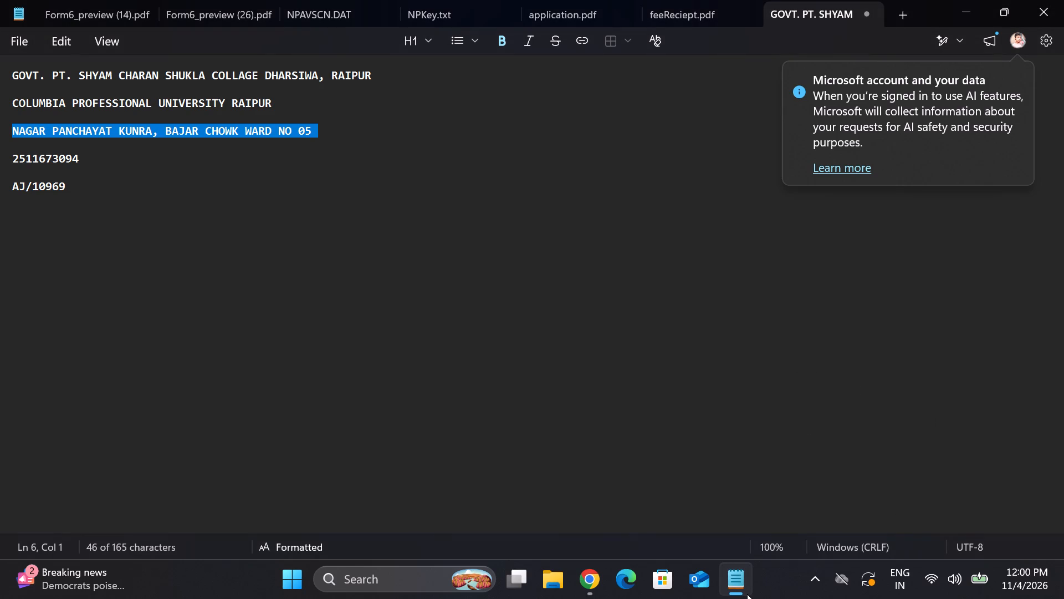
pyautogui.click(586, 580)
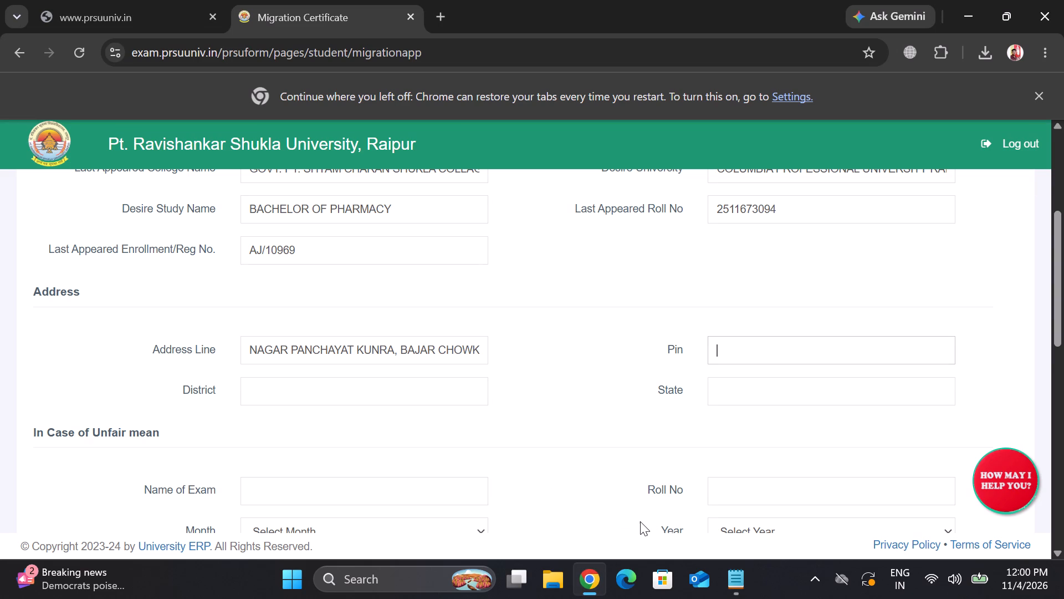
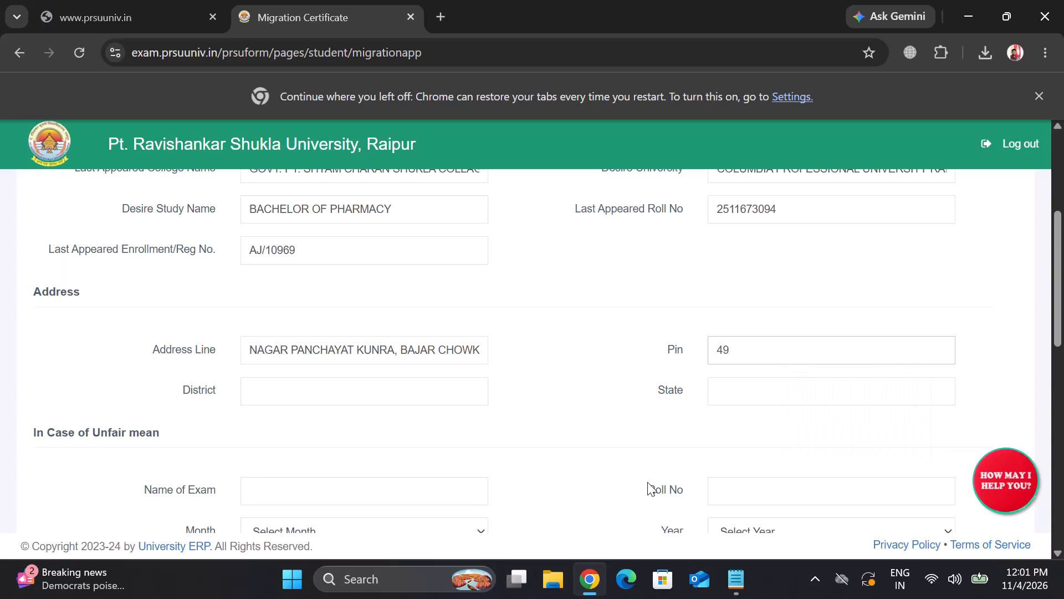
# Complete the candidate's postal code in the Pin field and enter RAIPUR as the District.
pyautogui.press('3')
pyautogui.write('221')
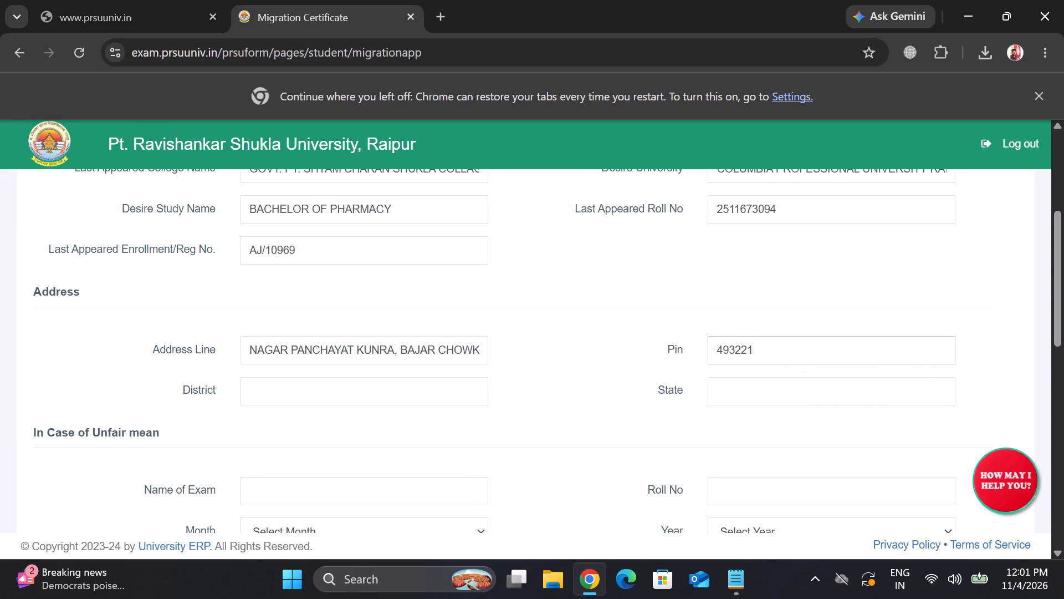
pyautogui.click(356, 398)
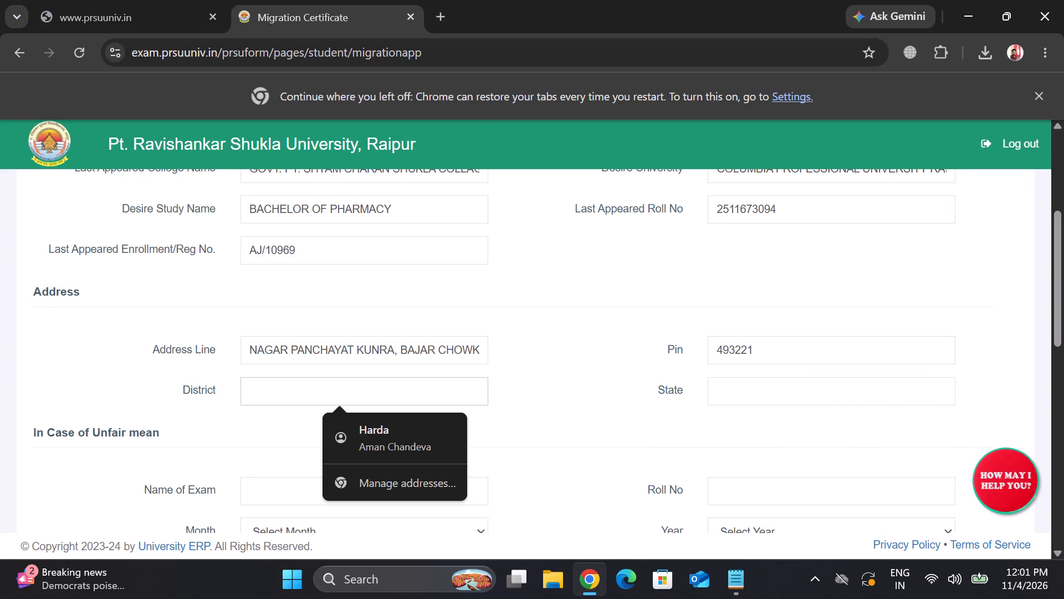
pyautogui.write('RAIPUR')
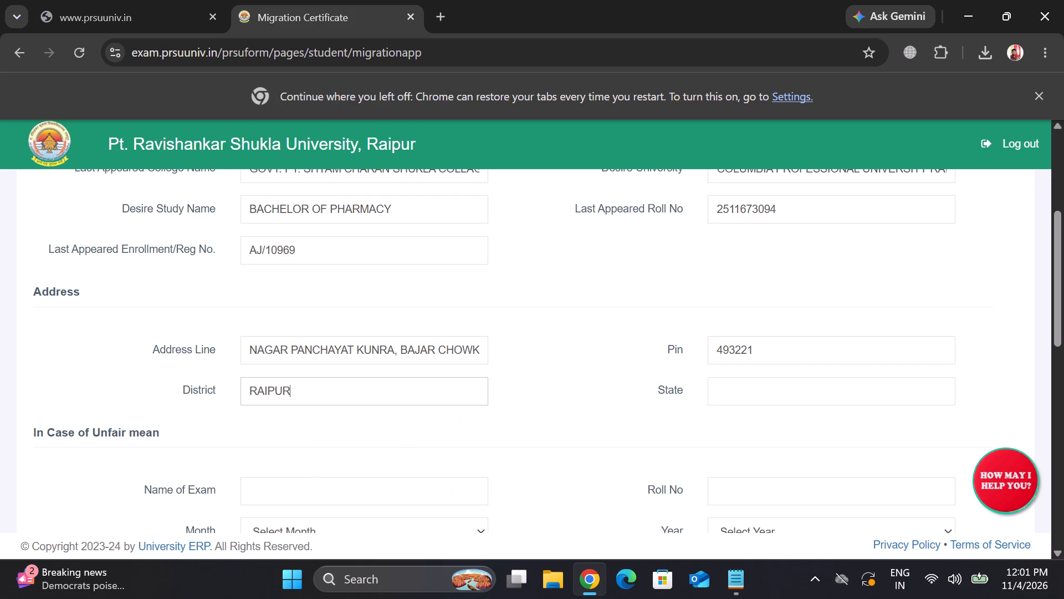
# Enter the State in the Address section, spelled CHHATTISGARH.
pyautogui.click(793, 398)
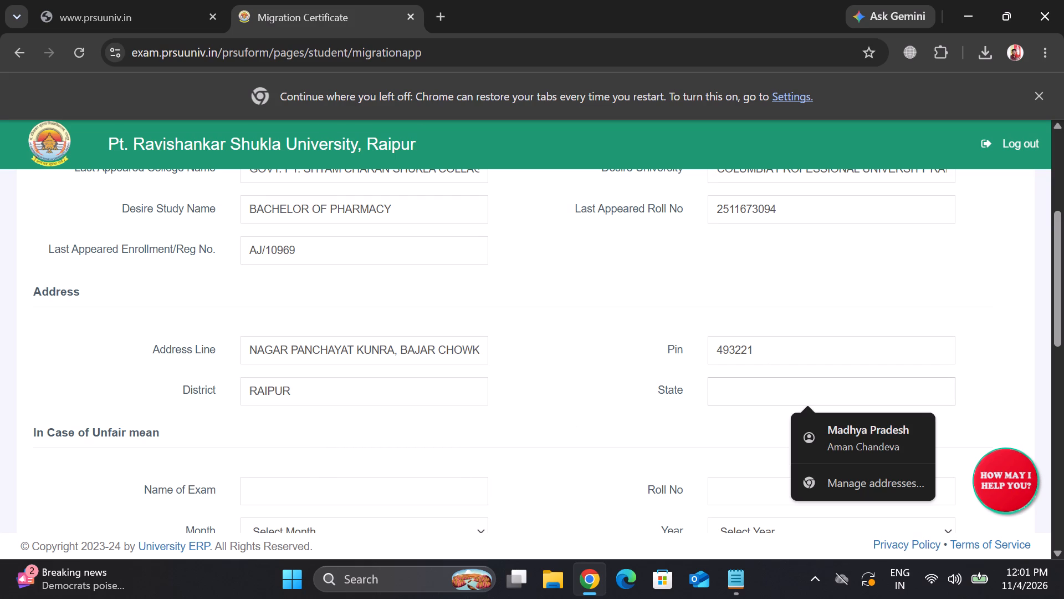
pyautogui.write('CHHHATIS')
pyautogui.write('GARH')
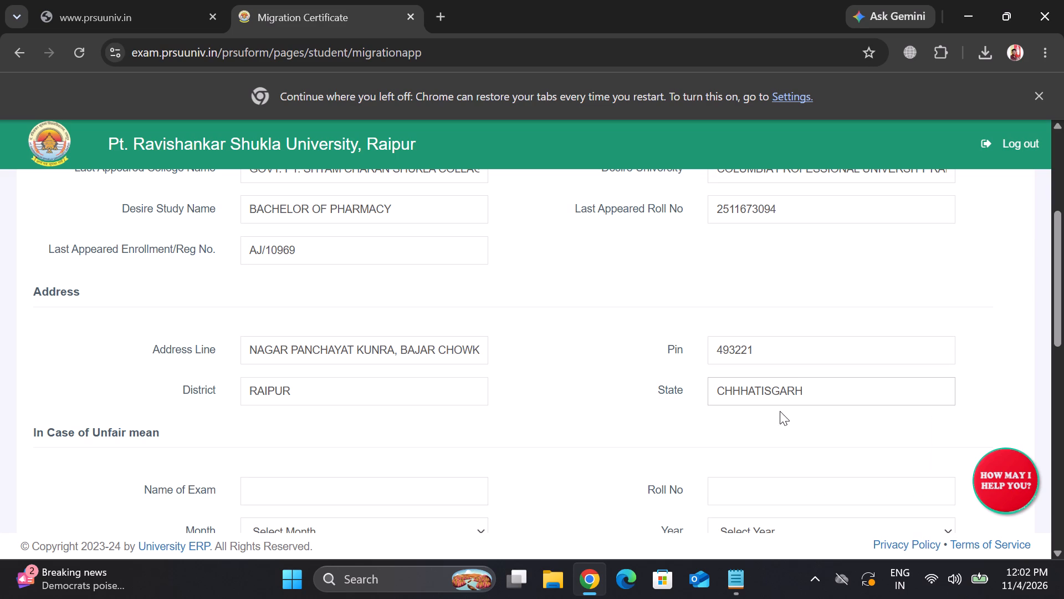
pyautogui.click(770, 395)
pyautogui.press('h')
pyautogui.press('BackSpace')
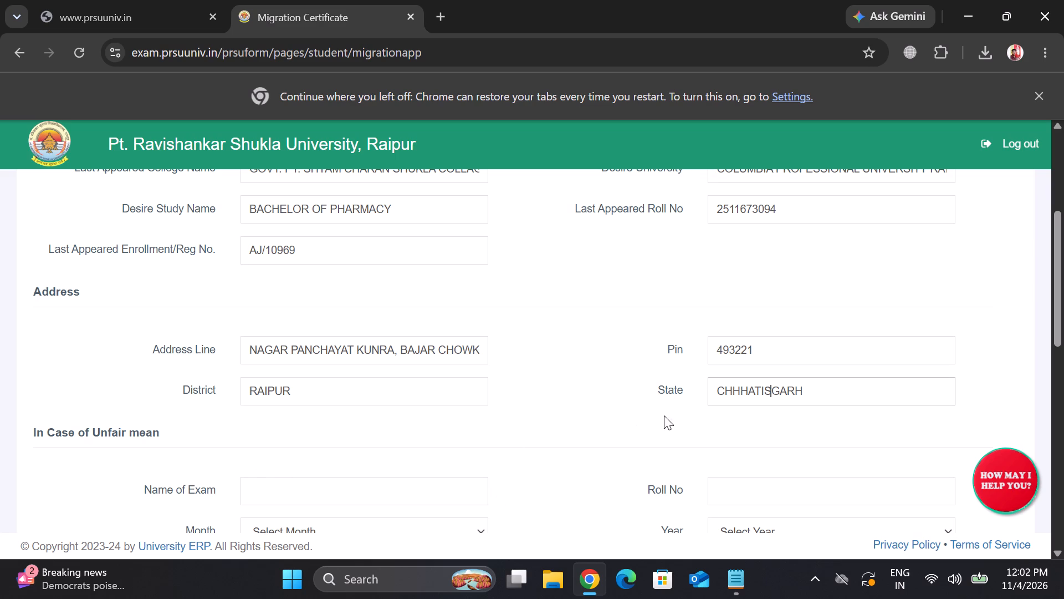
pyautogui.click(742, 392)
pyautogui.press('BackSpace')
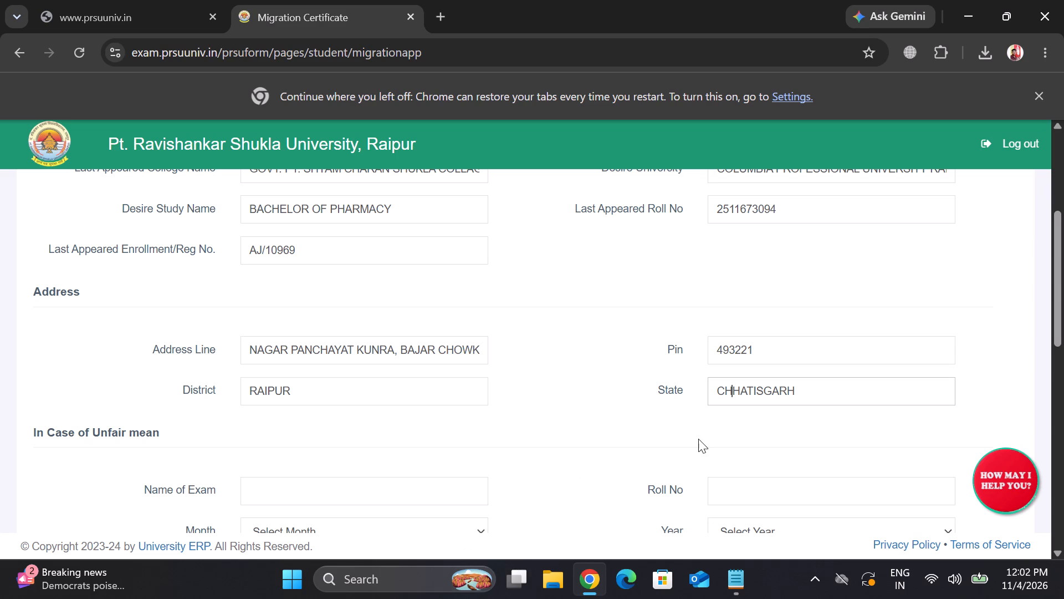
pyautogui.click(750, 390)
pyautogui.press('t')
# Enter "B.Sc. 1ST SEM" as the Name of Exam in the first row of the examinations table.
pyautogui.scroll(-2, 387, 451)
pyautogui.scroll(-2, 695, 404)
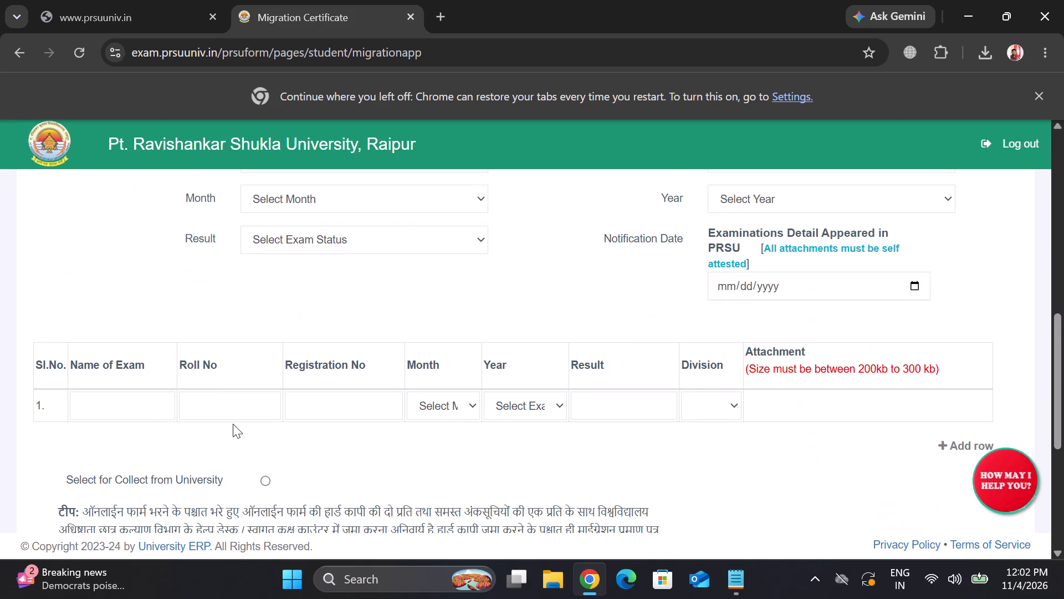
pyautogui.click(126, 400)
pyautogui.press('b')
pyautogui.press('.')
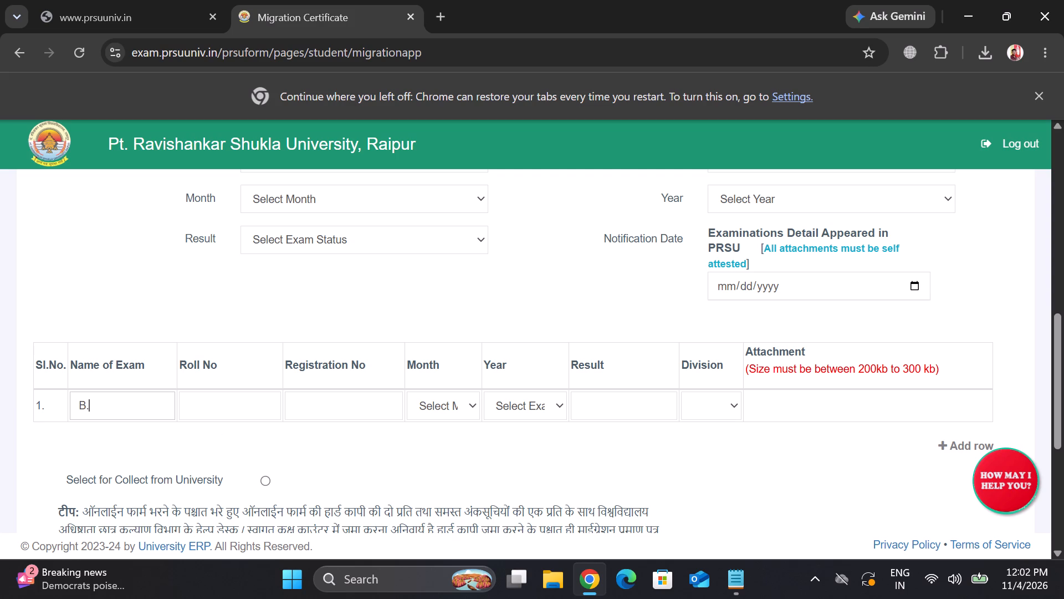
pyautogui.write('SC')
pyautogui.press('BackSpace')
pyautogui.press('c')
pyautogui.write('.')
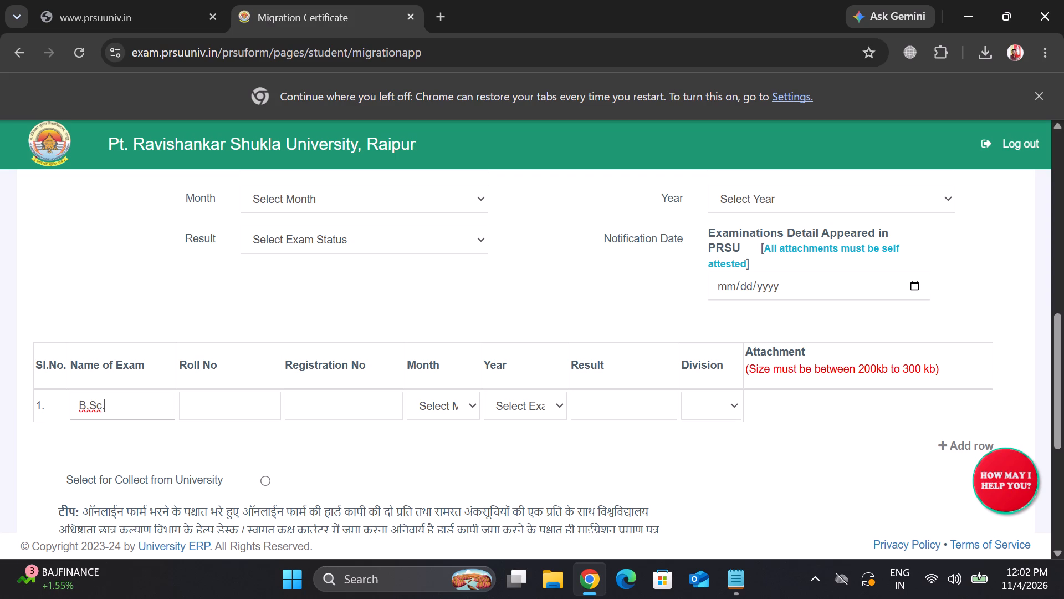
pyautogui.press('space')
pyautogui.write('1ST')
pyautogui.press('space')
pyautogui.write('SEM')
# Fill the first exam row's Roll No with the roll number copied from the Notepad note.
pyautogui.click(216, 408)
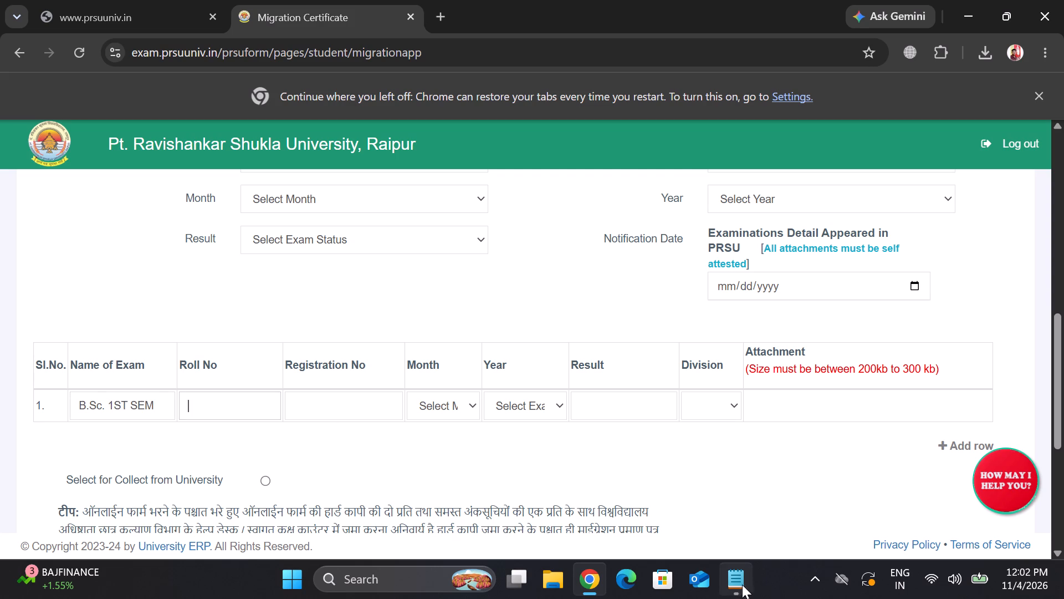
pyautogui.scroll(2, 773, 483)
pyautogui.scroll(-2, 713, 474)
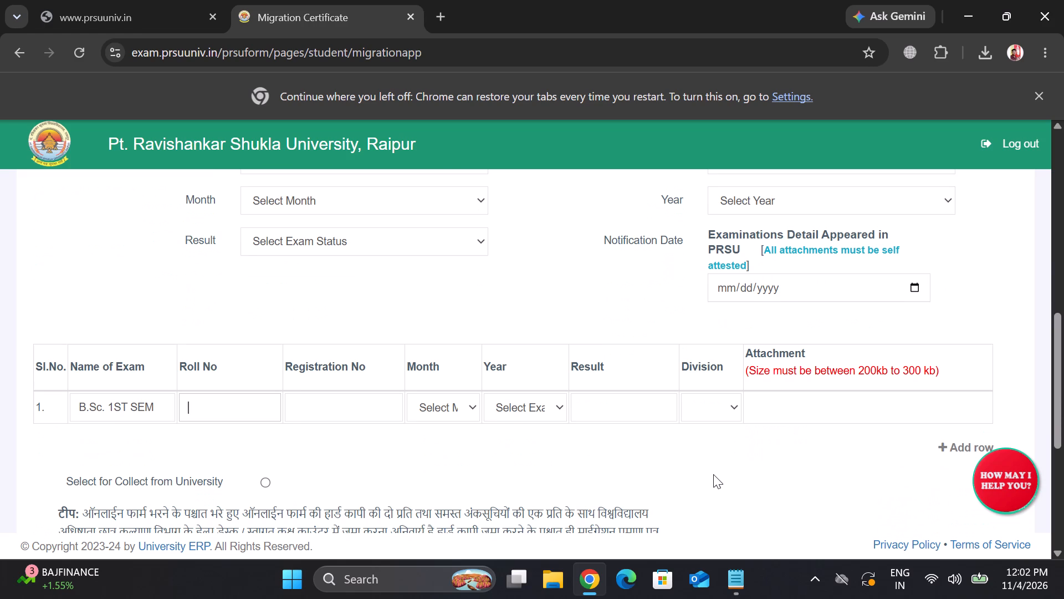
pyautogui.click(726, 587)
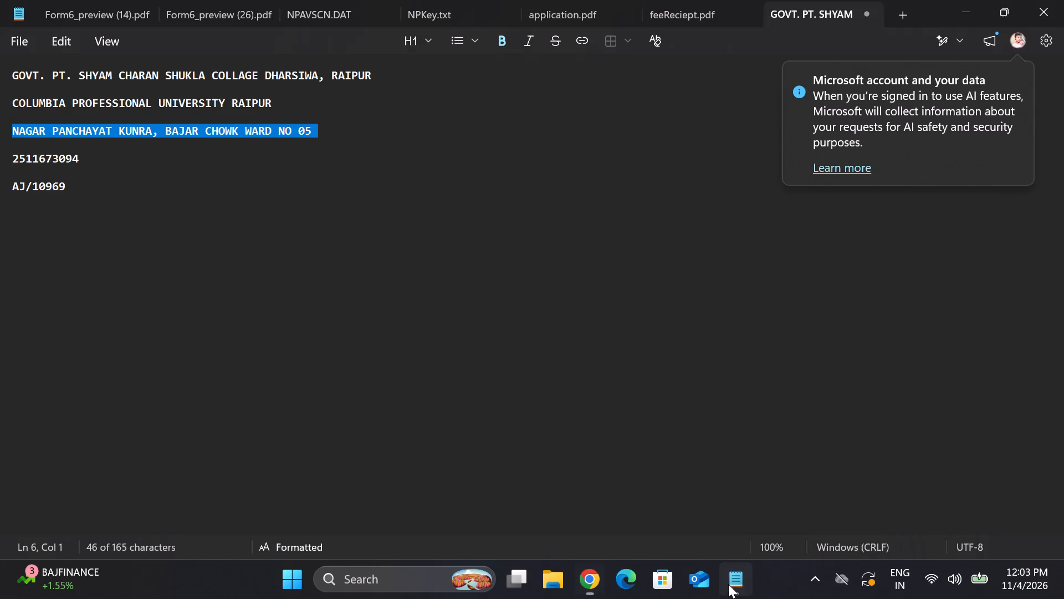
pyautogui.click(40, 165)
pyautogui.tripleClick(43, 160)
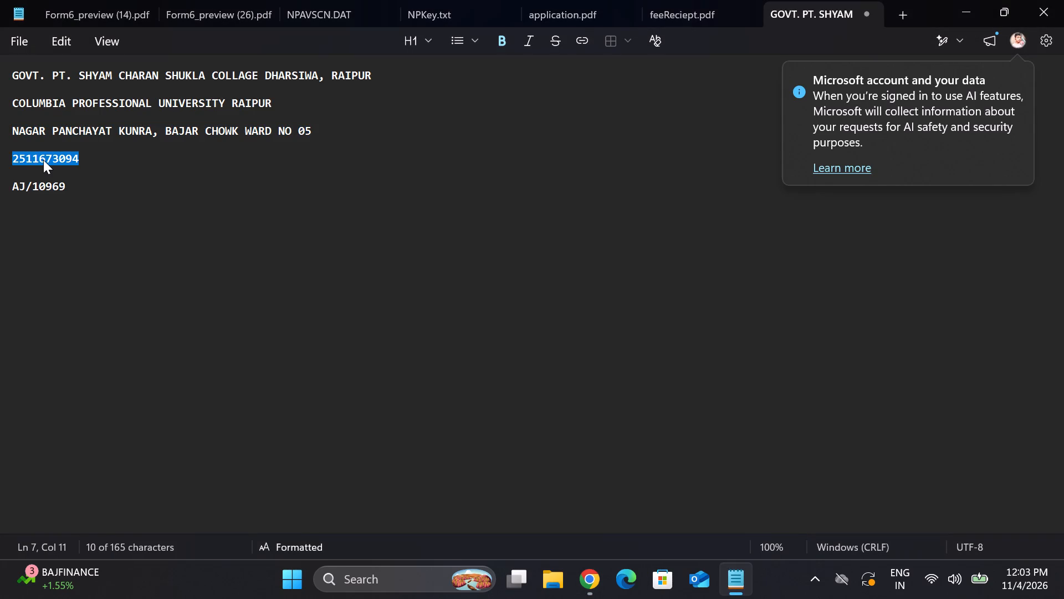
pyautogui.click(53, 150)
pyautogui.doubleClick(49, 153)
pyautogui.hotkey('ctrl', 'c')
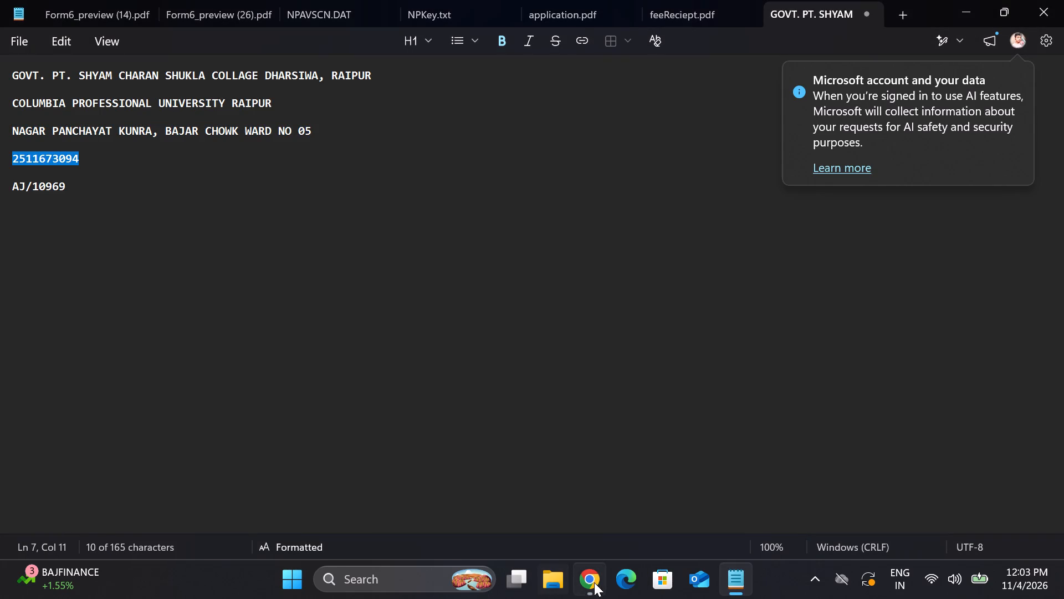
pyautogui.click(591, 581)
pyautogui.hotkey('ctrl', 'v')
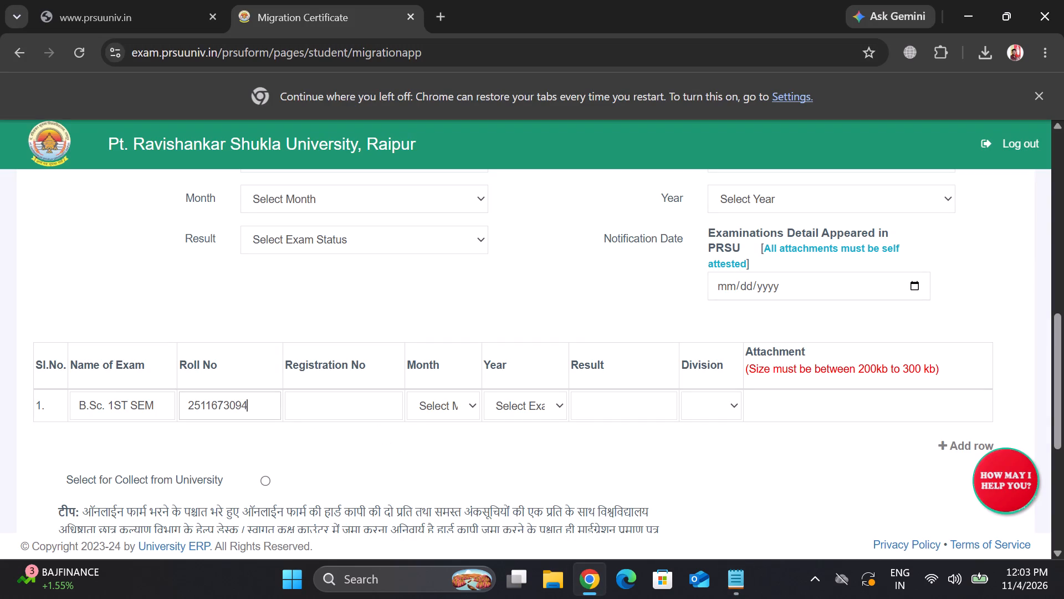
# Fill the first exam row's Registration No with the enrollment number copied from the Notepad note.
pyautogui.click(326, 403)
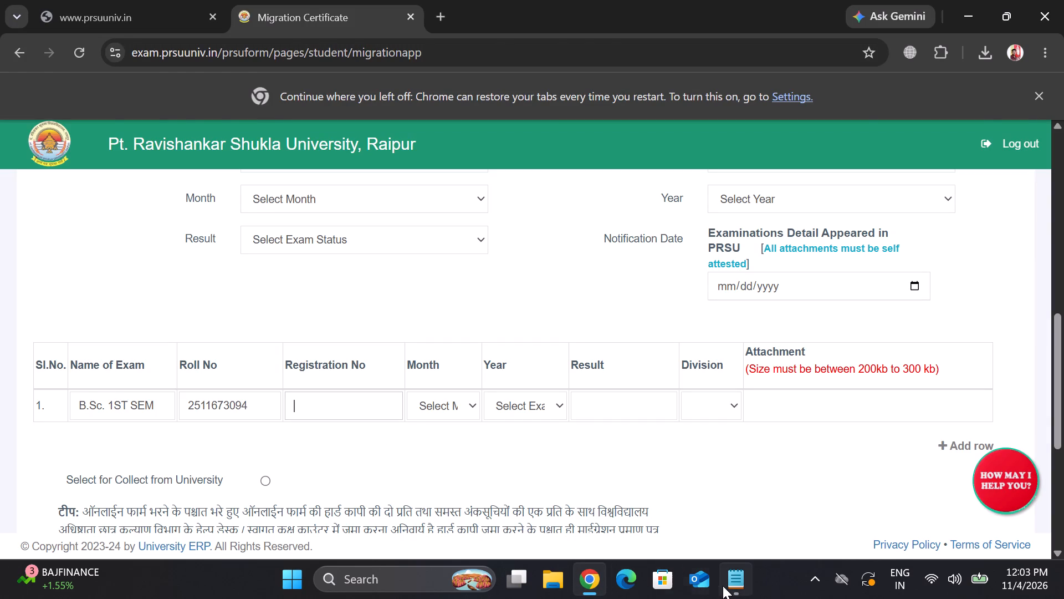
pyautogui.click(725, 585)
pyautogui.doubleClick(22, 195)
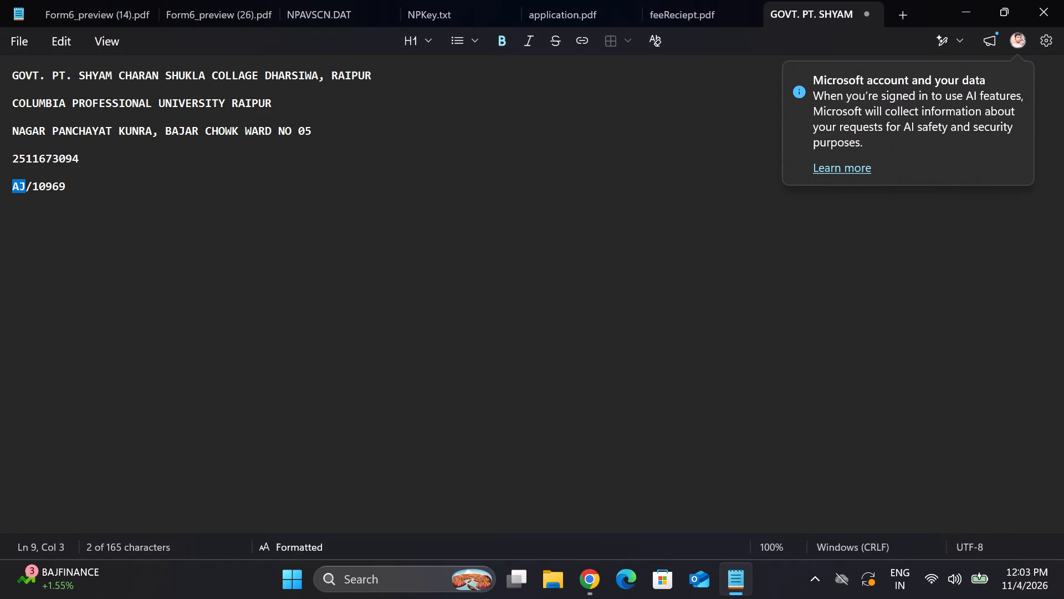
pyautogui.click(29, 190)
pyautogui.doubleClick(33, 188)
pyautogui.click(33, 187)
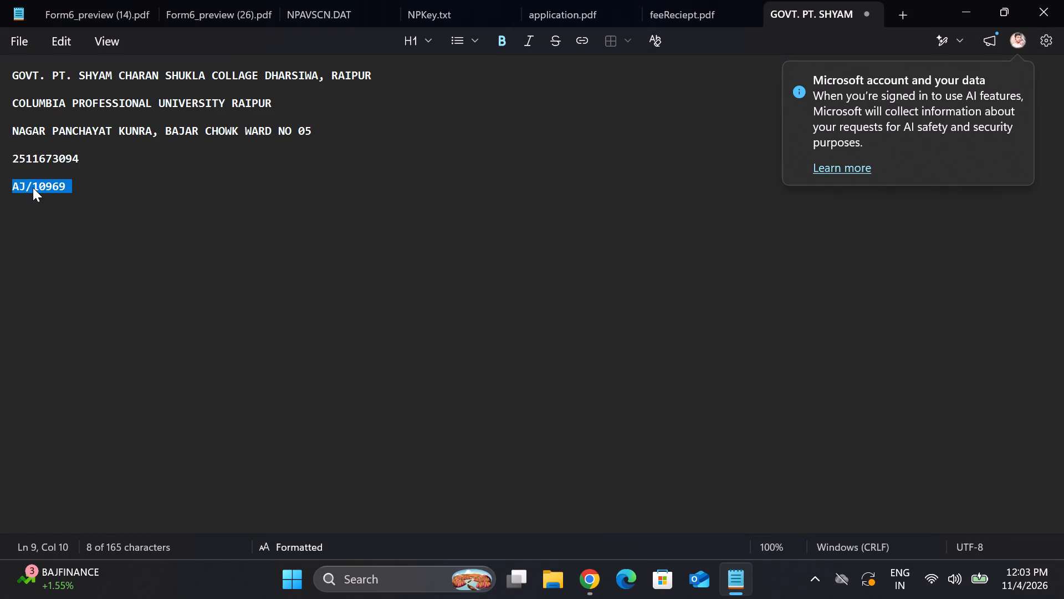
pyautogui.hotkey('ctrl', 'c')
pyautogui.click(584, 573)
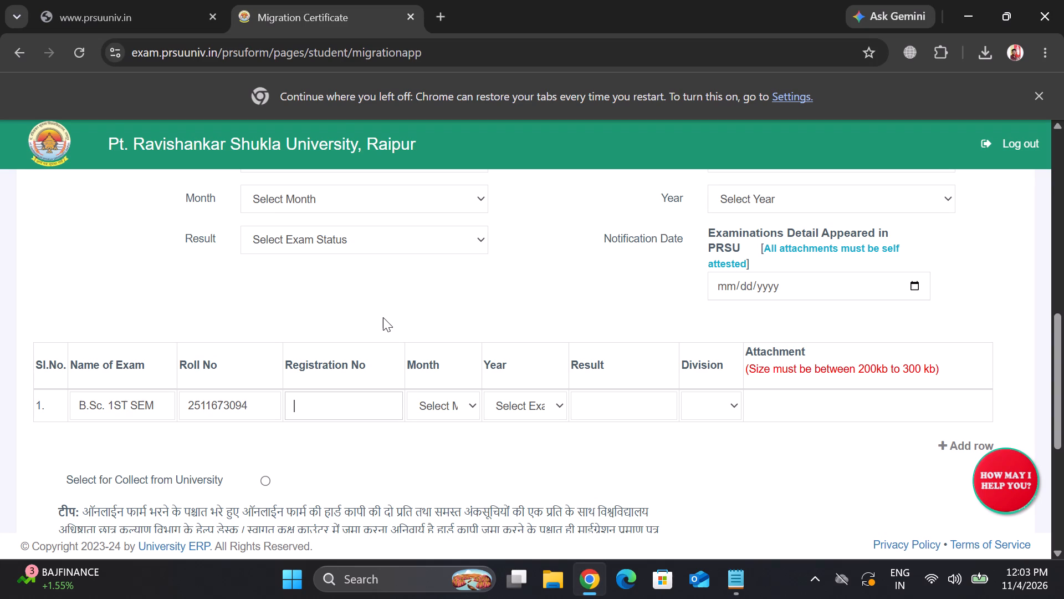
pyautogui.hotkey('ctrl', 'v')
# Set the first exam row's Month to Dec, Year to 2024 and Result to ATKT.
pyautogui.click(430, 408)
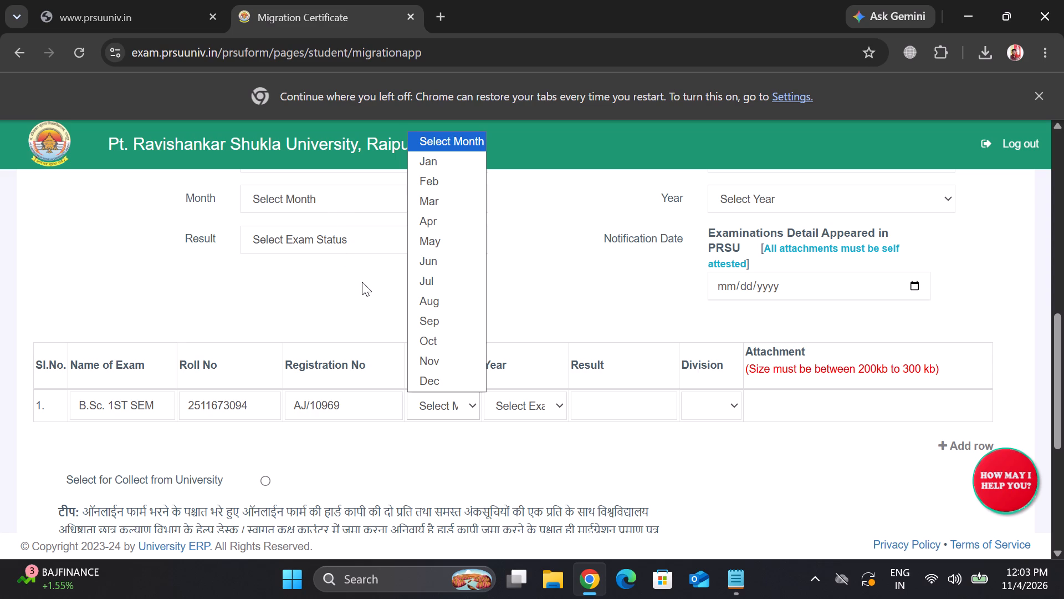
pyautogui.click(429, 377)
pyautogui.click(528, 407)
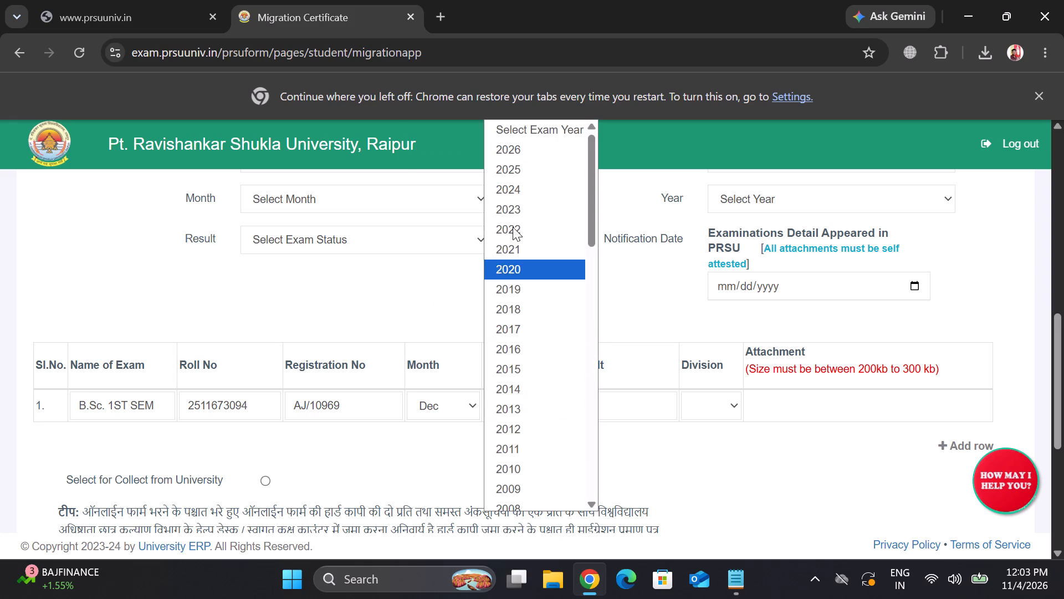
pyautogui.click(521, 190)
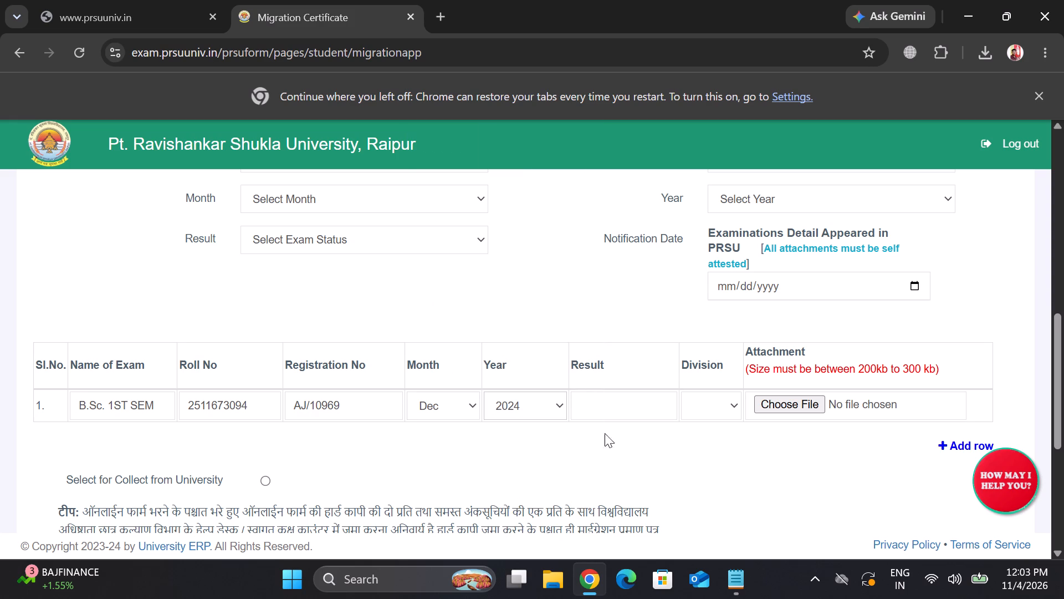
pyautogui.click(602, 395)
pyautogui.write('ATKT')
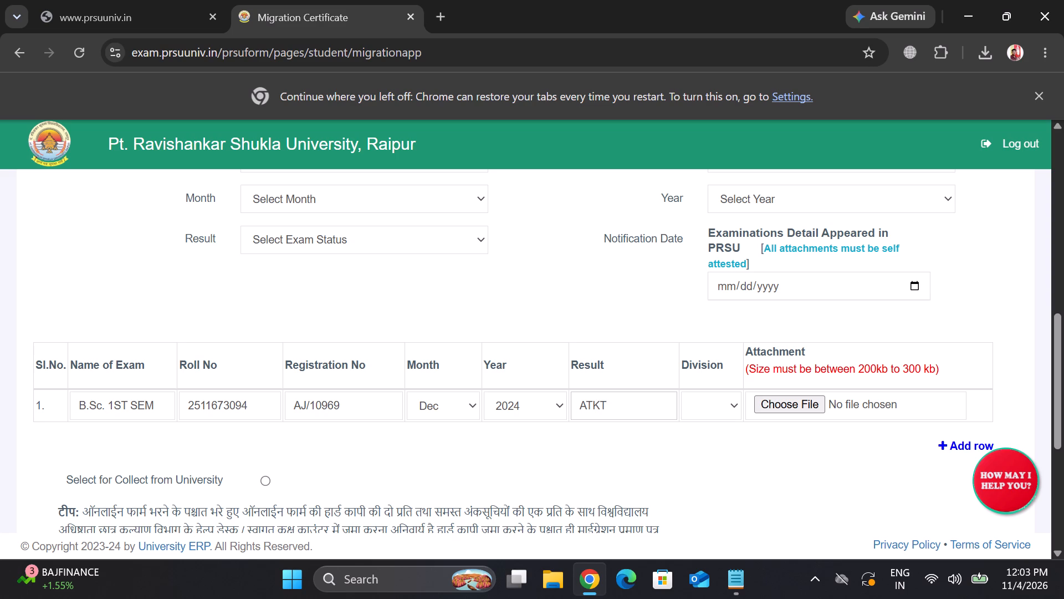
# Attach Sem1_Marksheet.jpg from the Downloads folder to the first exam row.
pyautogui.click(783, 397)
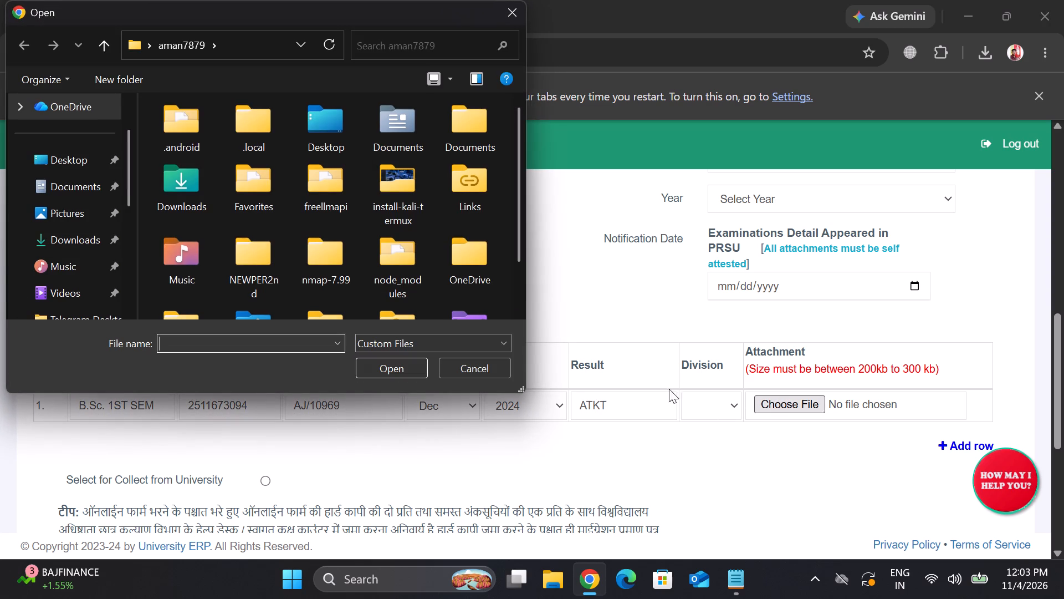
pyautogui.doubleClick(201, 173)
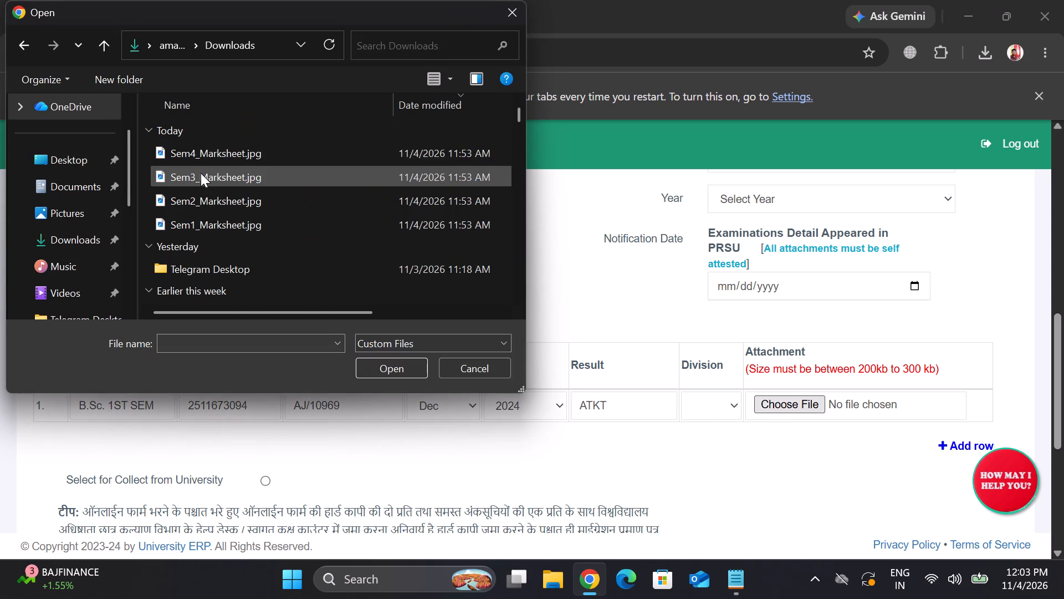
pyautogui.click(239, 226)
pyautogui.click(377, 365)
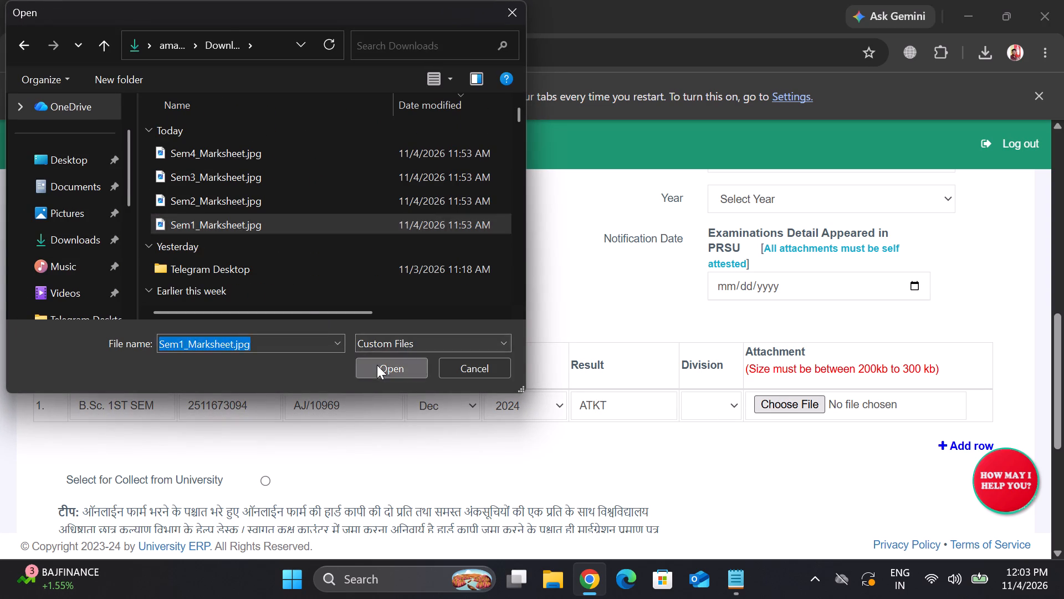
# Add a second row to the examinations table.
pyautogui.scroll(-2, 227, 348)
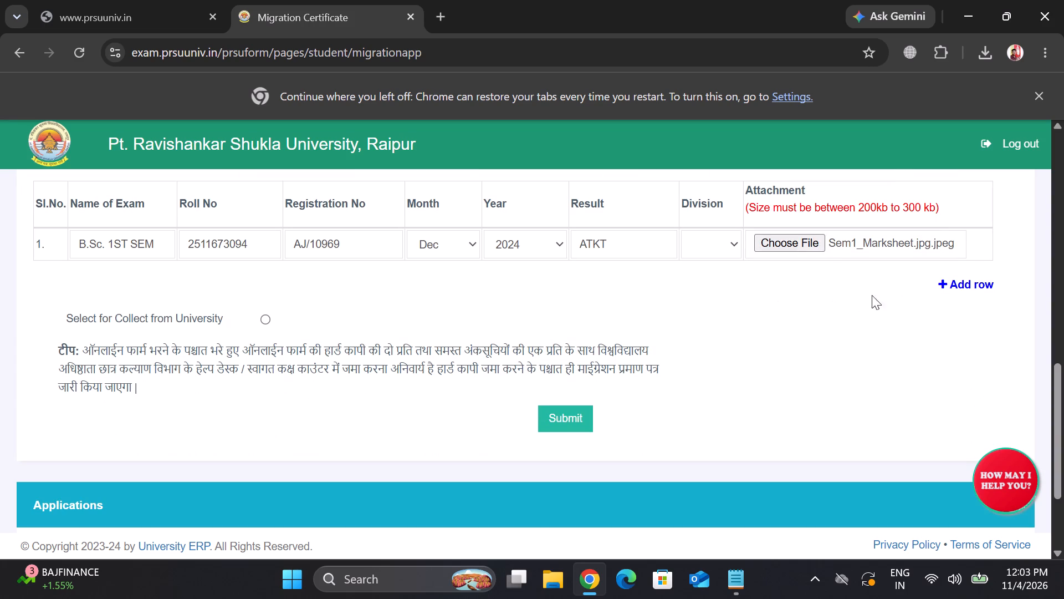
pyautogui.click(958, 283)
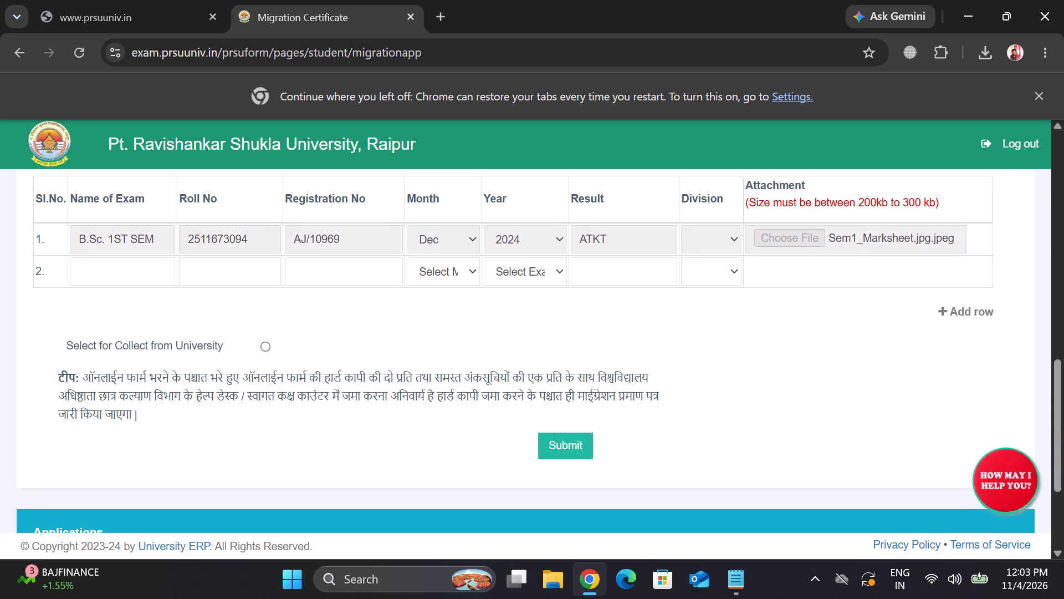
# Enter "B.Sc. 2nd SEM" as the Name of Exam in the second row of the examinations table.
pyautogui.click(140, 277)
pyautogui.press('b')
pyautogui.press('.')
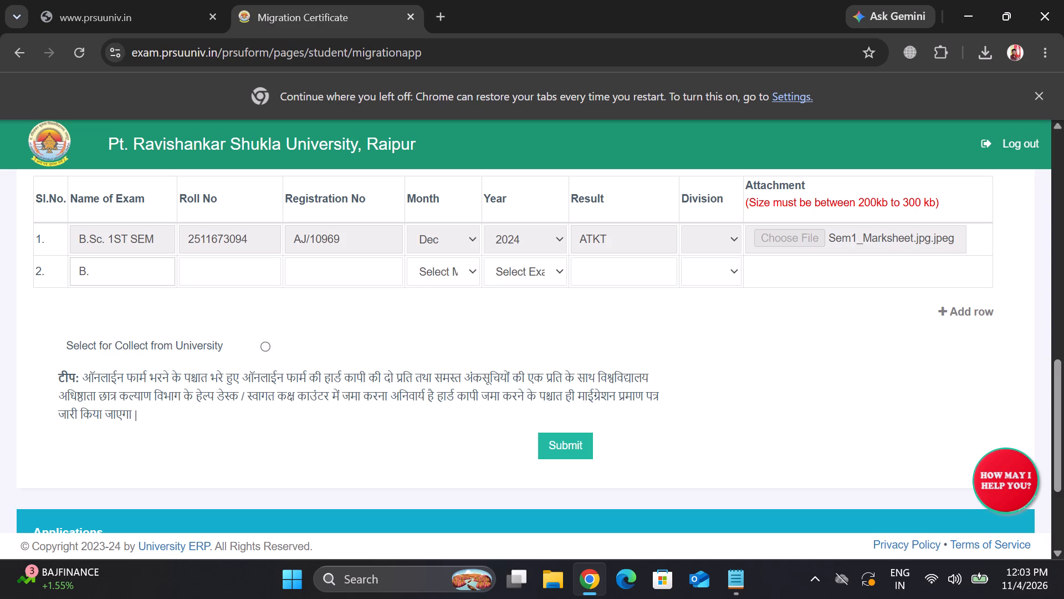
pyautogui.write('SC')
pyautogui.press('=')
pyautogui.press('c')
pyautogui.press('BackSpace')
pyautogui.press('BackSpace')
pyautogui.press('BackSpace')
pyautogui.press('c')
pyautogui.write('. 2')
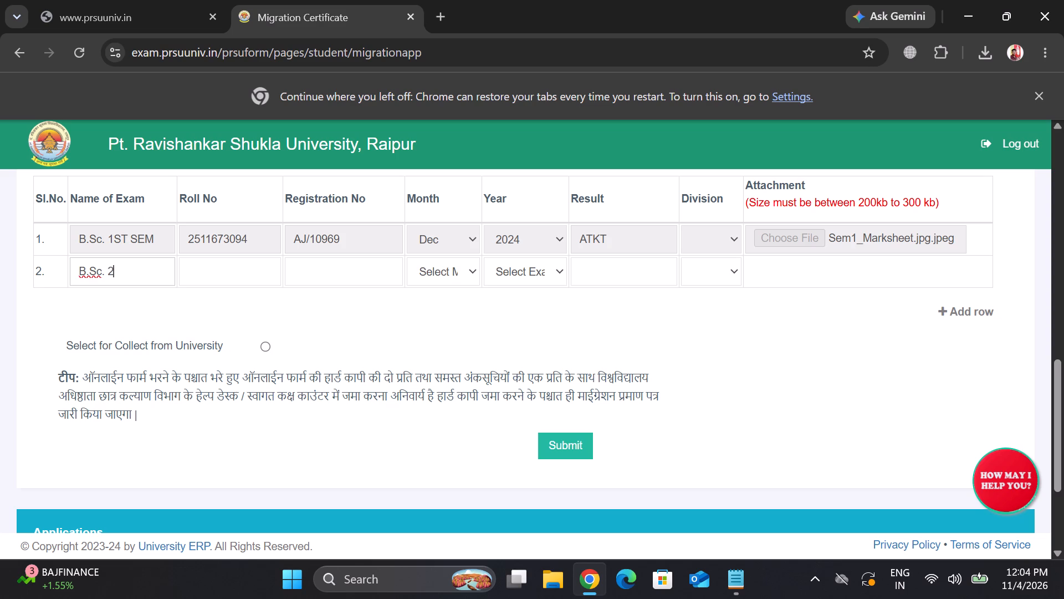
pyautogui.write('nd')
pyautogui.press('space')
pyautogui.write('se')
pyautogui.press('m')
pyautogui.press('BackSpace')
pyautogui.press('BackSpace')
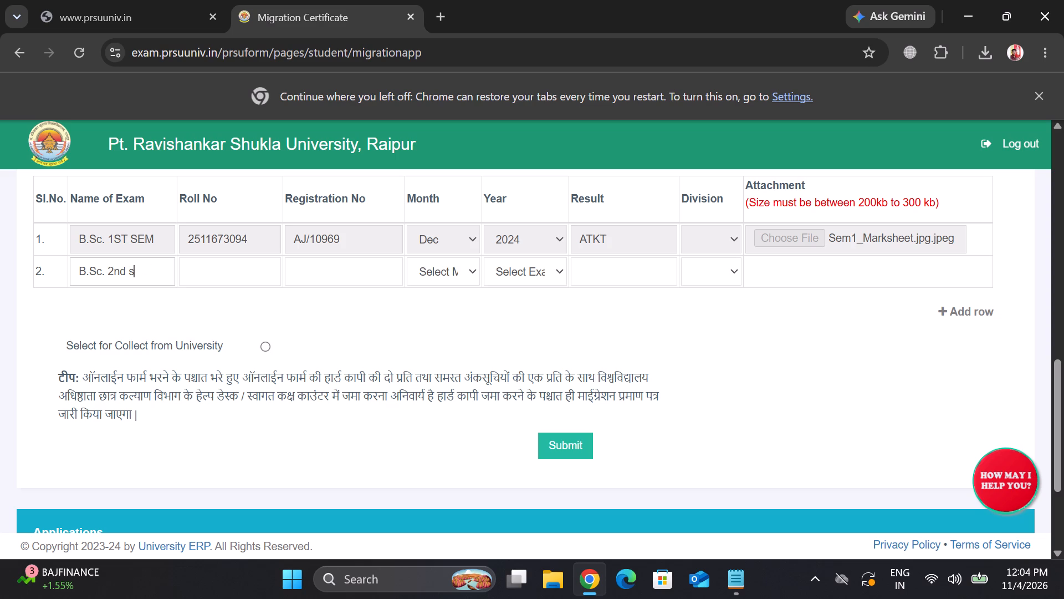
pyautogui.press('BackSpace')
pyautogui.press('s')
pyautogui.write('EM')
# Fill the second exam row's Roll No with the roll number copied from the Notepad note.
pyautogui.click(198, 265)
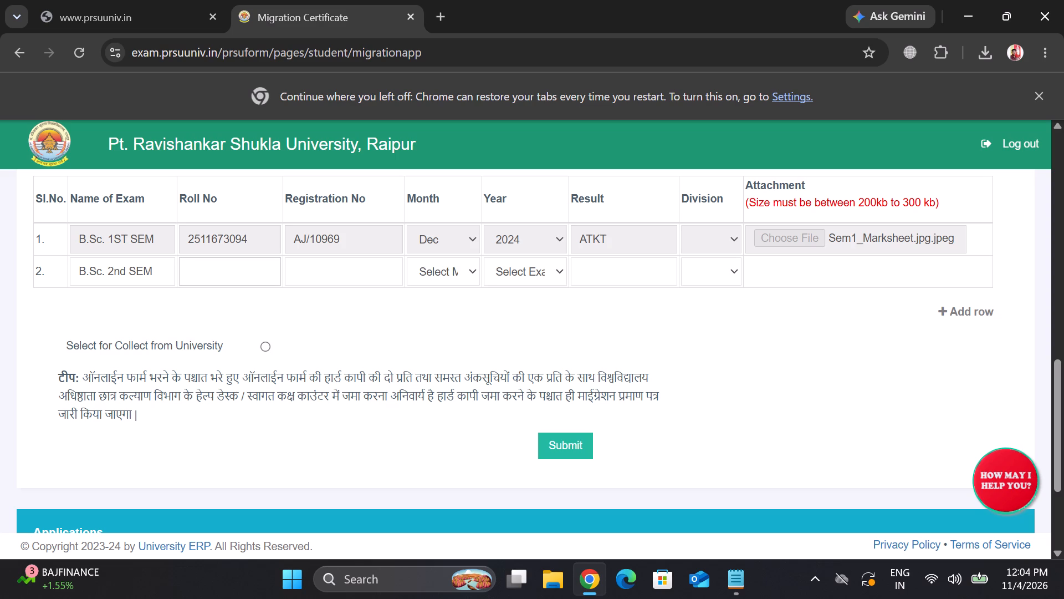
pyautogui.click(208, 231)
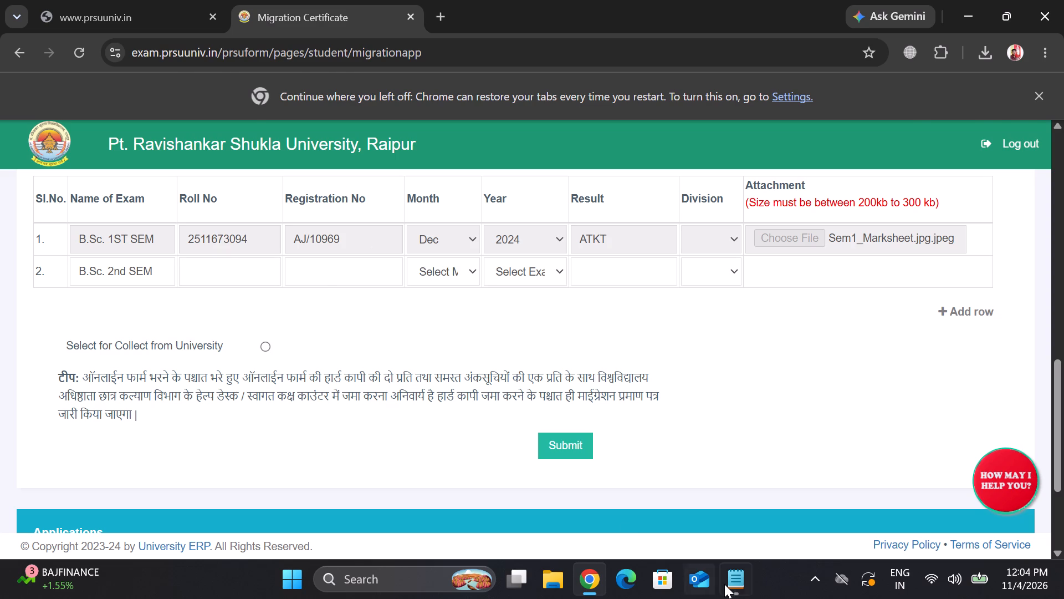
pyautogui.click(725, 584)
pyautogui.doubleClick(40, 161)
pyautogui.rightClick(40, 160)
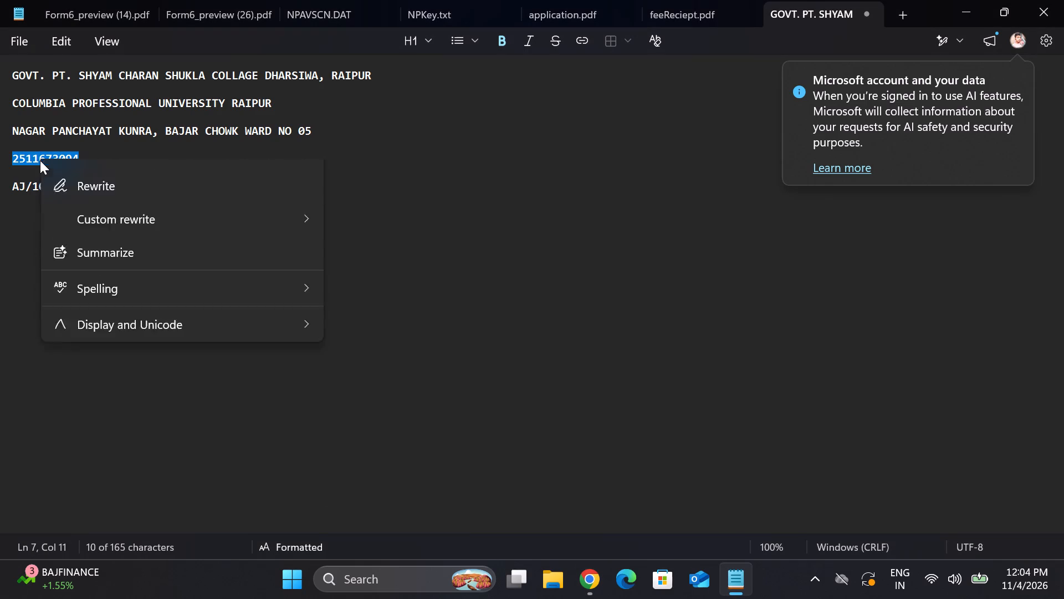
pyautogui.click(130, 189)
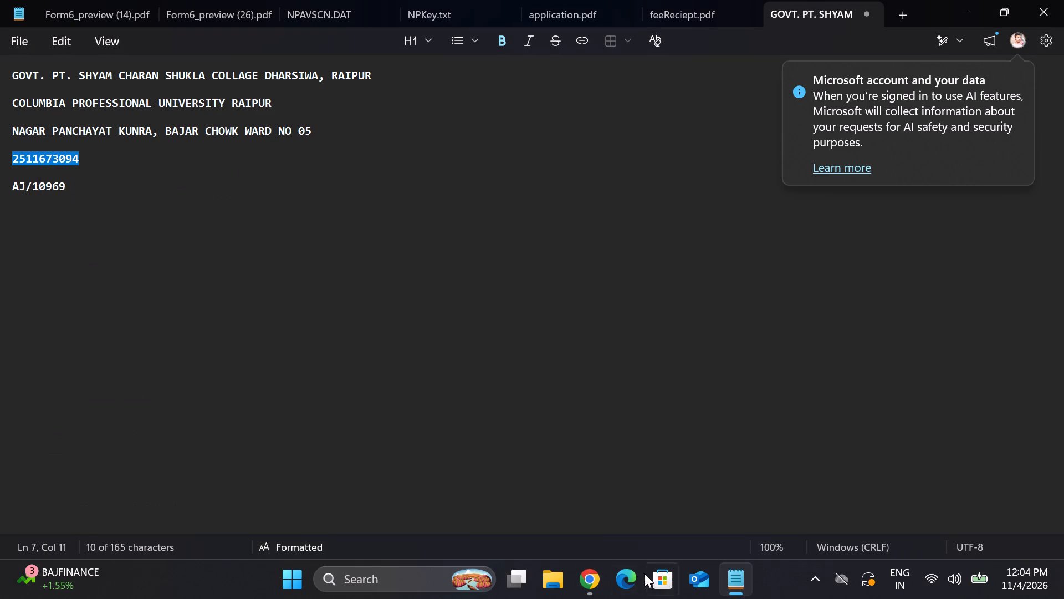
pyautogui.click(589, 593)
pyautogui.click(228, 280)
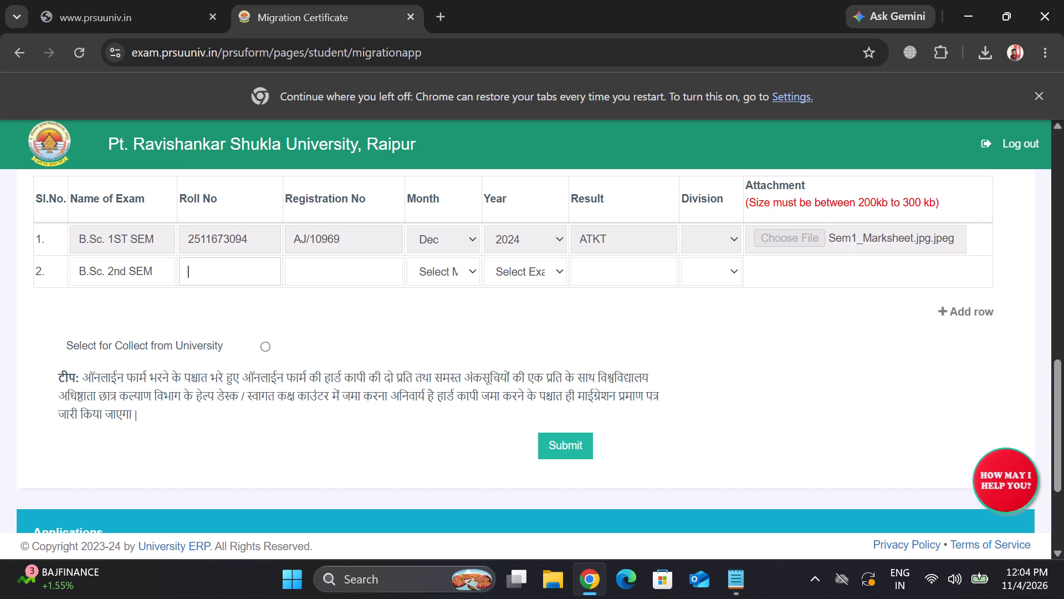
pyautogui.hotkey('ctrl', 'v')
# Fill the second exam row's Registration No with the enrollment number copied from the Notepad note.
pyautogui.click(321, 270)
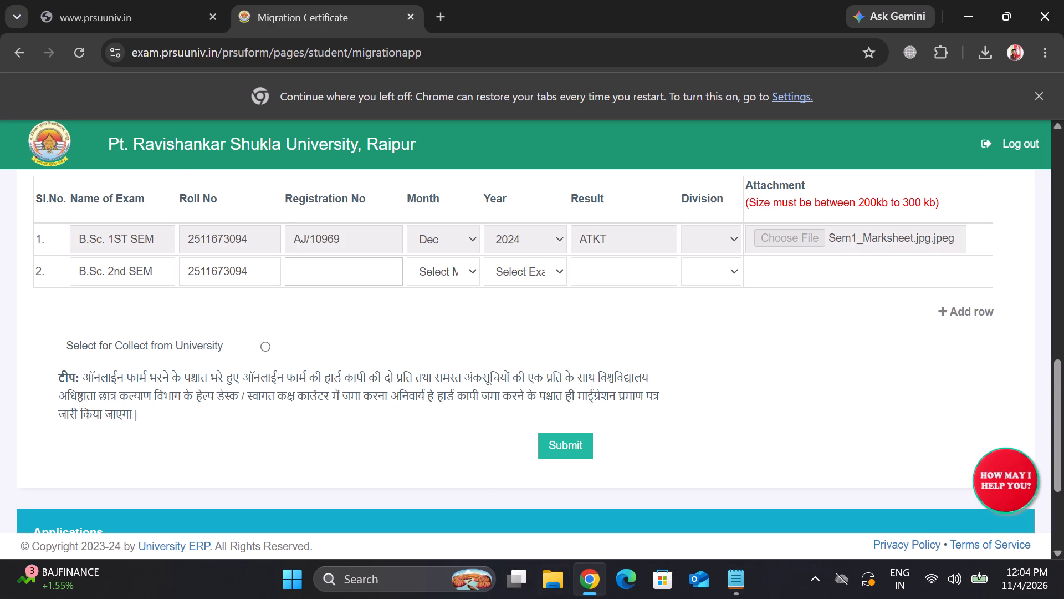
pyautogui.click(739, 588)
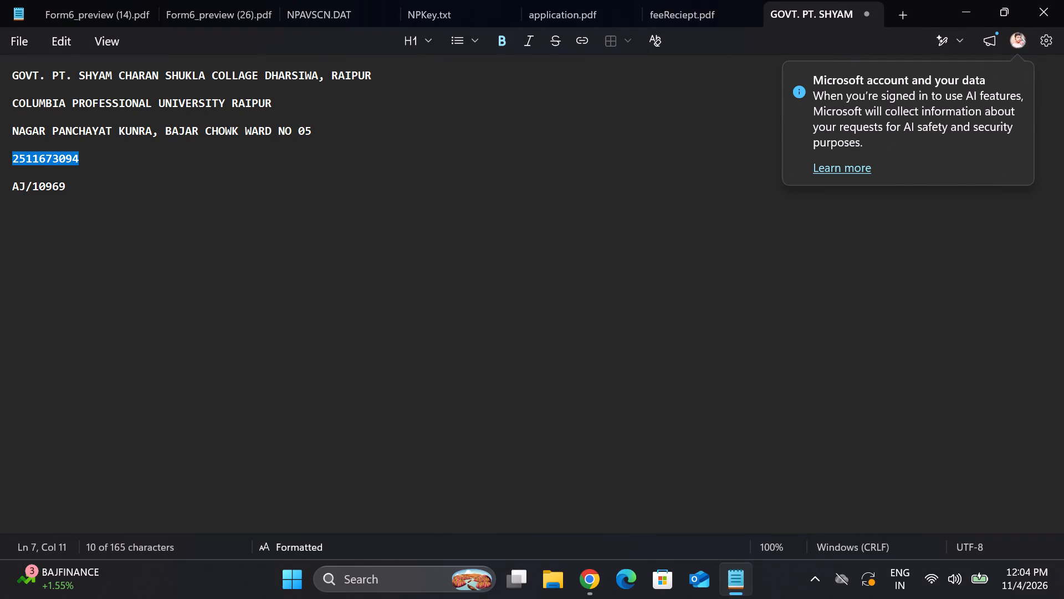
pyautogui.doubleClick(34, 195)
pyautogui.click(35, 194)
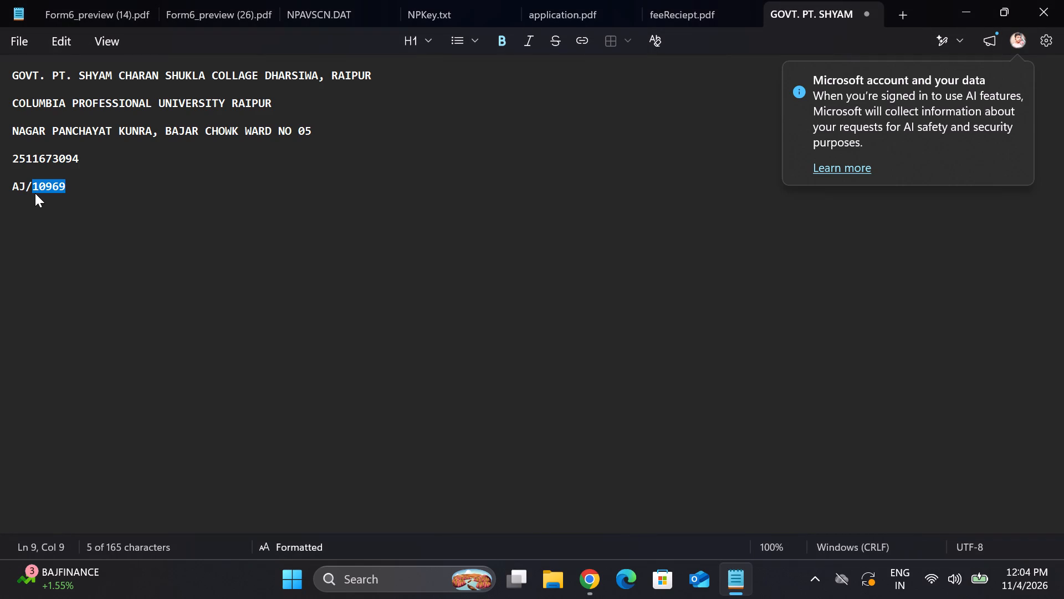
pyautogui.hotkey('ctrl', 'c')
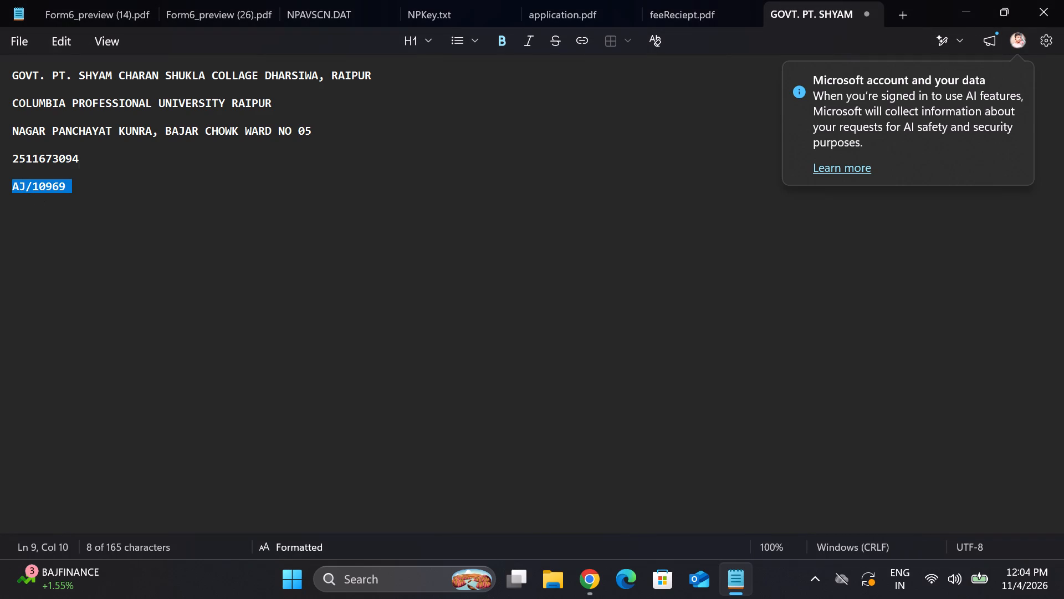
pyautogui.click(593, 590)
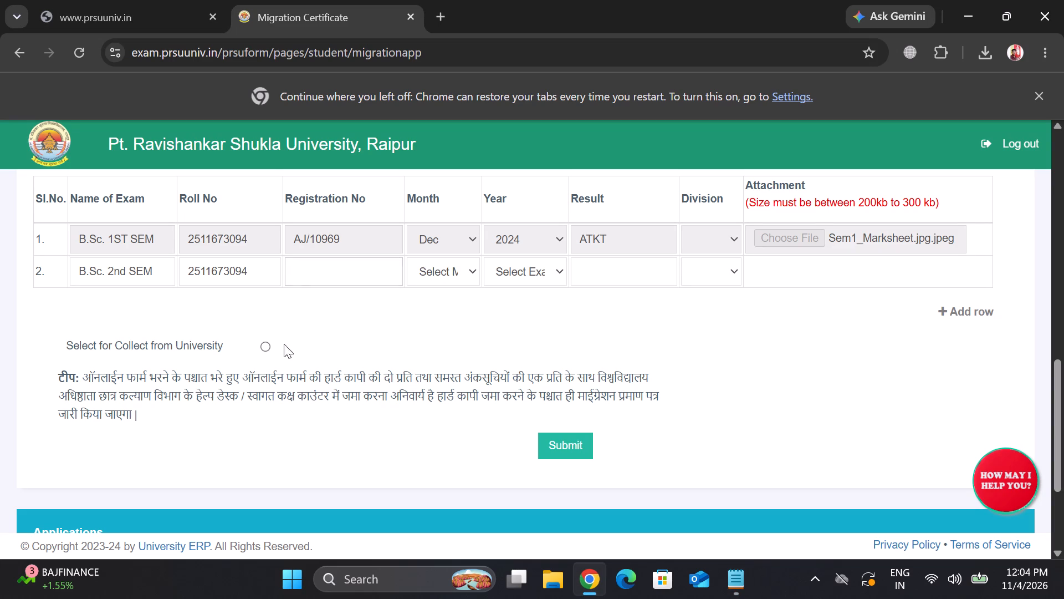
pyautogui.hotkey('ctrl', 'v')
# Set the second exam row's month to May, year to 2025 and result to "ATKT".
pyautogui.click(446, 271)
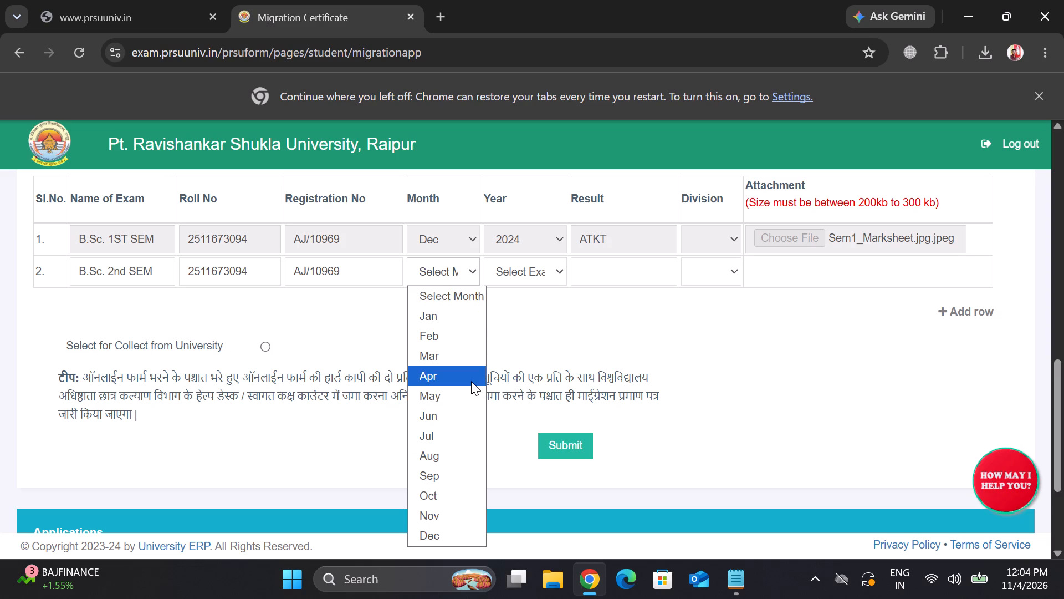
pyautogui.click(444, 398)
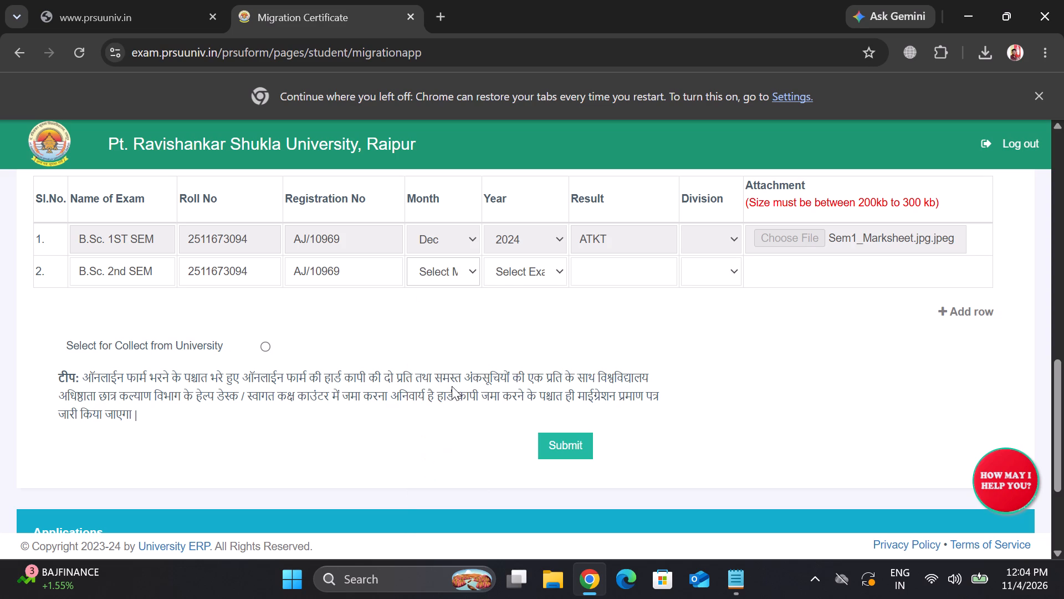
pyautogui.click(512, 273)
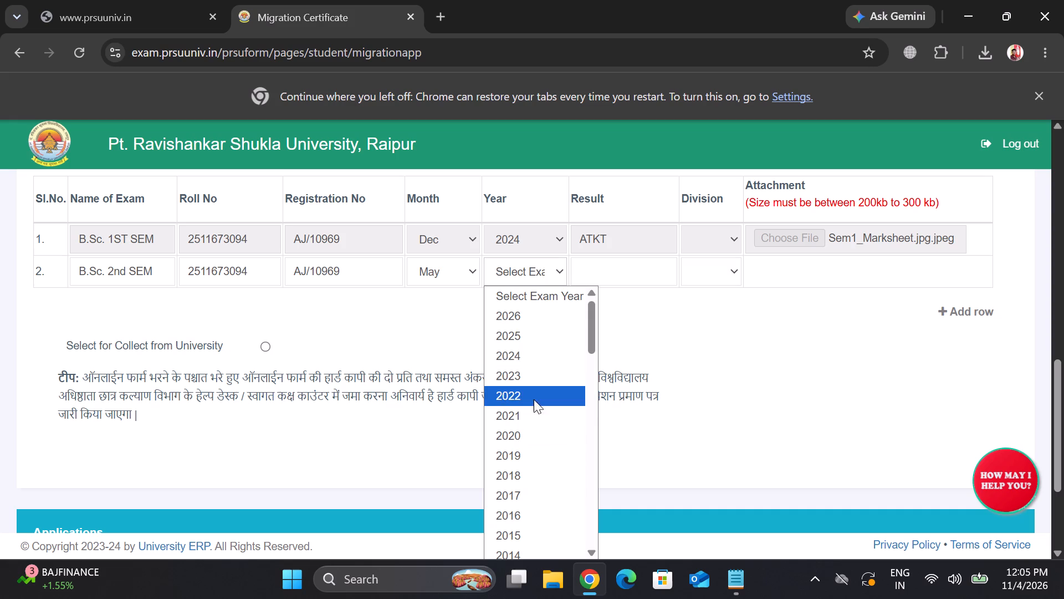
pyautogui.click(529, 336)
pyautogui.click(612, 259)
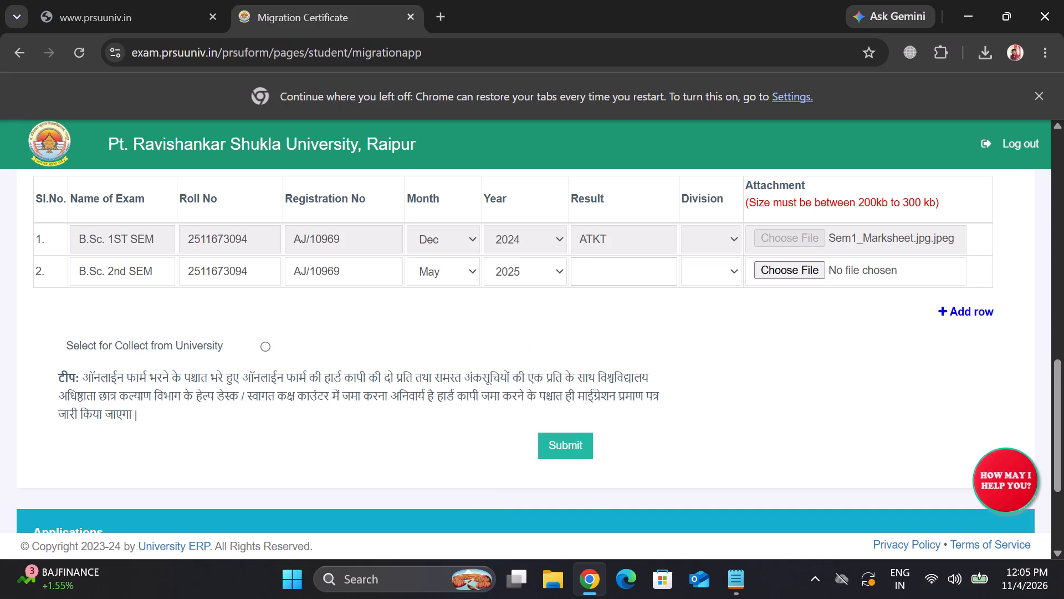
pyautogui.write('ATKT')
# Attach Sem2_Marksheet.jpg from the Downloads folder to the second exam row.
pyautogui.click(781, 273)
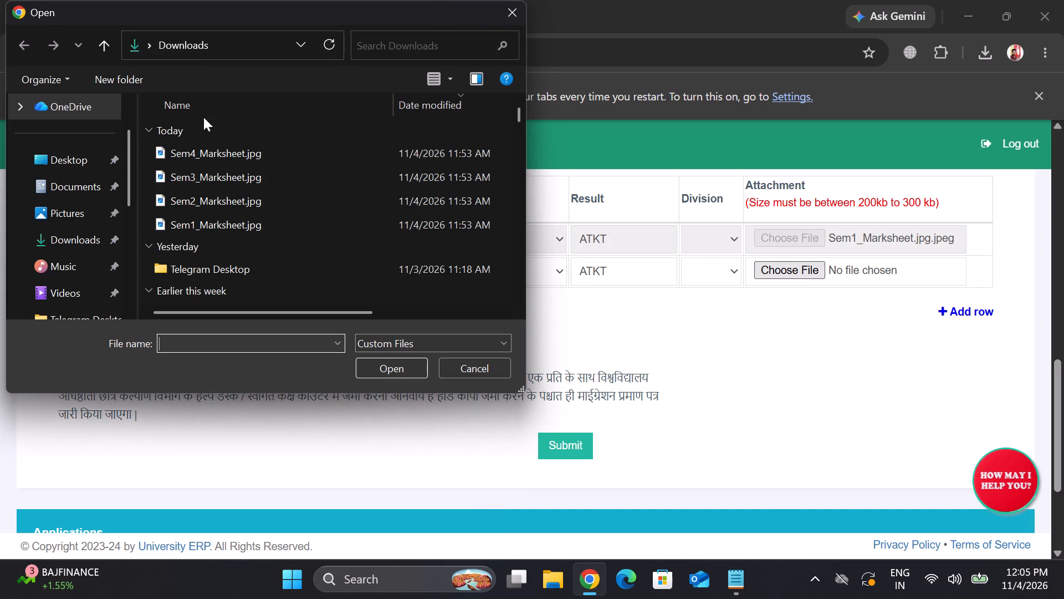
pyautogui.click(230, 204)
pyautogui.click(402, 369)
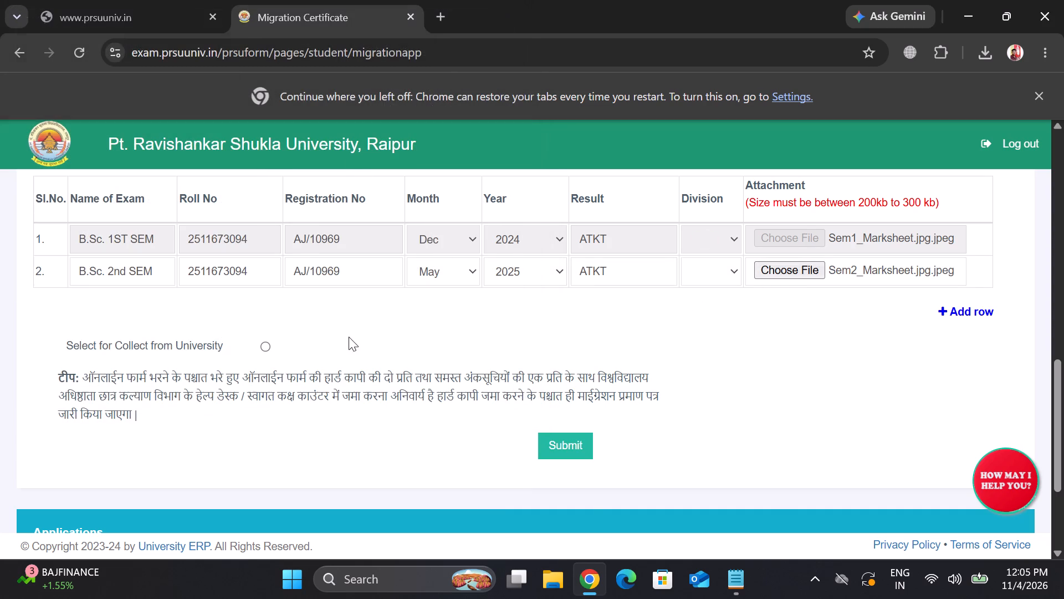
# Add a third row to the examinations table with "B. Sc 3RD SEM" as the Name of Exam.
pyautogui.click(955, 312)
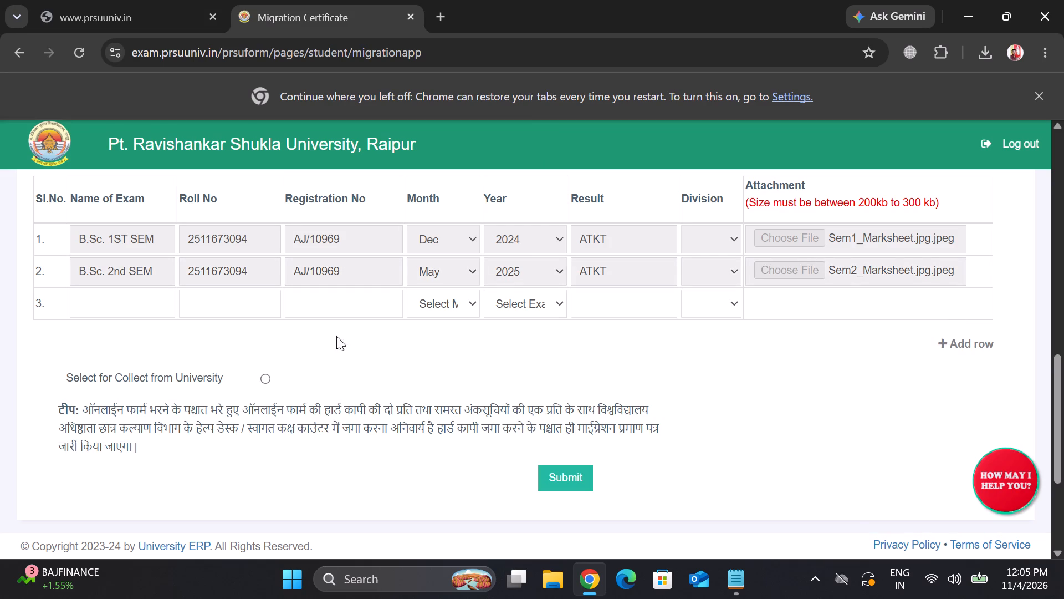
pyautogui.click(127, 299)
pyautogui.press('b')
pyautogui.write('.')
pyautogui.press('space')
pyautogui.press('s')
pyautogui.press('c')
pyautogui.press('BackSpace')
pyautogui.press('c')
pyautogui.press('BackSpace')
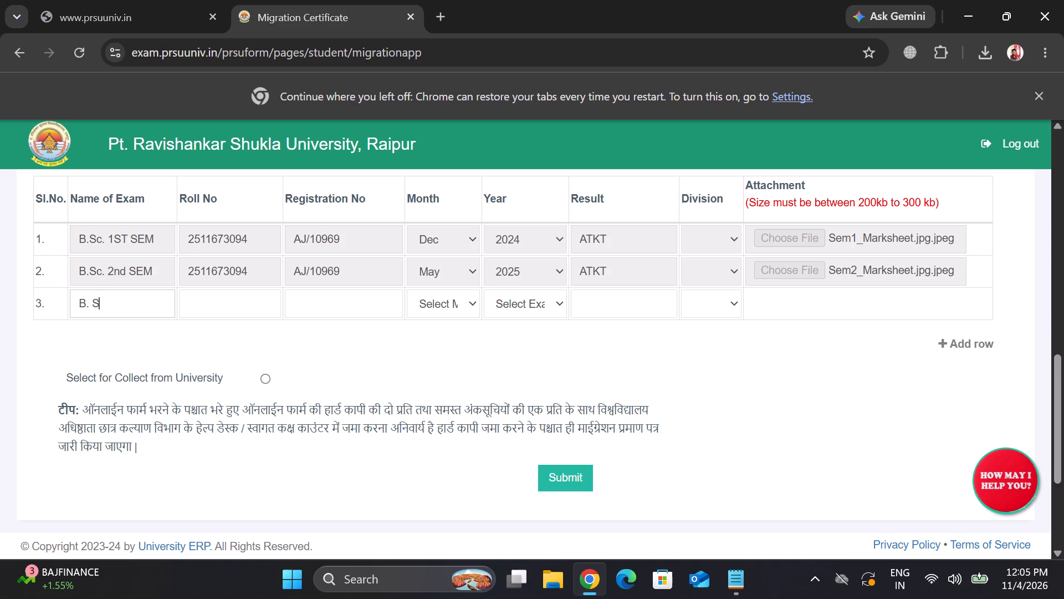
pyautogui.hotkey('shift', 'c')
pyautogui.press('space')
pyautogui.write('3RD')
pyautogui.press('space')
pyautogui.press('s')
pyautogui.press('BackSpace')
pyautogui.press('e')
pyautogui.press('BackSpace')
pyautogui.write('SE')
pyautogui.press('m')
# Fill the third exam row's Roll No with the roll number copied from the Notepad note.
pyautogui.click(222, 314)
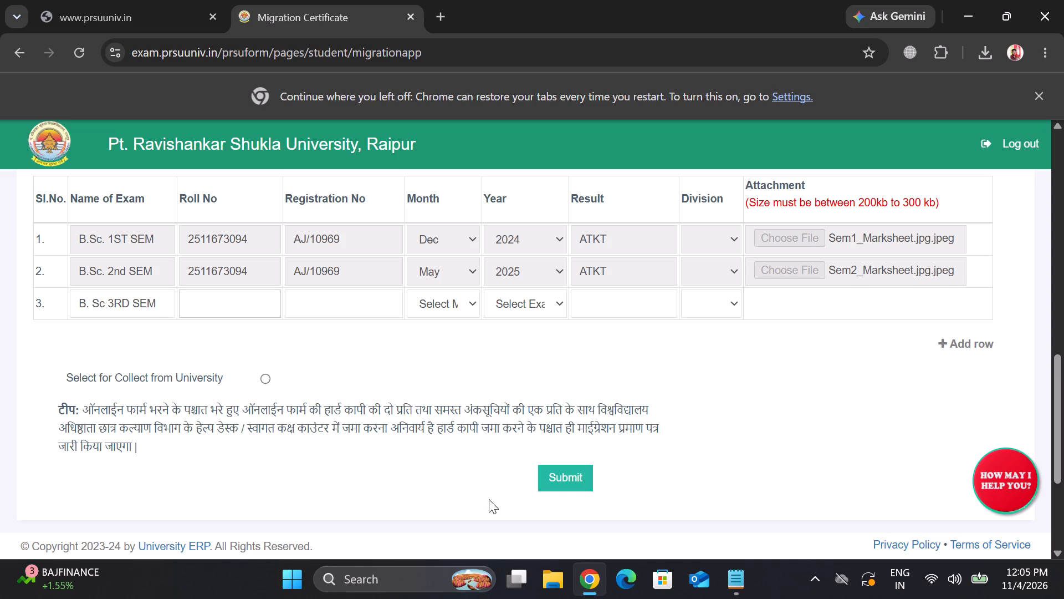
pyautogui.click(724, 582)
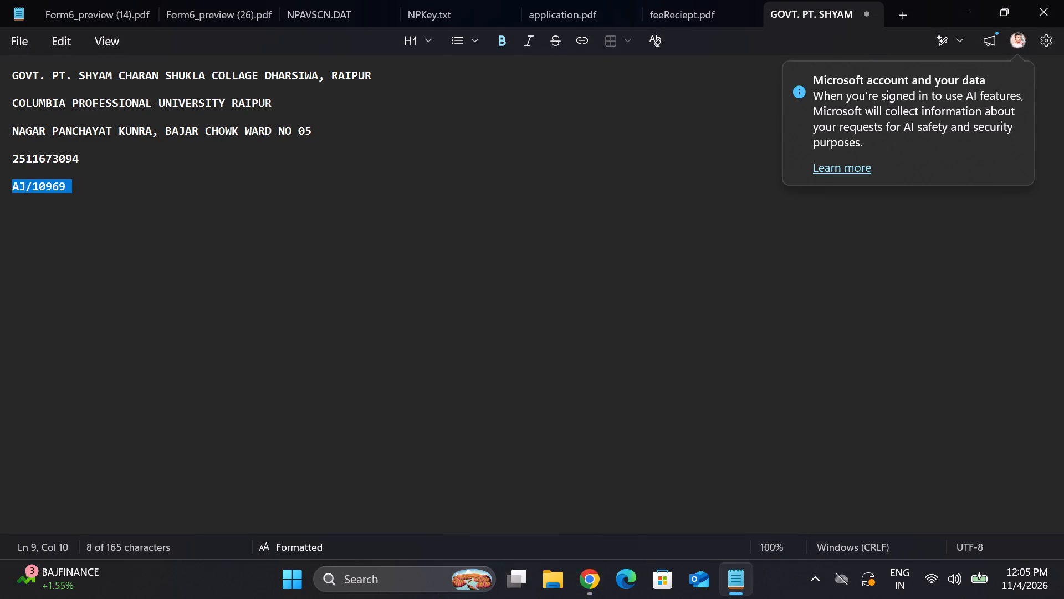
pyautogui.doubleClick(58, 159)
pyautogui.rightClick(58, 159)
pyautogui.click(141, 179)
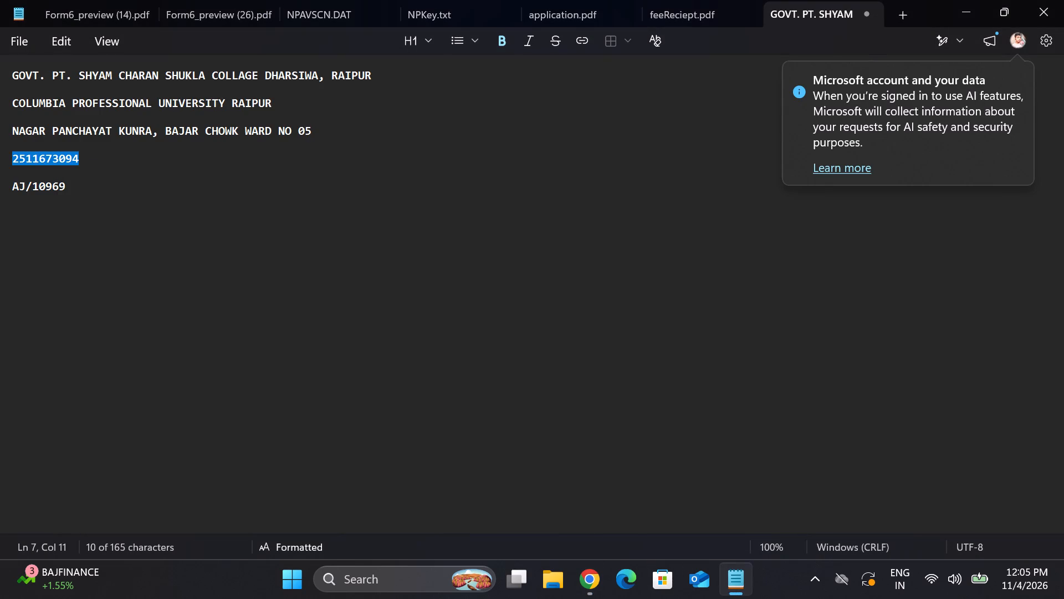
pyautogui.click(594, 582)
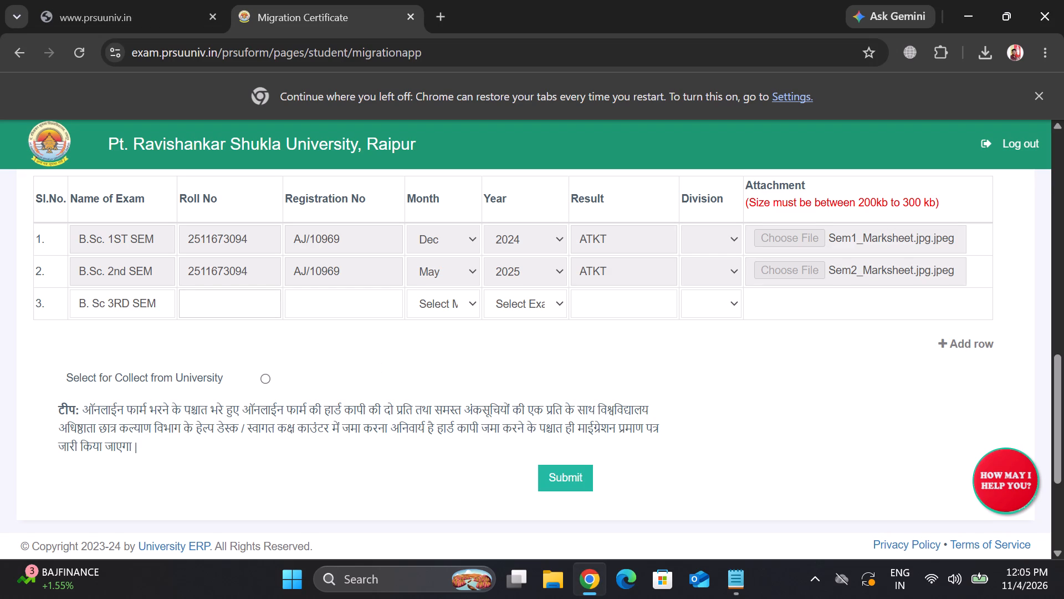
pyautogui.hotkey('ctrl', 'v')
# Enter the same enrollment number as in the rows above as the third exam row's Registration No.
pyautogui.click(317, 301)
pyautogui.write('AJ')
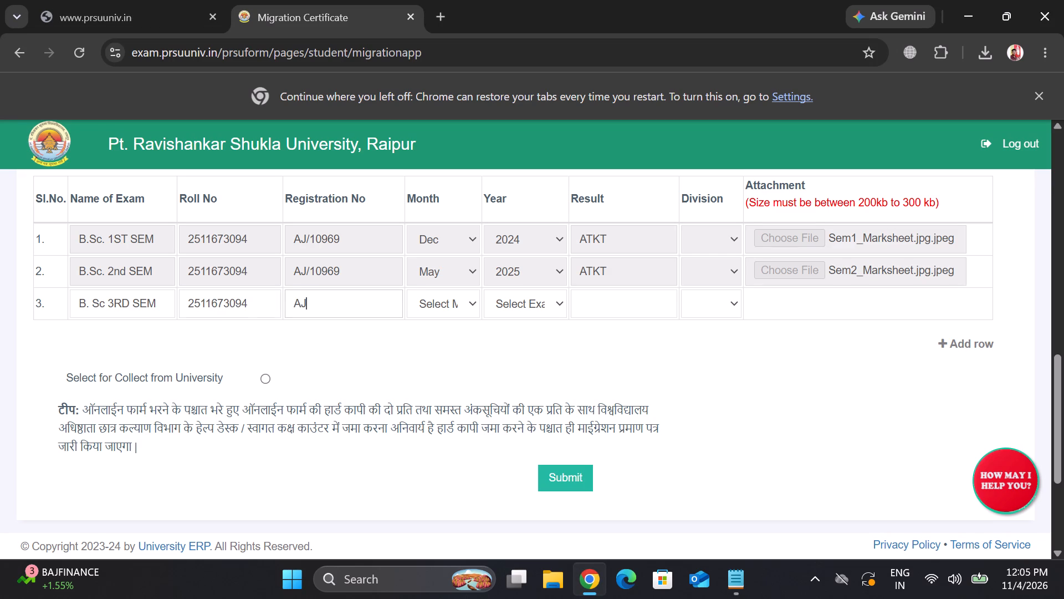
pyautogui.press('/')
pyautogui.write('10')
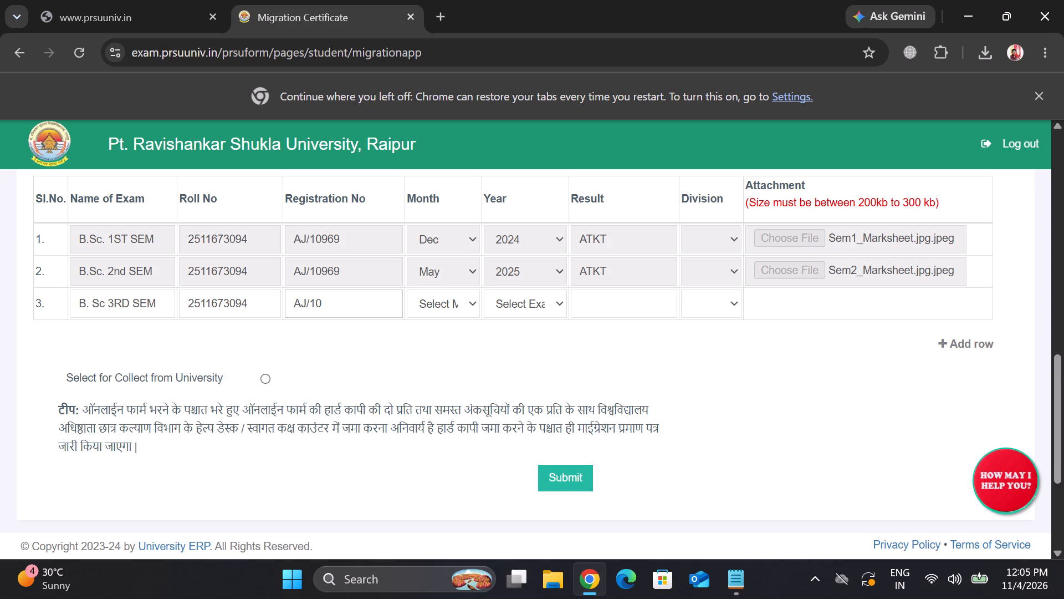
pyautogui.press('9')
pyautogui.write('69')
# Set the third exam row's month to Dec, year to 2025 and result to "ATKT".
pyautogui.click(451, 303)
pyautogui.click(381, 308)
pyautogui.click(458, 312)
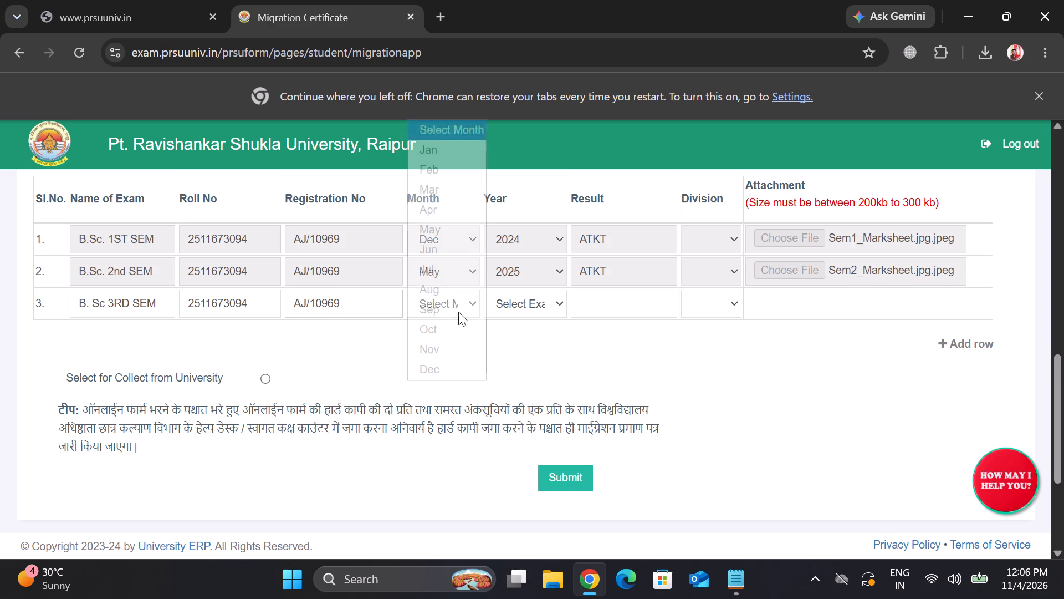
pyautogui.click(438, 369)
pyautogui.click(508, 314)
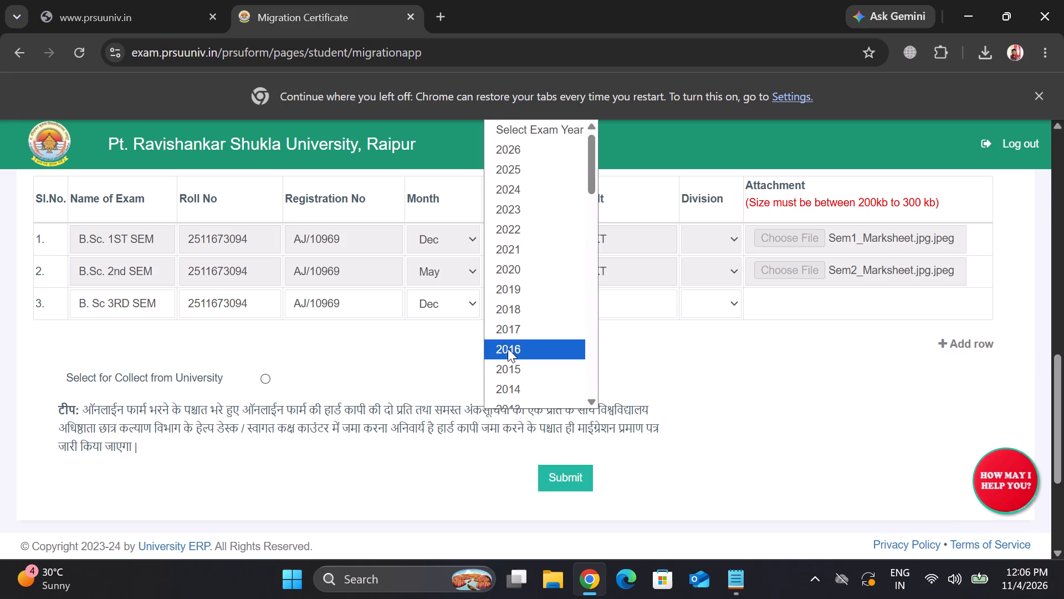
pyautogui.scroll(-2, 505, 292)
pyautogui.scroll(3, 510, 281)
pyautogui.click(516, 175)
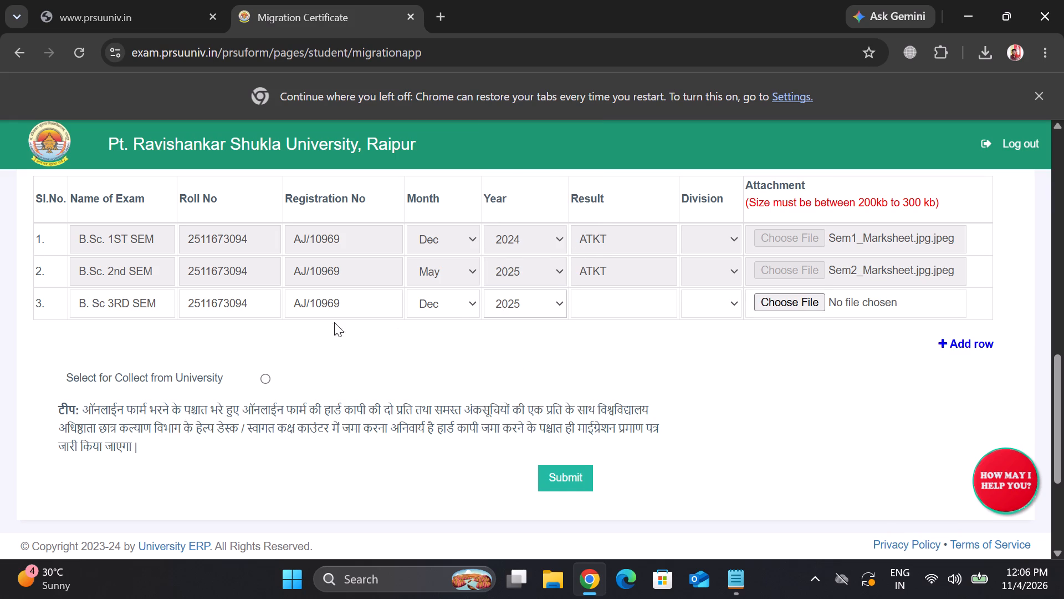
pyautogui.click(589, 298)
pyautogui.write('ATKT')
# Attach Sem3_Marksheet.jpg from the Downloads folder to the third exam row.
pyautogui.click(787, 302)
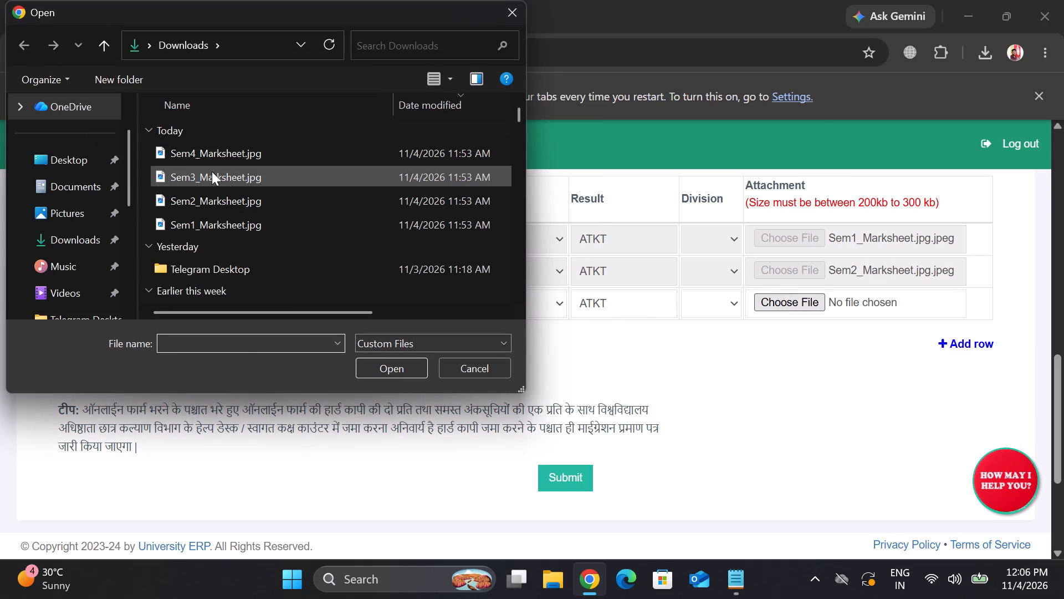
pyautogui.click(233, 182)
pyautogui.click(372, 368)
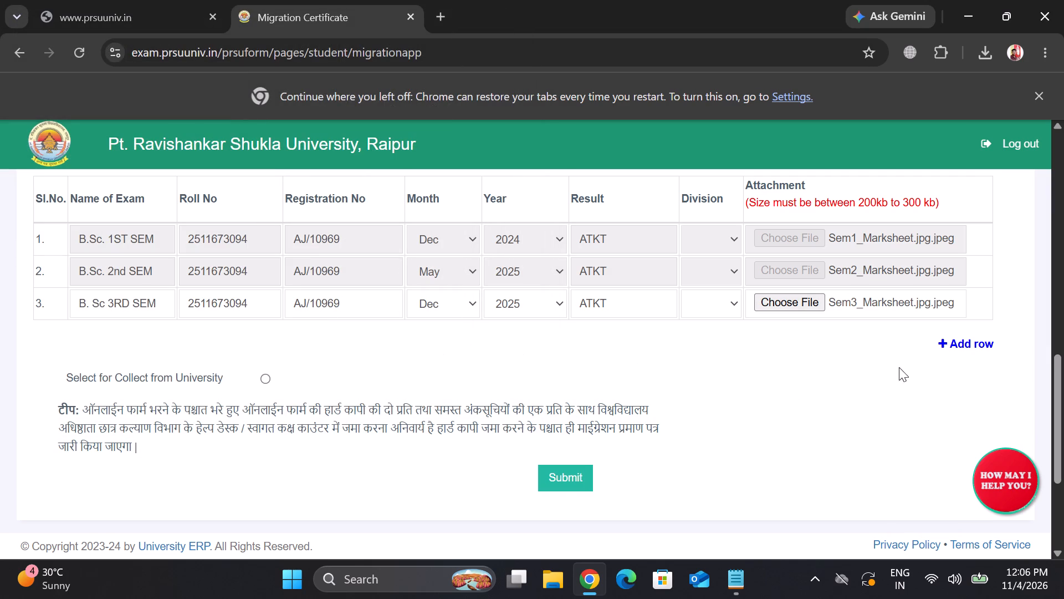
# Add a fourth row to the examinations table.
pyautogui.click(938, 347)
pyautogui.click(950, 344)
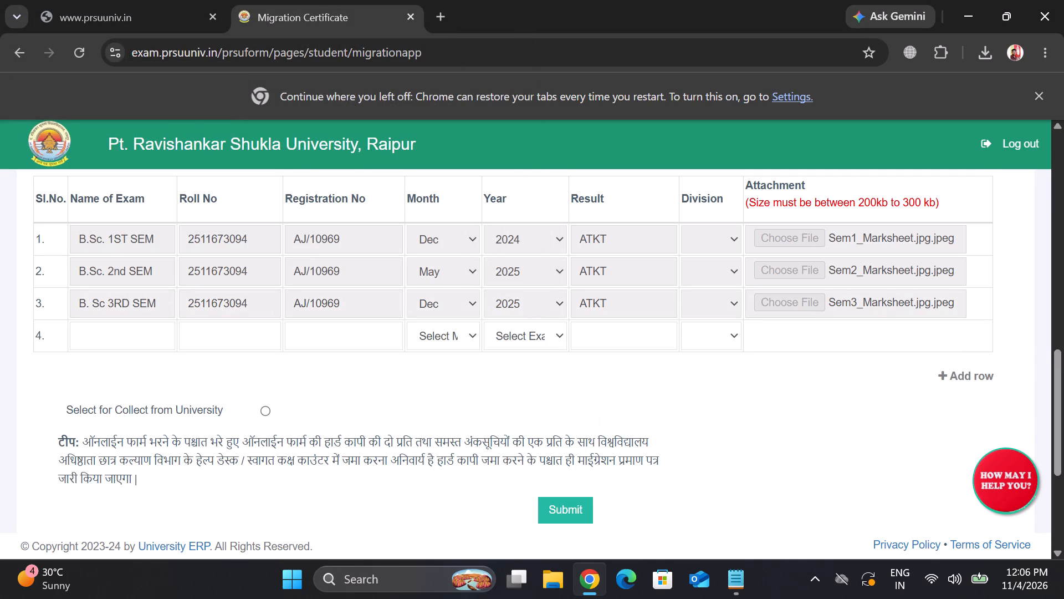
# Enter "B. Sc 4TH SEM" as the exam name in the fourth row of the examinations table.
pyautogui.click(111, 340)
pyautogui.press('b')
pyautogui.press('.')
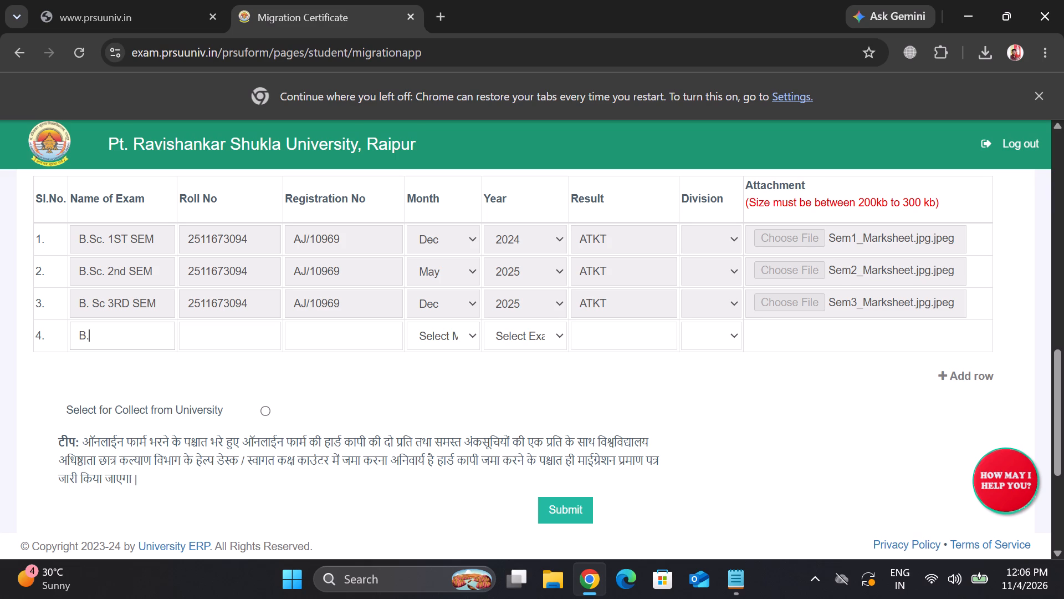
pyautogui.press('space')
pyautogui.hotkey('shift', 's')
pyautogui.press('BackSpace')
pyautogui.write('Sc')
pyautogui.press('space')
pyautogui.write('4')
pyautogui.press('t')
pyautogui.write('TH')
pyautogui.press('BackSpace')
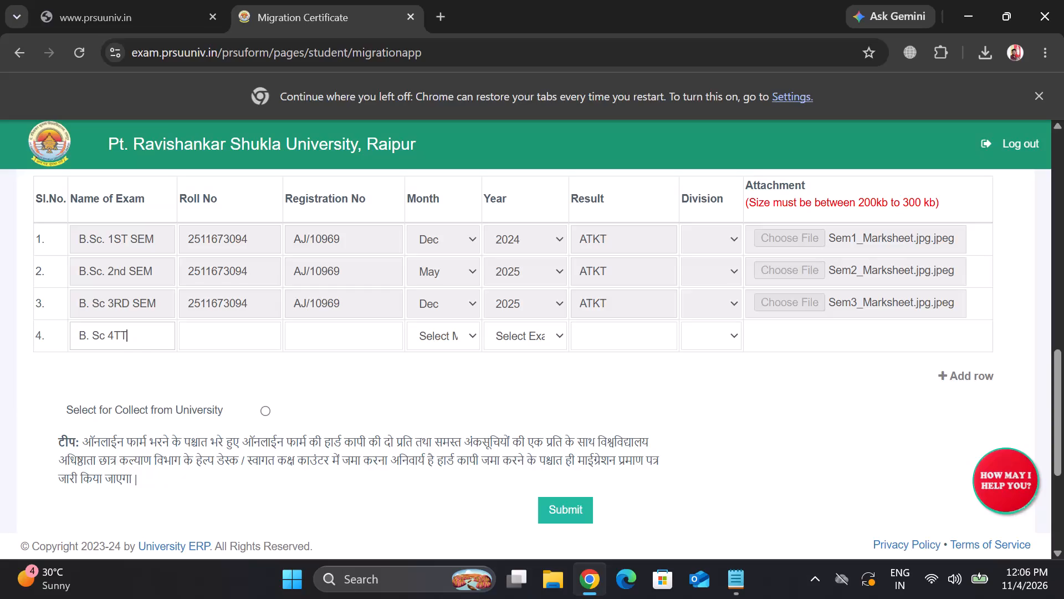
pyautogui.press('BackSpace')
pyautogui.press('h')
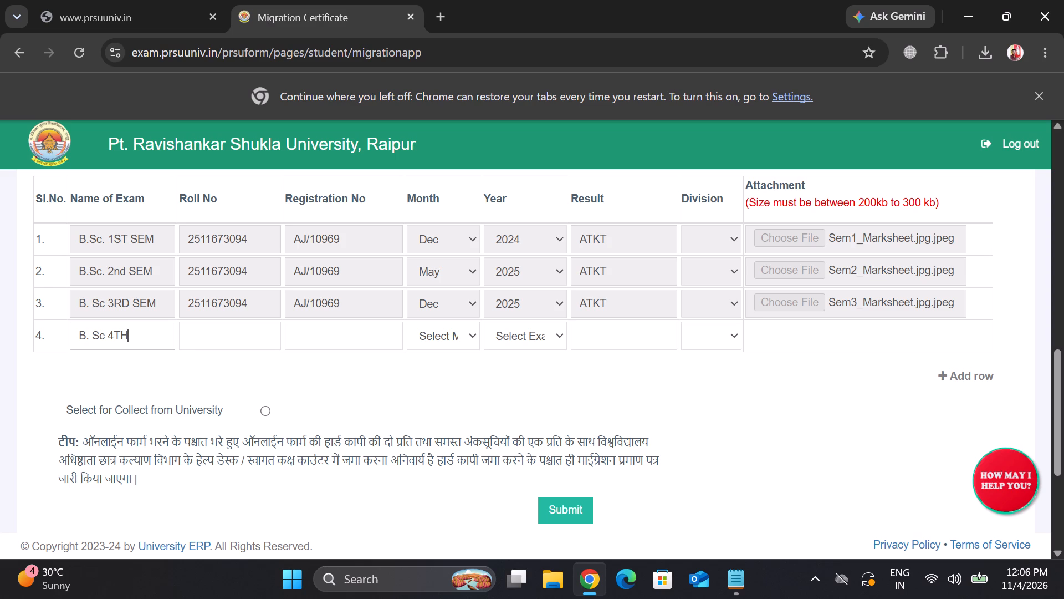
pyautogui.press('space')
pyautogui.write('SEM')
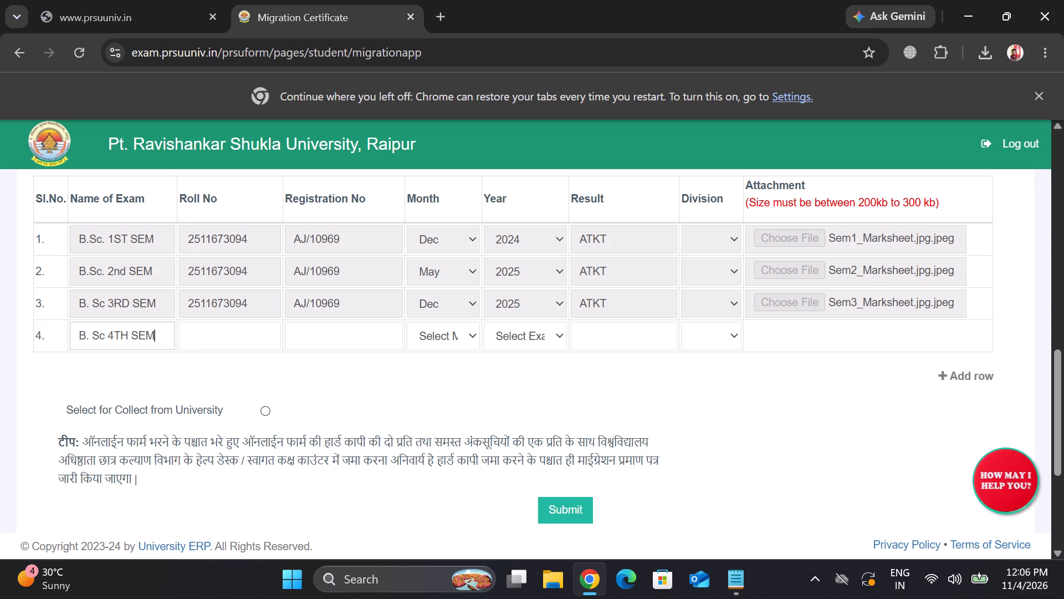
# Copy the roll number from the Notepad notes into the fourth exam row's Roll No.
pyautogui.click(207, 339)
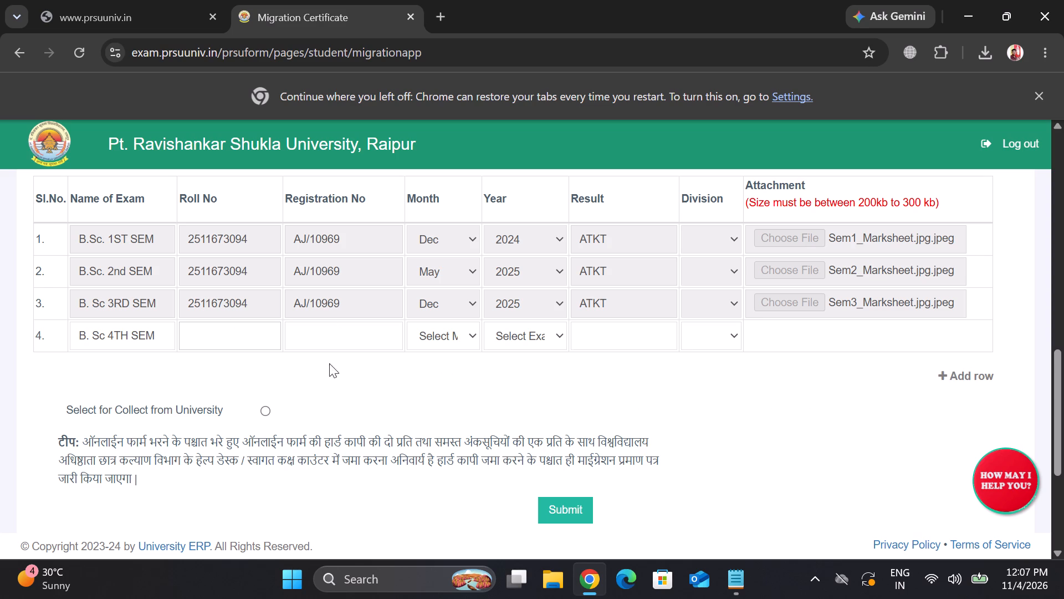
pyautogui.click(735, 580)
pyautogui.click(42, 164)
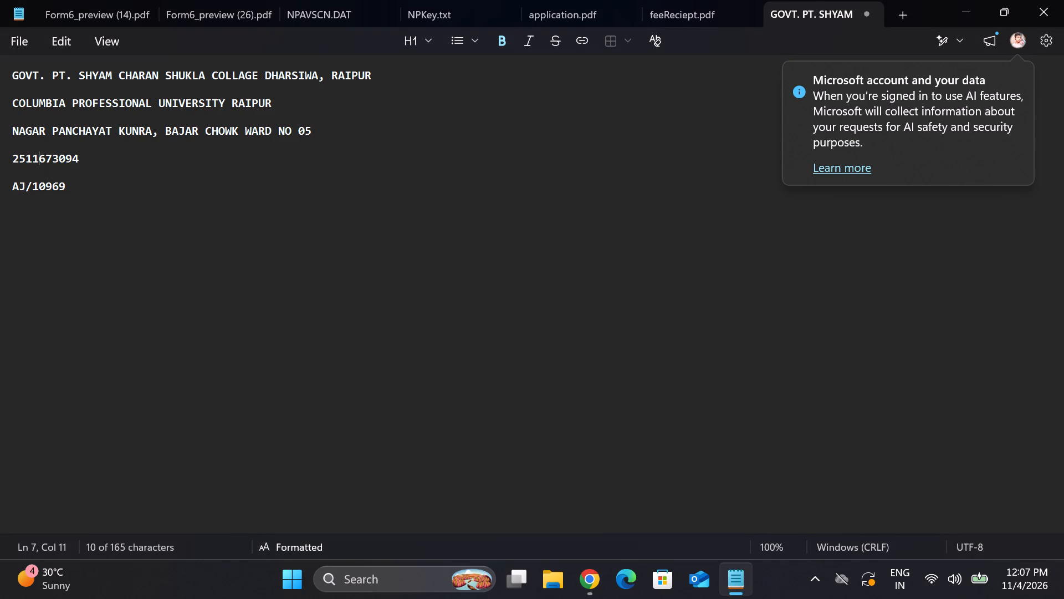
pyautogui.rightClick(42, 164)
pyautogui.click(44, 161)
pyautogui.click(598, 593)
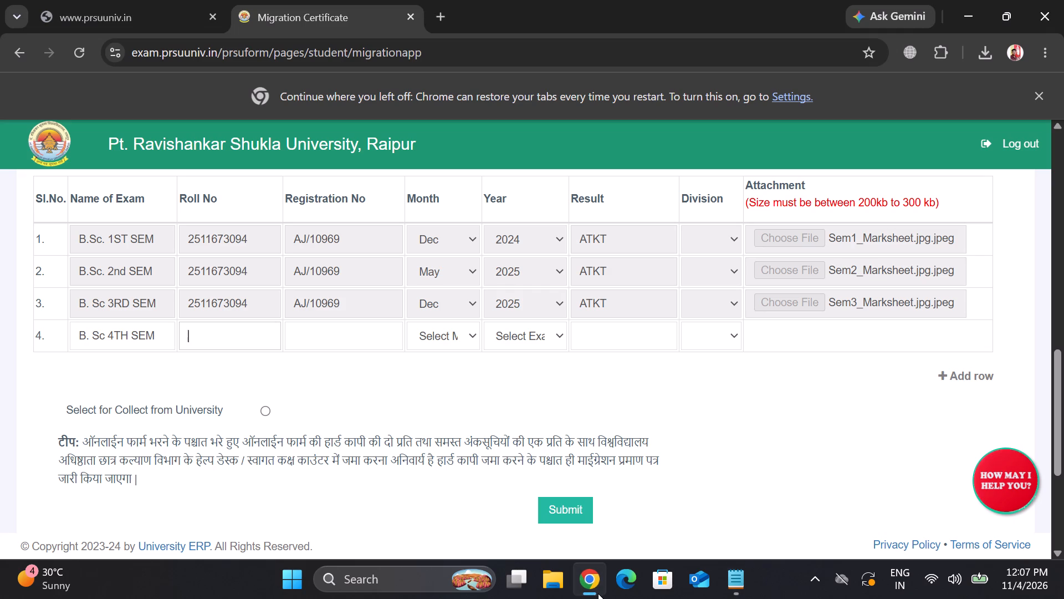
pyautogui.click(731, 586)
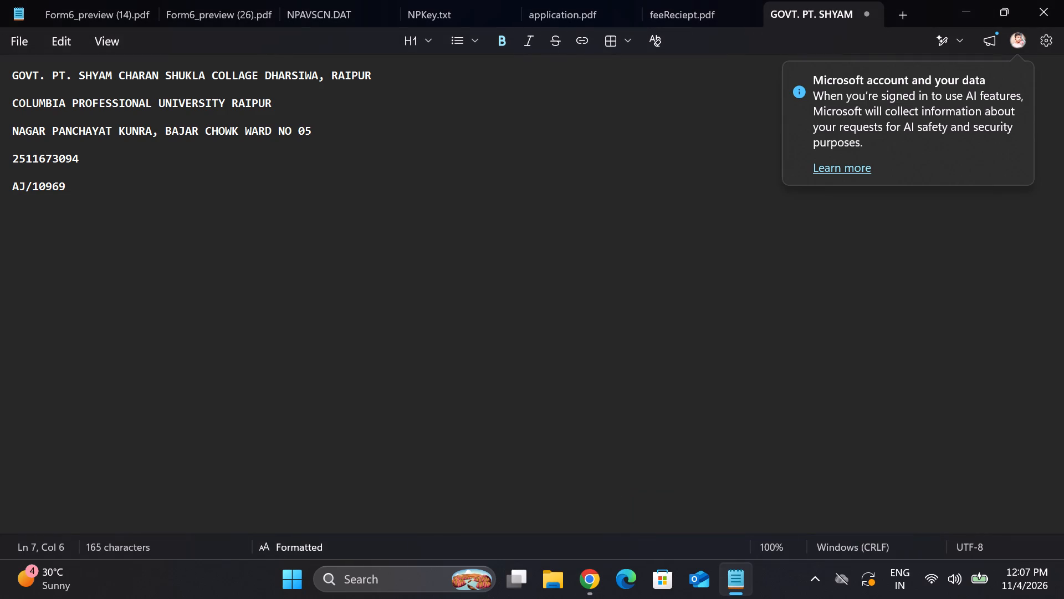
pyautogui.doubleClick(59, 158)
pyautogui.rightClick(59, 158)
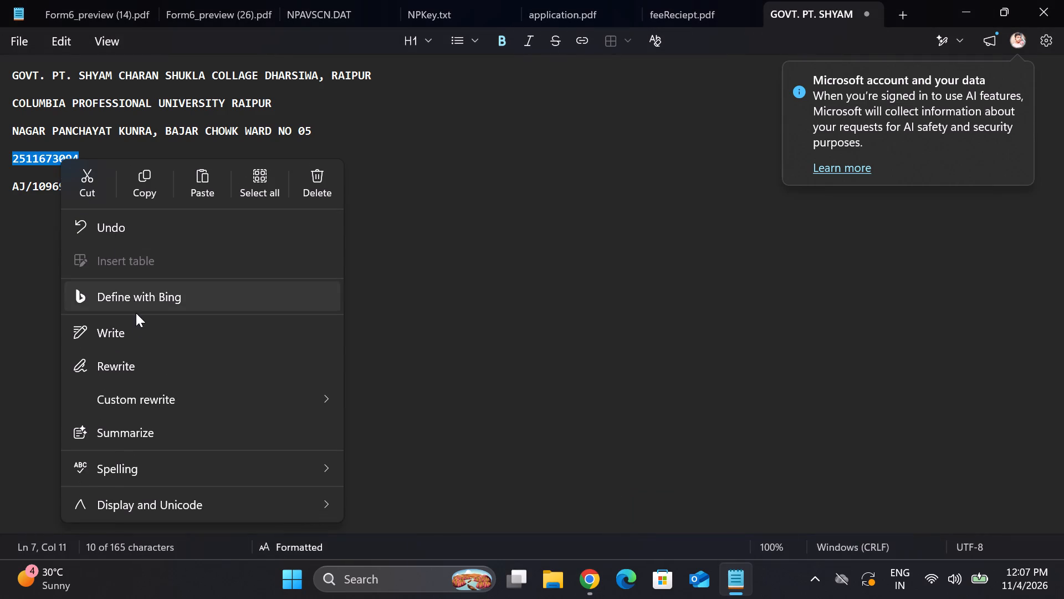
pyautogui.click(149, 186)
pyautogui.click(587, 578)
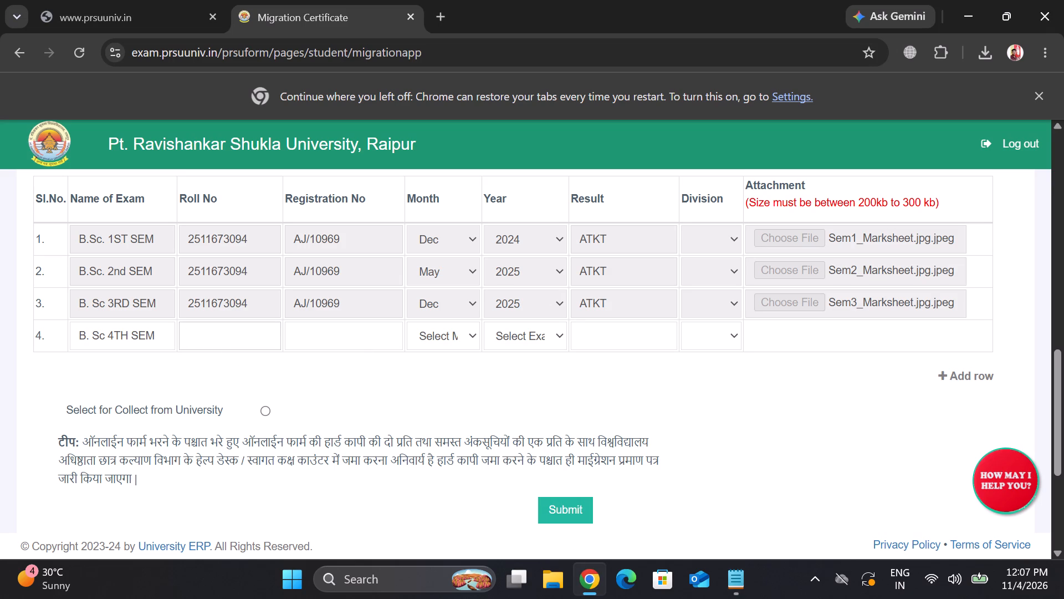
pyautogui.hotkey('ctrl', 'v')
# Enter the same enrollment number as in the rows above as the fourth exam row's Registration No.
pyautogui.click(313, 352)
pyautogui.click(315, 343)
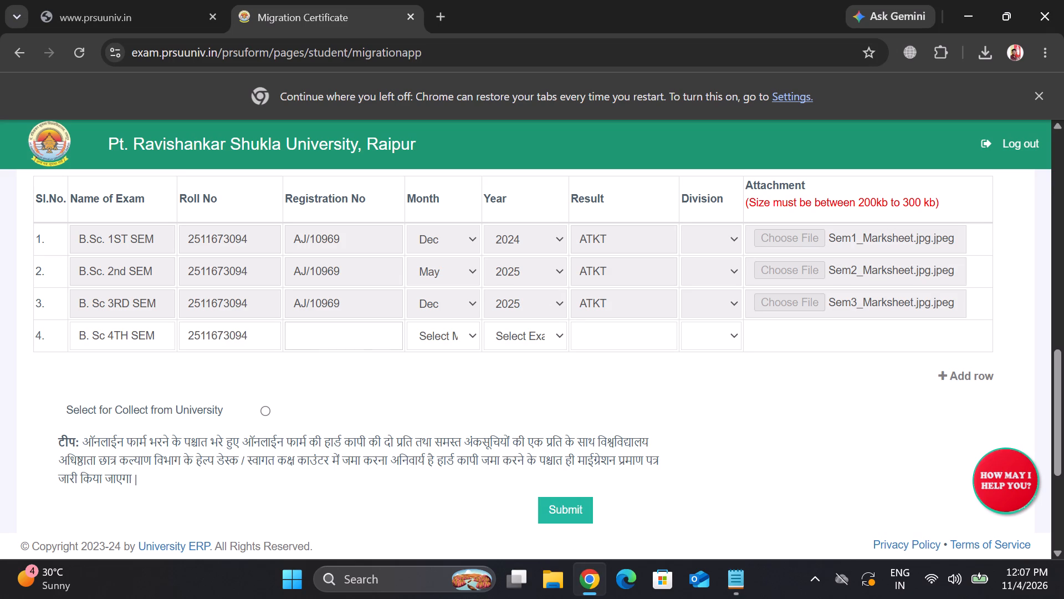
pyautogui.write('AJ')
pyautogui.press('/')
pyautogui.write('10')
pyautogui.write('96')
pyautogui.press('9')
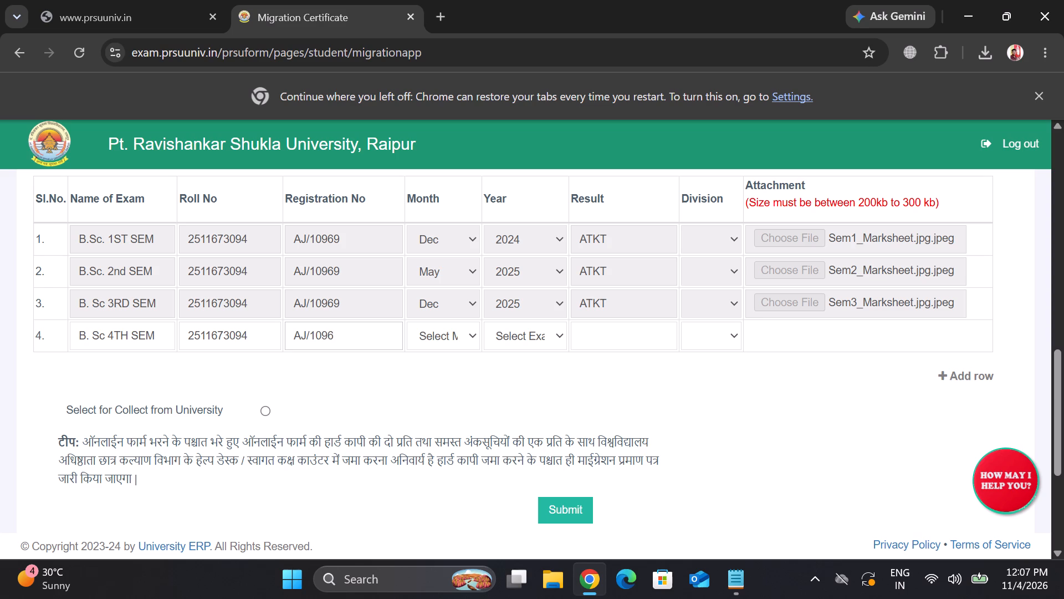
# Set the fourth exam row's month to May, year to 2026 and result to "ATKT".
pyautogui.click(429, 338)
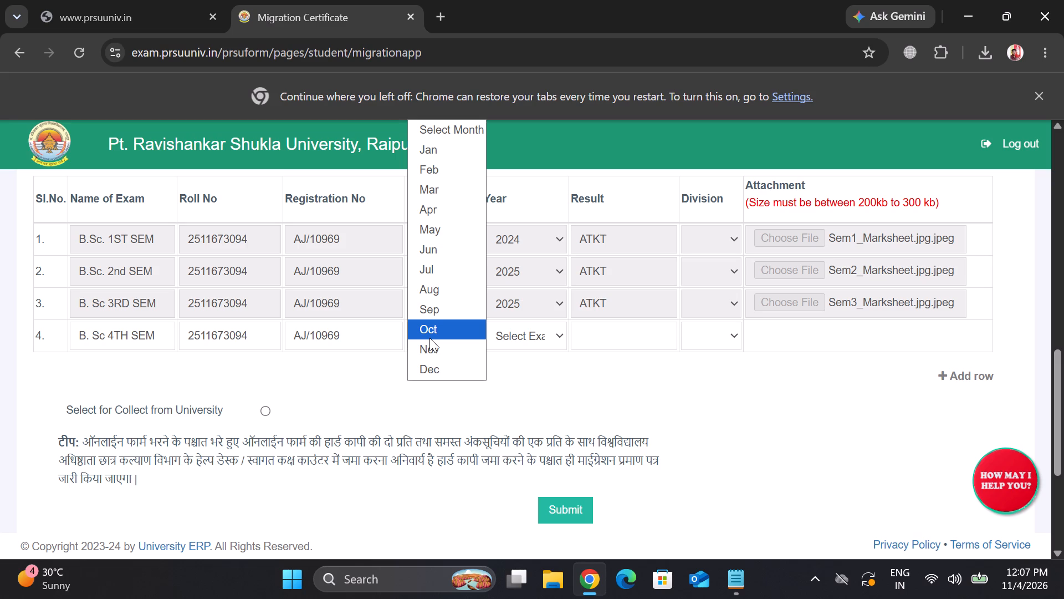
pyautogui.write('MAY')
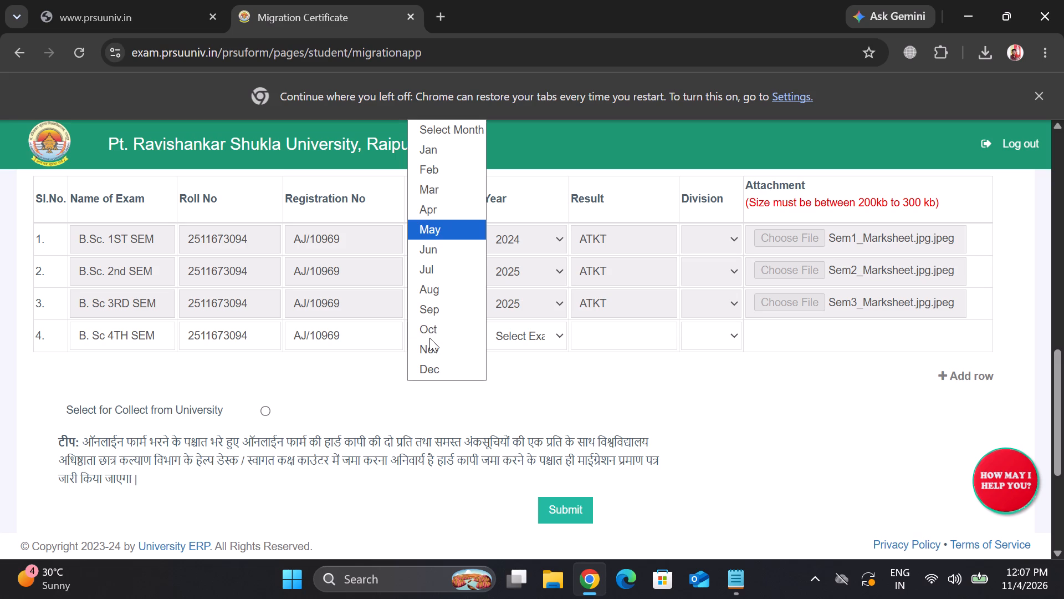
pyautogui.click(421, 227)
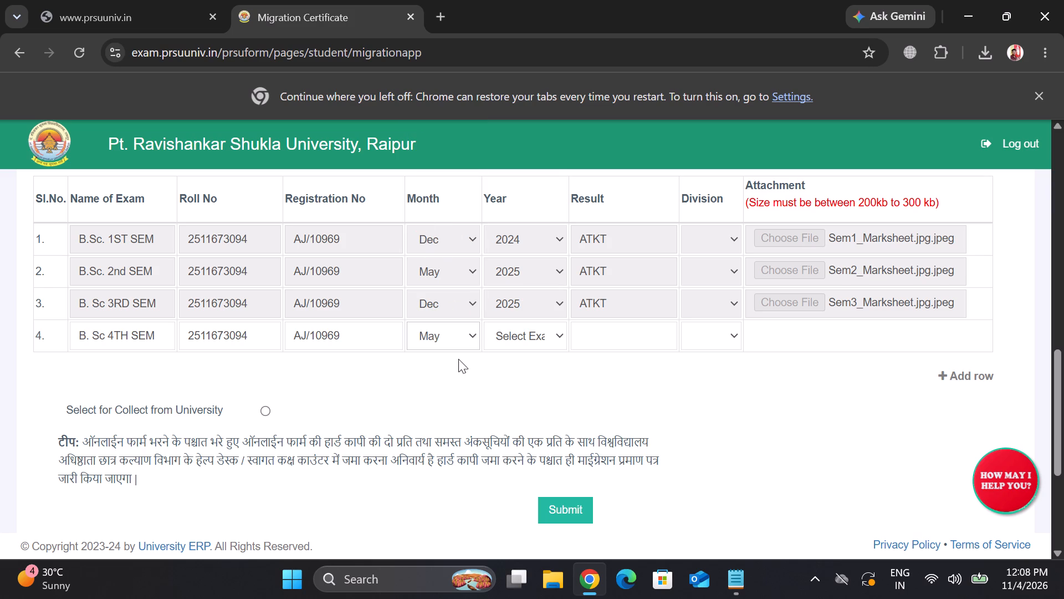
pyautogui.click(508, 338)
pyautogui.scroll(-4, 521, 423)
pyautogui.scroll(11, 518, 393)
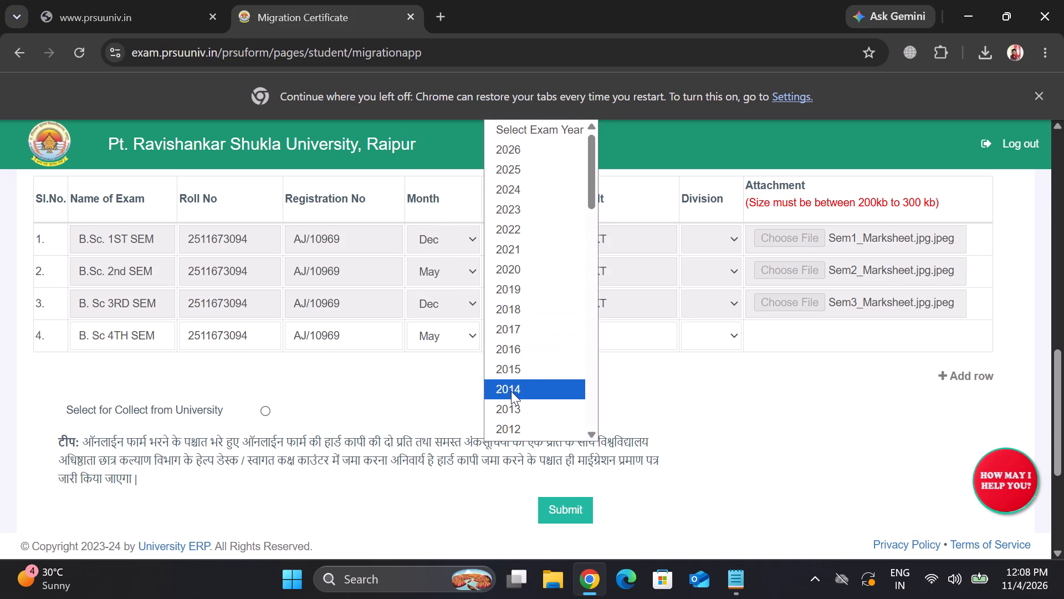
pyautogui.click(525, 150)
pyautogui.click(625, 333)
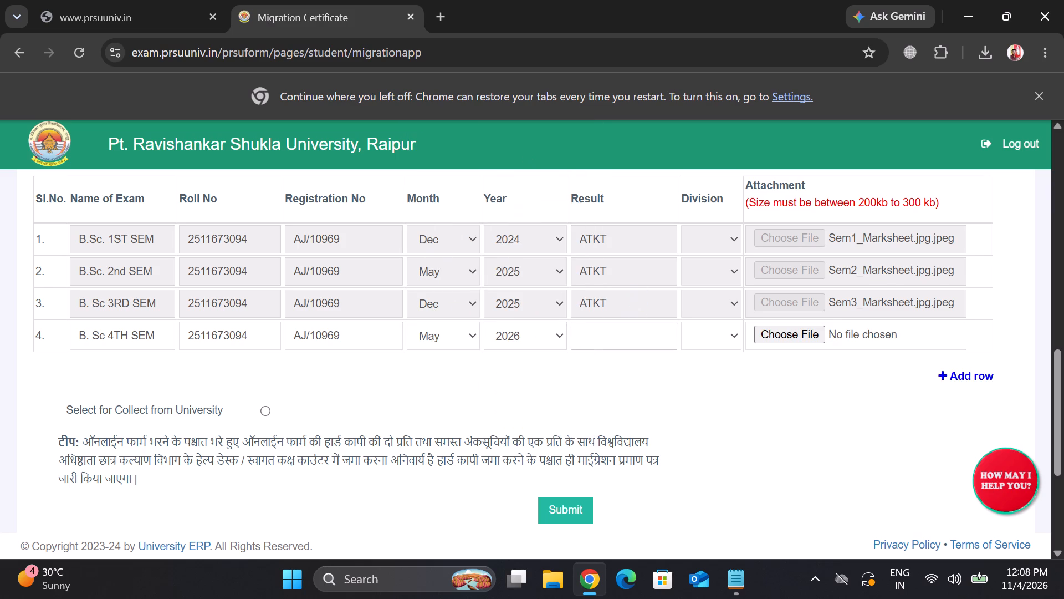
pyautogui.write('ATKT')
# Attach Sem4_Marksheet.jpg from the Downloads folder to the fourth exam row.
pyautogui.click(809, 337)
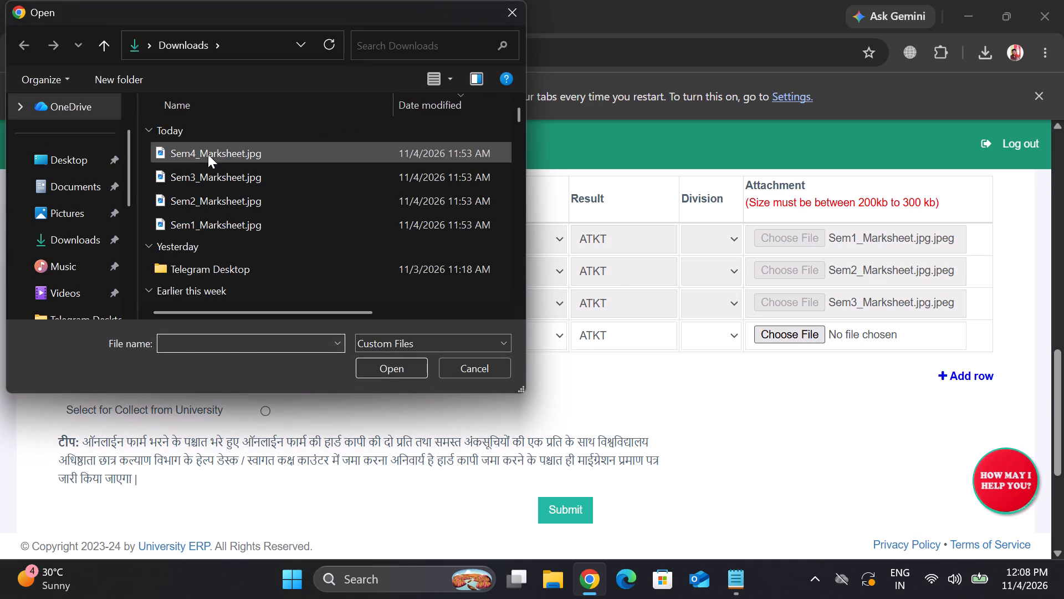
pyautogui.click(217, 158)
pyautogui.click(389, 359)
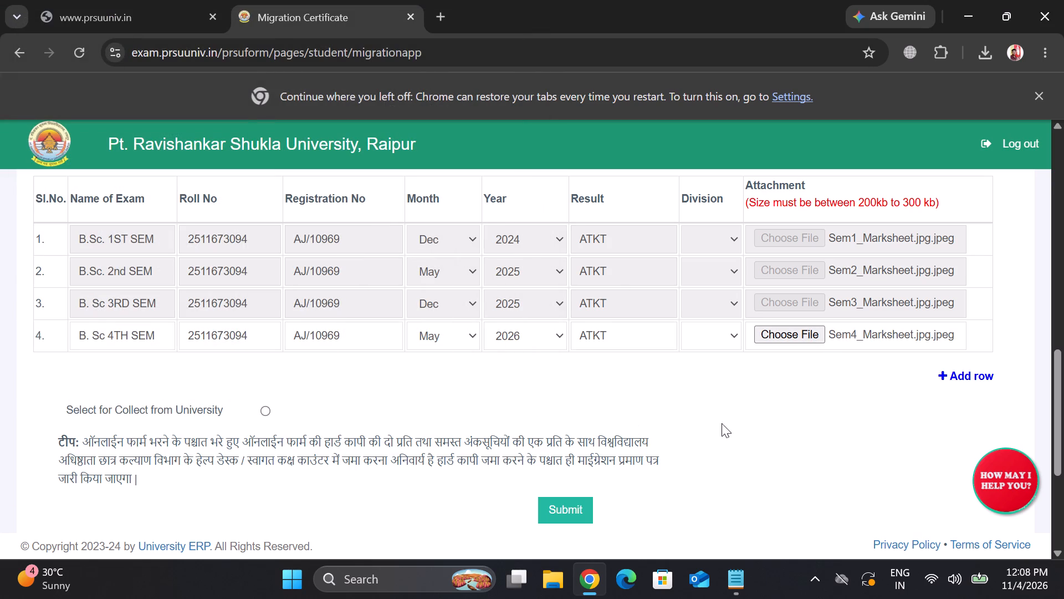
pyautogui.scroll(-1, 388, 329)
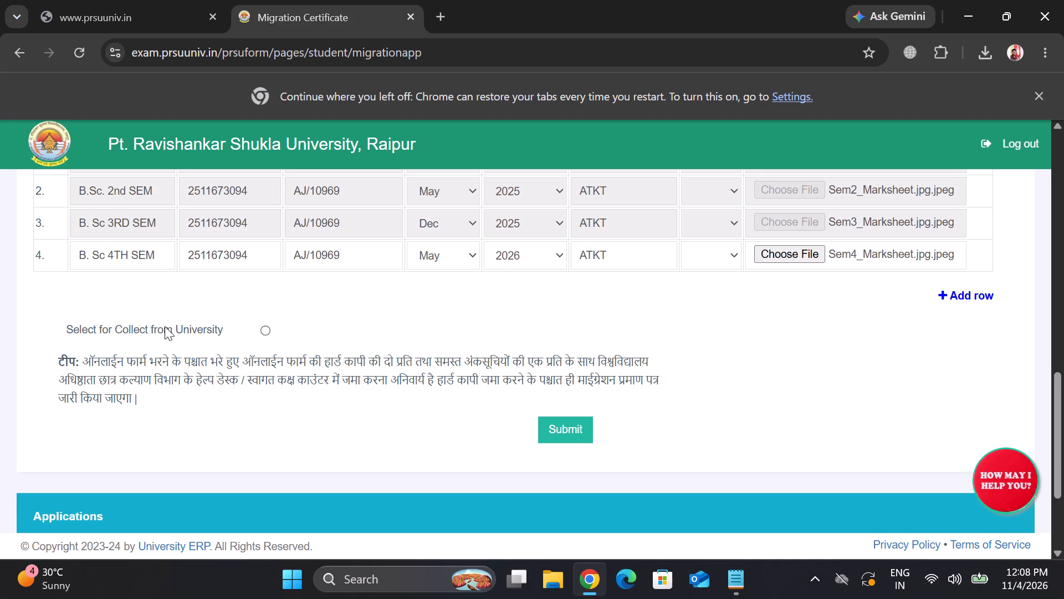
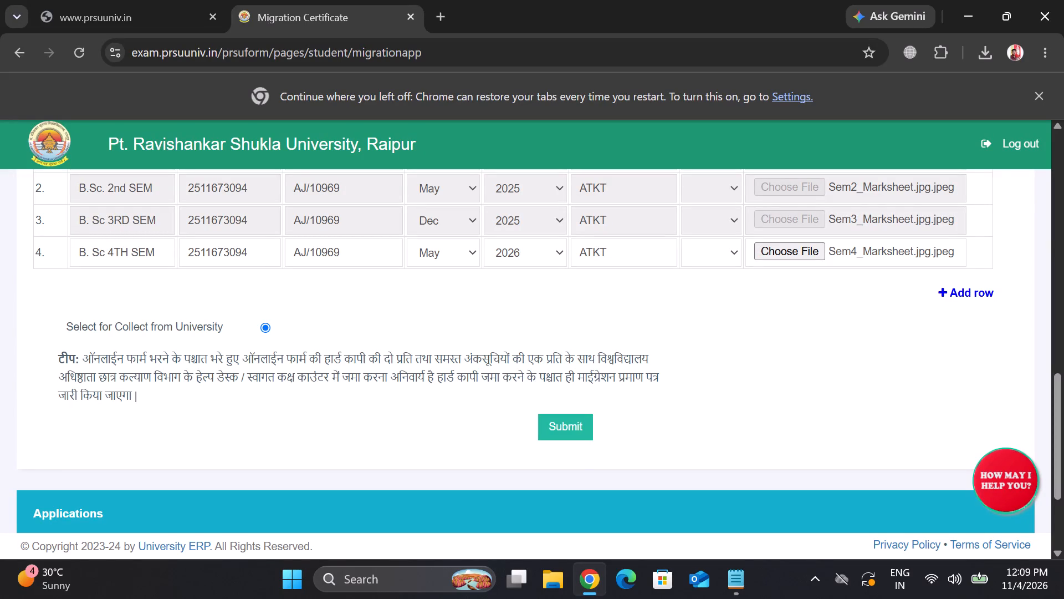
# Submit the migration certificate request form and accept saving its address in the browser.
pyautogui.click(567, 434)
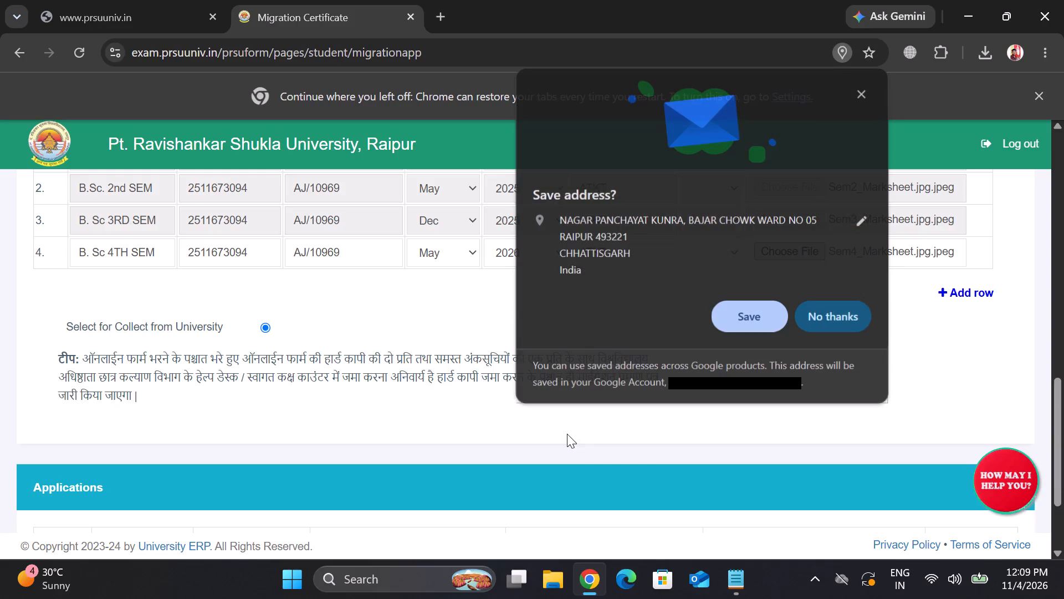
pyautogui.click(738, 317)
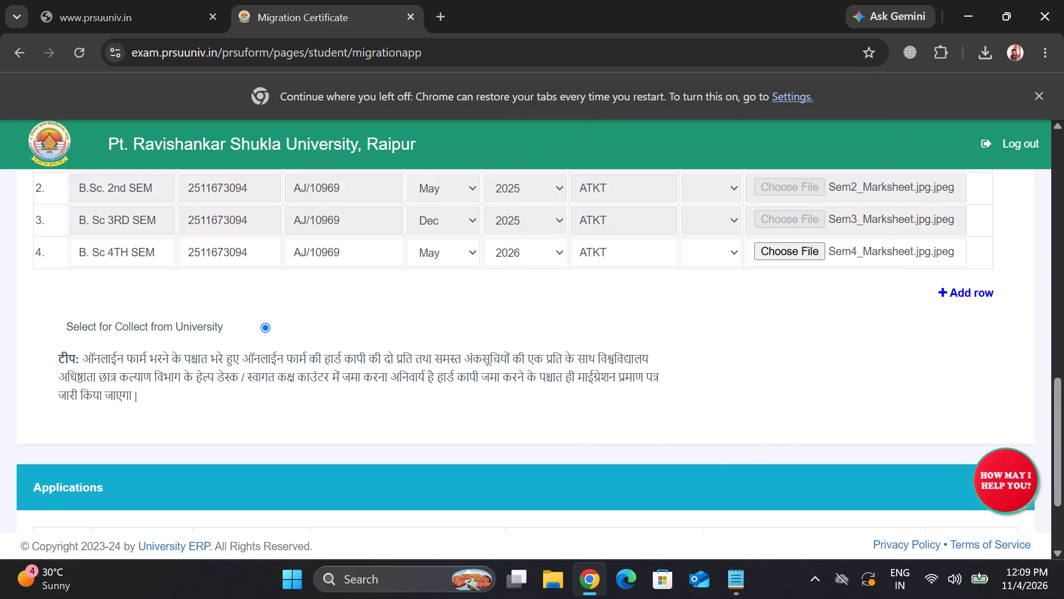
# Examine the area below the exam rows, including the collection option, the note and the Applications table.
pyautogui.scroll(11, 541, 359)
pyautogui.scroll(-12, 541, 359)
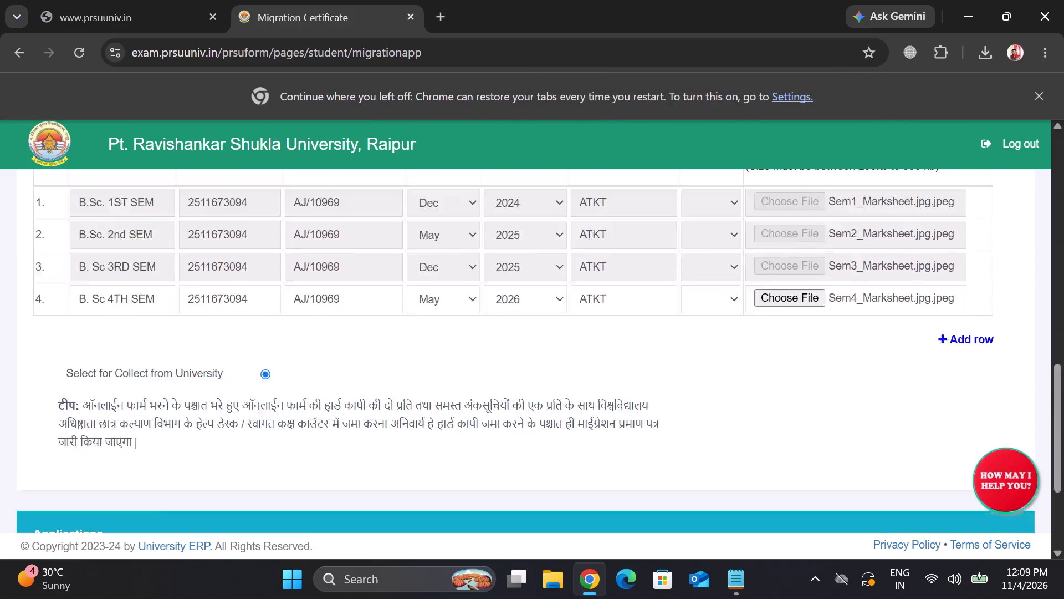
pyautogui.scroll(-4, 541, 359)
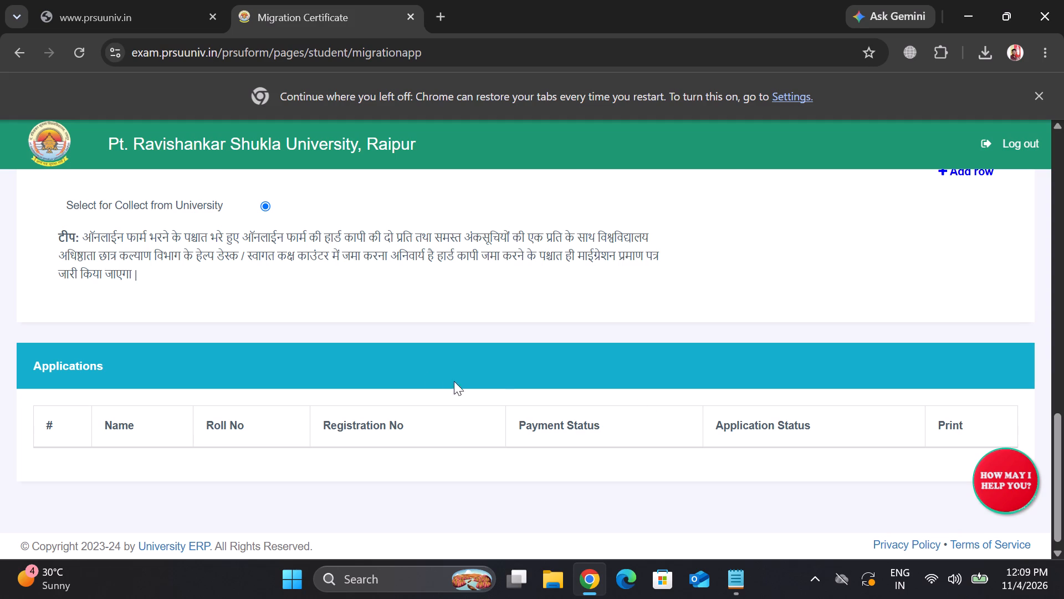
pyautogui.scroll(2, 311, 344)
pyautogui.scroll(-3, 599, 351)
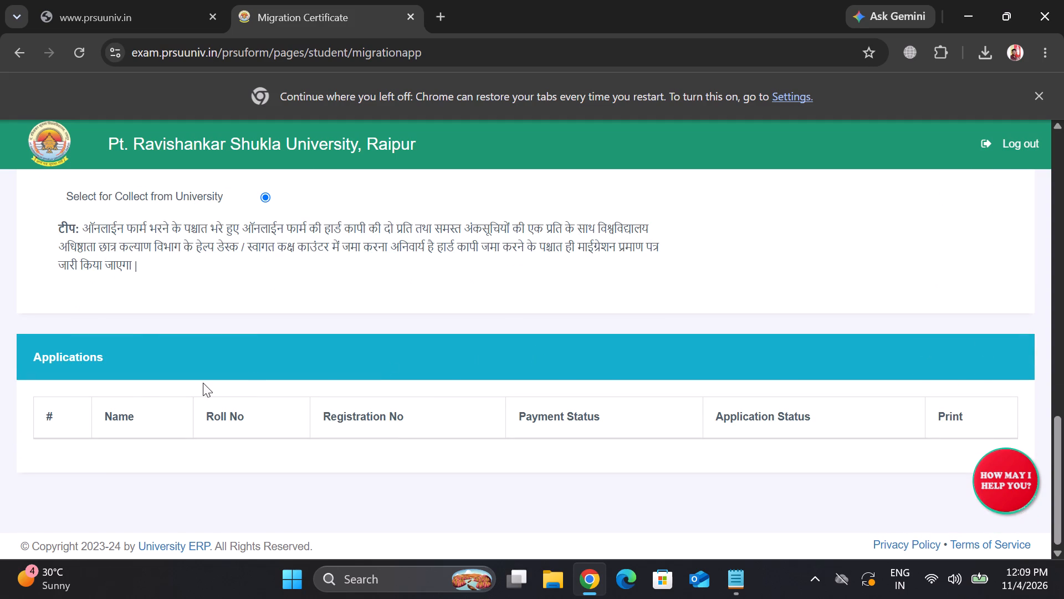
pyautogui.scroll(-3, 121, 423)
pyautogui.scroll(2, 465, 401)
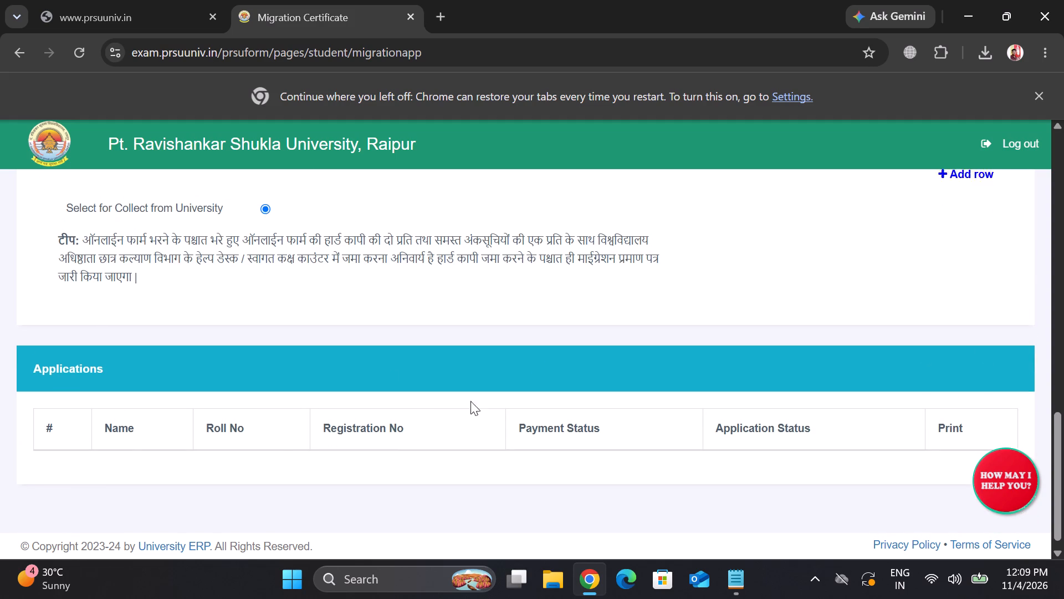
pyautogui.scroll(-4, 494, 405)
pyautogui.scroll(5, 744, 341)
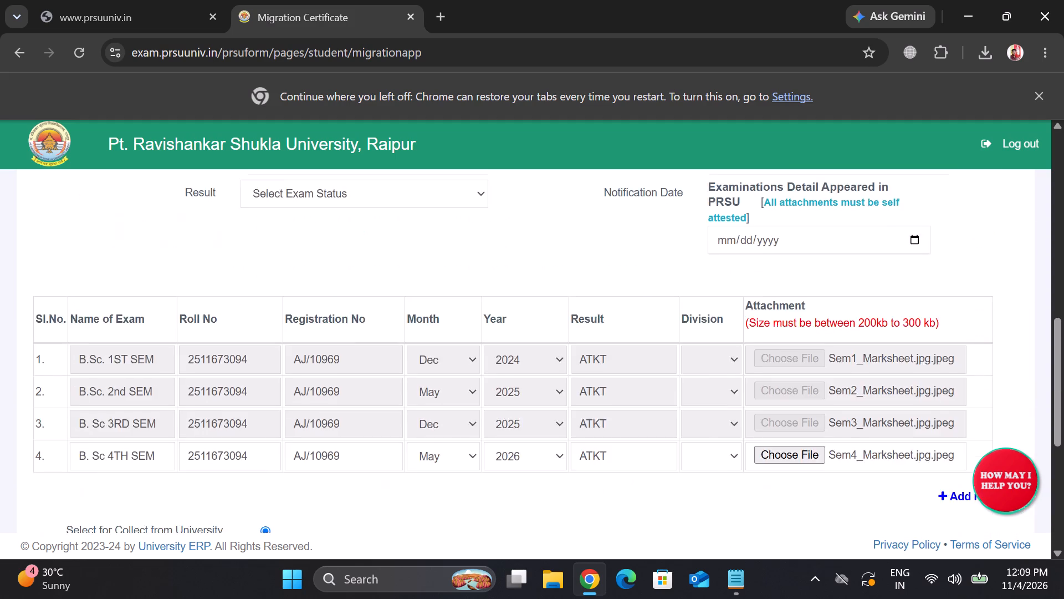
# Review the filled form's exam rows and the size requirement for the marksheet attachments.
pyautogui.scroll(11, 593, 312)
pyautogui.scroll(-8, 513, 281)
pyautogui.scroll(1, 530, 284)
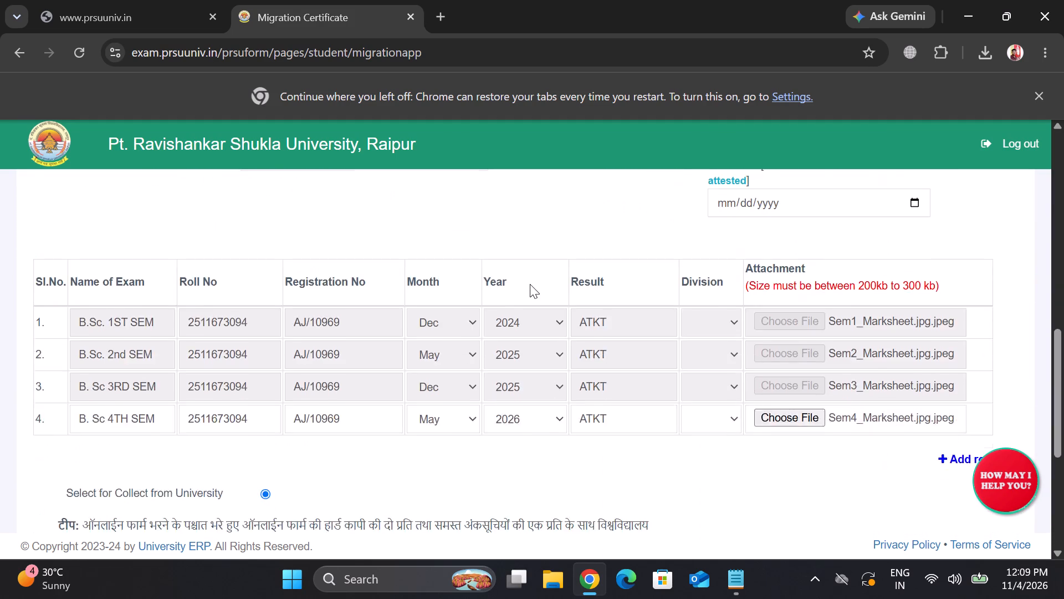
pyautogui.scroll(1, 530, 284)
pyautogui.scroll(-2, 530, 284)
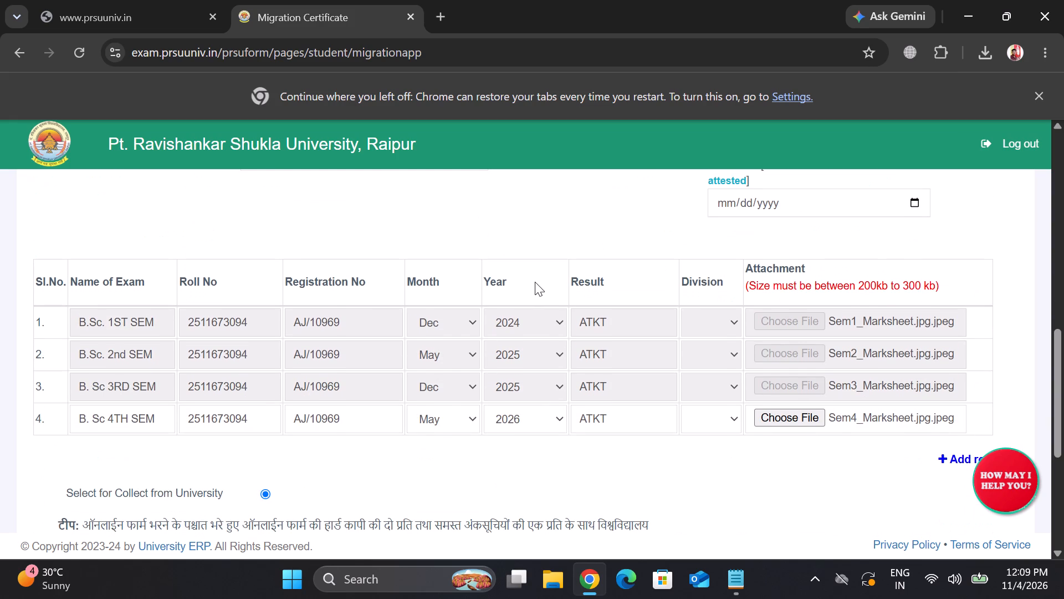
pyautogui.moveTo(818, 445); pyautogui.dragTo(812, 451)
pyautogui.doubleClick(806, 468)
pyautogui.scroll(9, 770, 291)
pyautogui.scroll(-6, 767, 291)
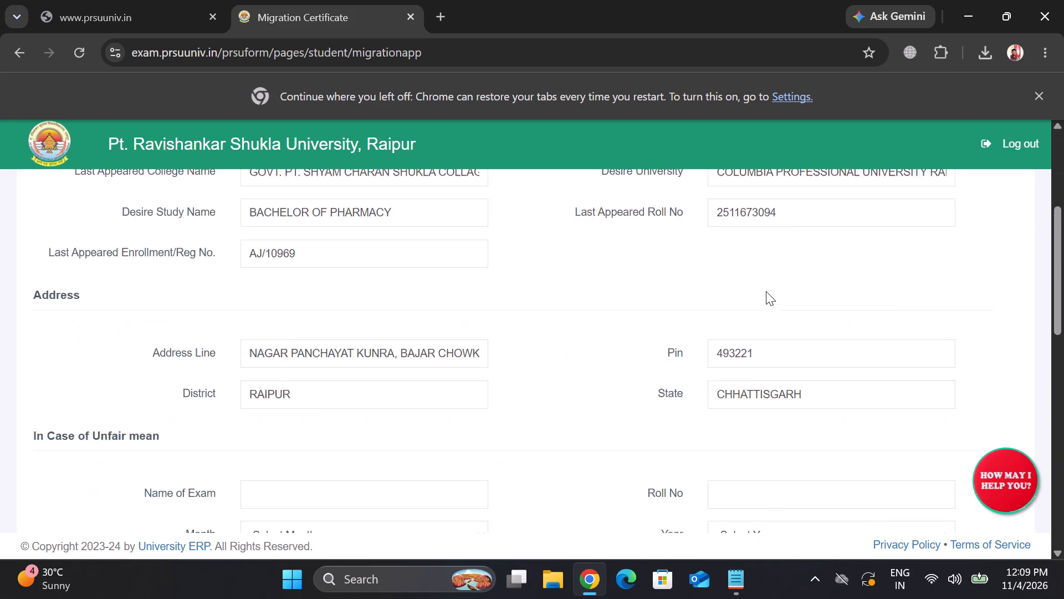
pyautogui.scroll(-3, 765, 291)
pyautogui.tripleClick(770, 205)
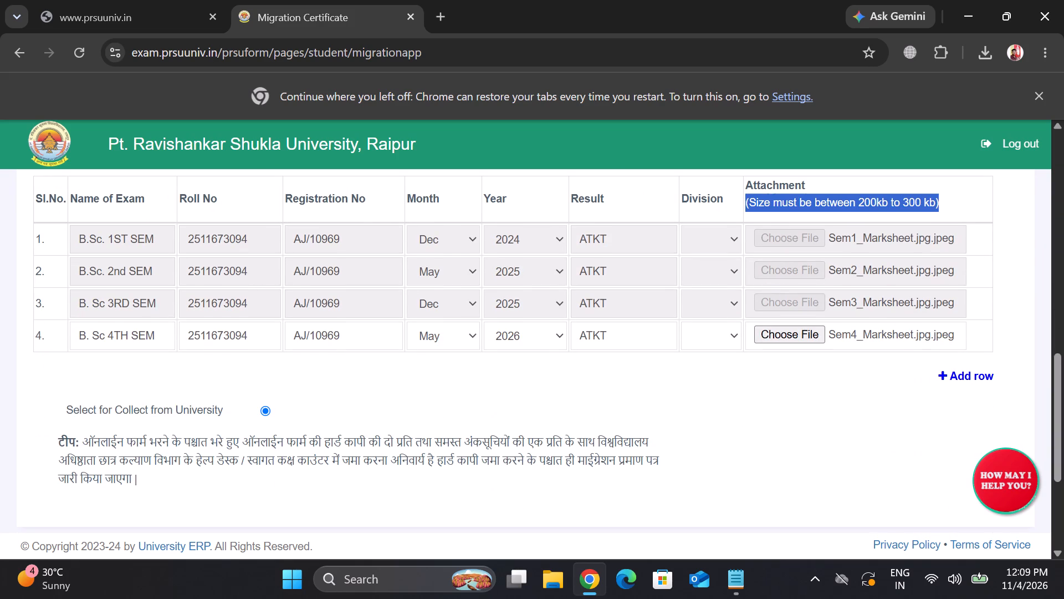
pyautogui.click(697, 358)
pyautogui.scroll(-3, 719, 394)
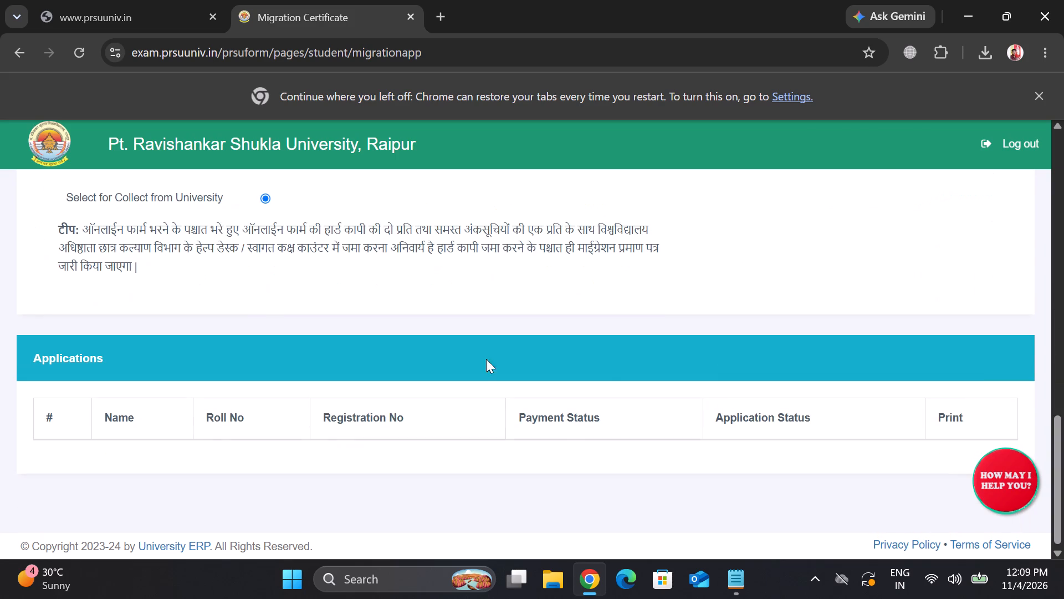
# Select the Collect from University option again.
pyautogui.click(271, 194)
pyautogui.doubleClick(261, 196)
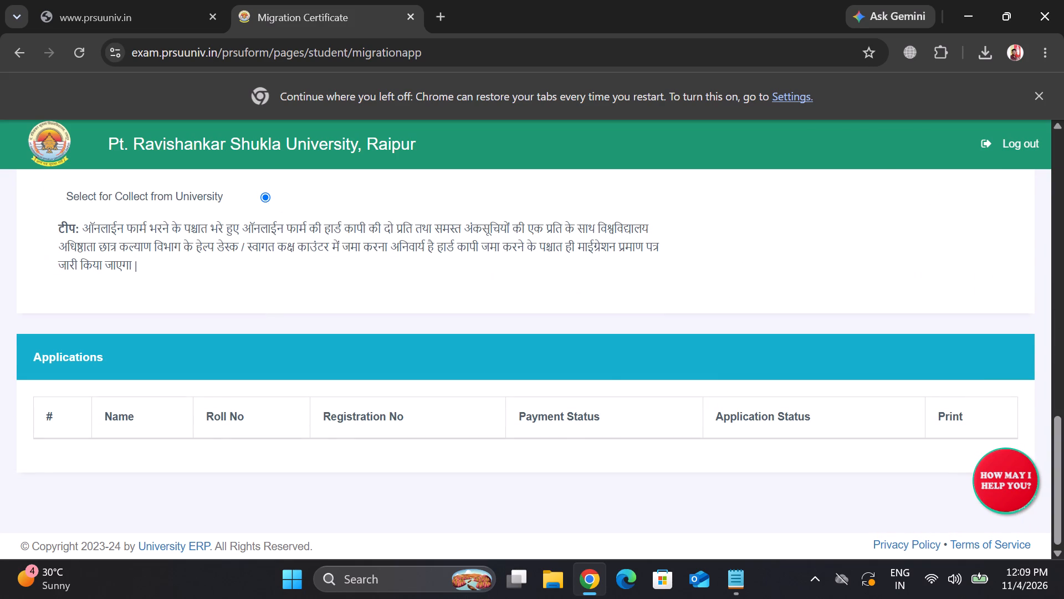
# Attach Sem4_Marksheet.jpg from the Downloads folder to the fourth exam row again.
pyautogui.scroll(-1, 378, 256)
pyautogui.scroll(15, 378, 256)
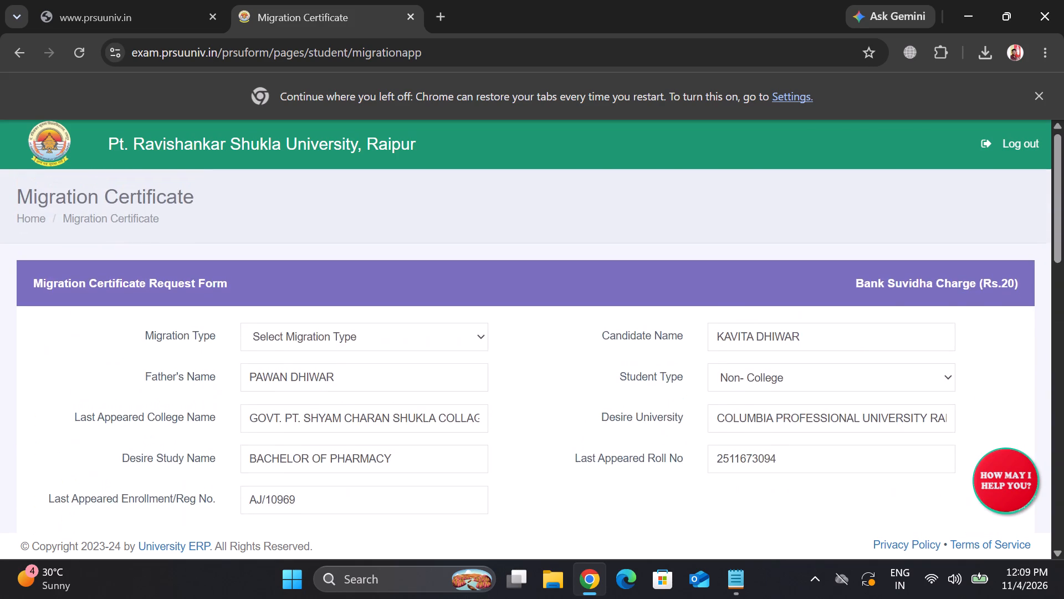
pyautogui.scroll(-12, 378, 256)
pyautogui.scroll(3, 378, 257)
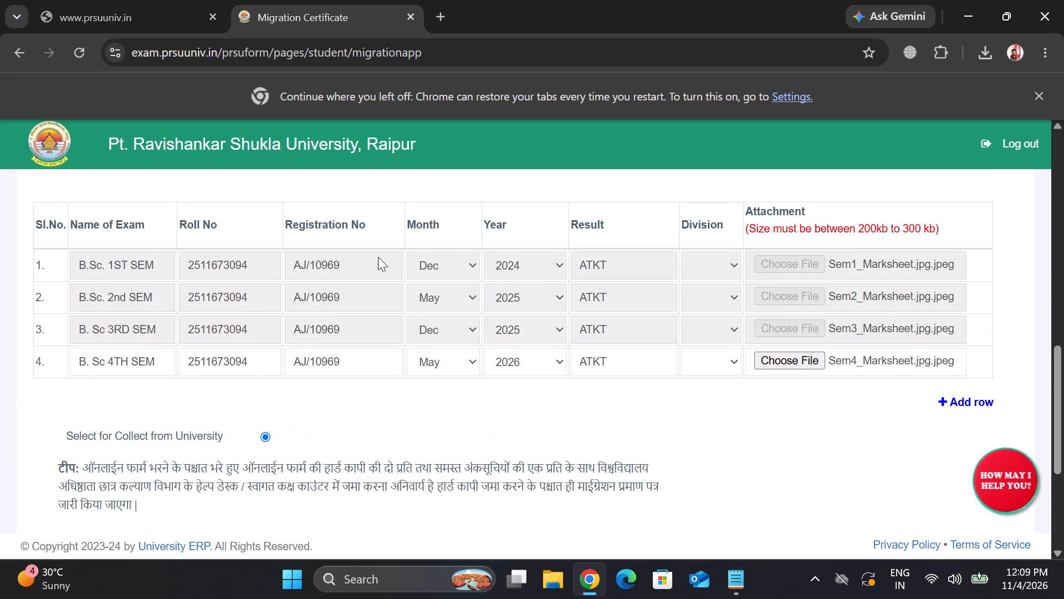
pyautogui.click(795, 391)
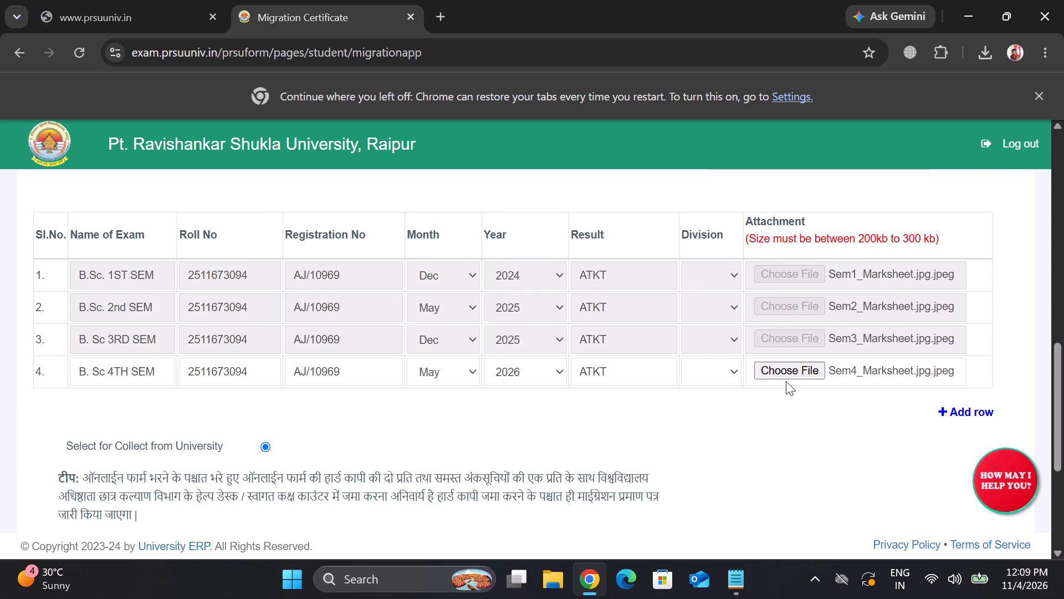
pyautogui.click(786, 381)
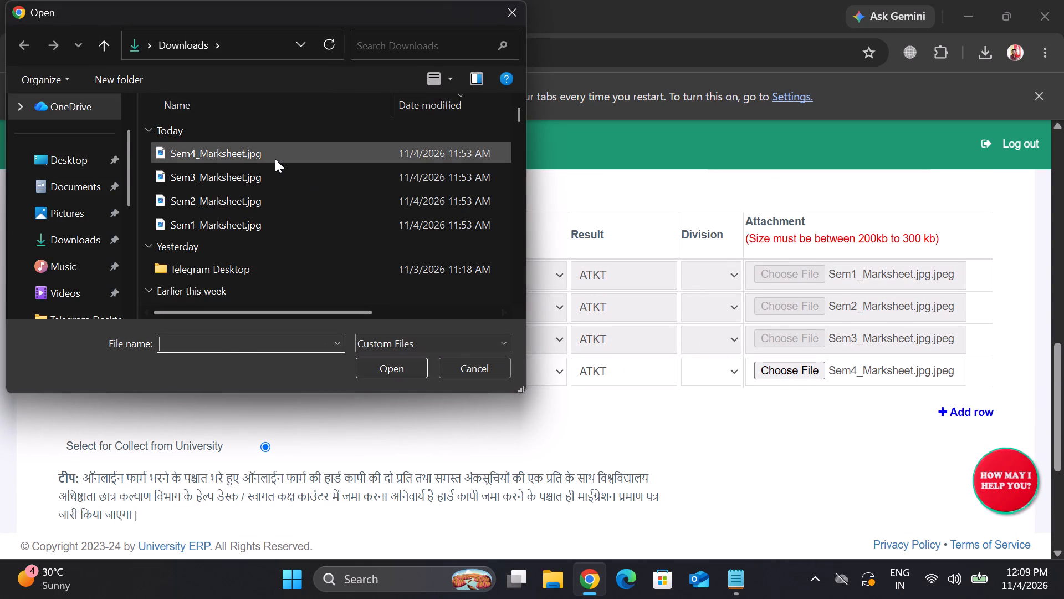
pyautogui.click(275, 159)
pyautogui.click(388, 372)
pyautogui.doubleClick(704, 457)
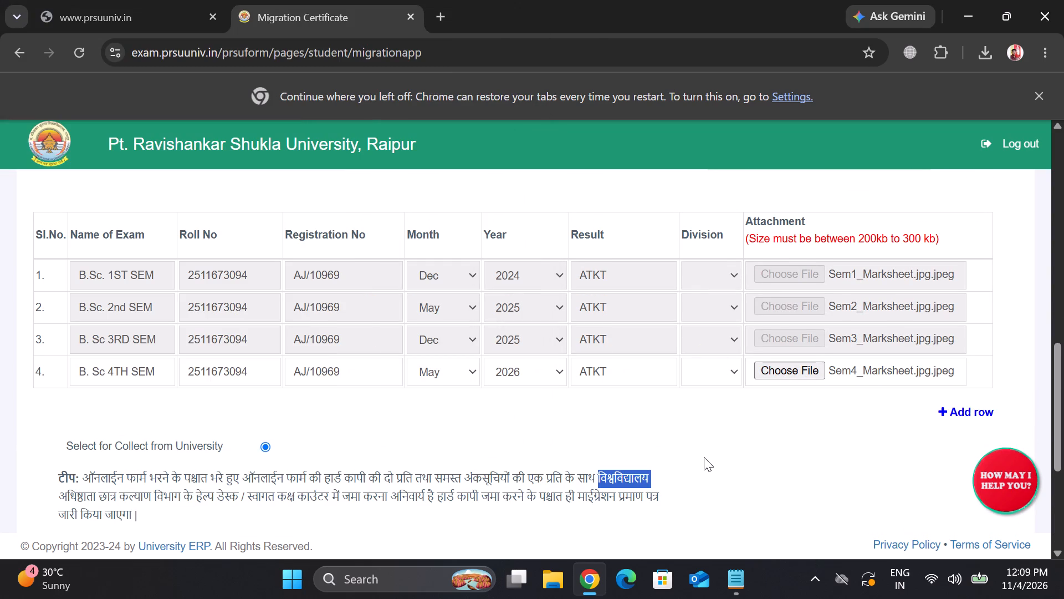
pyautogui.click(738, 419)
# Review the whole request form again, from the applicant details and address to the exam rows and Applications table.
pyautogui.scroll(-4, 737, 419)
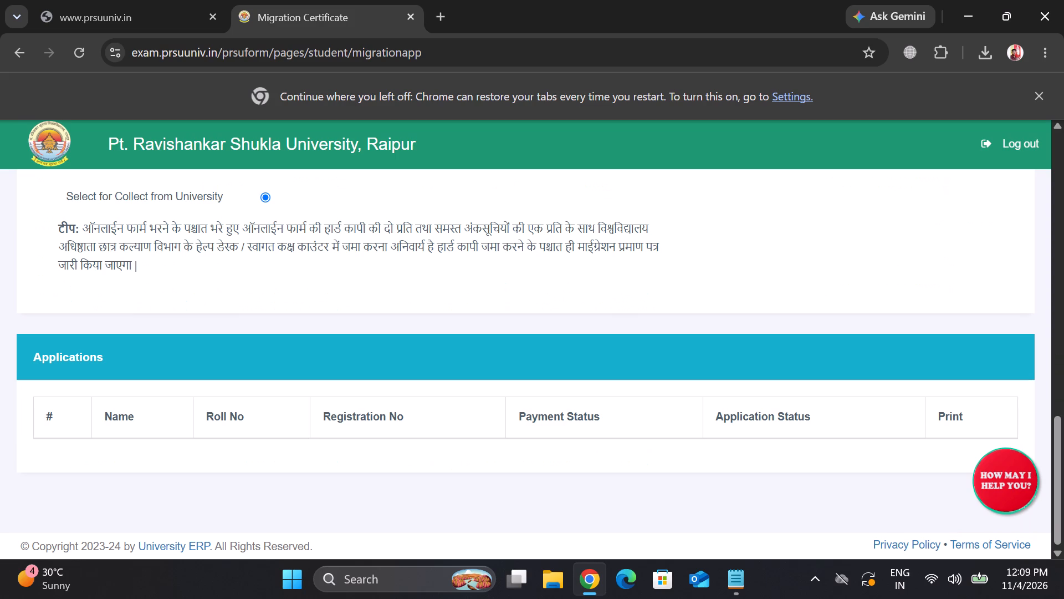
pyautogui.scroll(2, 910, 427)
pyautogui.scroll(2, 795, 370)
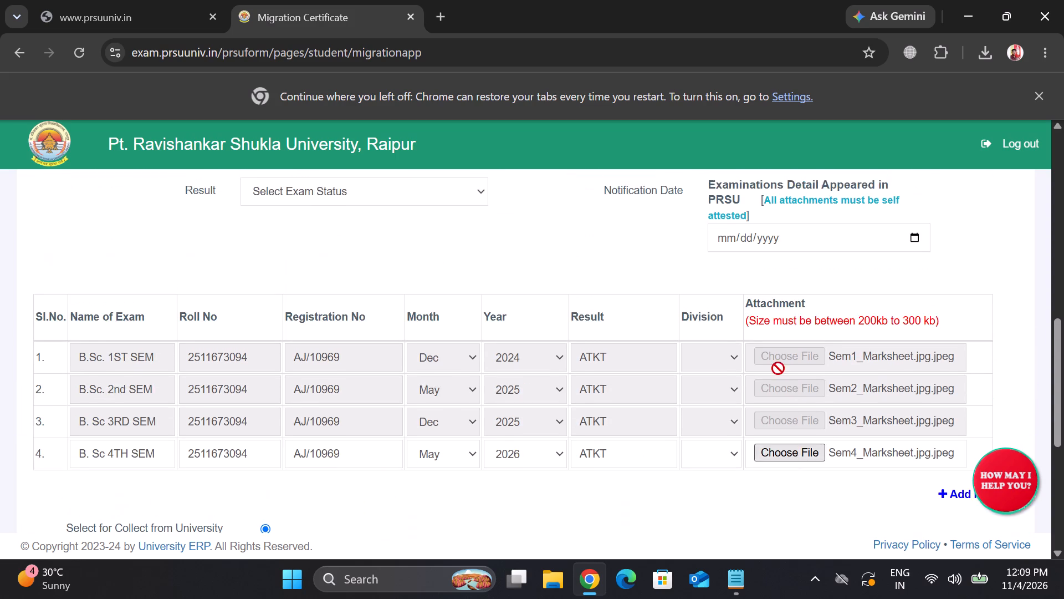
pyautogui.scroll(4, 770, 364)
pyautogui.scroll(-1, 770, 364)
pyautogui.scroll(8, 770, 364)
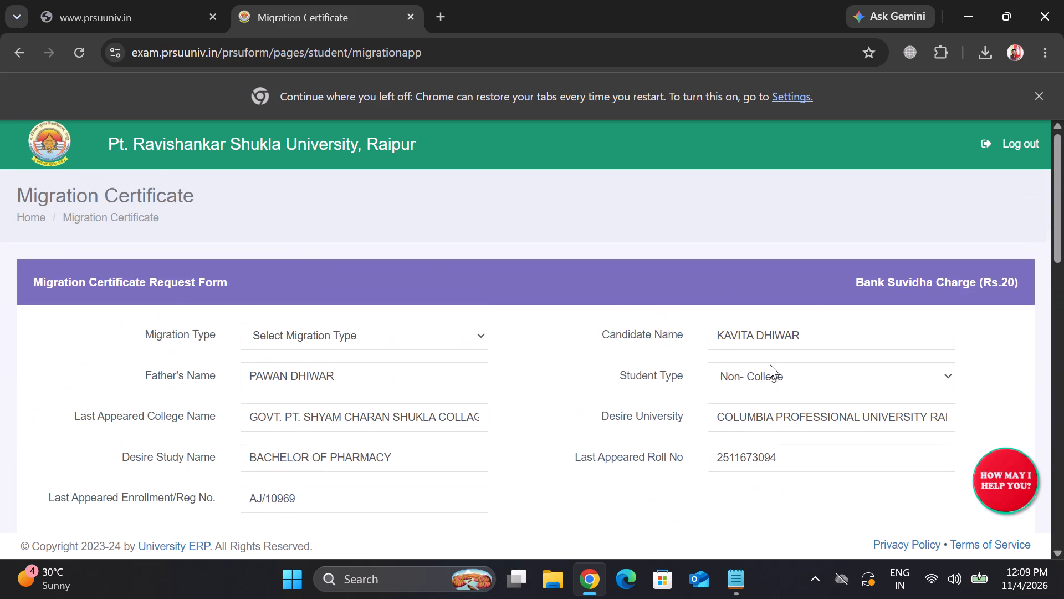
pyautogui.scroll(-11, 589, 372)
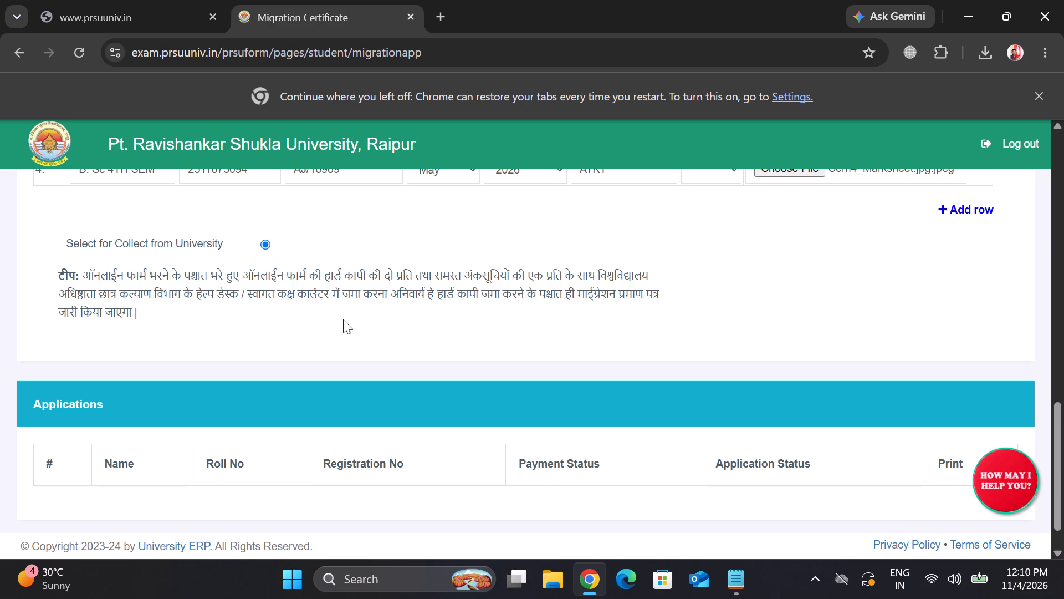
pyautogui.scroll(9, 326, 311)
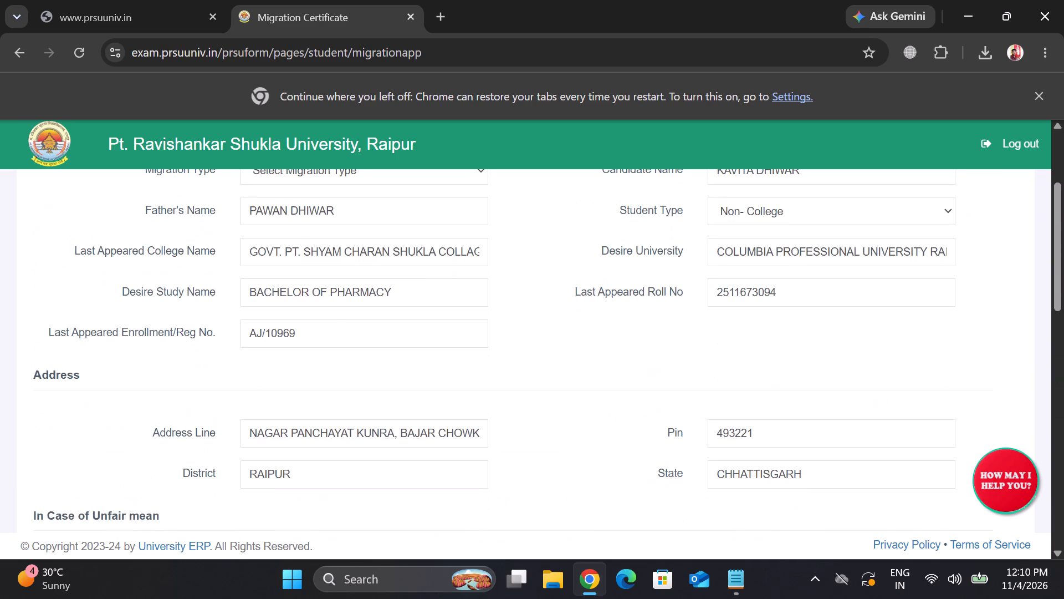
pyautogui.scroll(4, 331, 307)
pyautogui.scroll(-2, 331, 306)
pyautogui.scroll(3, 332, 306)
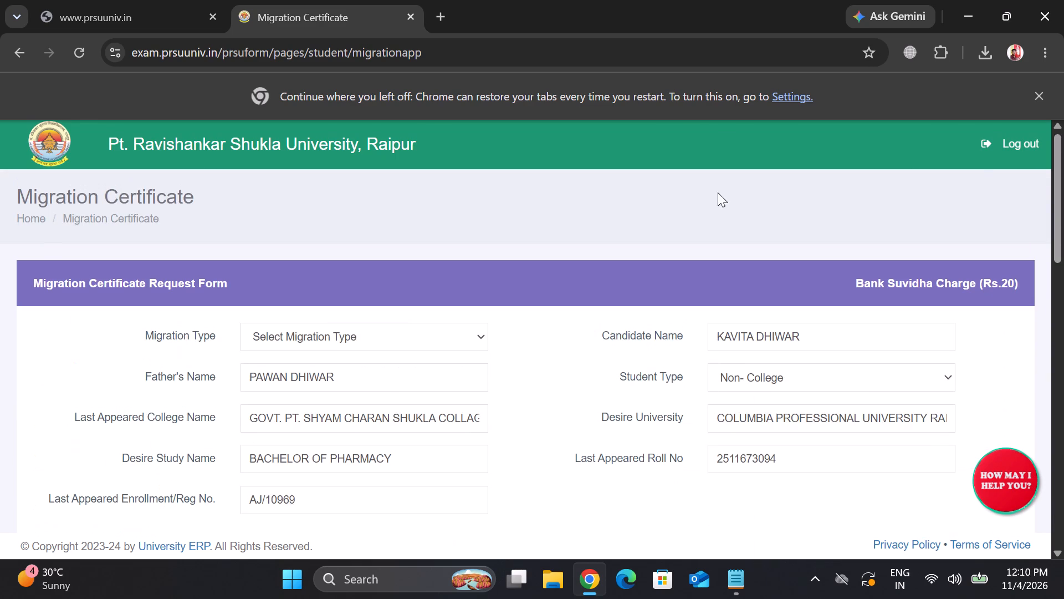
pyautogui.click(938, 269)
pyautogui.click(933, 271)
pyautogui.click(930, 276)
pyautogui.scroll(-6, 1018, 360)
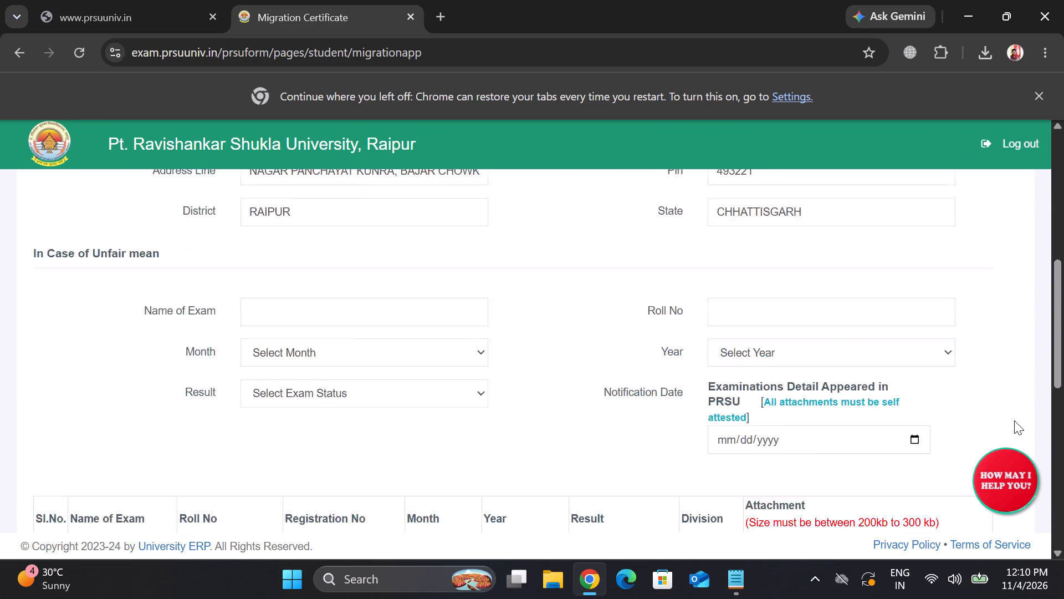
pyautogui.scroll(-4, 985, 447)
pyautogui.scroll(2, 919, 422)
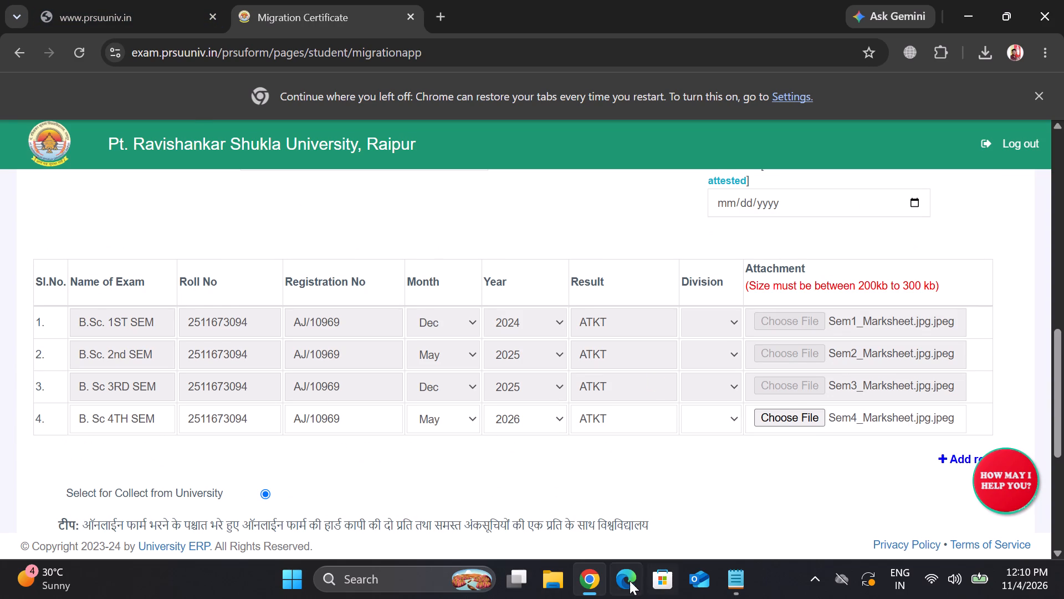
# Open Sem4_Marksheet.jpg from File Explorer's recent files, look through the other semester marksheets, and return to the migration form in Chrome.
pyautogui.click(545, 577)
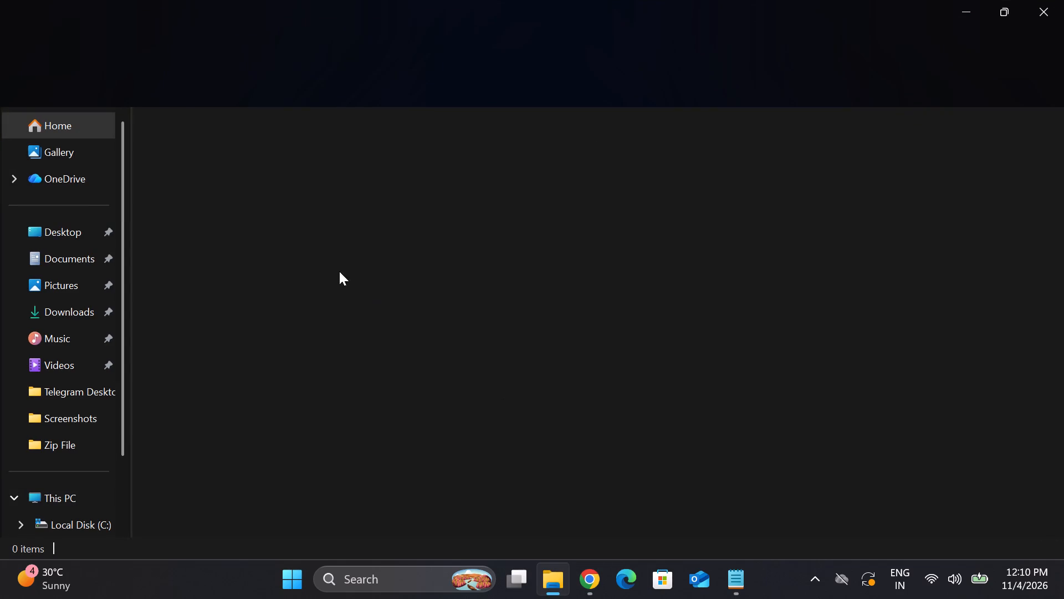
pyautogui.scroll(4, 88, 228)
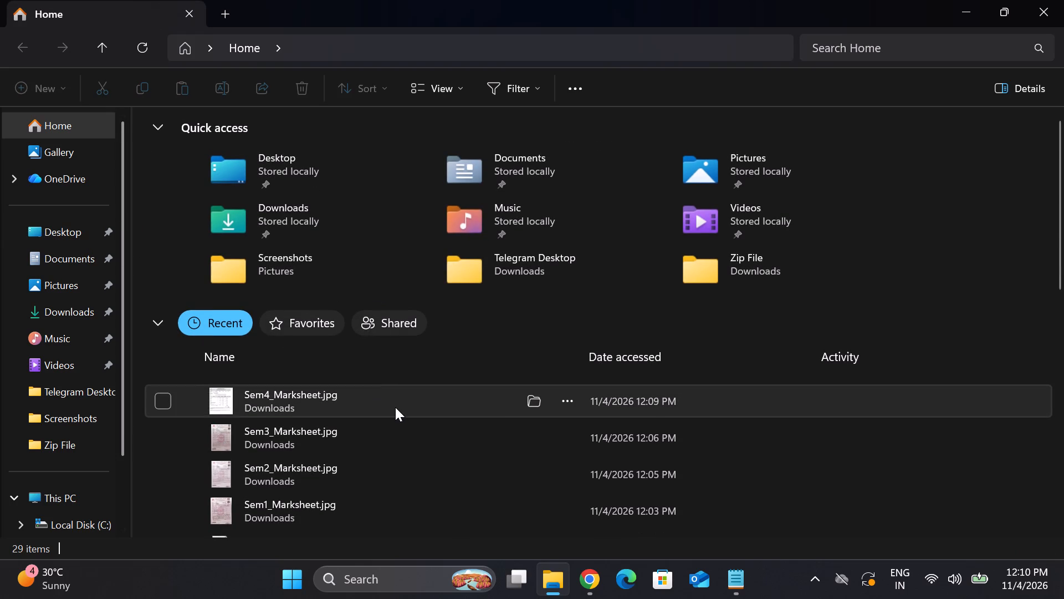
pyautogui.doubleClick(393, 405)
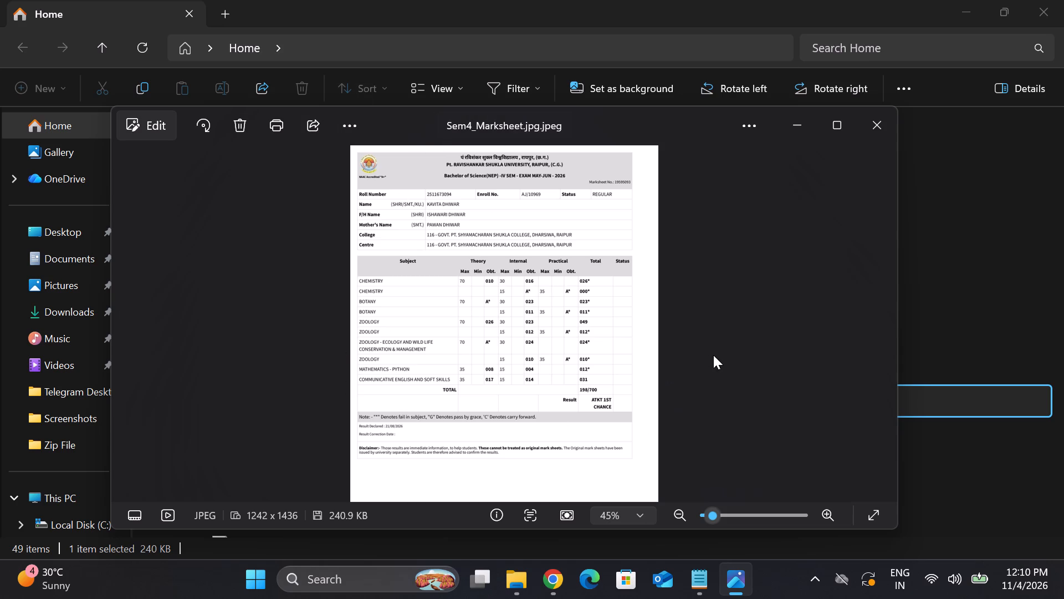
pyautogui.press('Right')
pyautogui.press('Left')
pyautogui.press('Left')
pyautogui.press('Left')
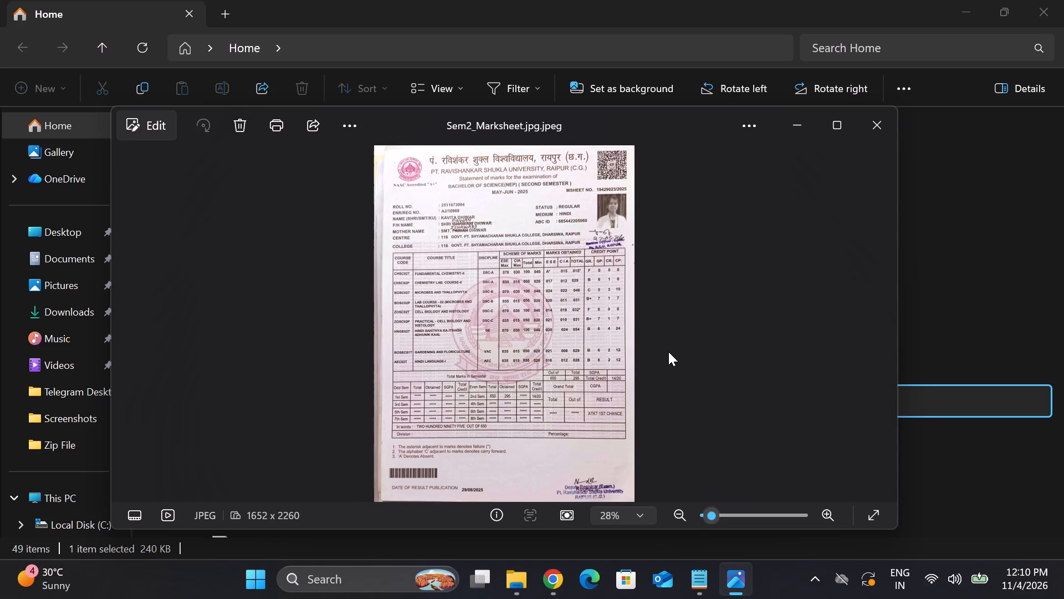
pyautogui.press('Left')
pyautogui.press('Left')
pyautogui.press('Right')
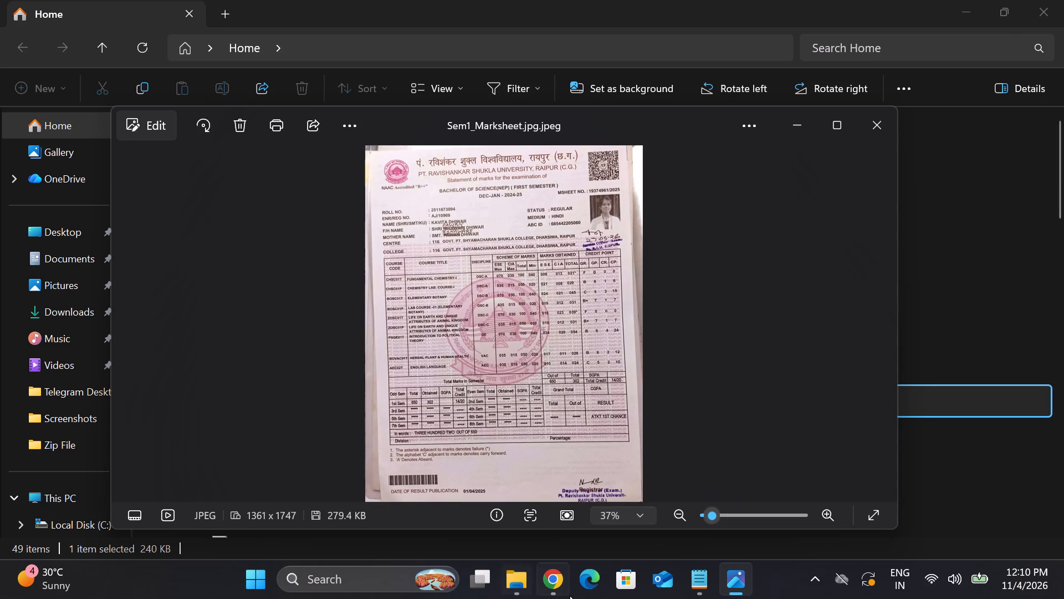
pyautogui.click(570, 595)
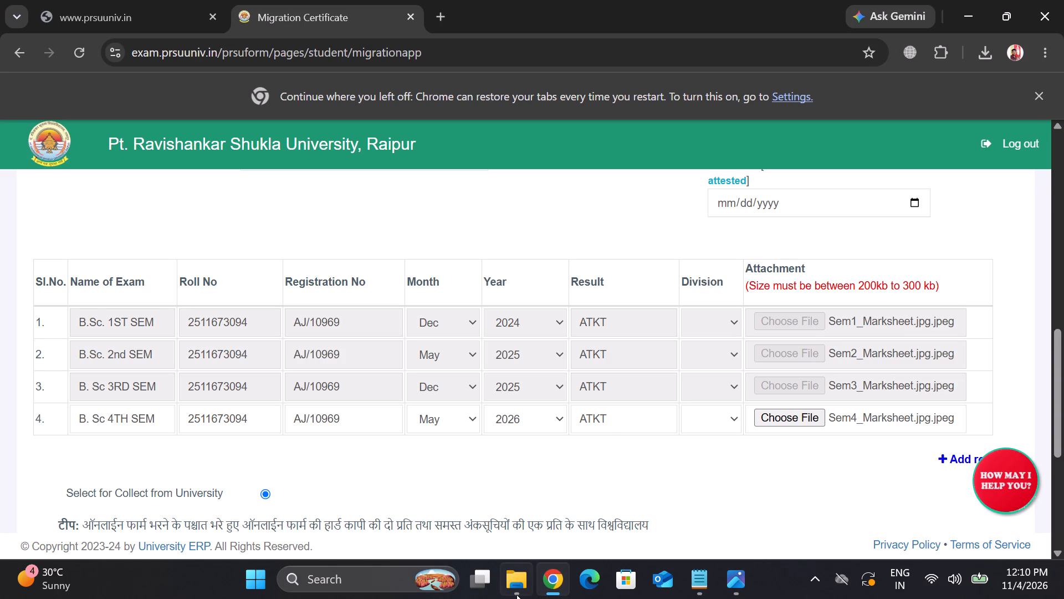
# Review the form from the address section down to the exam rows, collection note and Applications table.
pyautogui.scroll(-3, 712, 372)
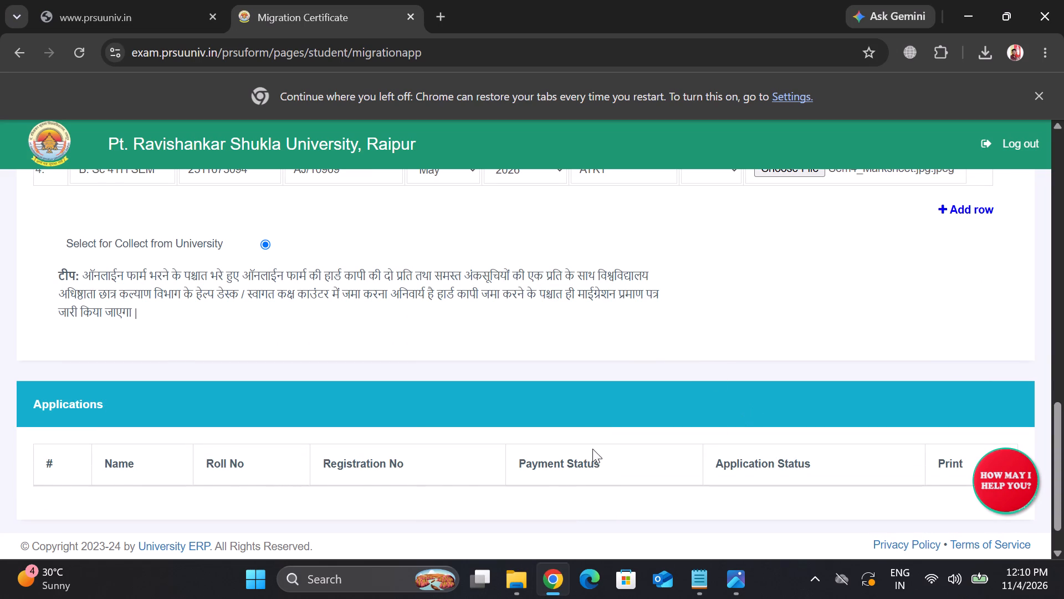
pyautogui.moveTo(233, 458); pyautogui.dragTo(62, 449)
pyautogui.doubleClick(59, 450)
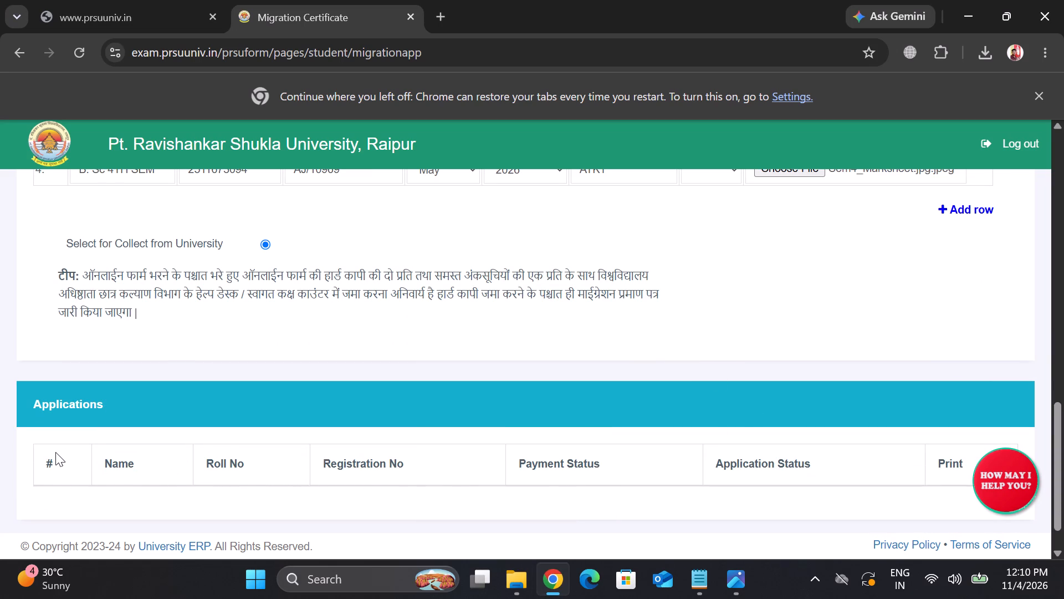
pyautogui.click(44, 459)
pyautogui.scroll(8, 515, 284)
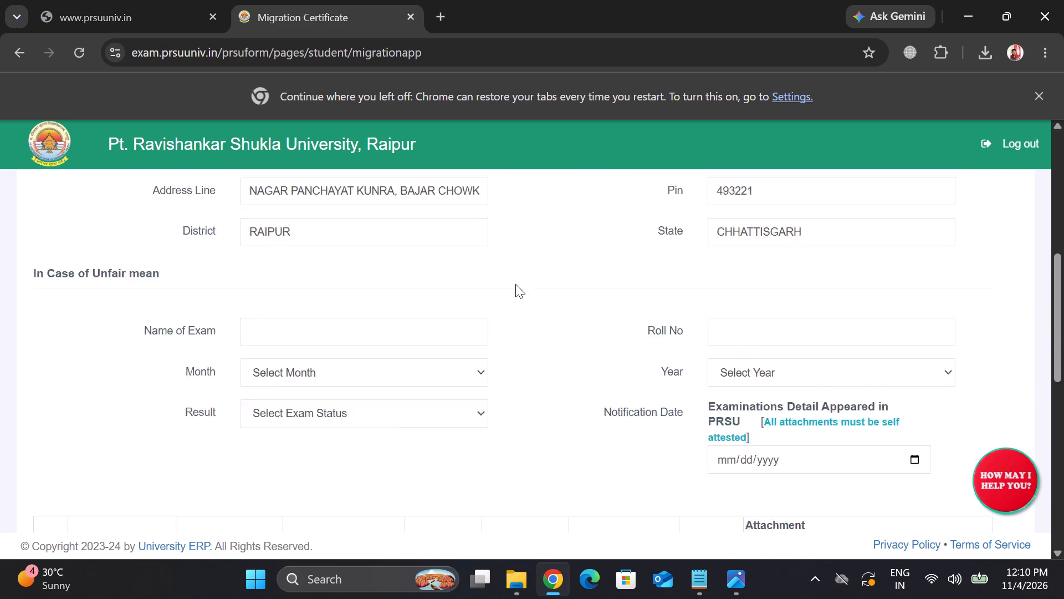
pyautogui.scroll(6, 515, 284)
pyautogui.scroll(-6, 521, 286)
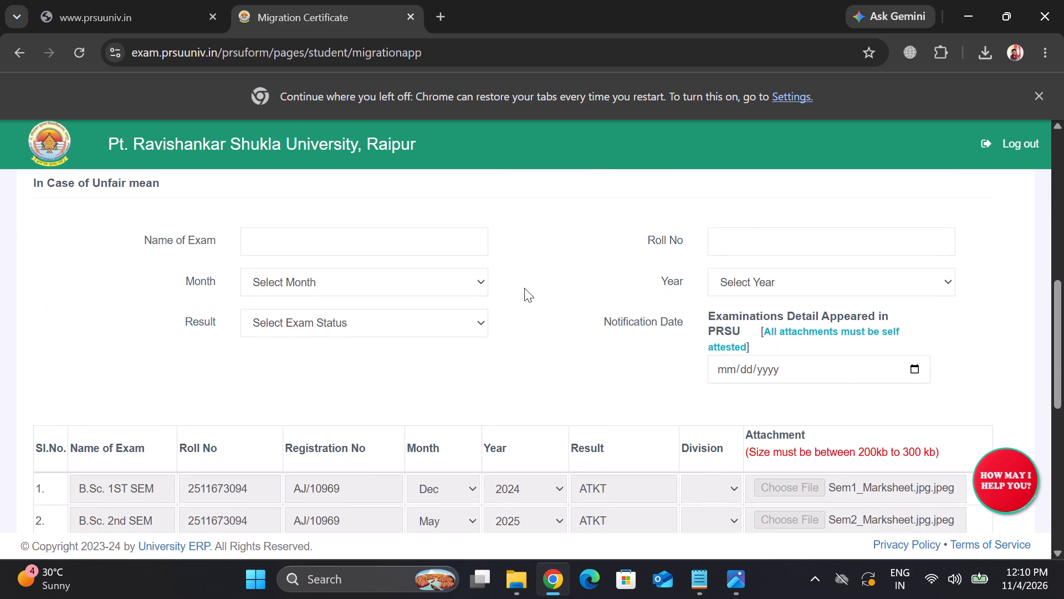
pyautogui.scroll(-2, 525, 290)
pyautogui.scroll(1, 536, 296)
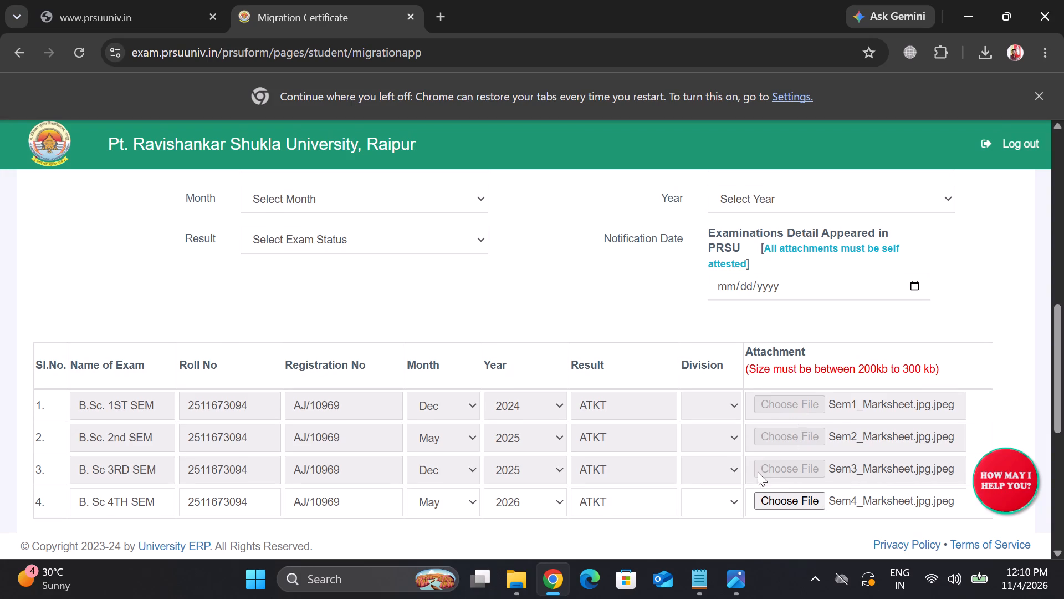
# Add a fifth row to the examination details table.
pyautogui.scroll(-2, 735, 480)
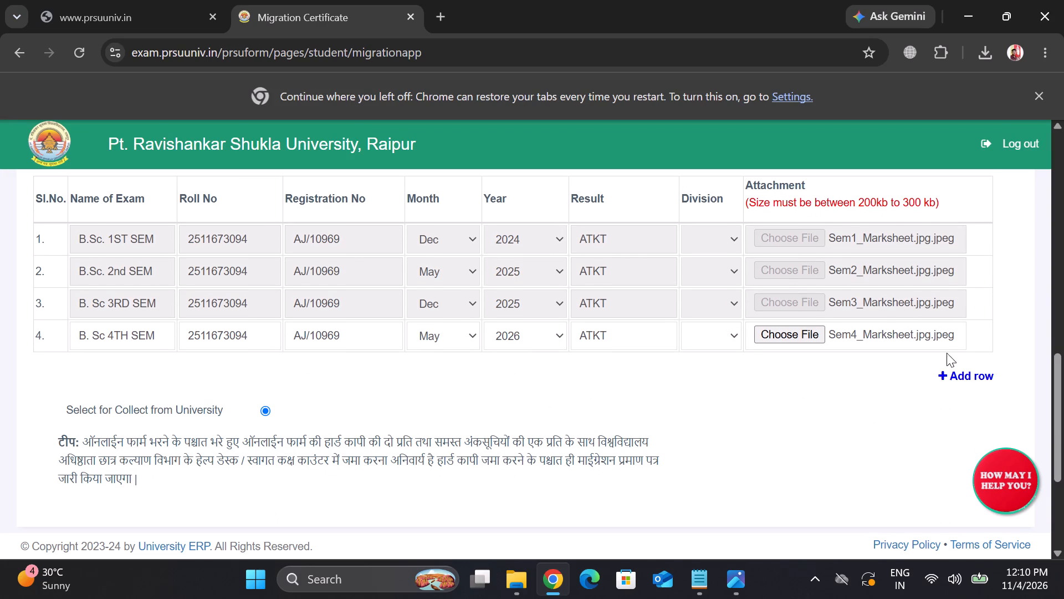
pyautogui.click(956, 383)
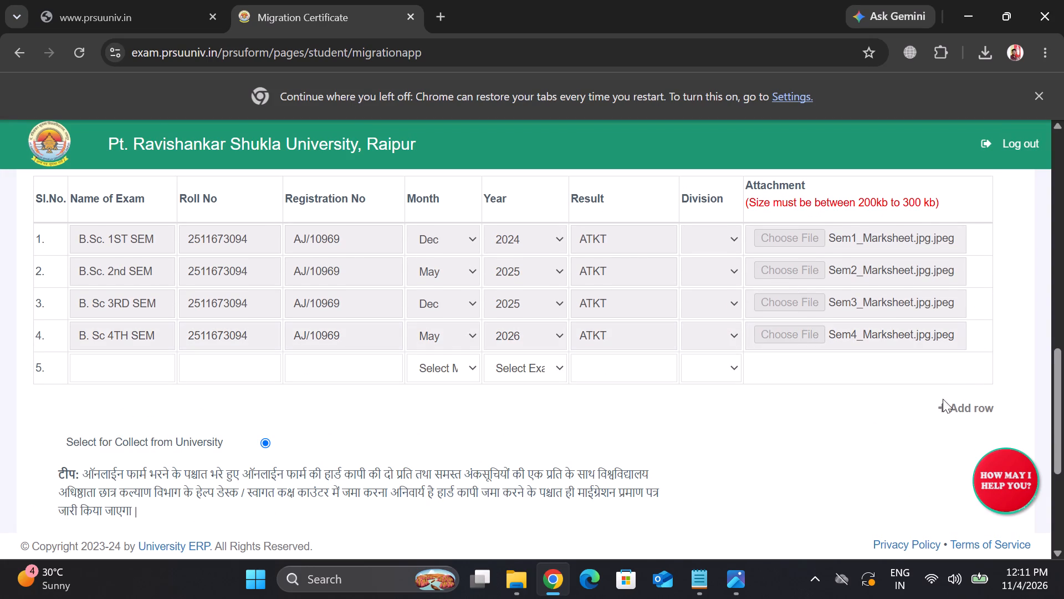
# Look through the form with its fifth exam row, from the applicant details down to the Applications table.
pyautogui.scroll(2, 880, 385)
pyautogui.scroll(-2, 876, 385)
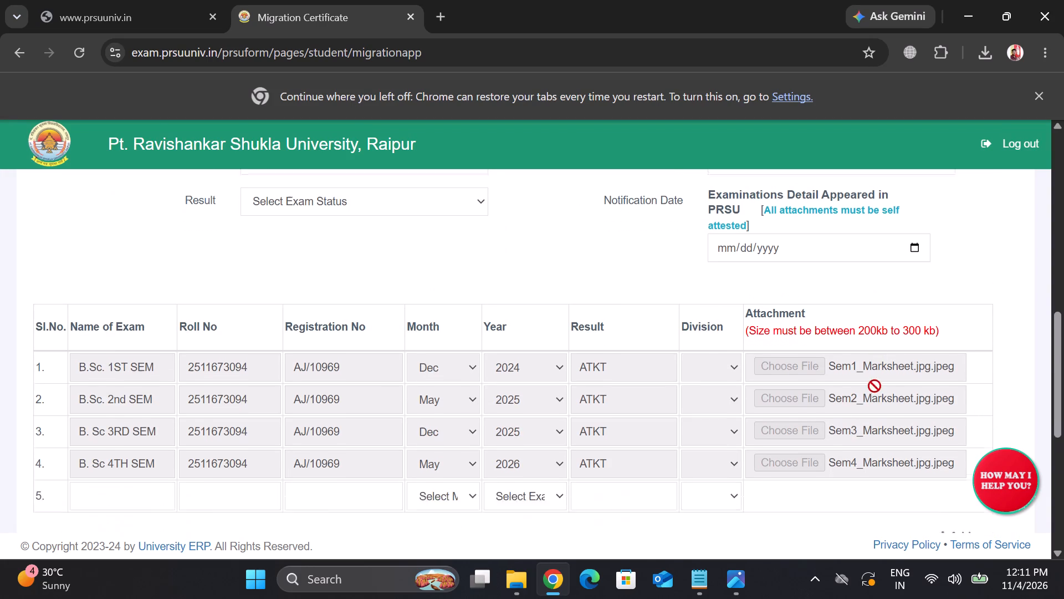
pyautogui.scroll(-4, 493, 380)
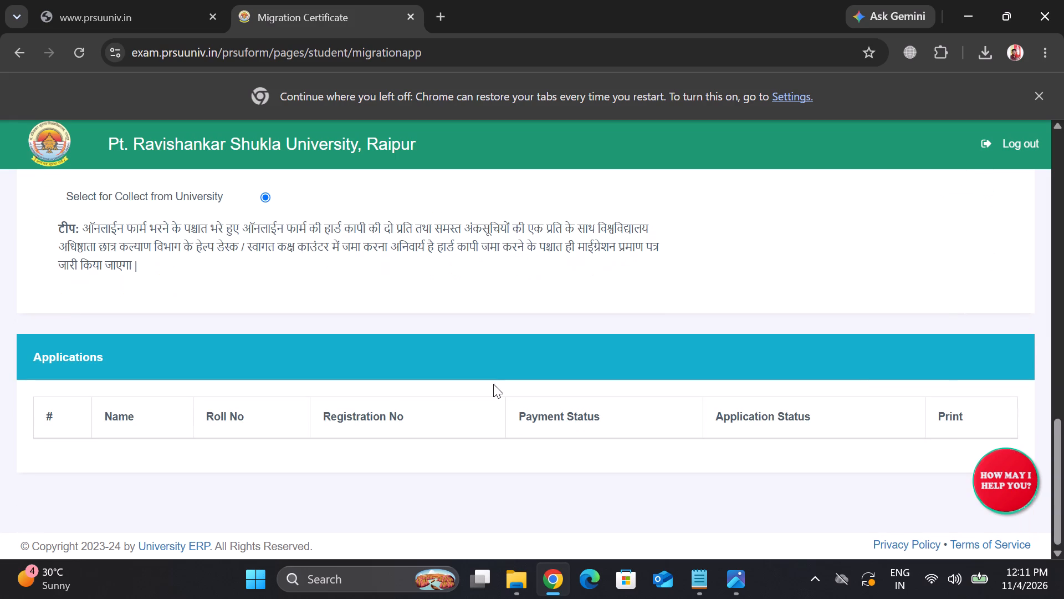
pyautogui.scroll(-1, 493, 384)
pyautogui.scroll(5, 577, 153)
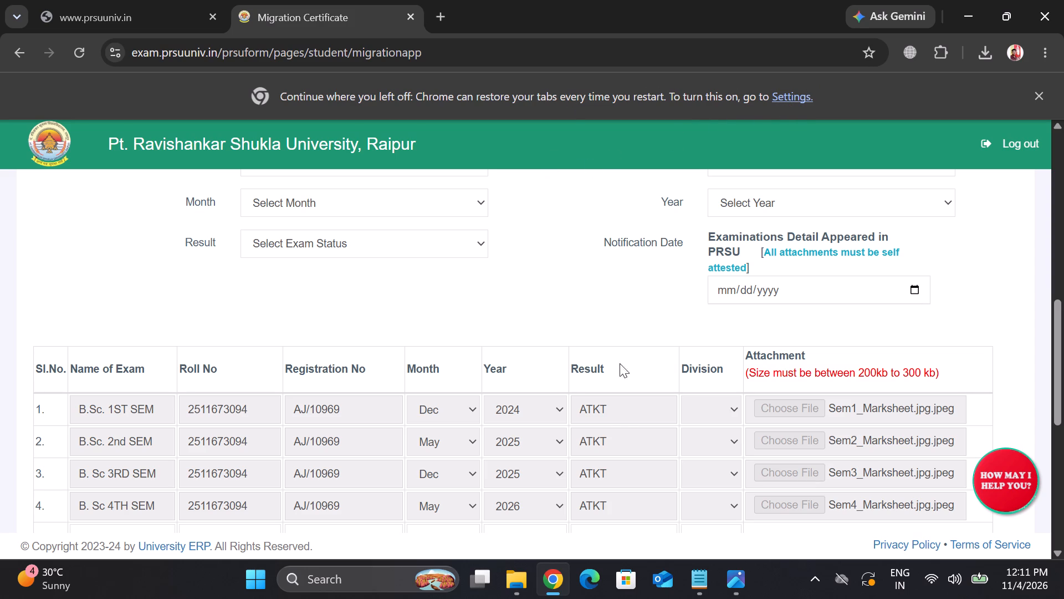
pyautogui.scroll(-3, 659, 385)
pyautogui.scroll(2, 658, 385)
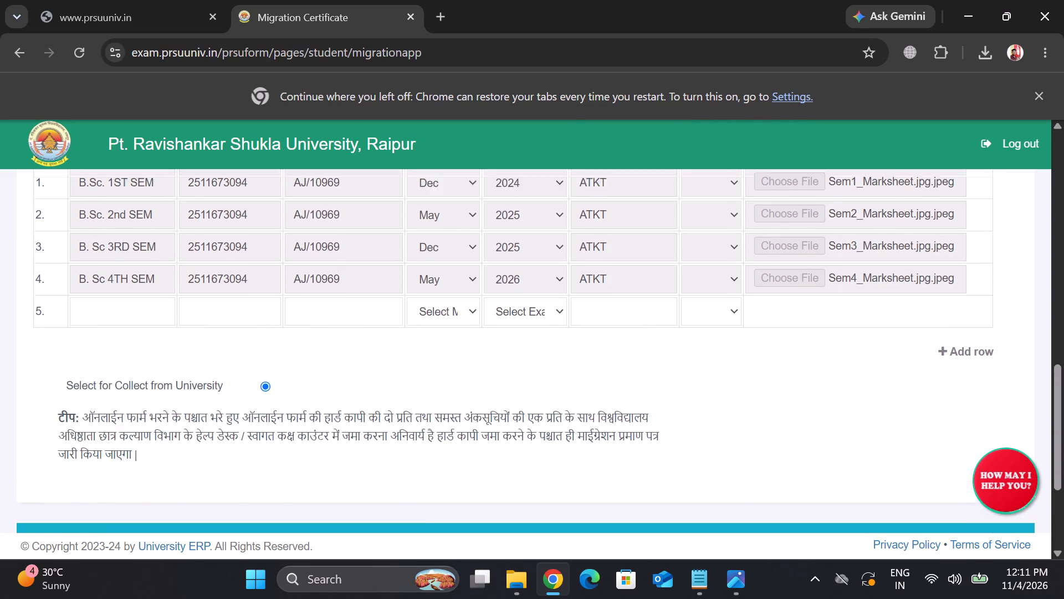
pyautogui.scroll(1, 658, 385)
pyautogui.scroll(8, 757, 287)
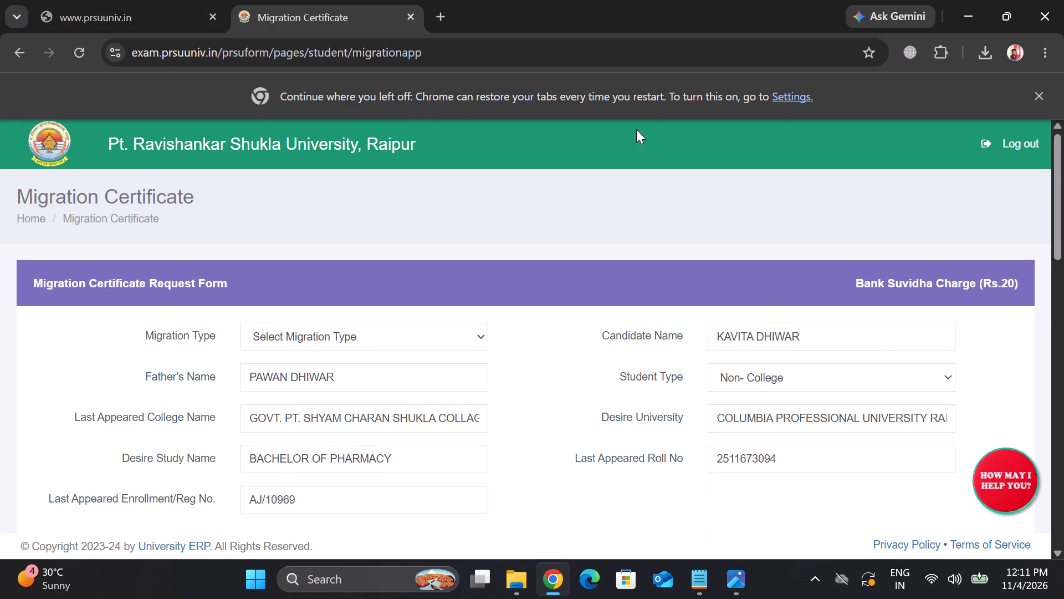
pyautogui.scroll(-13, 792, 146)
pyautogui.scroll(-6, 698, 234)
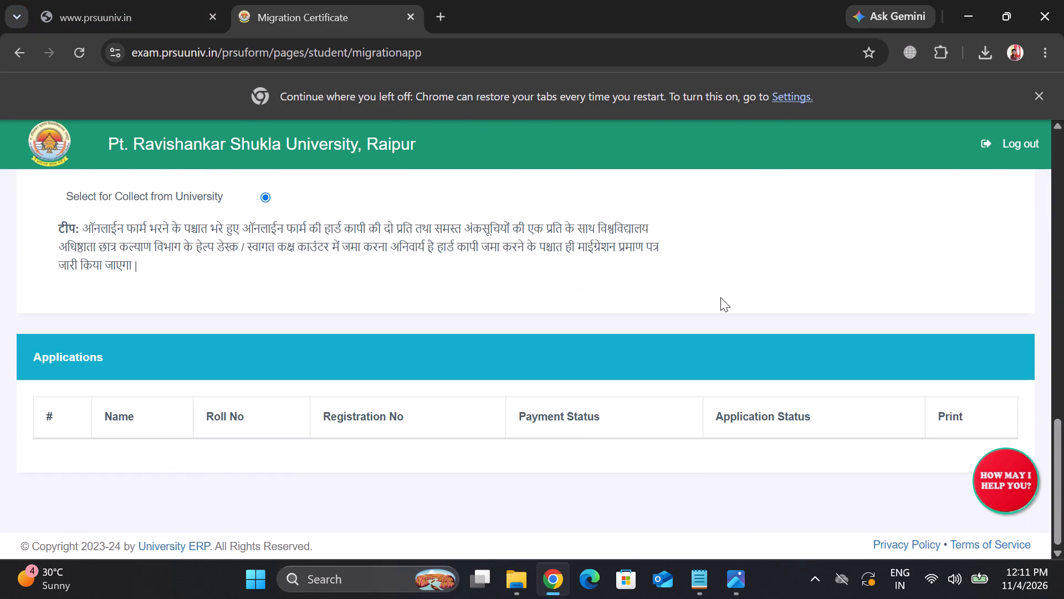
# Examine the area around the Applications table and the collection note, and check the top of the form again.
pyautogui.moveTo(867, 409); pyautogui.dragTo(548, 396)
pyautogui.click(451, 377)
pyautogui.click(446, 377)
pyautogui.doubleClick(435, 280)
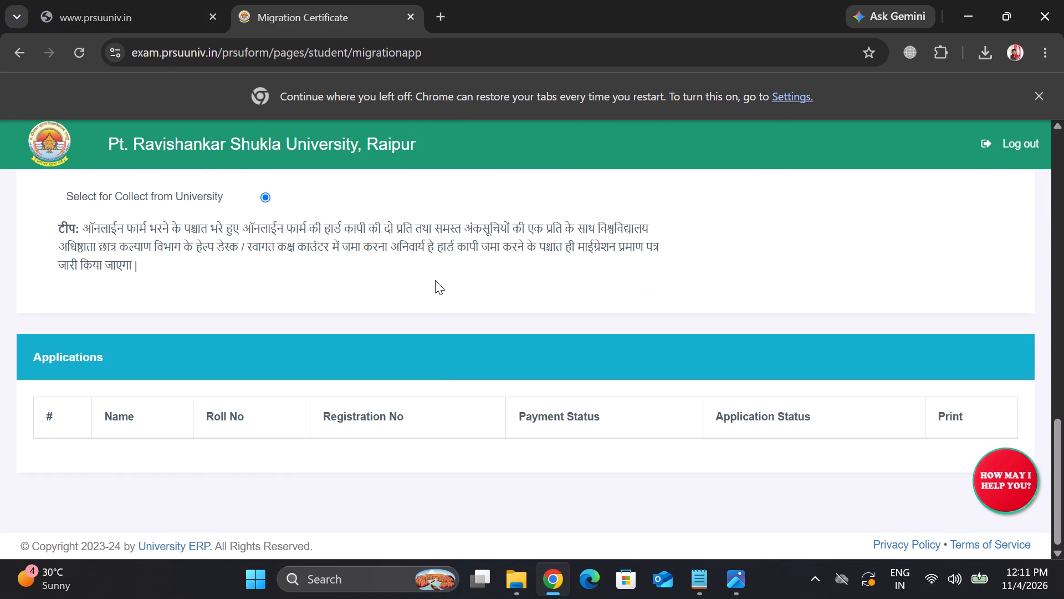
pyautogui.click(421, 225)
pyautogui.scroll(12, 421, 224)
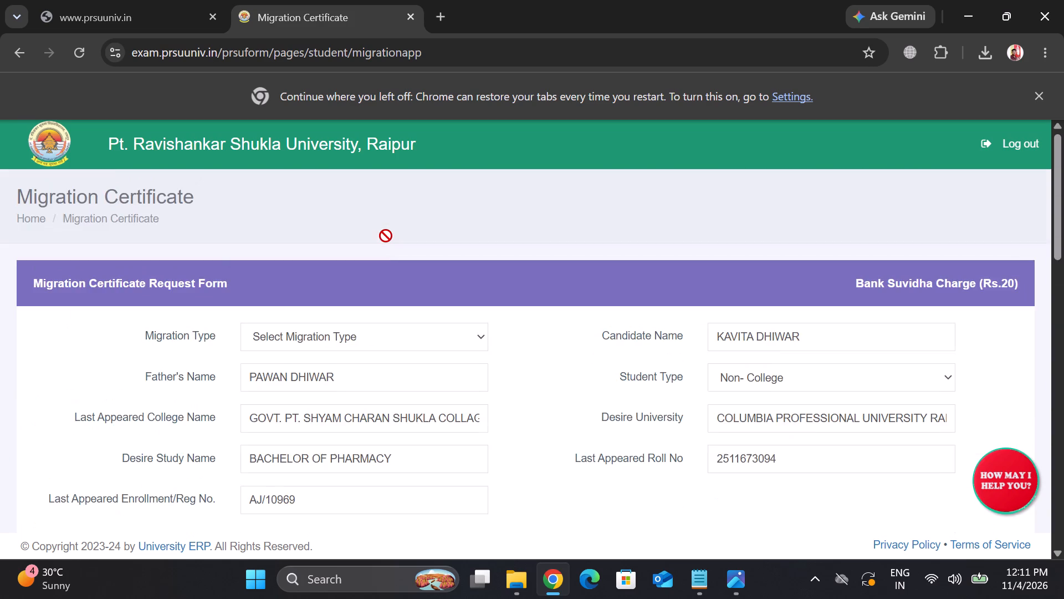
pyautogui.scroll(-14, 386, 236)
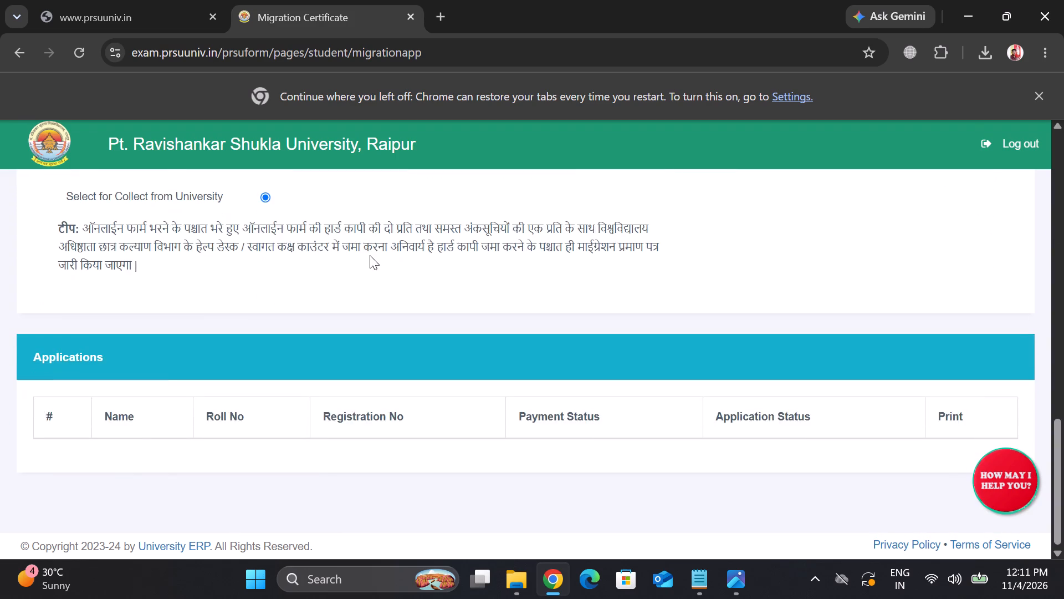
# Check the address, unfair means, exam details and Applications sections of the form once more.
pyautogui.scroll(12, 370, 255)
pyautogui.scroll(-3, 370, 256)
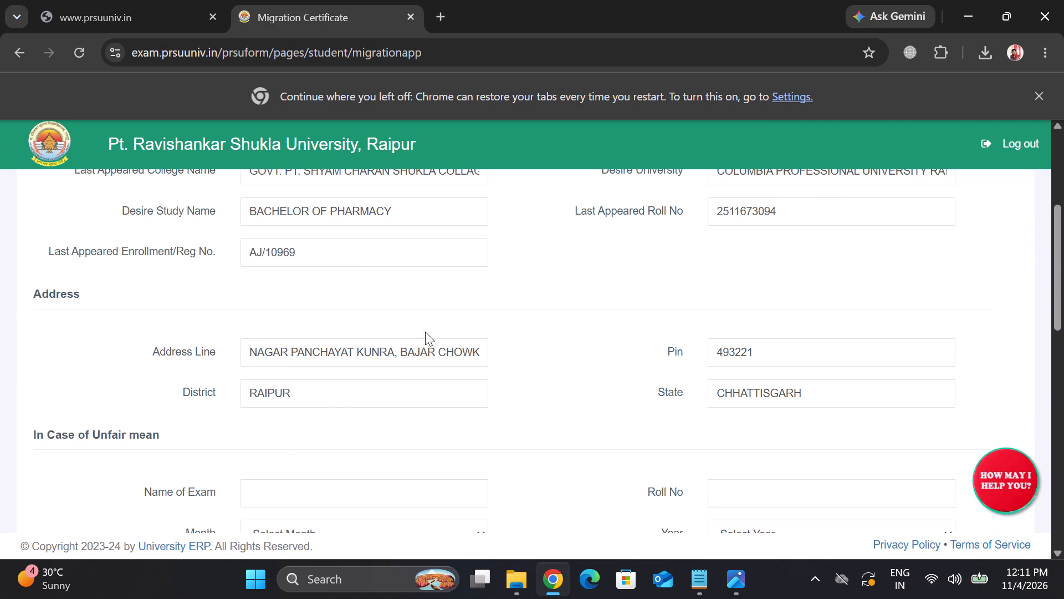
pyautogui.scroll(-2, 335, 267)
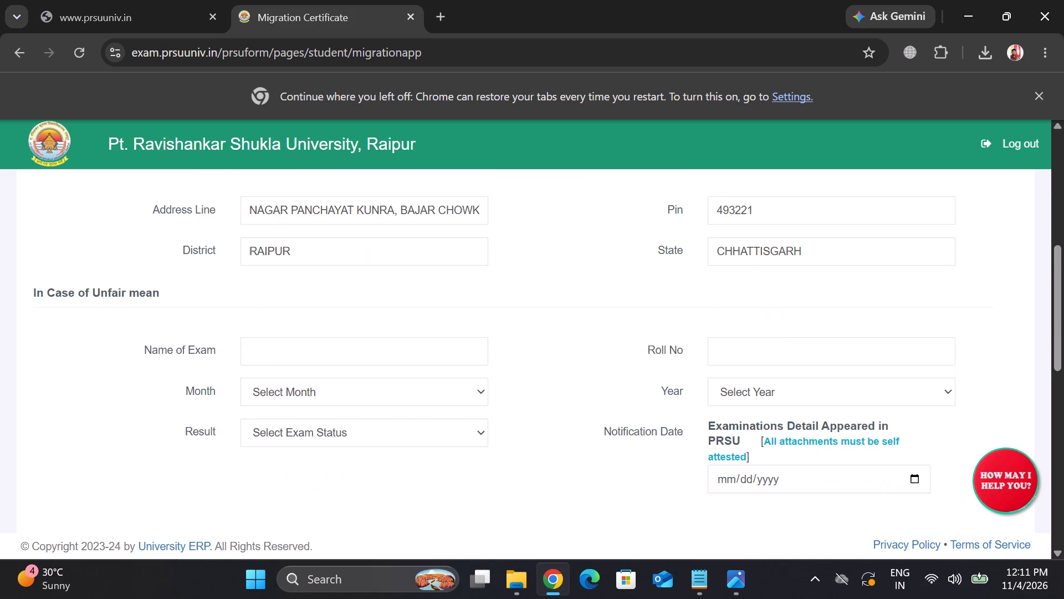
pyautogui.scroll(-1, 379, 256)
pyautogui.scroll(1, 379, 256)
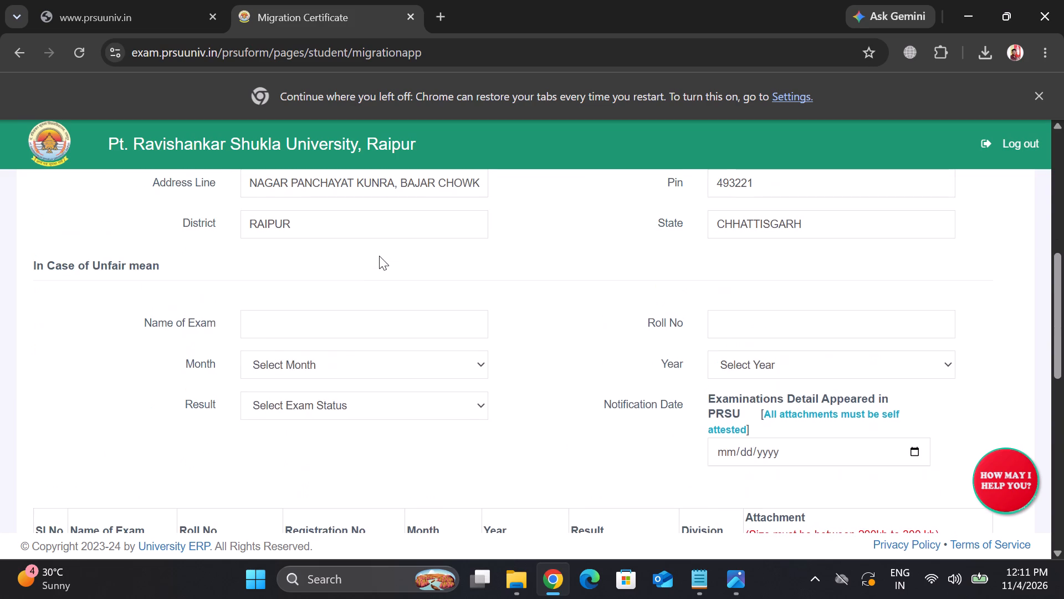
pyautogui.scroll(-1, 379, 256)
pyautogui.scroll(-2, 759, 324)
pyautogui.scroll(3, 763, 332)
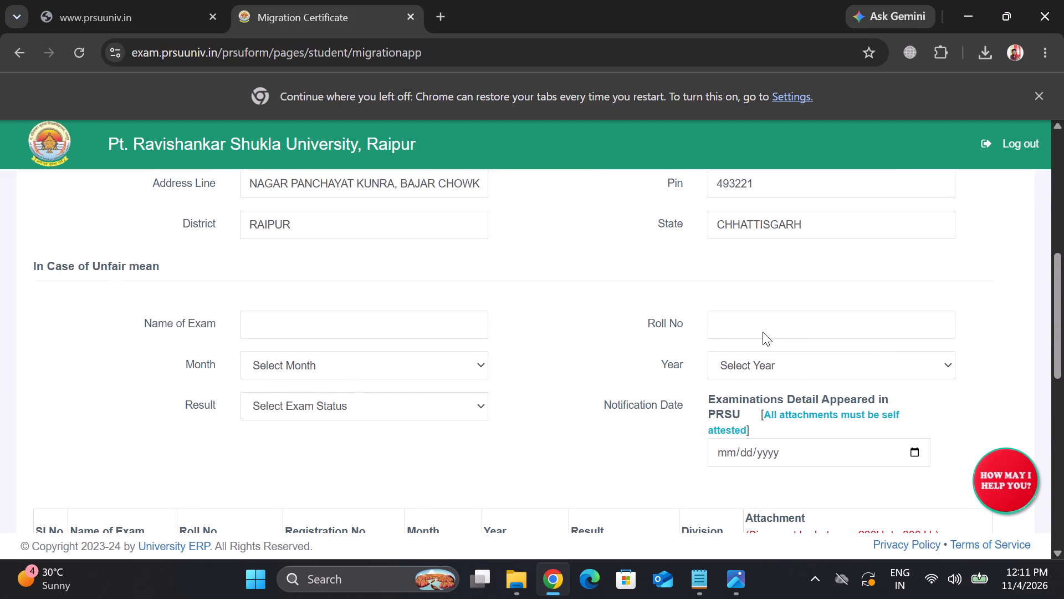
pyautogui.scroll(-3, 753, 333)
pyautogui.scroll(-1, 607, 369)
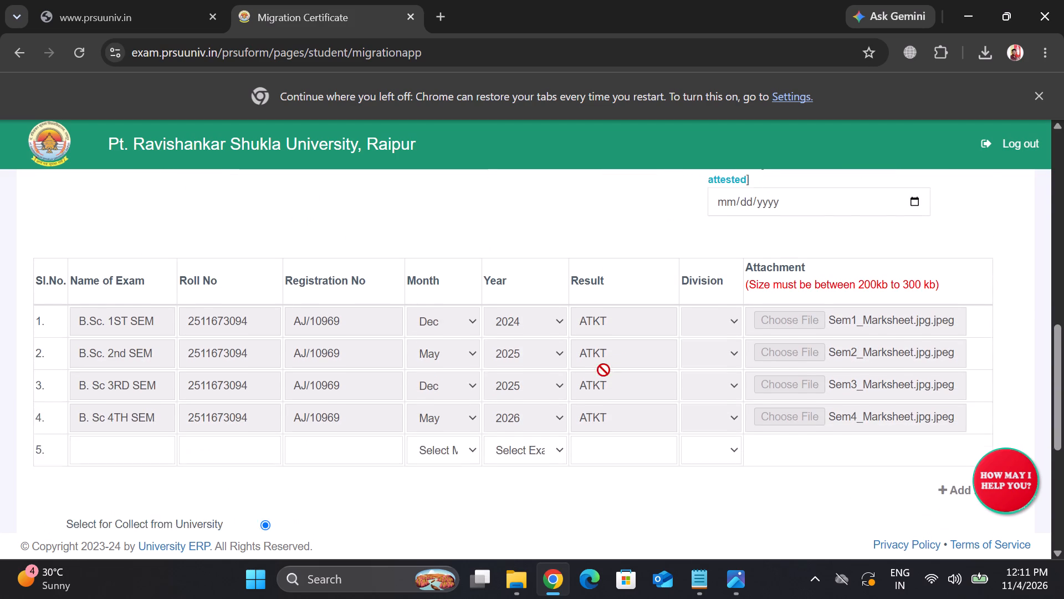
pyautogui.scroll(-5, 805, 413)
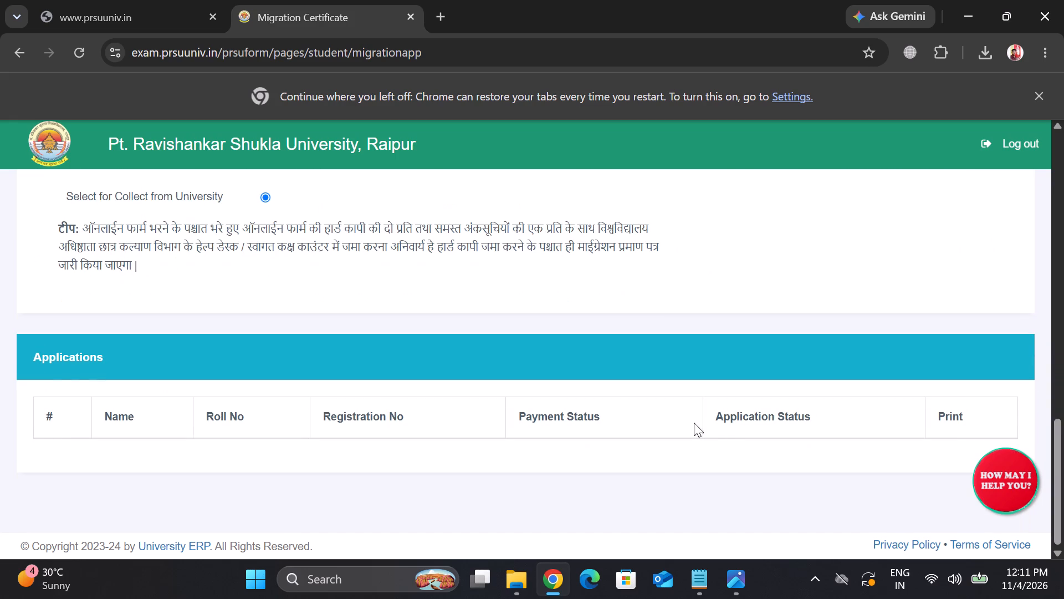
# Shrink the browser window, look across all columns of the Applications table, and maximize the window again.
pyautogui.click(1009, 26)
pyautogui.scroll(-13, 900, 129)
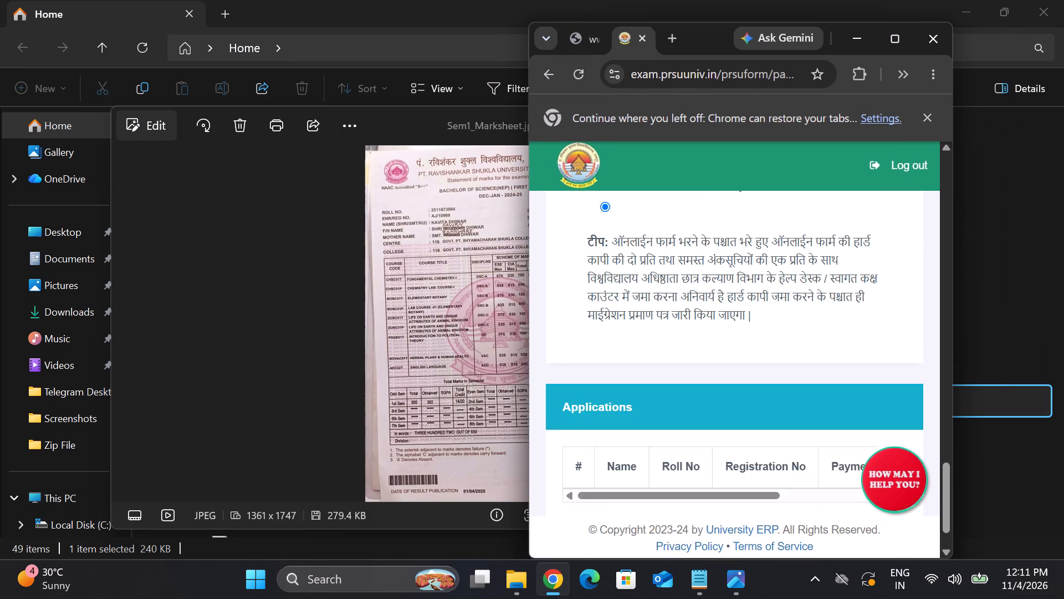
pyautogui.scroll(-6, 823, 268)
pyautogui.moveTo(759, 436); pyautogui.dragTo(946, 417)
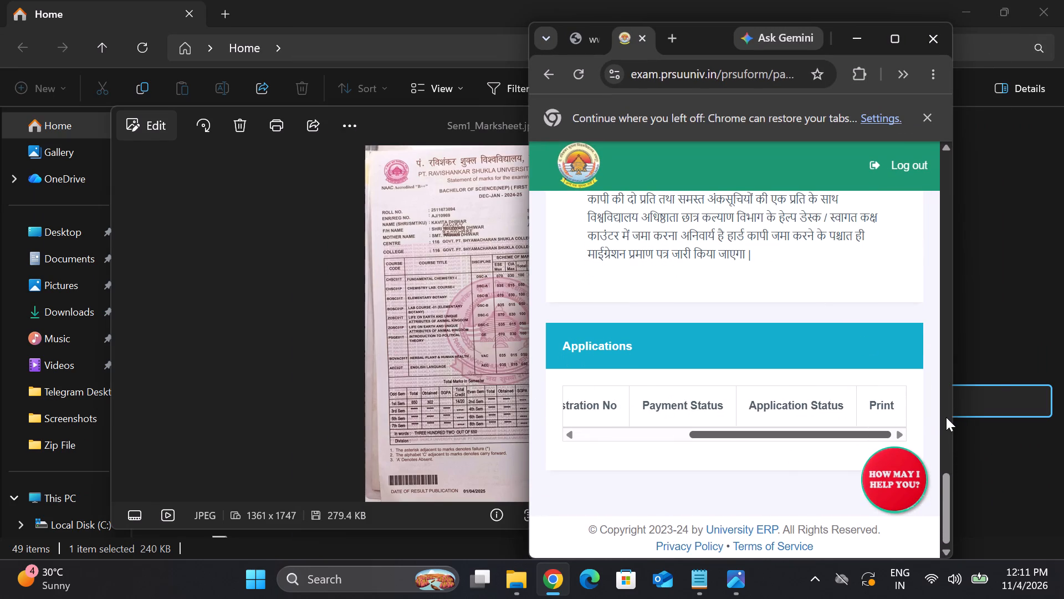
pyautogui.moveTo(946, 417); pyautogui.dragTo(943, 417)
pyautogui.click(884, 410)
pyautogui.moveTo(835, 428); pyautogui.dragTo(594, 423)
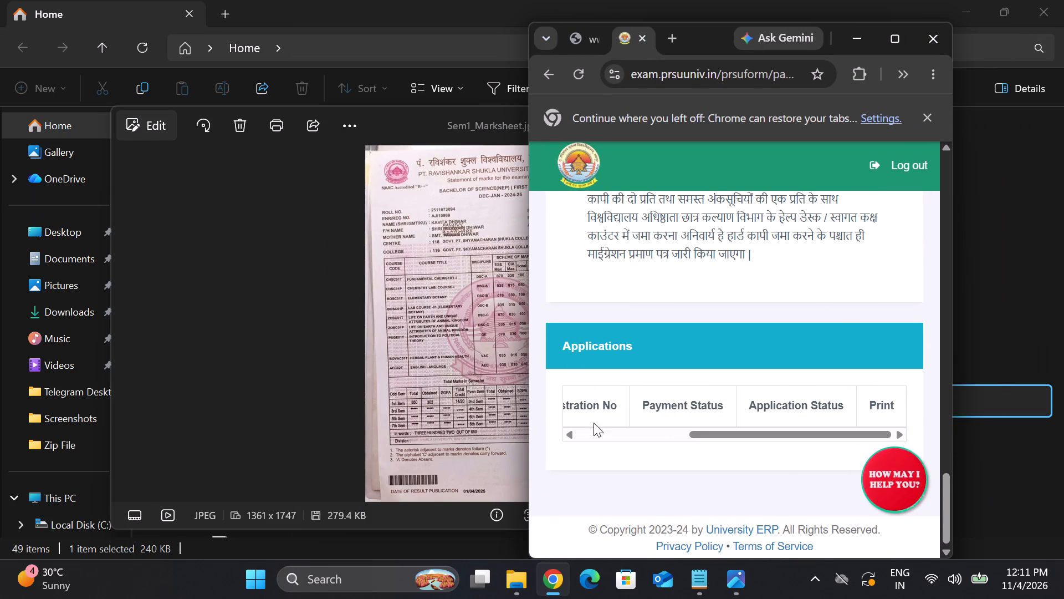
pyautogui.moveTo(594, 423); pyautogui.dragTo(561, 410)
pyautogui.moveTo(729, 434); pyautogui.dragTo(543, 424)
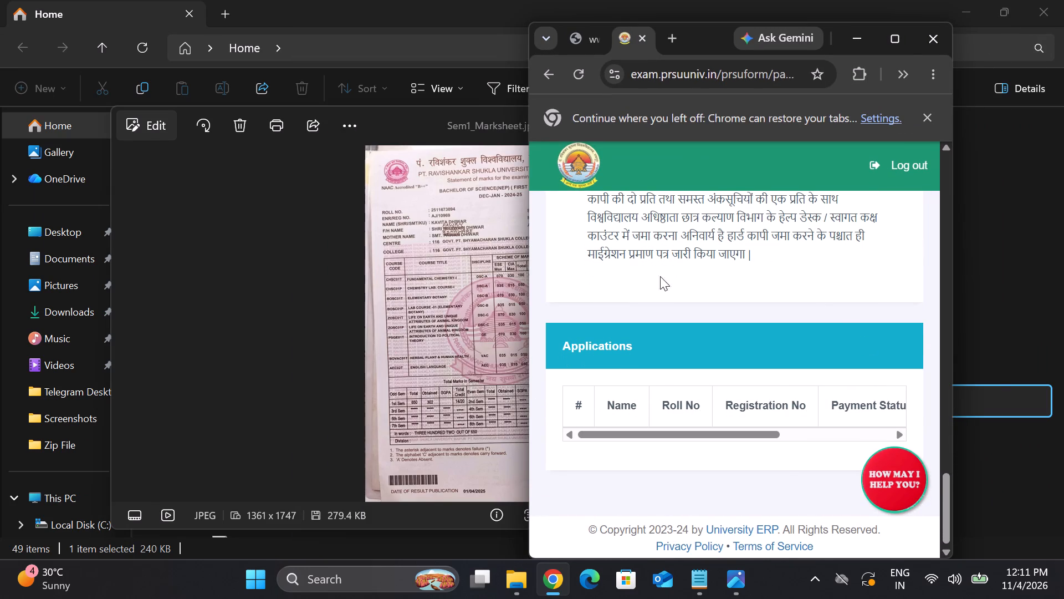
pyautogui.click(897, 37)
pyautogui.scroll(-5, 489, 313)
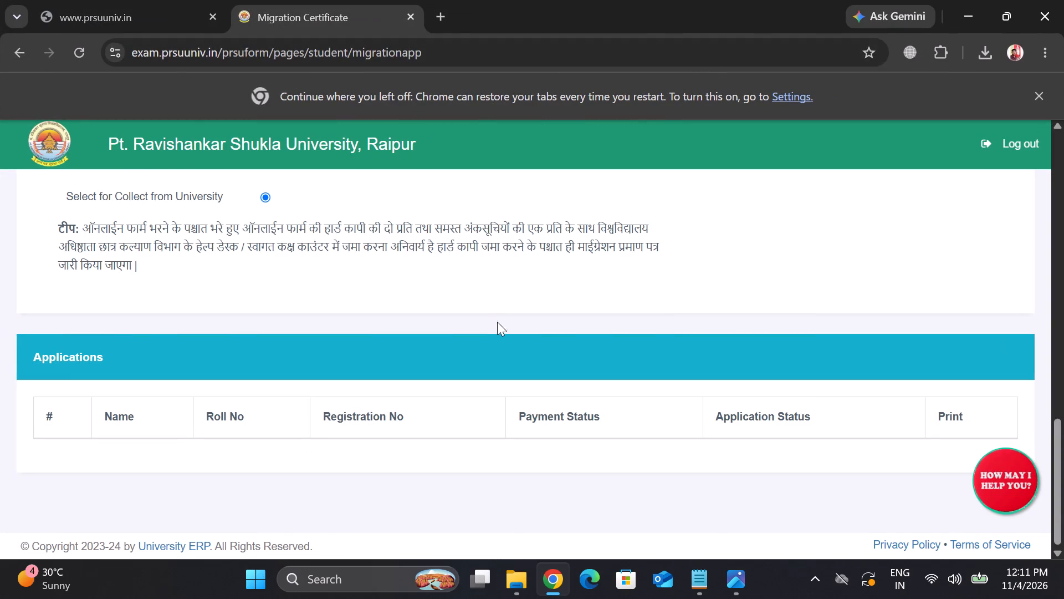
# Look over the form one last time and reload the Migration Certificate page.
pyautogui.scroll(19, 501, 329)
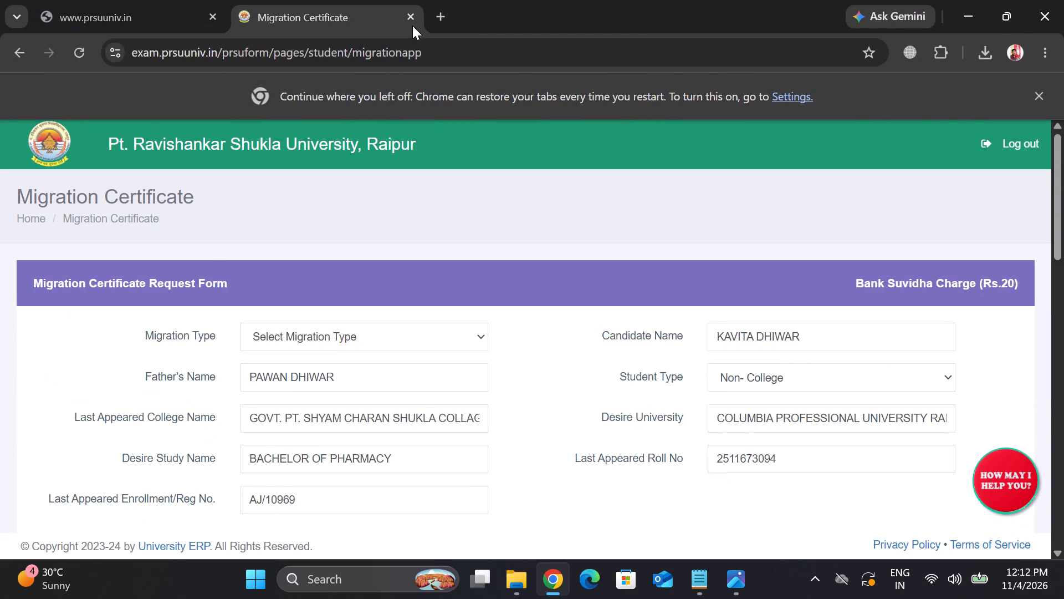
pyautogui.scroll(-5, 412, 38)
pyautogui.scroll(-3, 424, 199)
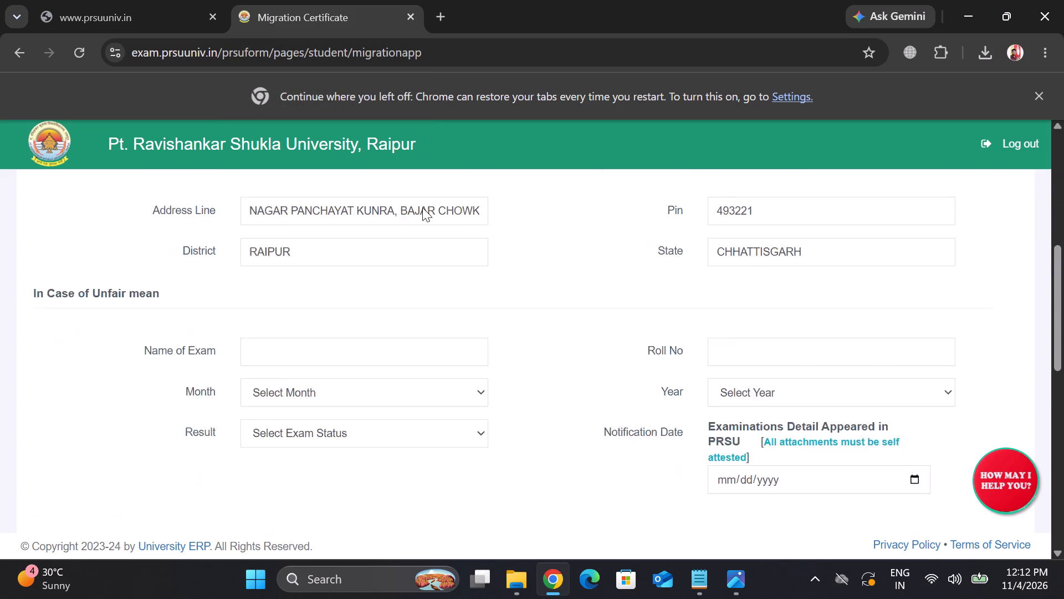
pyautogui.scroll(-11, 422, 207)
pyautogui.click(83, 54)
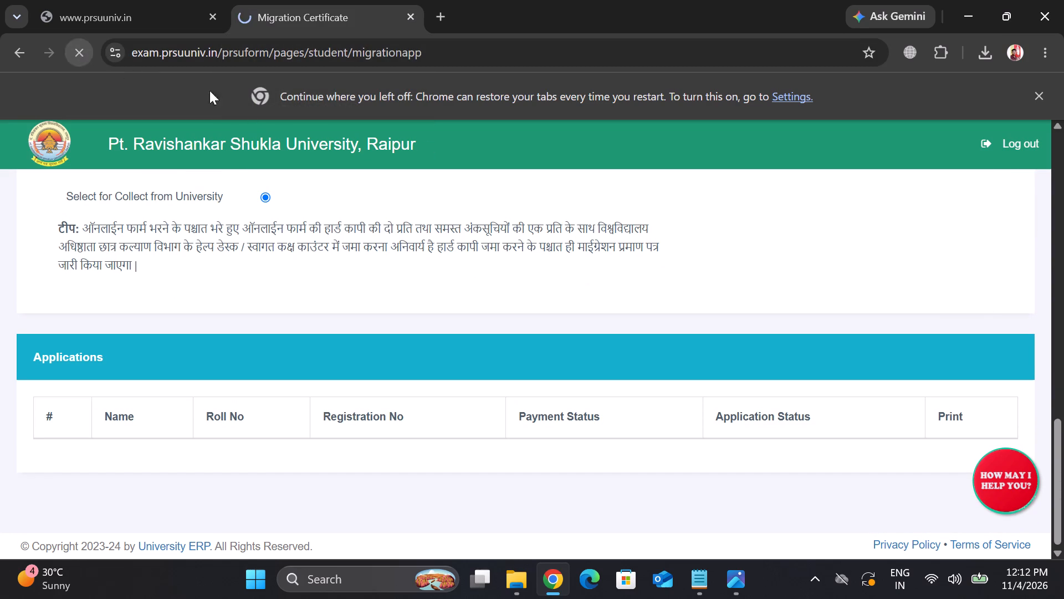
# Examine the reloaded form's exam details table, Collect from University option, submission area and Applications table.
pyautogui.scroll(-6, 346, 182)
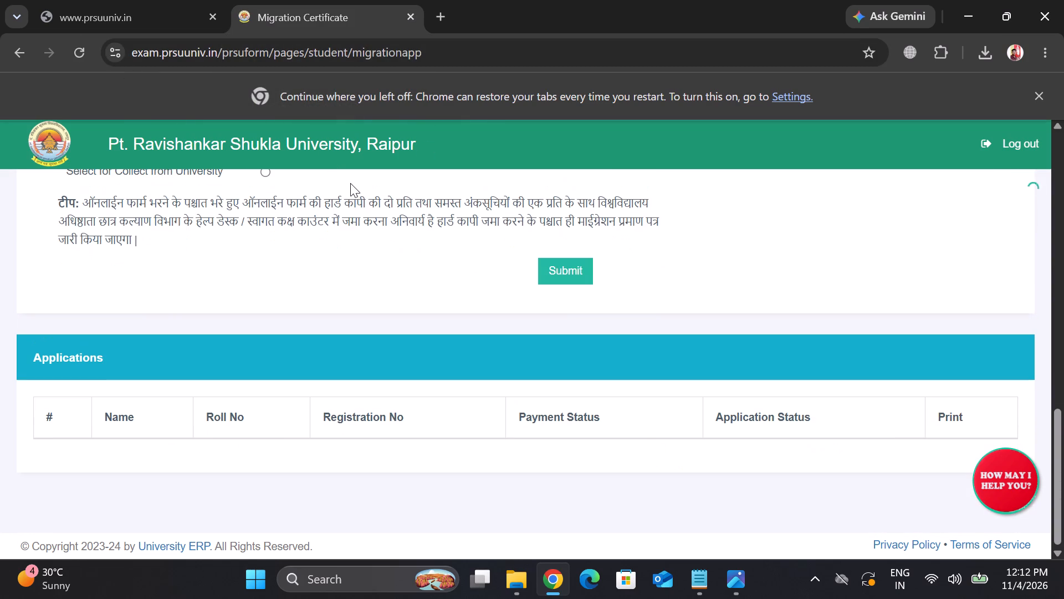
pyautogui.scroll(13, 350, 183)
pyautogui.scroll(-11, 366, 167)
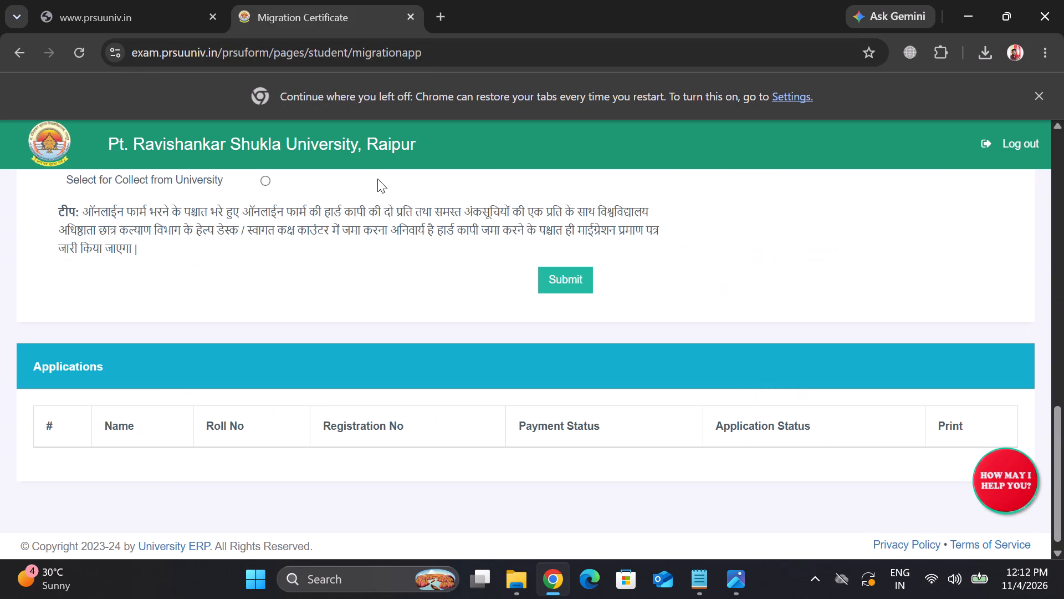
pyautogui.scroll(-5, 377, 179)
pyautogui.scroll(2, 551, 264)
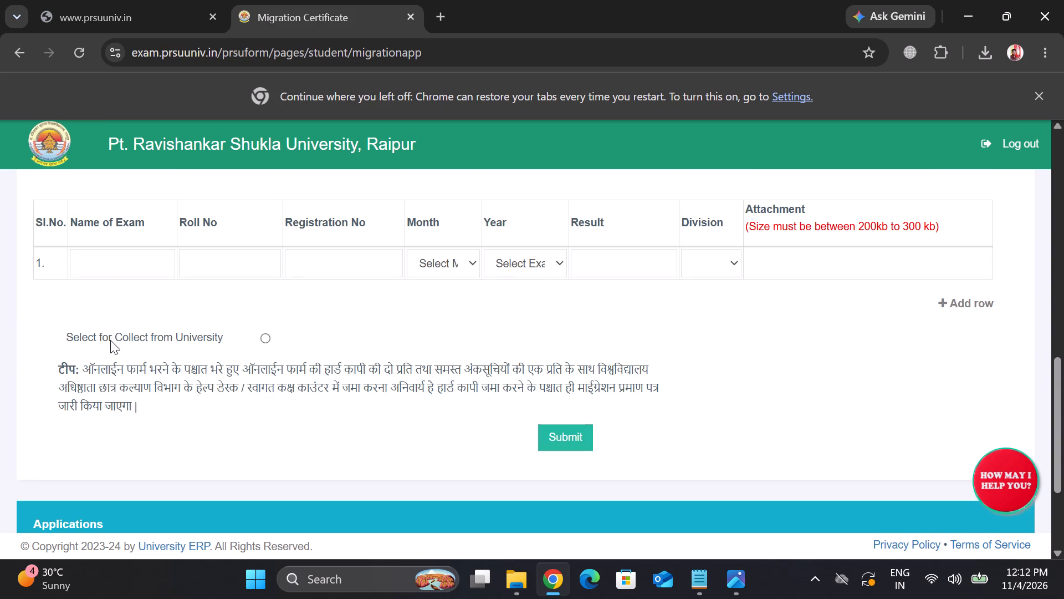
pyautogui.doubleClick(144, 339)
pyautogui.click(175, 334)
# Review the blank Migration Certificate form once more, covering the Applications table, Bank Suvidha Charge heading, applicant fields and exam details table.
pyautogui.scroll(3, 569, 372)
pyautogui.scroll(-8, 565, 369)
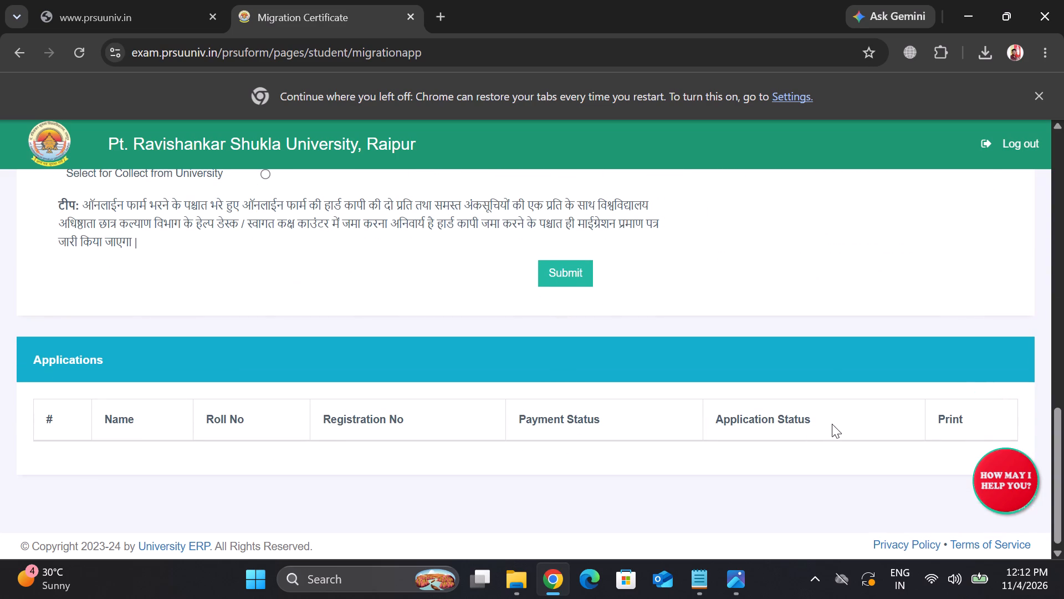
pyautogui.moveTo(115, 411); pyautogui.dragTo(237, 403)
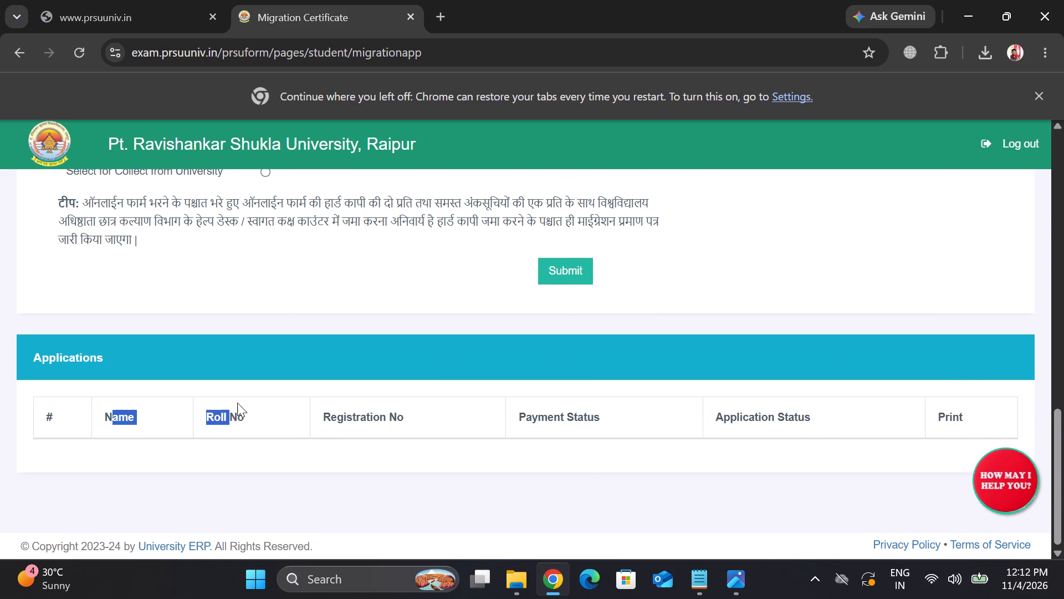
pyautogui.moveTo(237, 403); pyautogui.dragTo(245, 402)
pyautogui.click(245, 402)
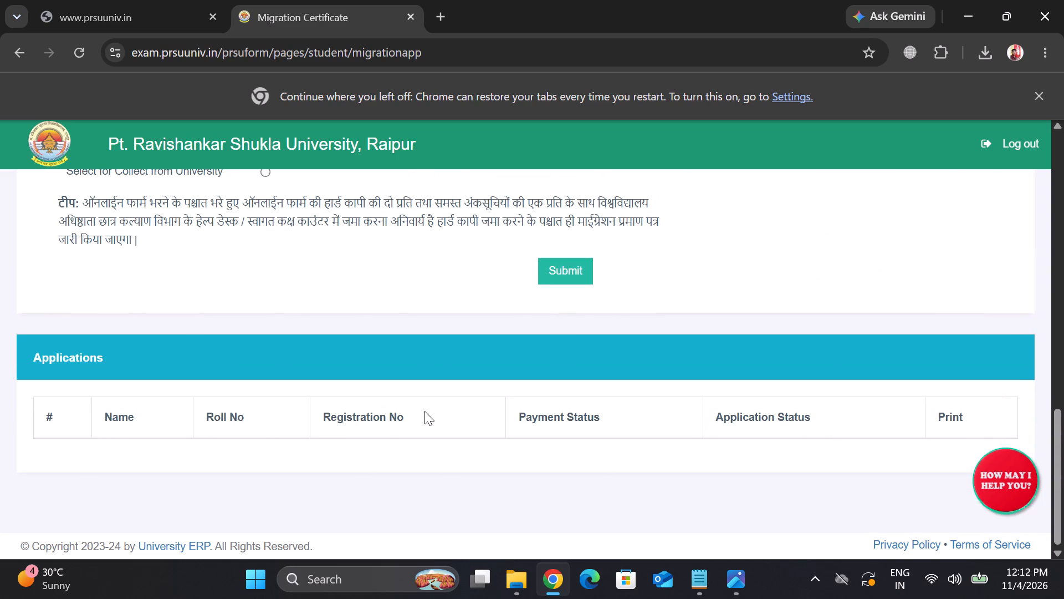
pyautogui.scroll(5, 747, 359)
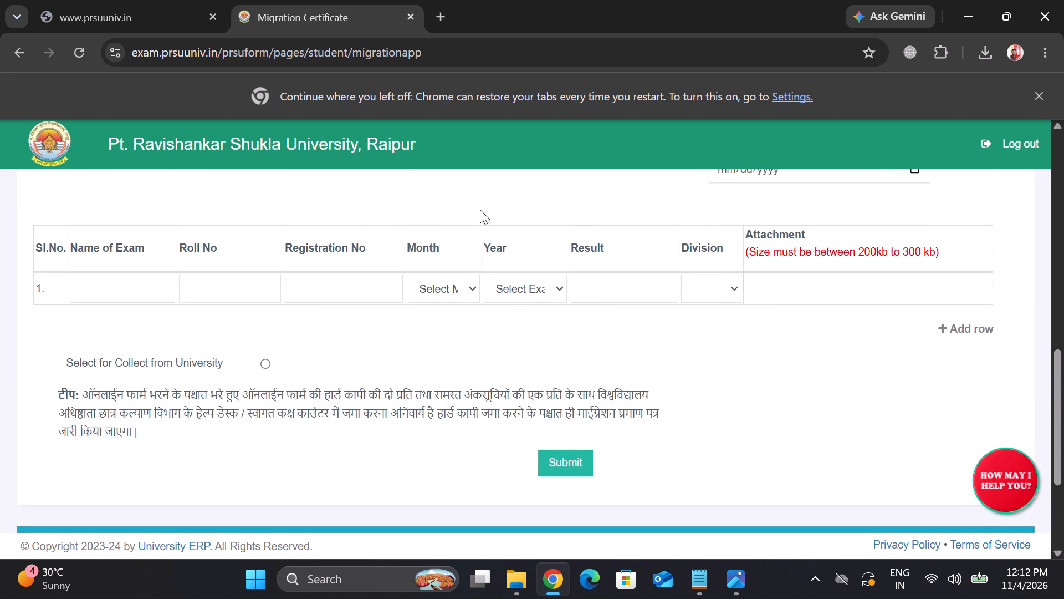
pyautogui.scroll(9, 480, 210)
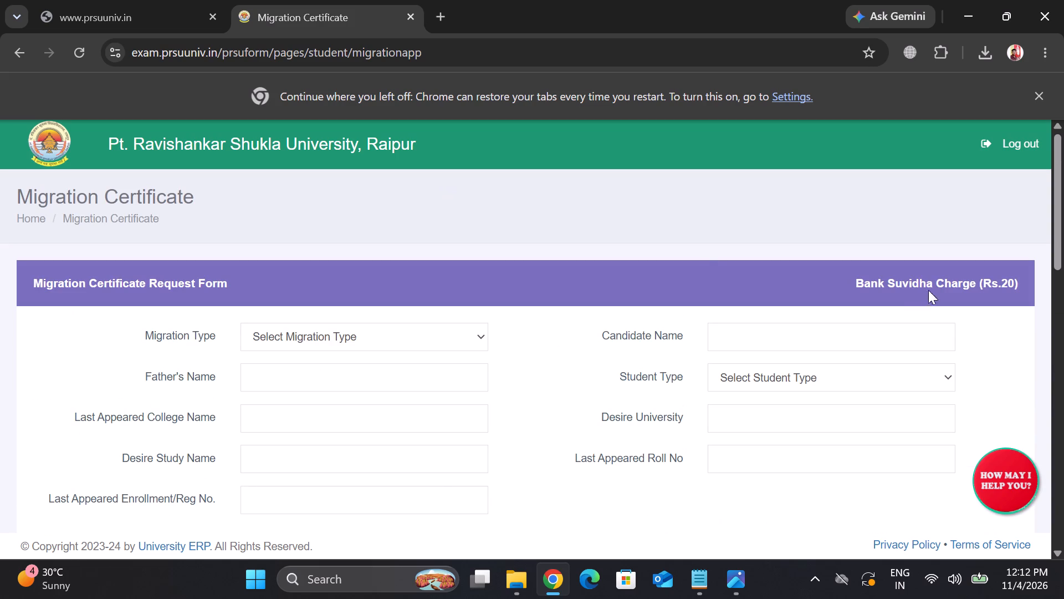
pyautogui.doubleClick(904, 280)
pyautogui.scroll(-3, 360, 304)
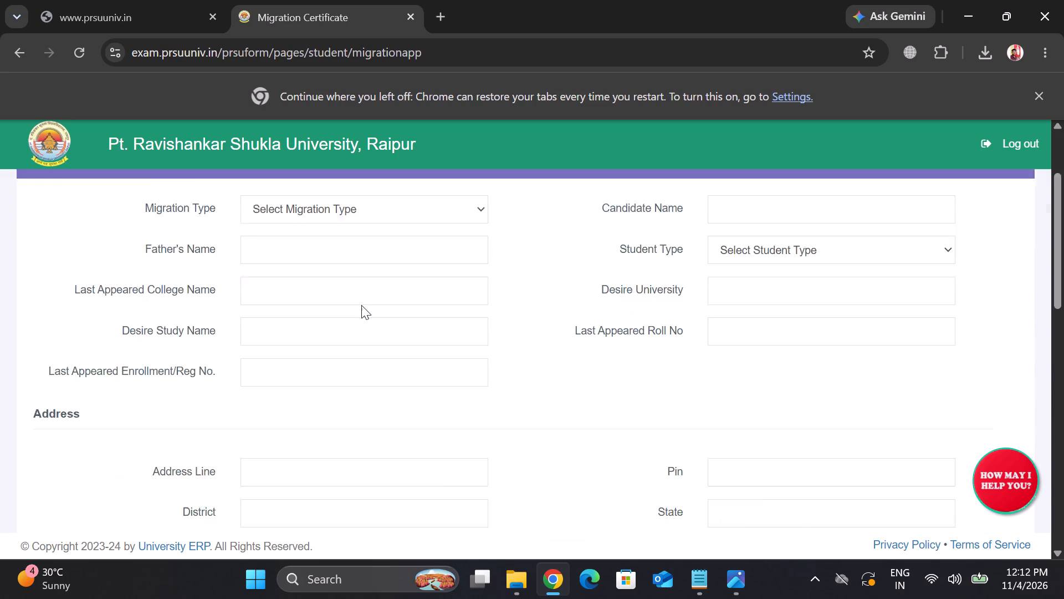
pyautogui.scroll(-8, 361, 305)
pyautogui.scroll(3, 361, 305)
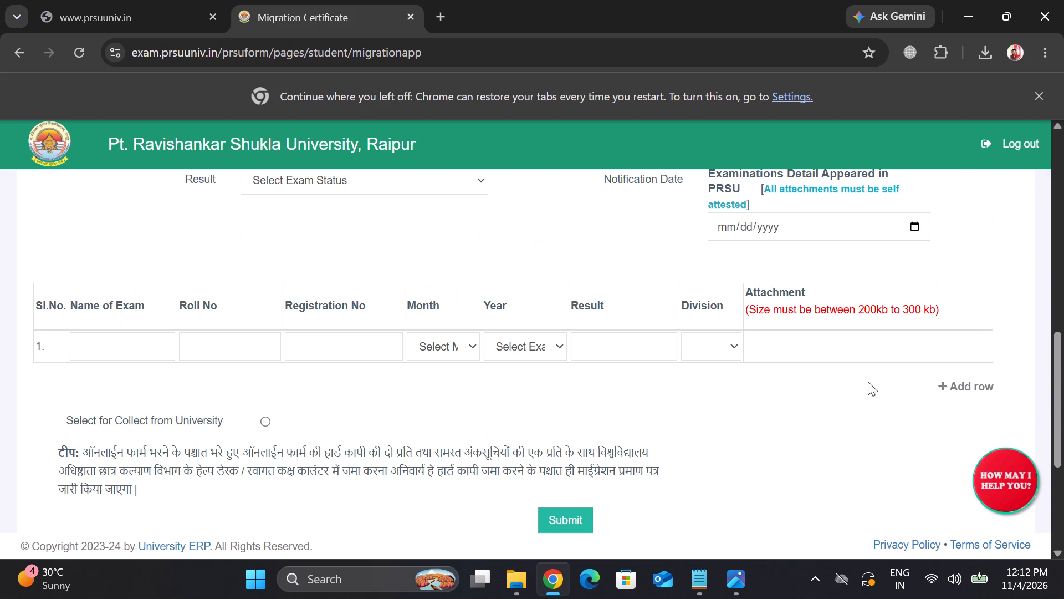
pyautogui.scroll(13, 346, 354)
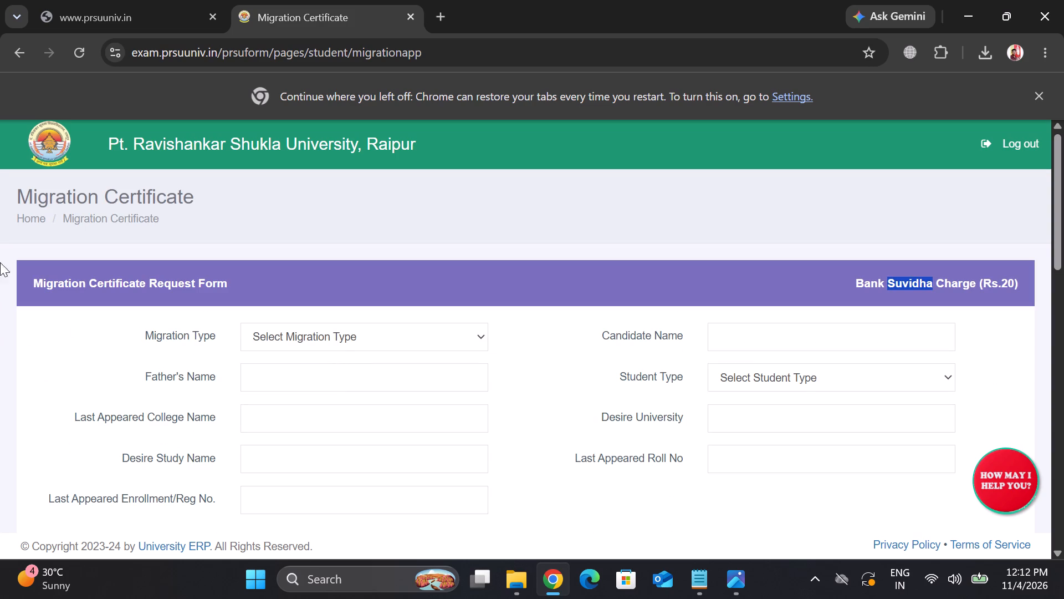
# Close the Migration Certificate and prsuuniv.in tabs, File Explorer and the other open windows, leaving the desktop clear.
pyautogui.click(415, 22)
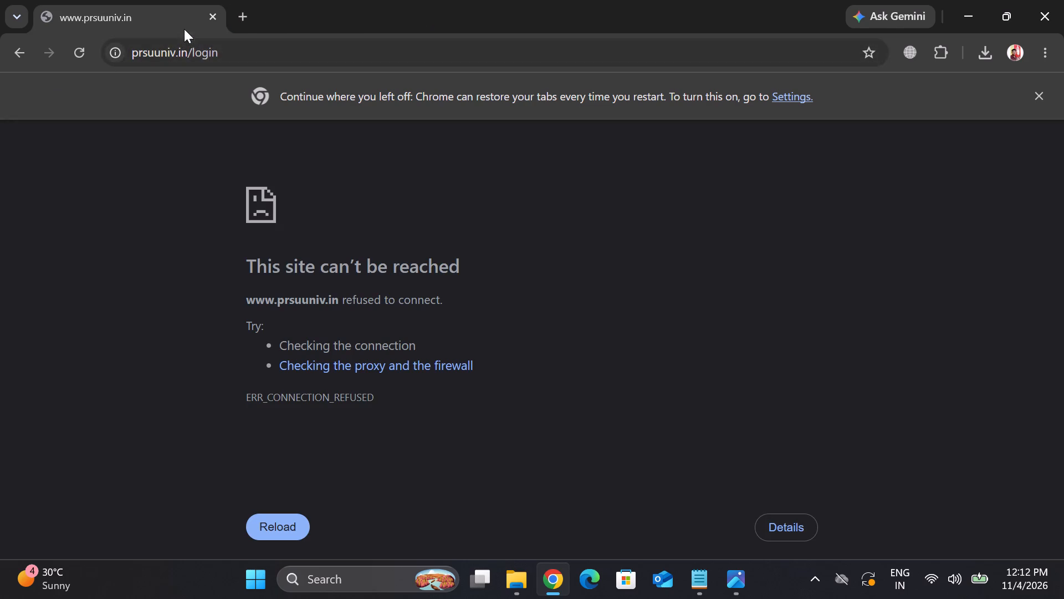
pyautogui.click(210, 17)
pyautogui.click(1063, 28)
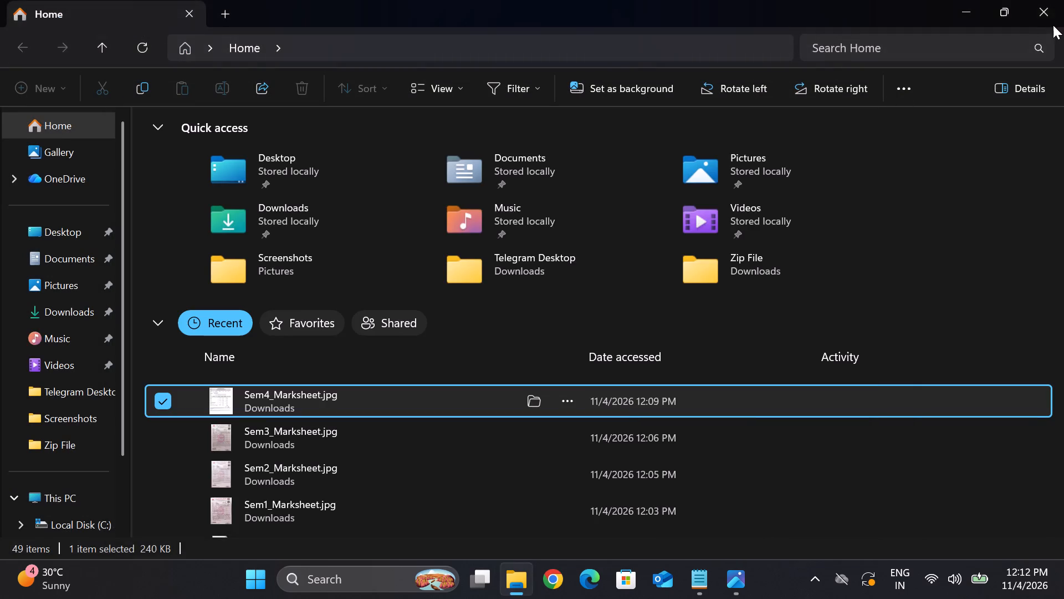
pyautogui.click(1044, 22)
pyautogui.click(1040, 21)
pyautogui.click(869, 129)
pyautogui.rightClick(624, 206)
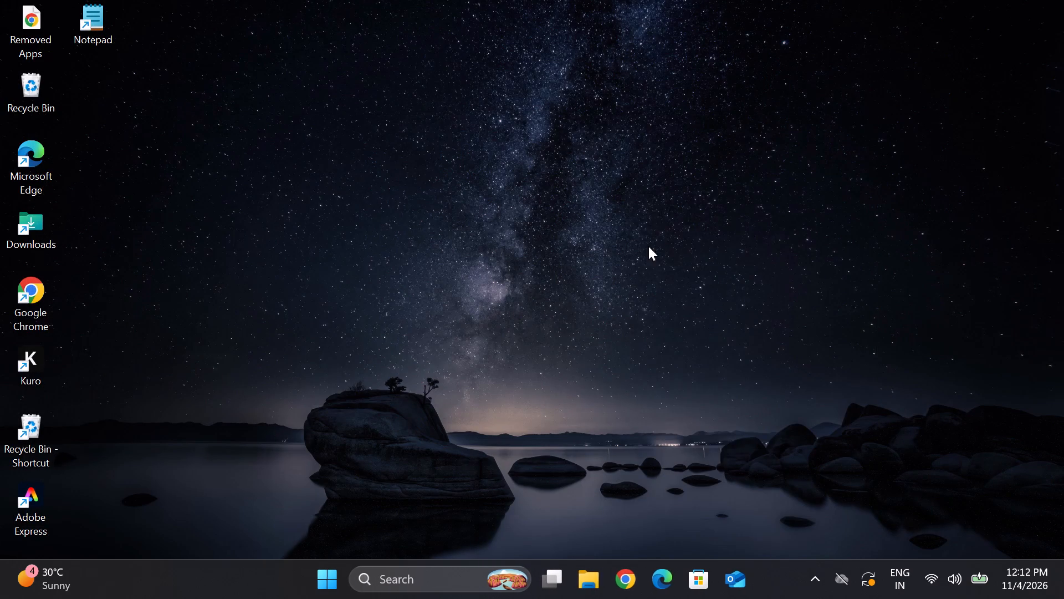
pyautogui.click(669, 275)
# Open Microsoft Store and search it for FIRE FOX.
pyautogui.click(698, 591)
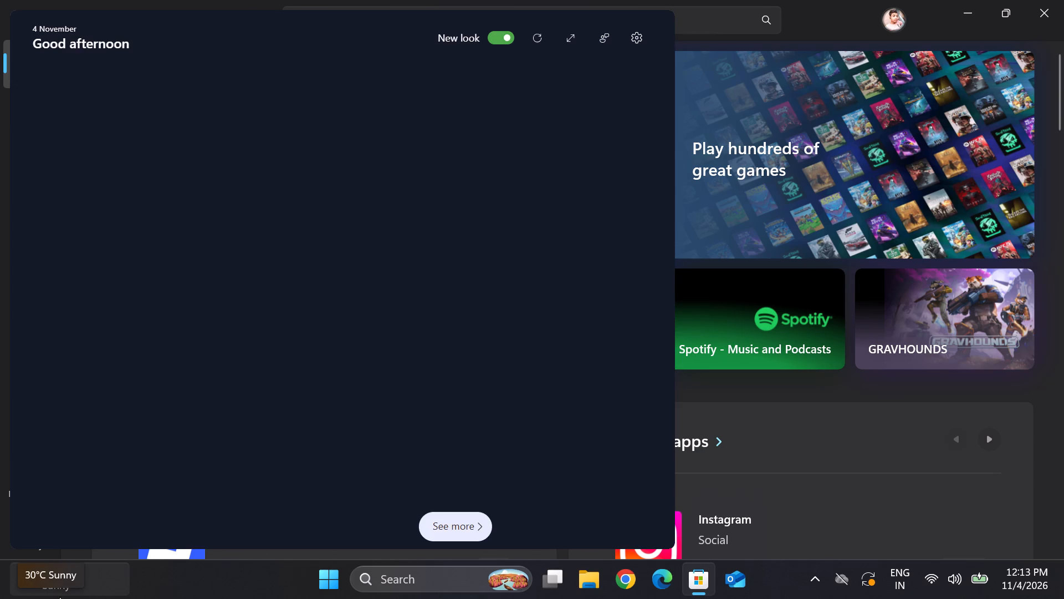
pyautogui.click(846, 441)
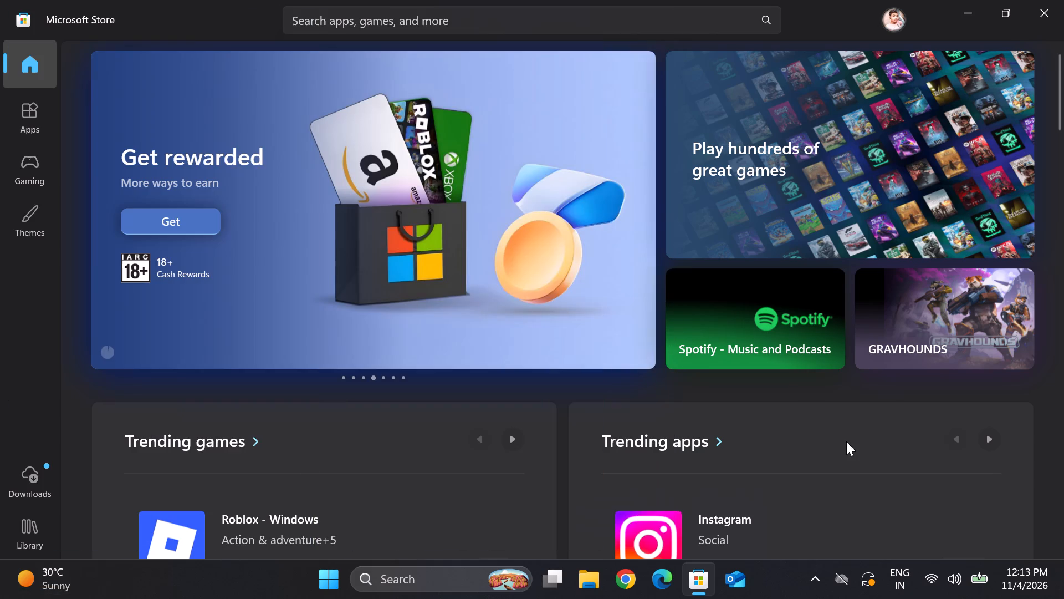
pyautogui.click(449, 15)
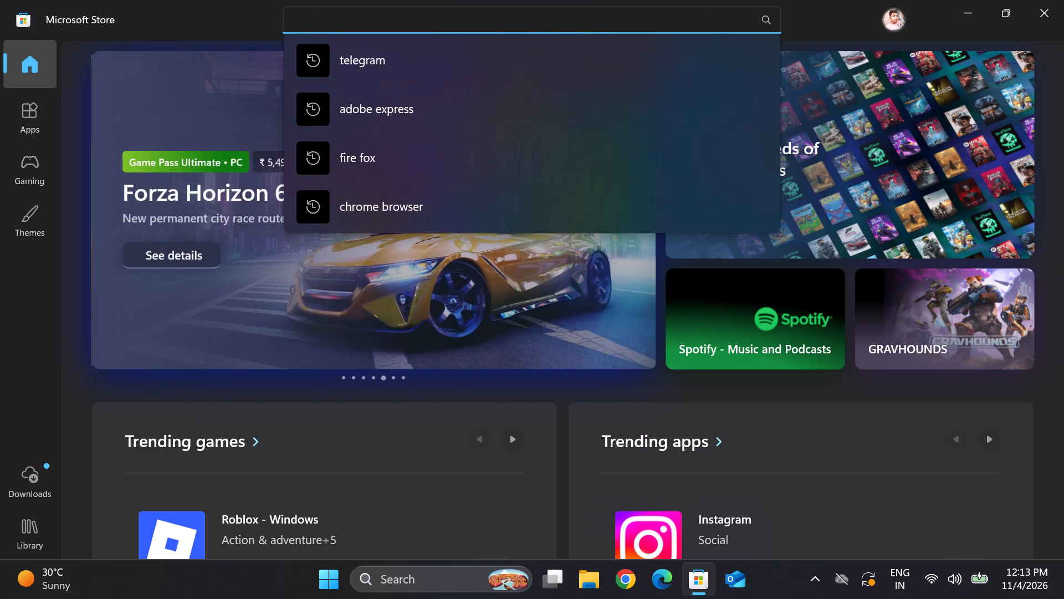
pyautogui.write('FIRE')
pyautogui.press('space')
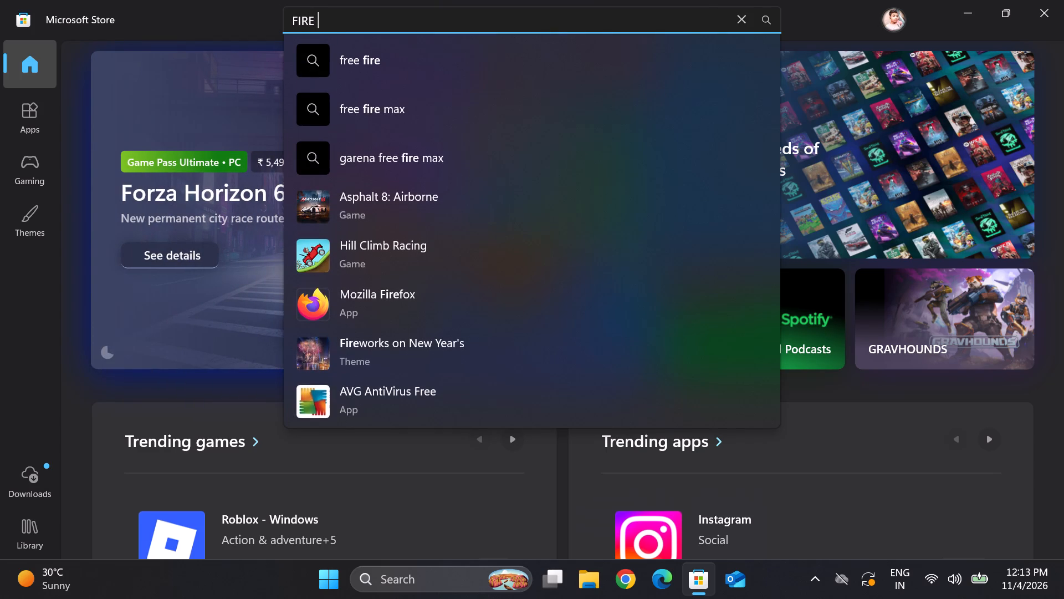
pyautogui.write('FO')
pyautogui.write("X'")
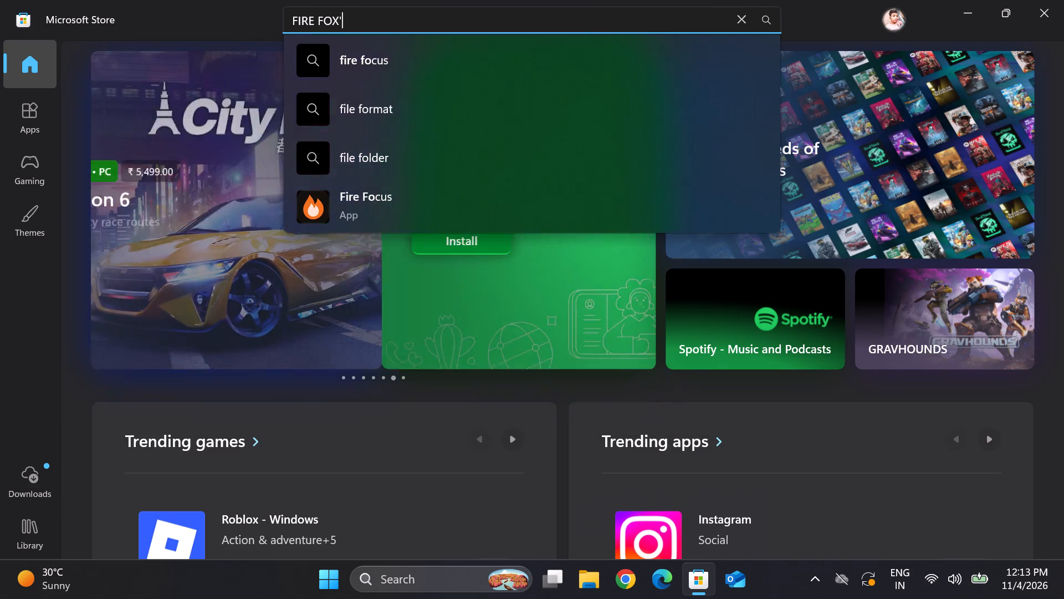
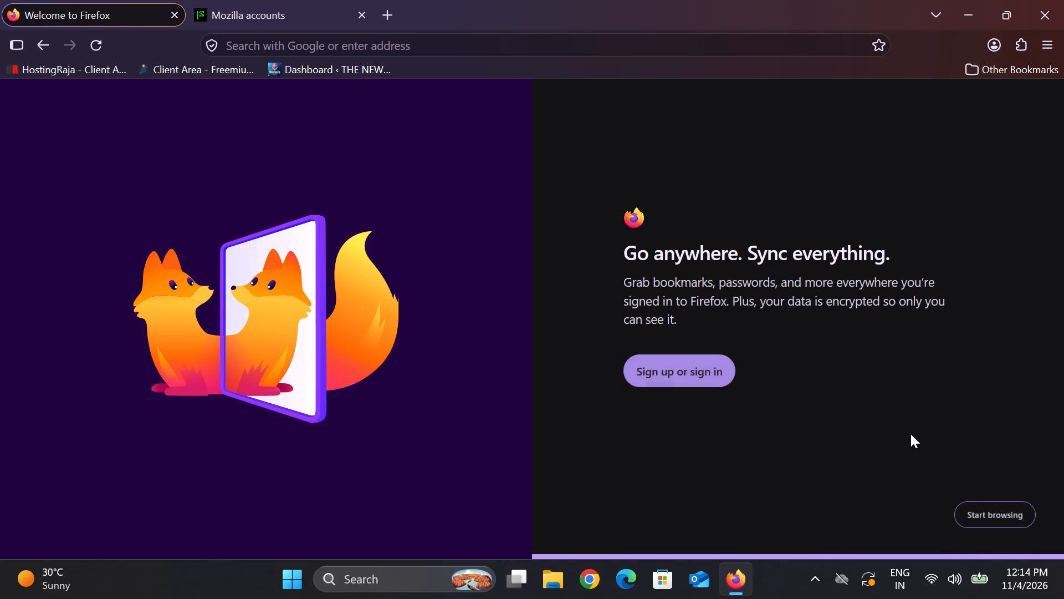
# Skip the sync sign-up offer on the Firefox welcome screen and start browsing.
pyautogui.click(994, 517)
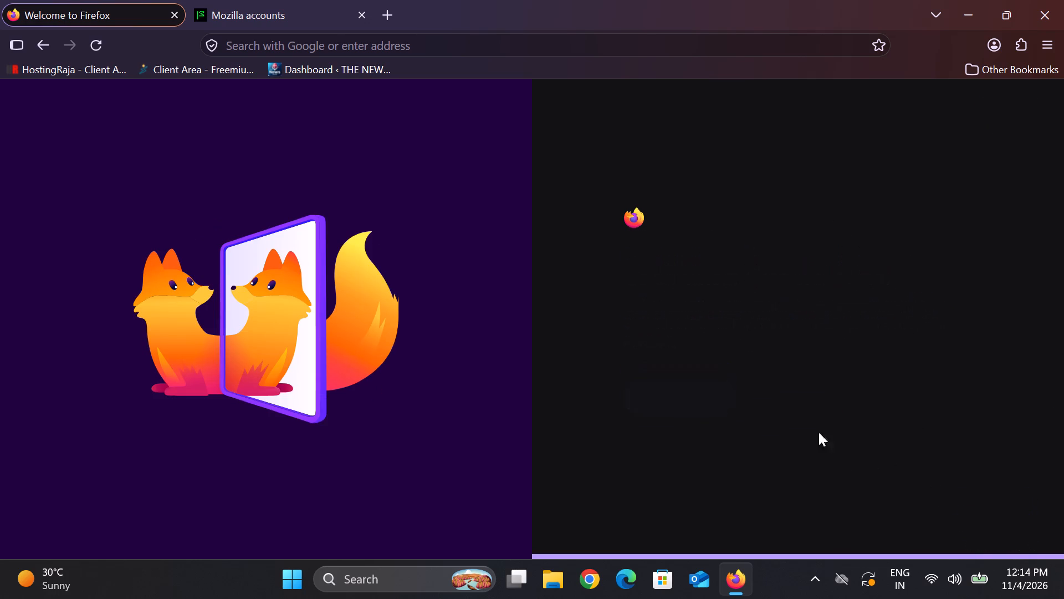
pyautogui.click(974, 333)
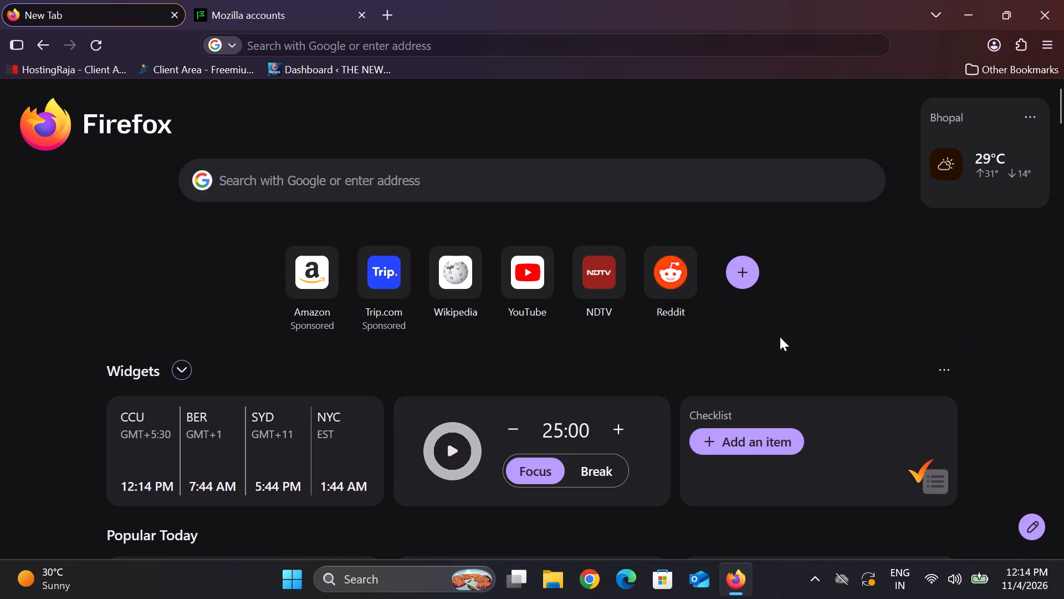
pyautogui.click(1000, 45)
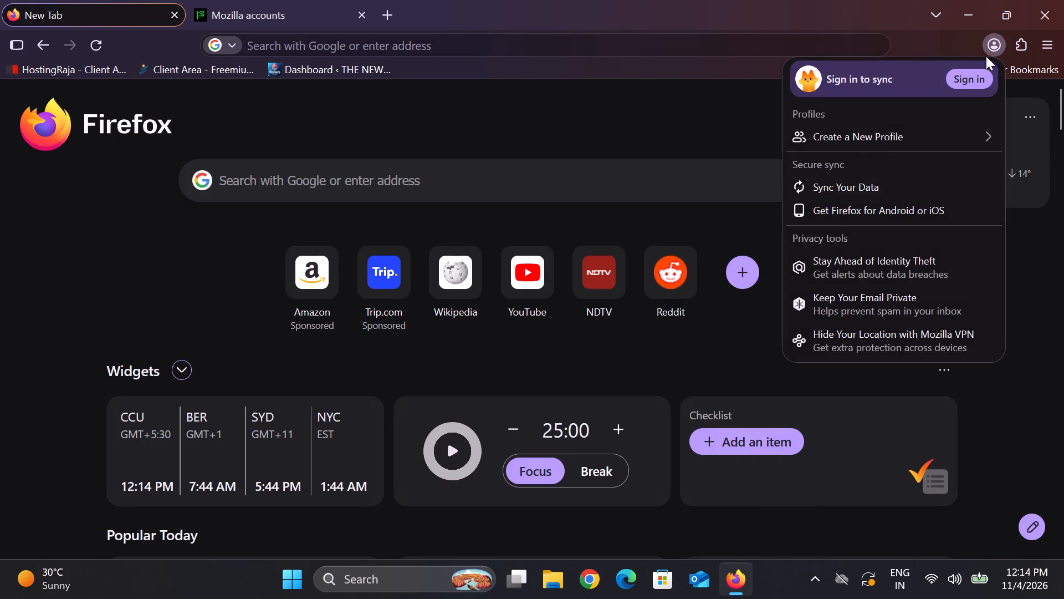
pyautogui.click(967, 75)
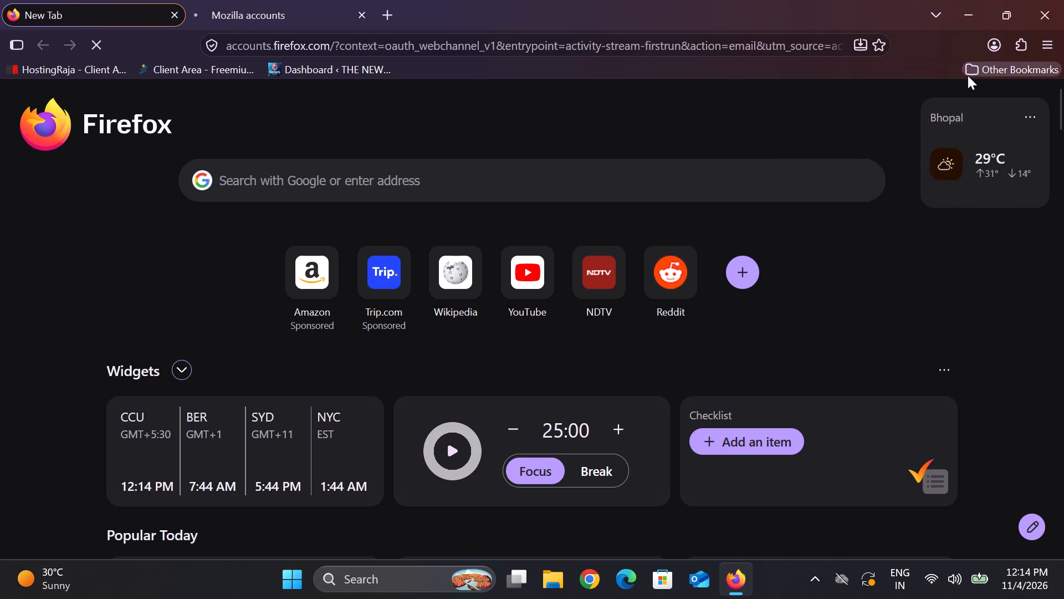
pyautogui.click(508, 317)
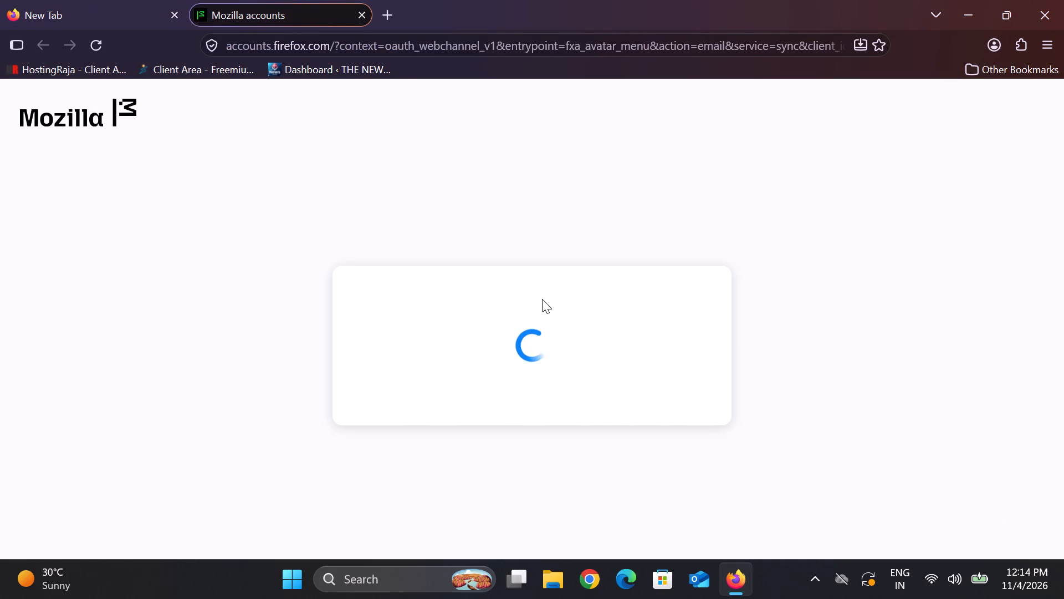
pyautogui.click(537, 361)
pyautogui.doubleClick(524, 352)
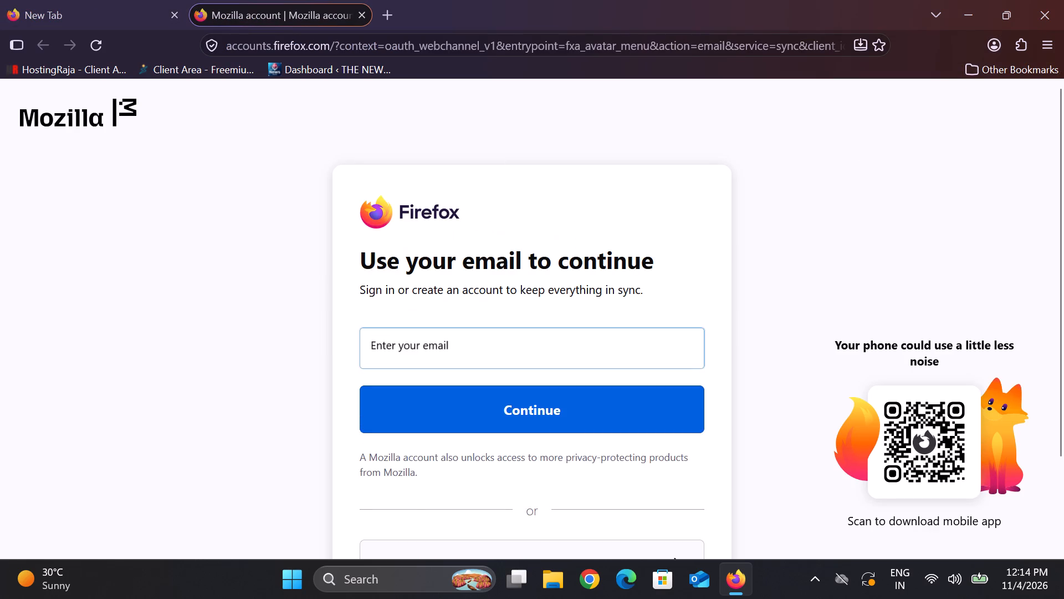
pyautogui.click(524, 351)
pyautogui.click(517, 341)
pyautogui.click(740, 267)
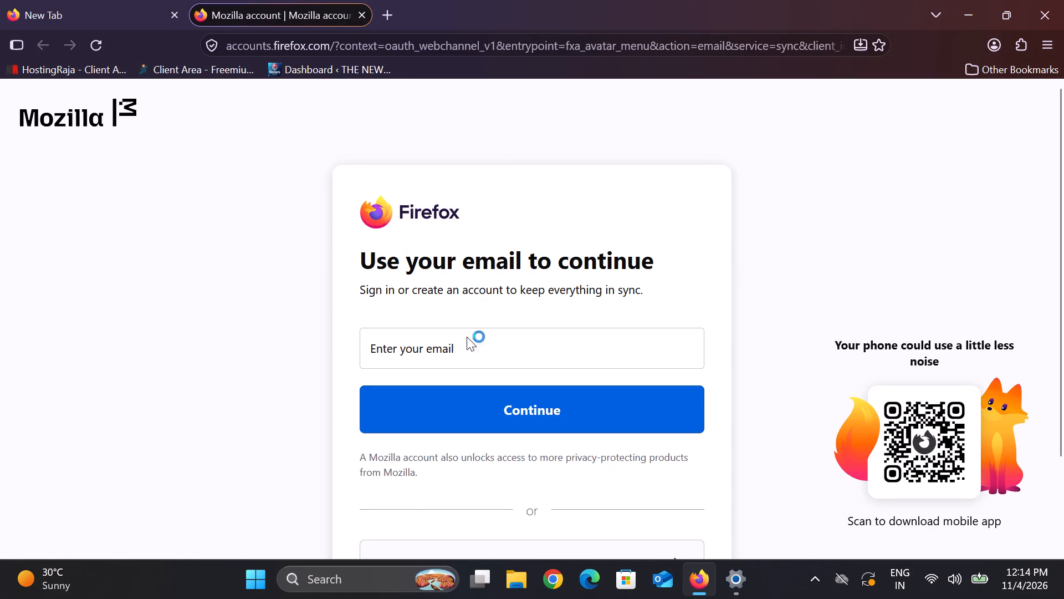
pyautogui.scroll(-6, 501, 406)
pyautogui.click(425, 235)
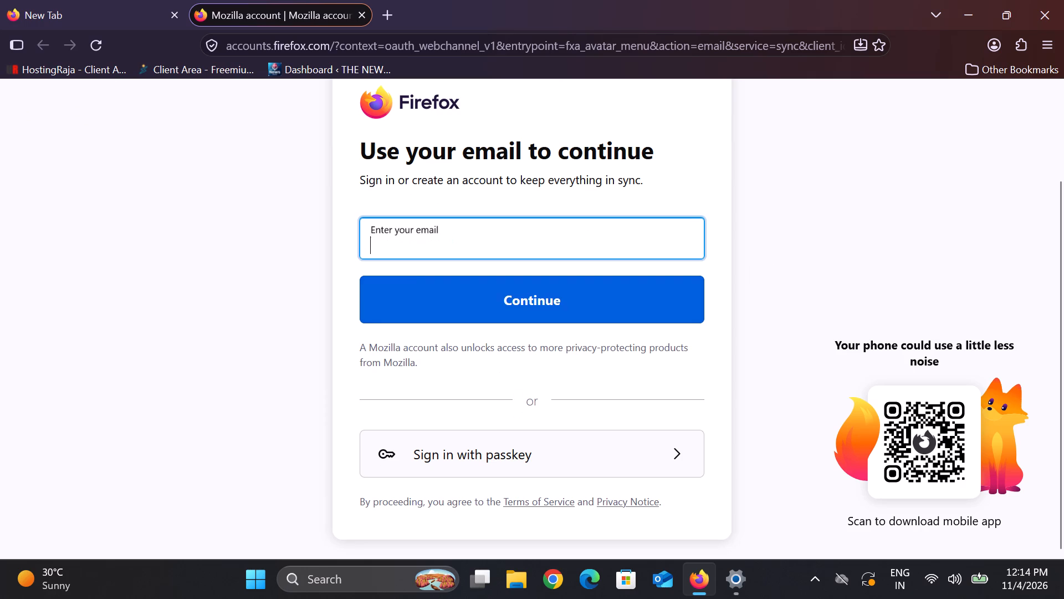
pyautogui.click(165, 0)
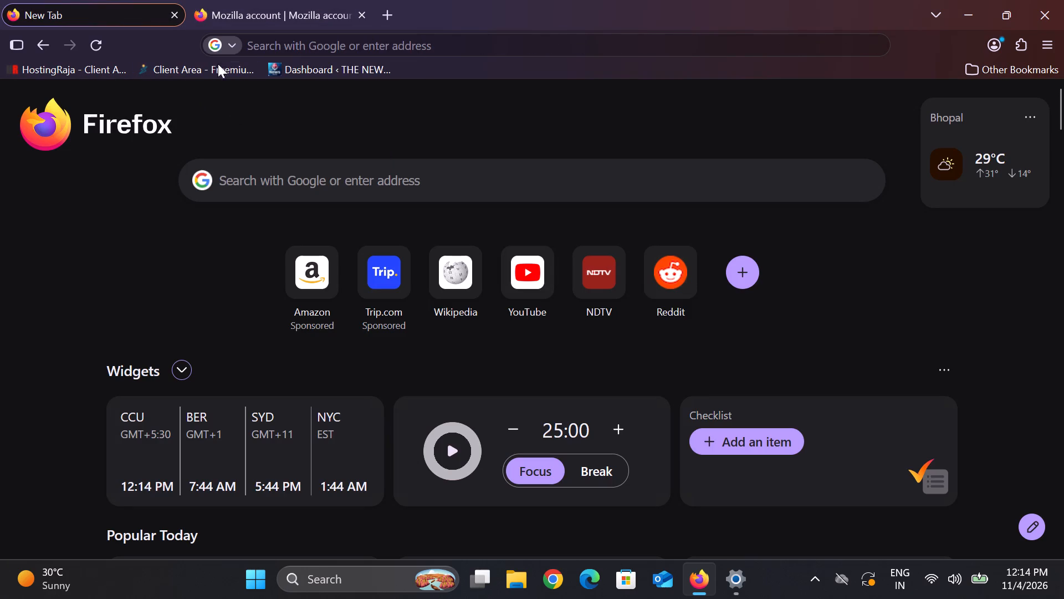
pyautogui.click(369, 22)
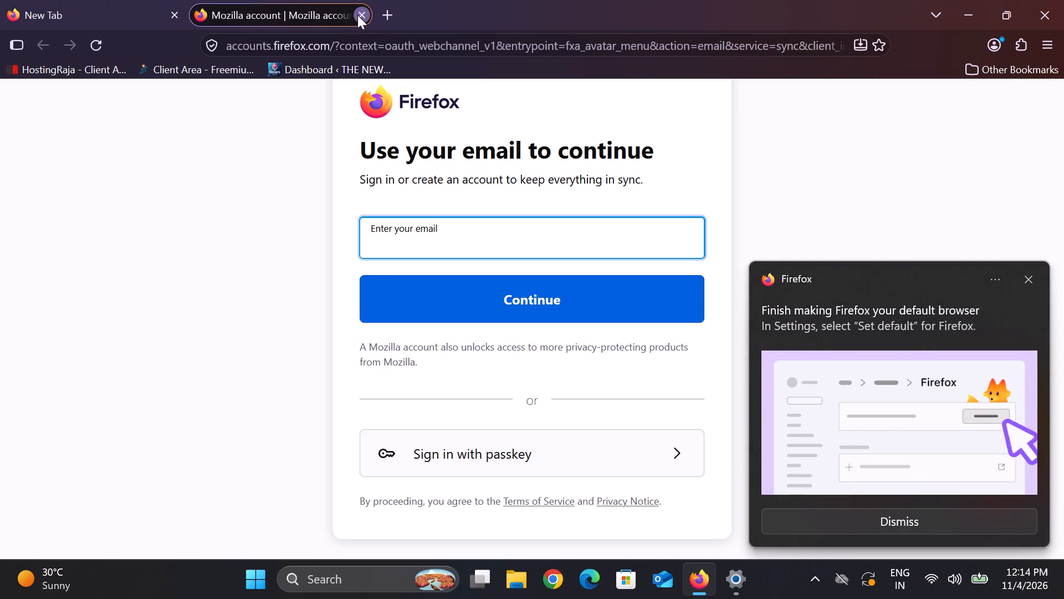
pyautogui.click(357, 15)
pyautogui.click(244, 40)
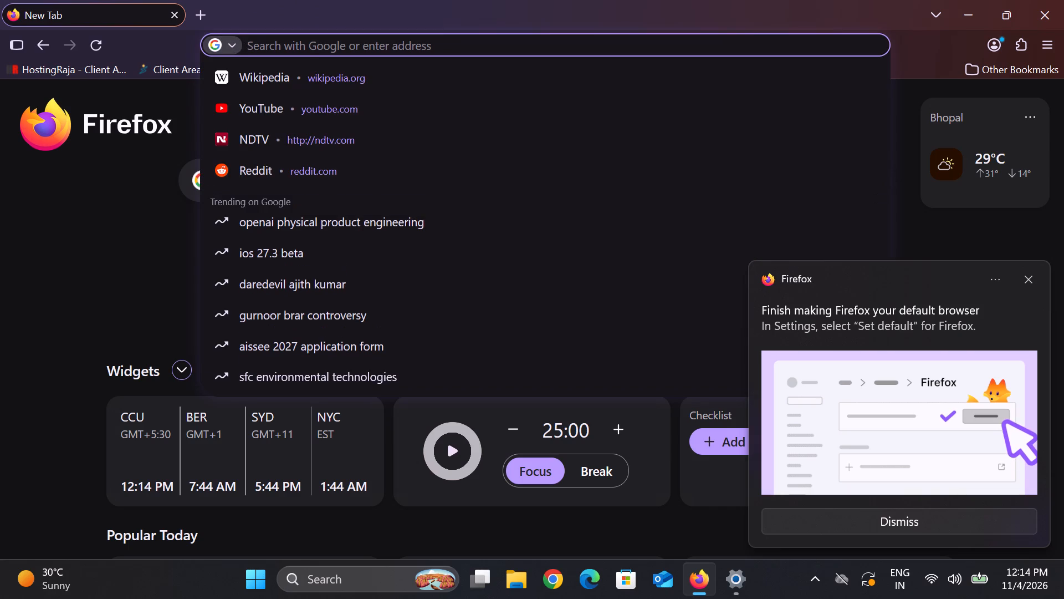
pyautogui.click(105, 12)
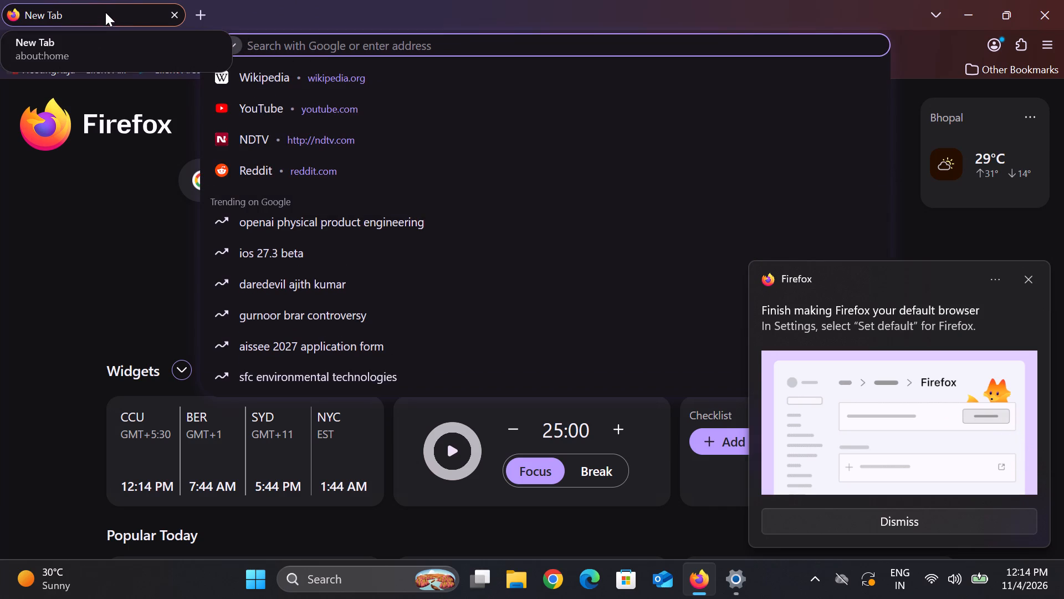
# Open the Mozilla account sign-in page for syncing Firefox and close the New Tab page, keeping only the sign-in tab.
pyautogui.click(996, 48)
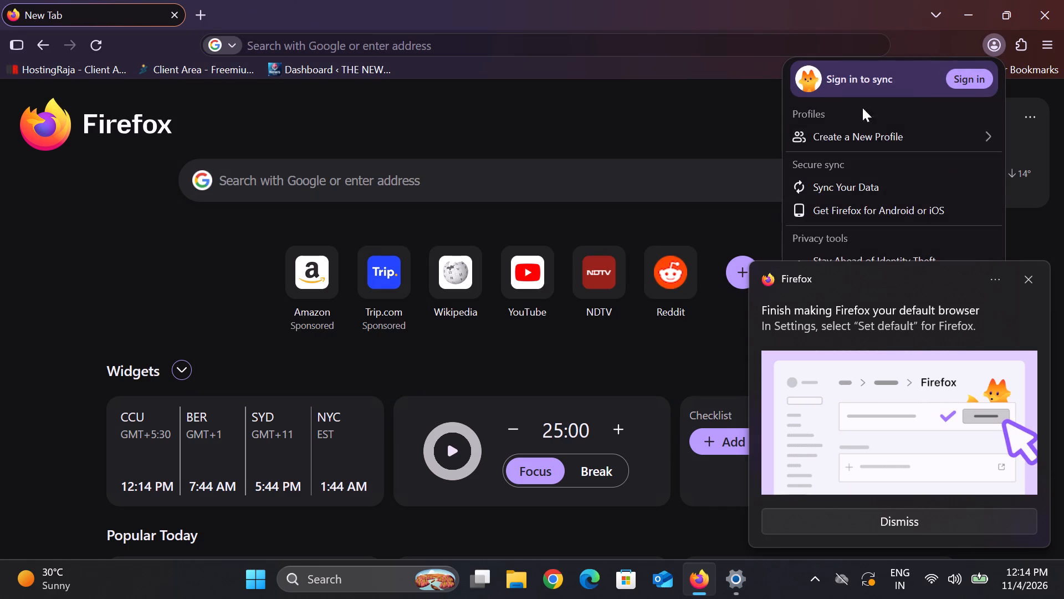
pyautogui.click(983, 82)
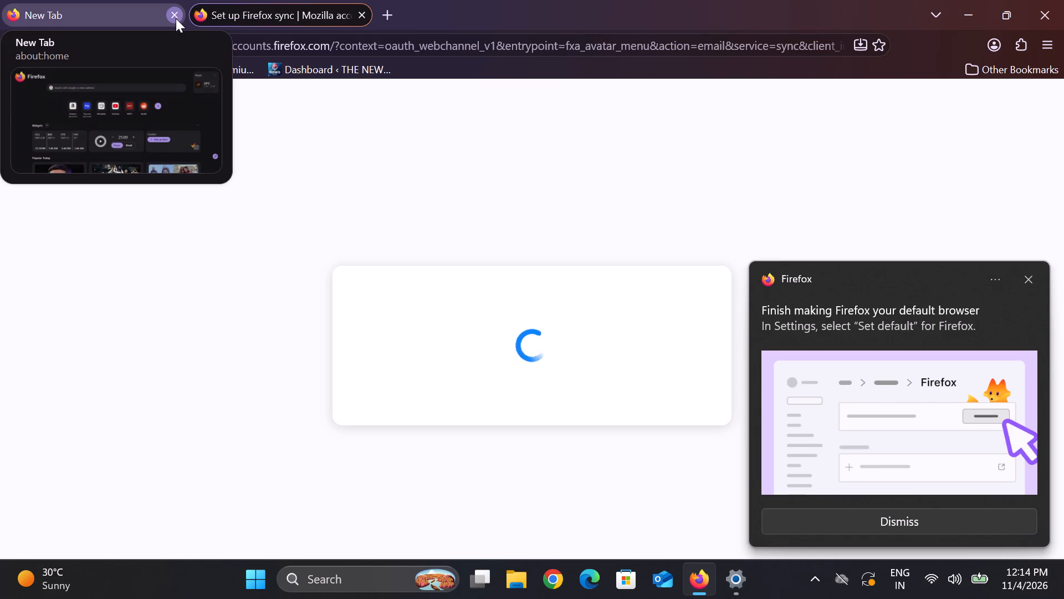
pyautogui.click(176, 18)
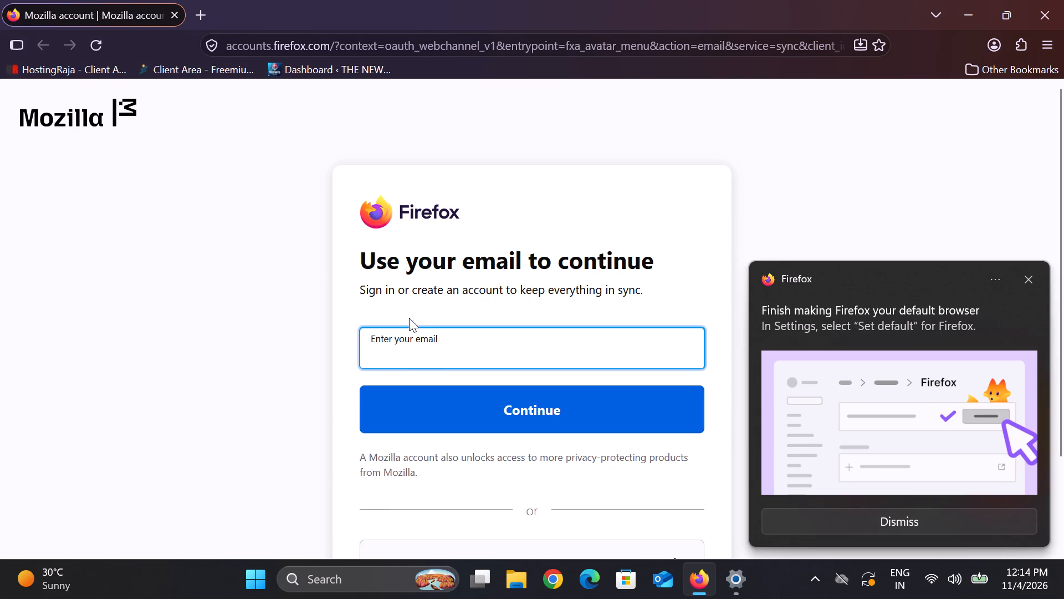
# Enter the account email address in the Mozilla sign-in form.
pyautogui.click(425, 347)
pyautogui.write('AMAN')
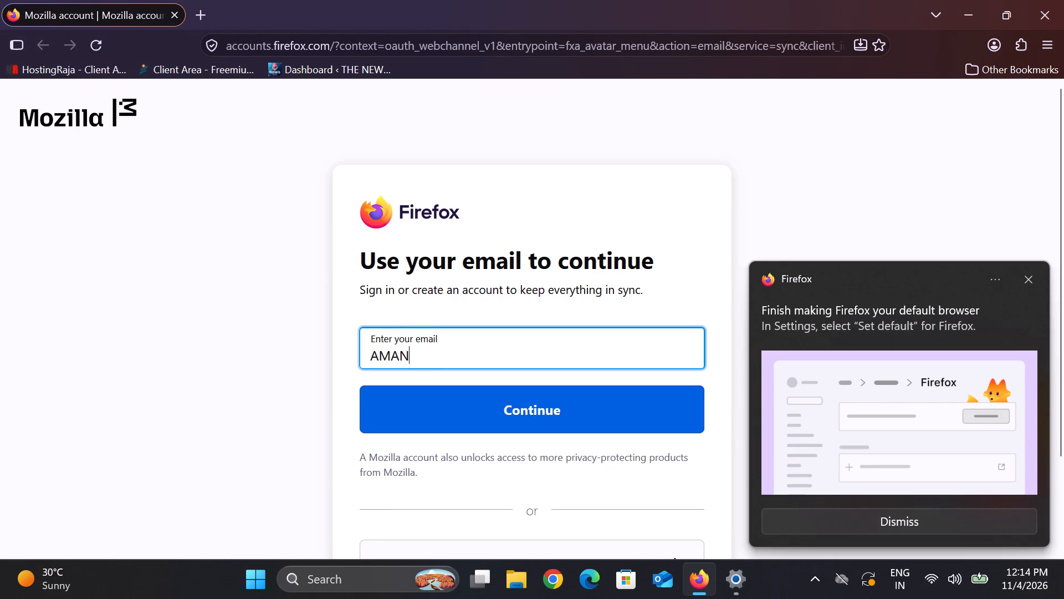
pyautogui.press('BackSpace')
pyautogui.press('BackSpace')
pyautogui.press('BackSpace')
pyautogui.press('BackSpace')
pyautogui.press('BackSpace')
pyautogui.press('BackSpace')
pyautogui.press('BackSpace')
pyautogui.press('BackSpace')
pyautogui.press('BackSpace')
pyautogui.press('BackSpace')
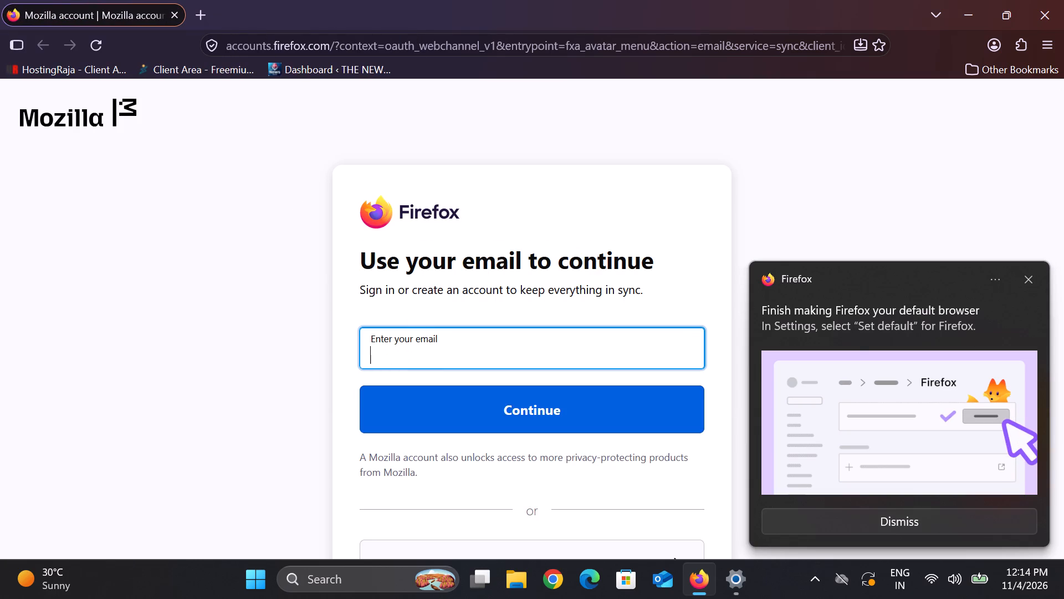
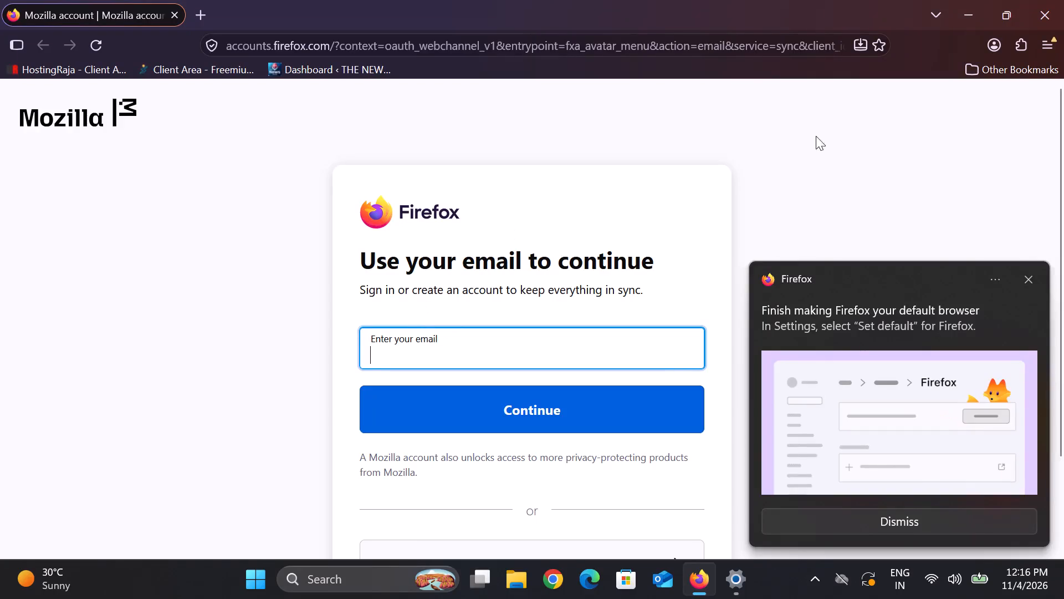
# Close the Firefox window and the Settings window showing the default apps page.
pyautogui.click(1063, 0)
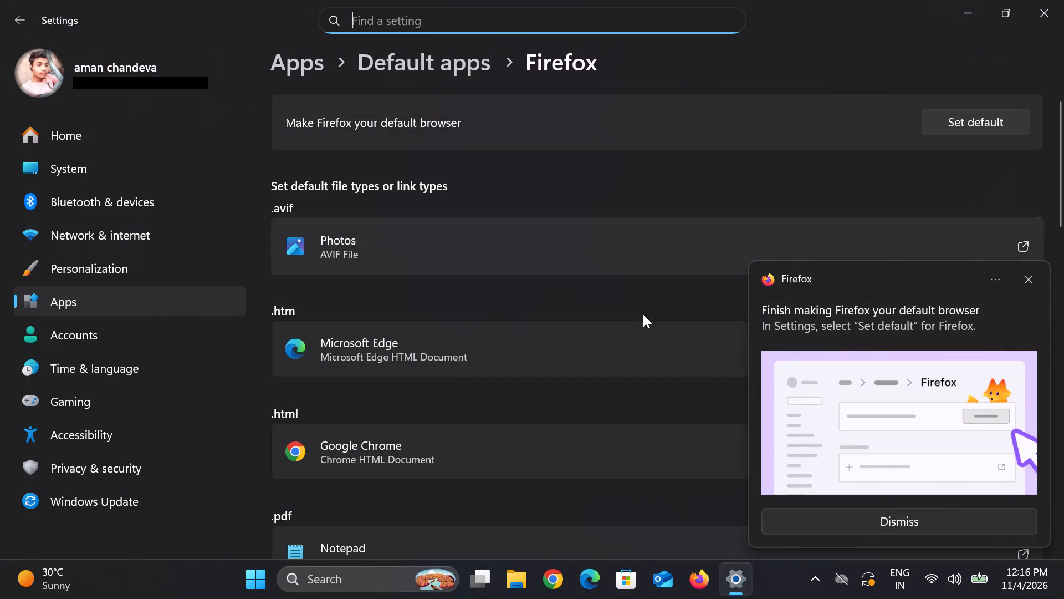
pyautogui.click(1063, 0)
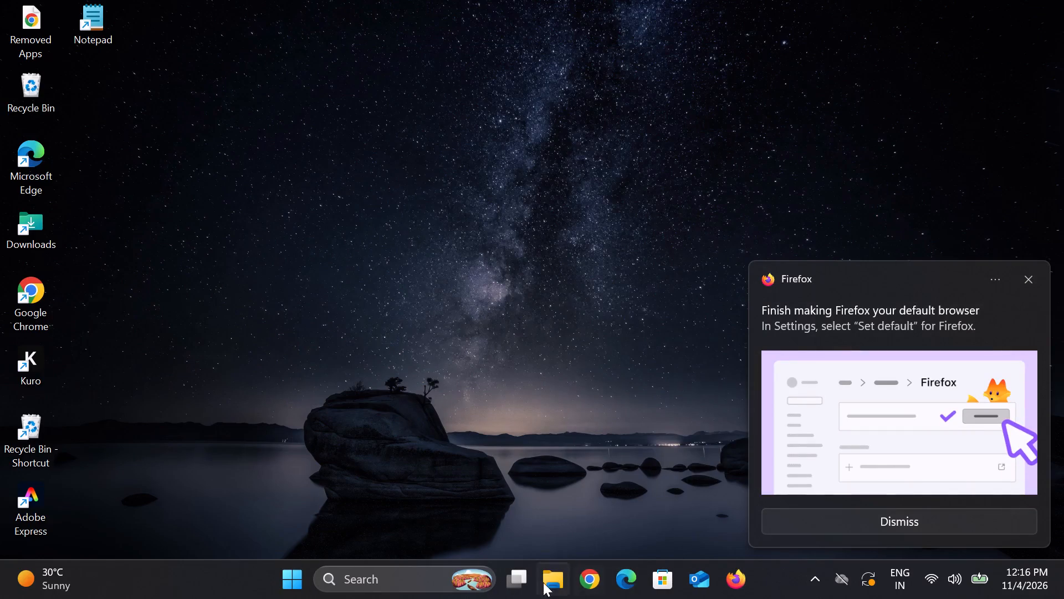
# Open Notepad from its desktop shortcut and place the cursor in the first line of the open note.
pyautogui.doubleClick(89, 14)
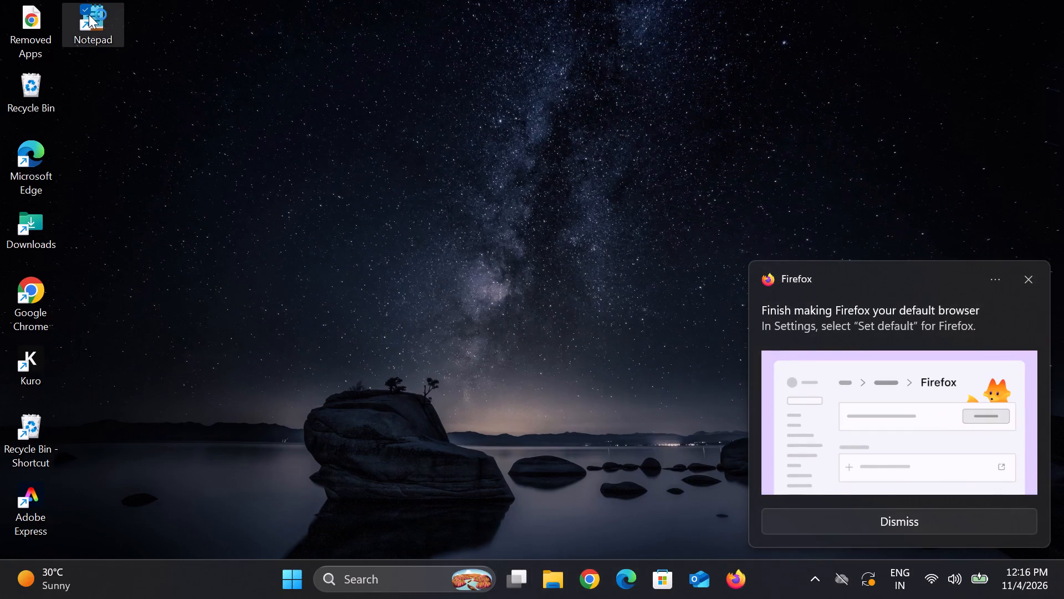
pyautogui.click(277, 79)
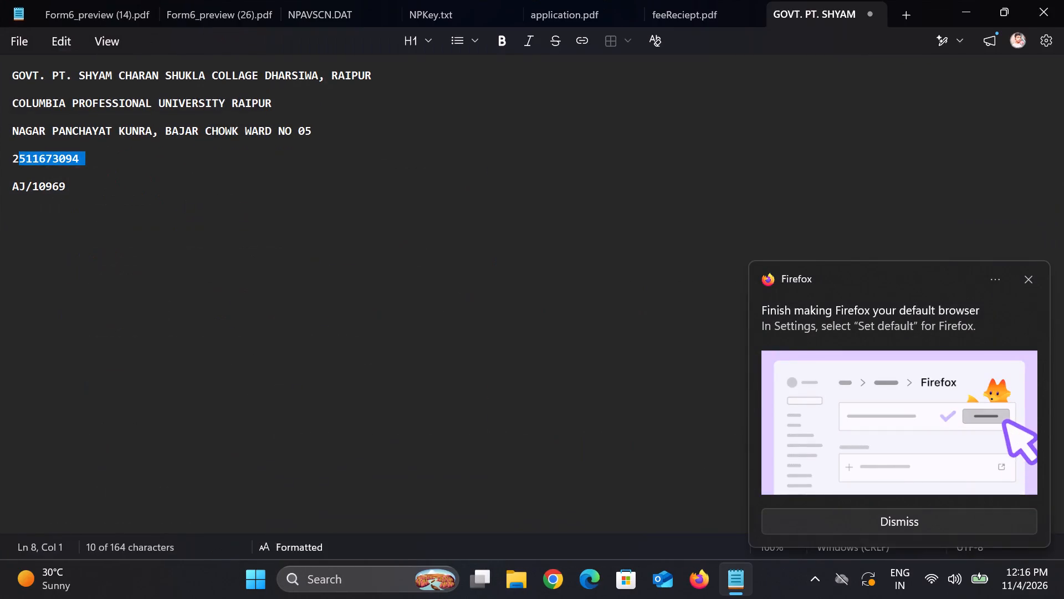
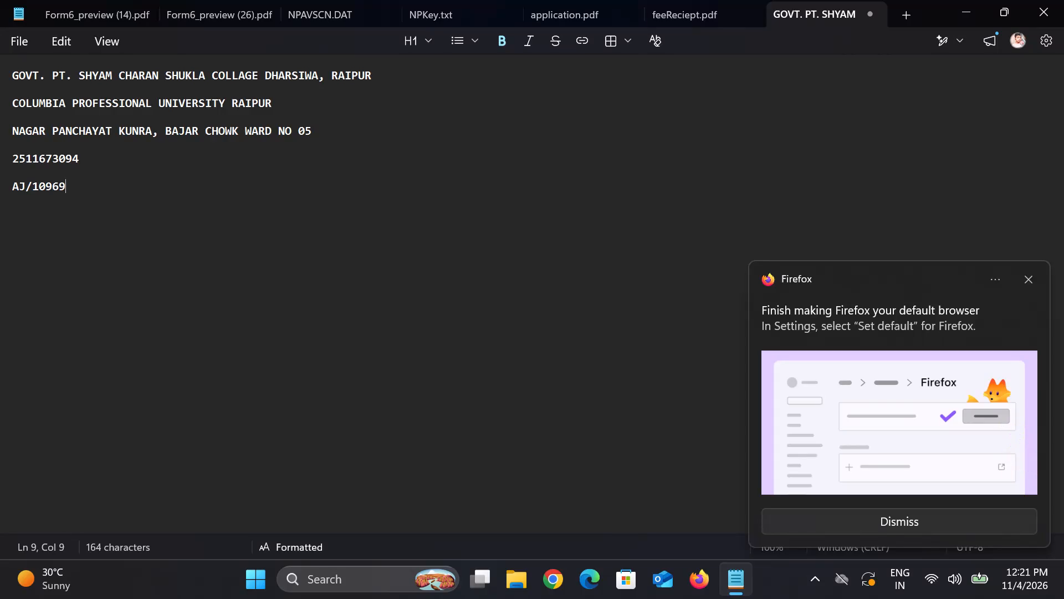
# Add the line "B.Sc NEP 1ST SEM" at the end of the note, leaving one blank line above it.
pyautogui.press('Return')
pyautogui.press('Return')
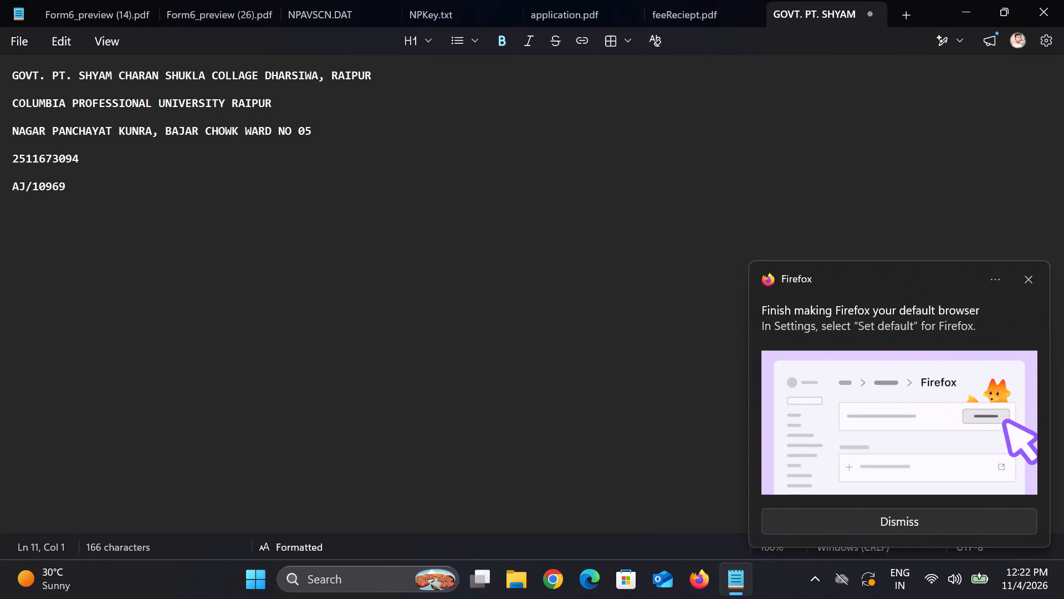
pyautogui.write('bs')
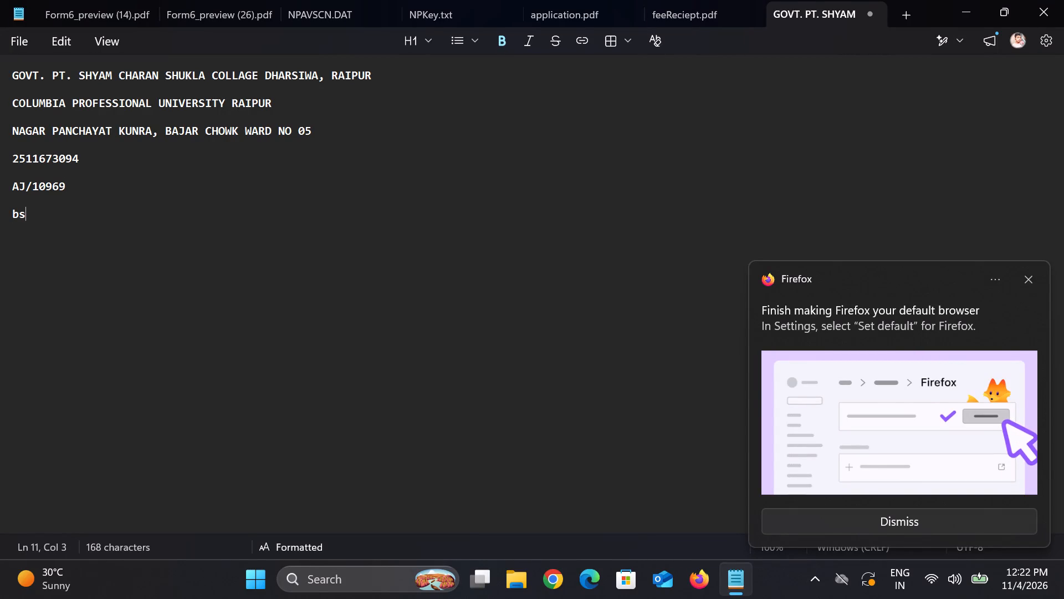
pyautogui.press('BackSpace')
pyautogui.press('BackSpace')
pyautogui.write('Bs')
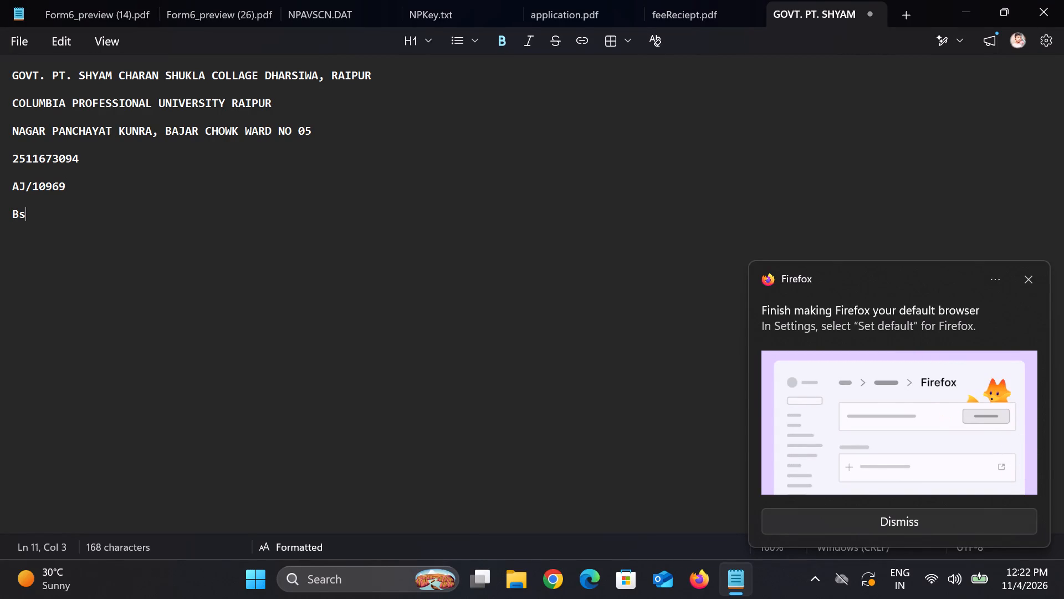
pyautogui.press('BackSpace')
pyautogui.press('/')
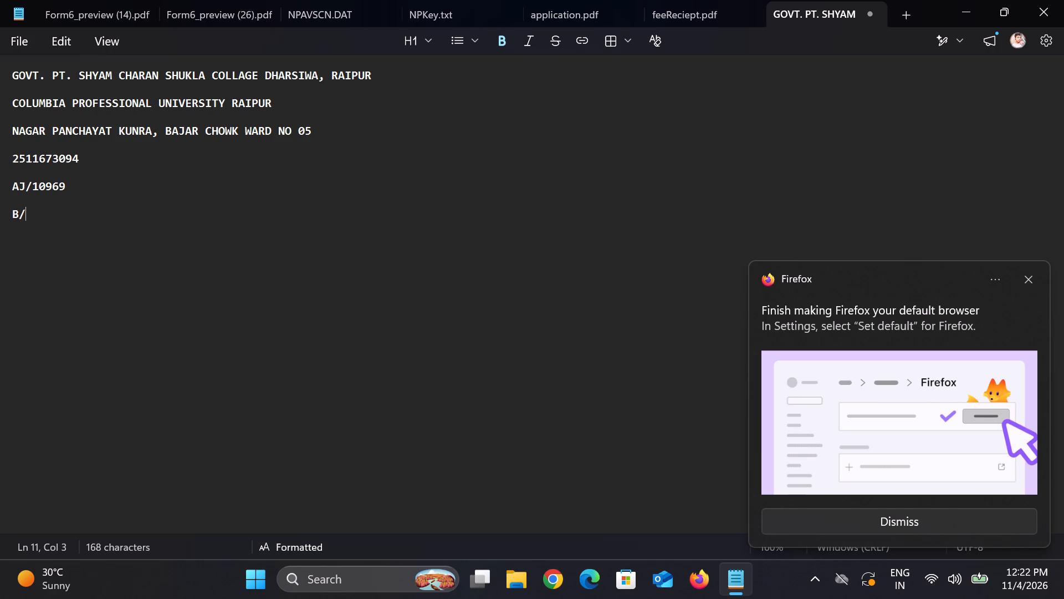
pyautogui.press('BackSpace')
pyautogui.write('.s')
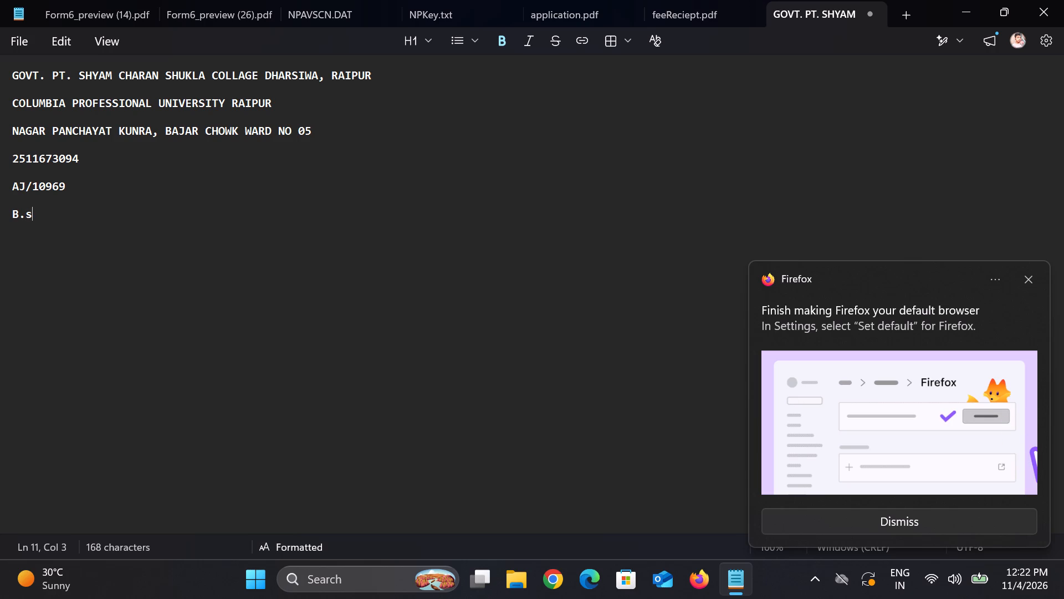
pyautogui.press('space')
pyautogui.press('BackSpace')
pyautogui.press('BackSpace')
pyautogui.write('SC')
pyautogui.press('space')
pyautogui.press('BackSpace')
pyautogui.press('BackSpace')
pyautogui.write('c')
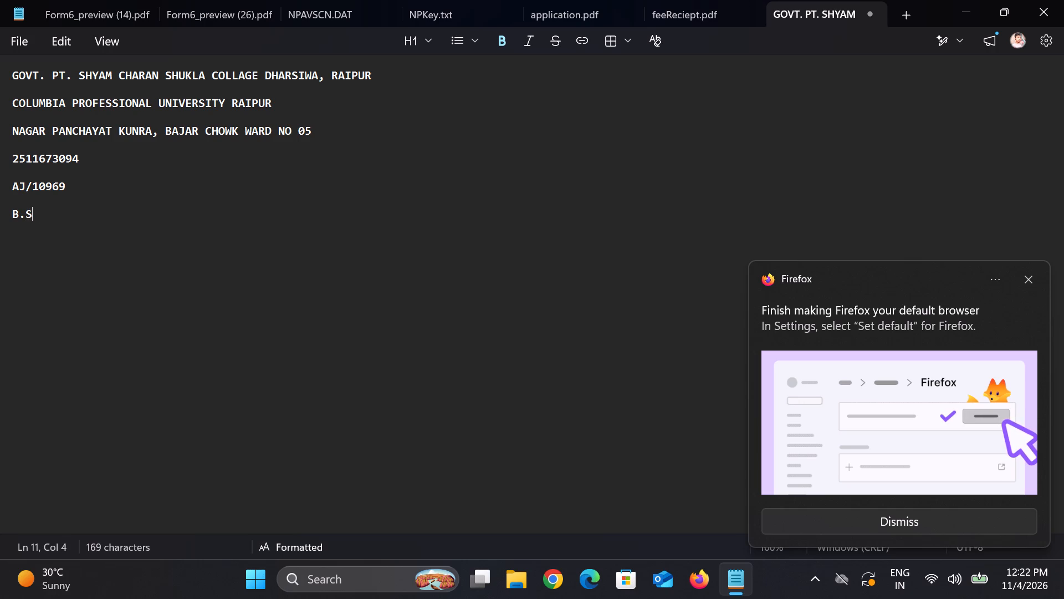
pyautogui.press('space')
pyautogui.write('Ne')
pyautogui.press('BackSpace')
pyautogui.press('BackSpace')
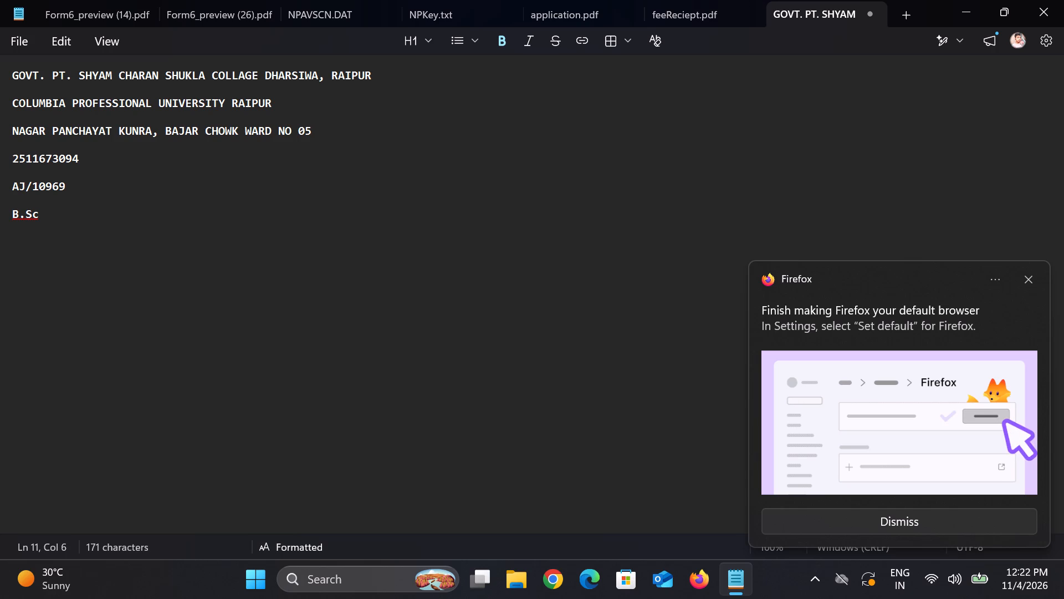
pyautogui.write('NEPO')
pyautogui.press('space')
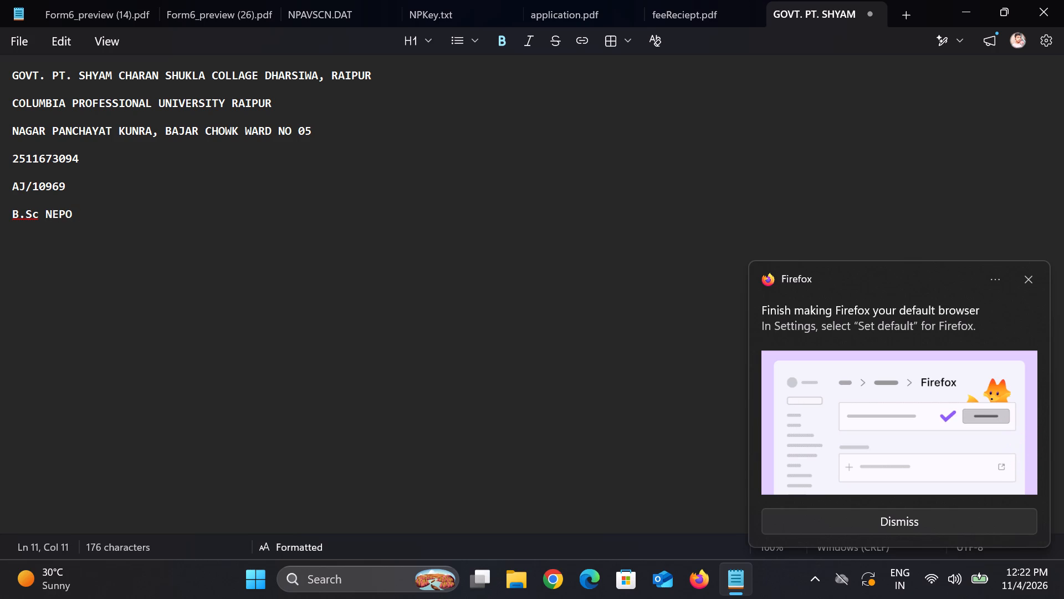
pyautogui.press('BackSpace')
pyautogui.press('BackSpace')
pyautogui.press('space')
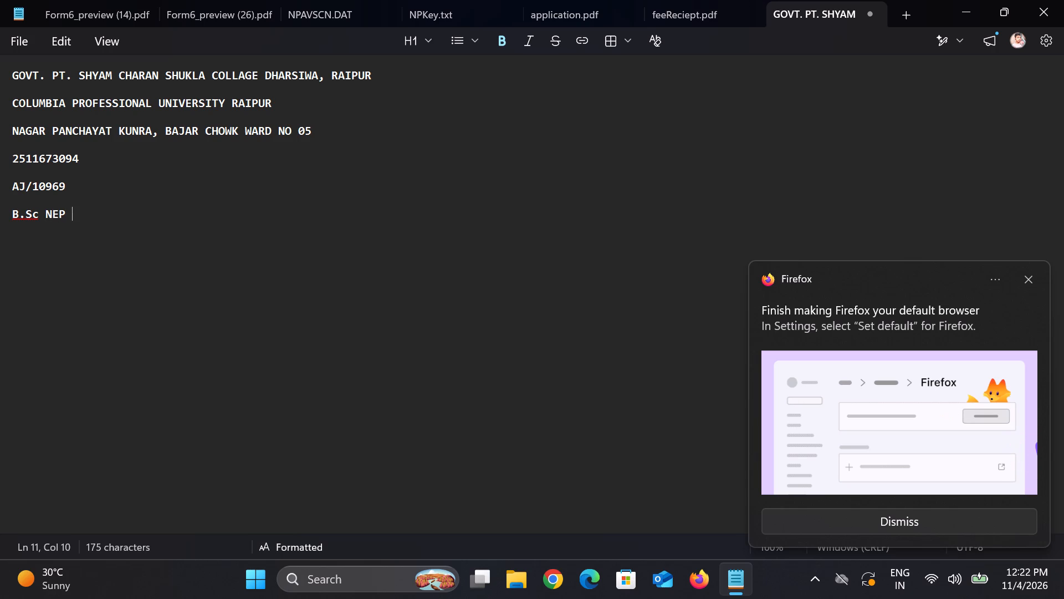
pyautogui.write('1ST SEM')
# Add the line "B.Sc NEP 2ND SEM" directly below the first-semester line.
pyautogui.press('Return')
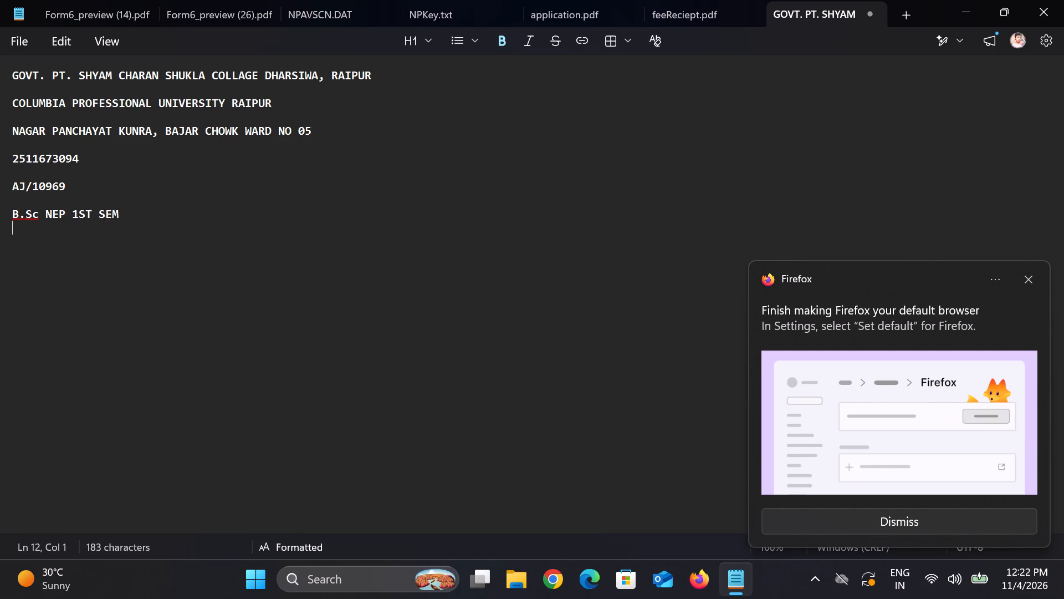
pyautogui.press('b')
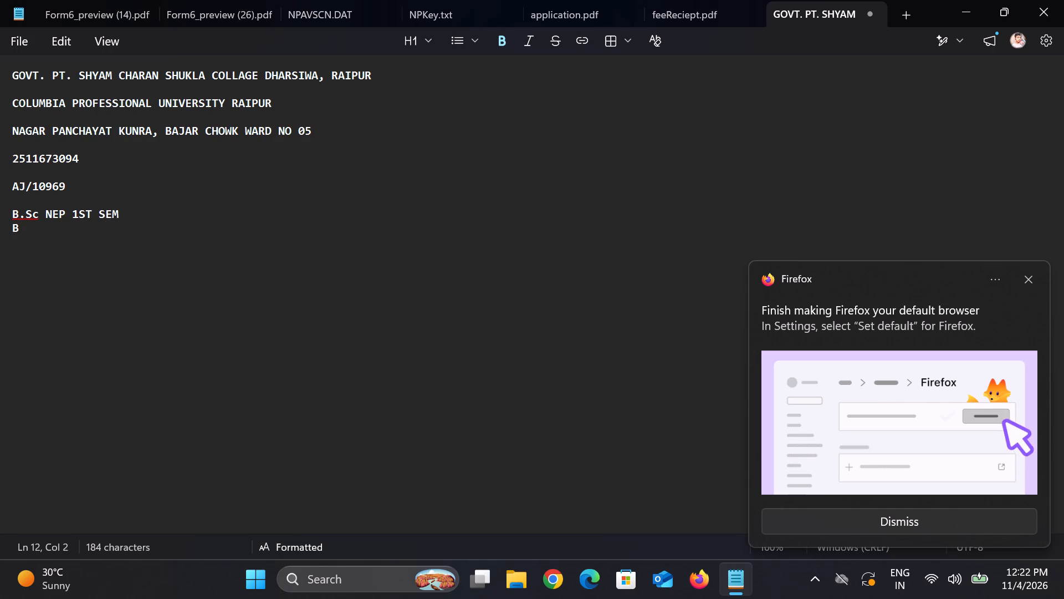
pyautogui.write('.SC')
pyautogui.press('space')
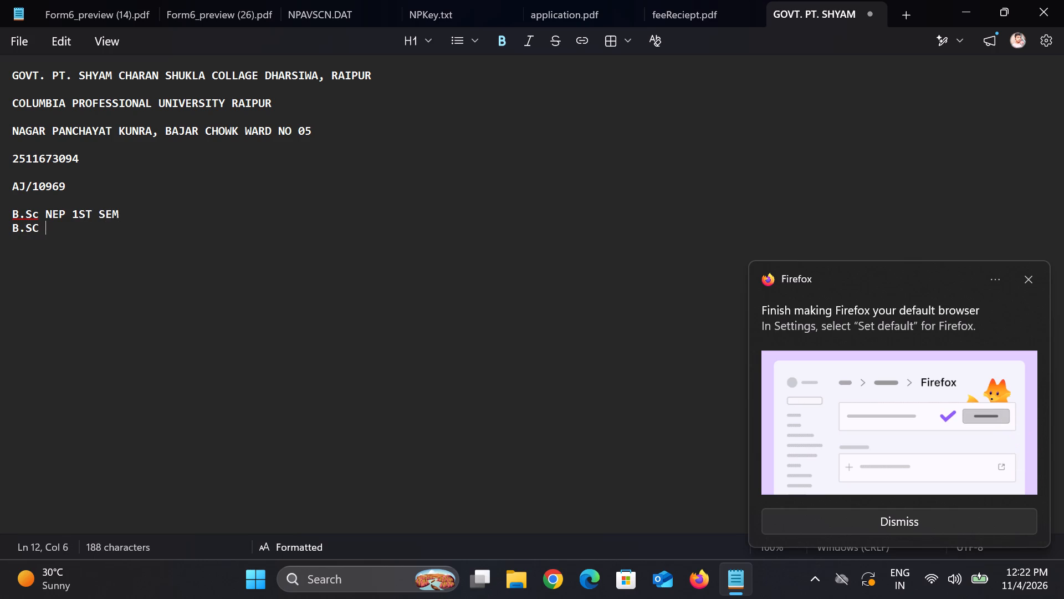
pyautogui.press('BackSpace')
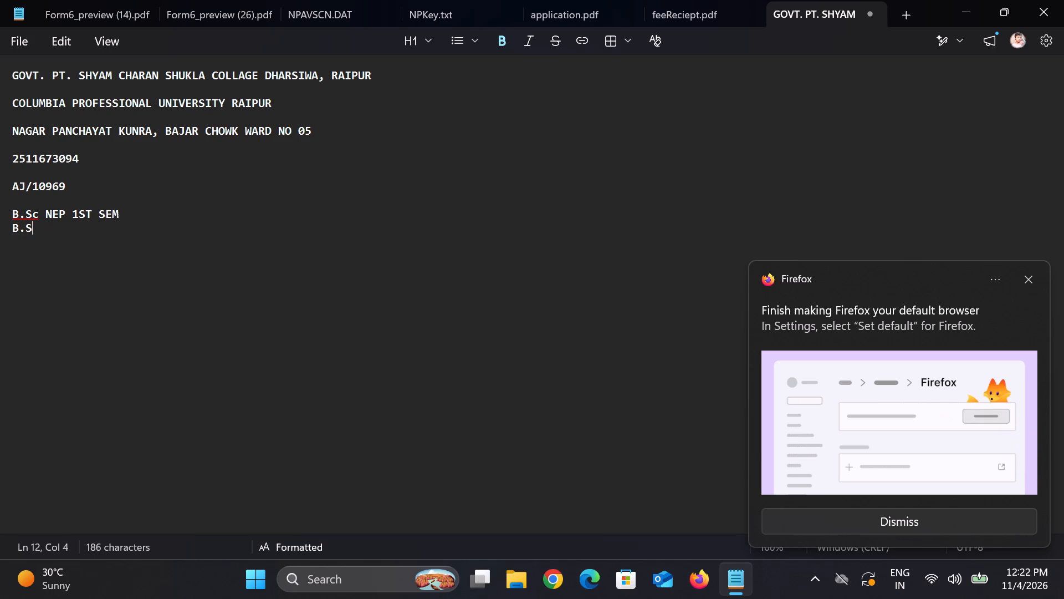
pyautogui.press('c')
pyautogui.press('space')
pyautogui.write('NEP')
pyautogui.press('space')
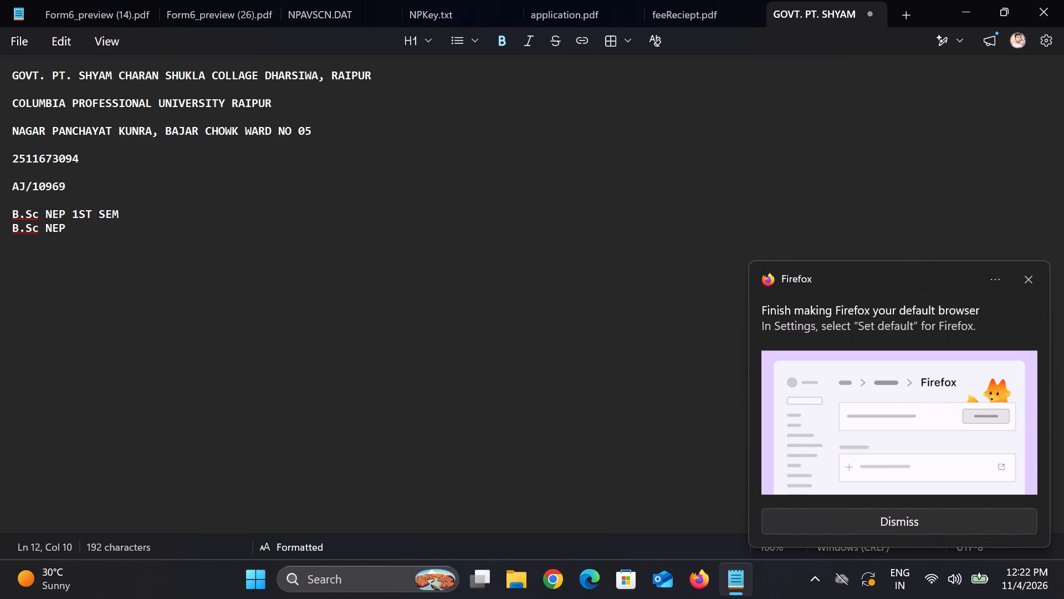
pyautogui.write('2ND')
pyautogui.press('space')
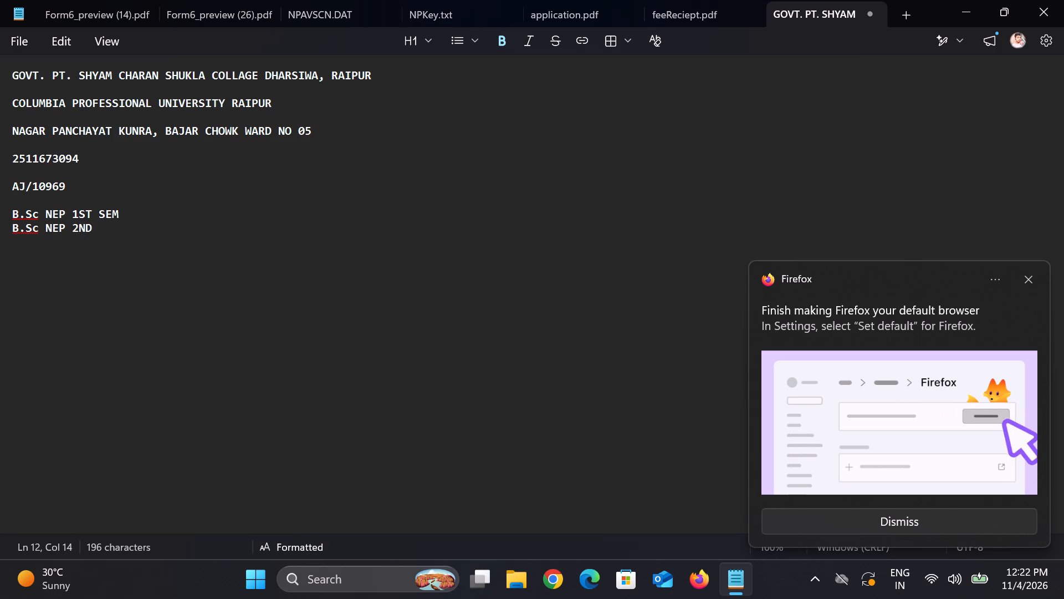
pyautogui.write('SEM')
# Add the line "B.Sc NEP 3RD SEM" directly below the second-semester line.
pyautogui.press('Return')
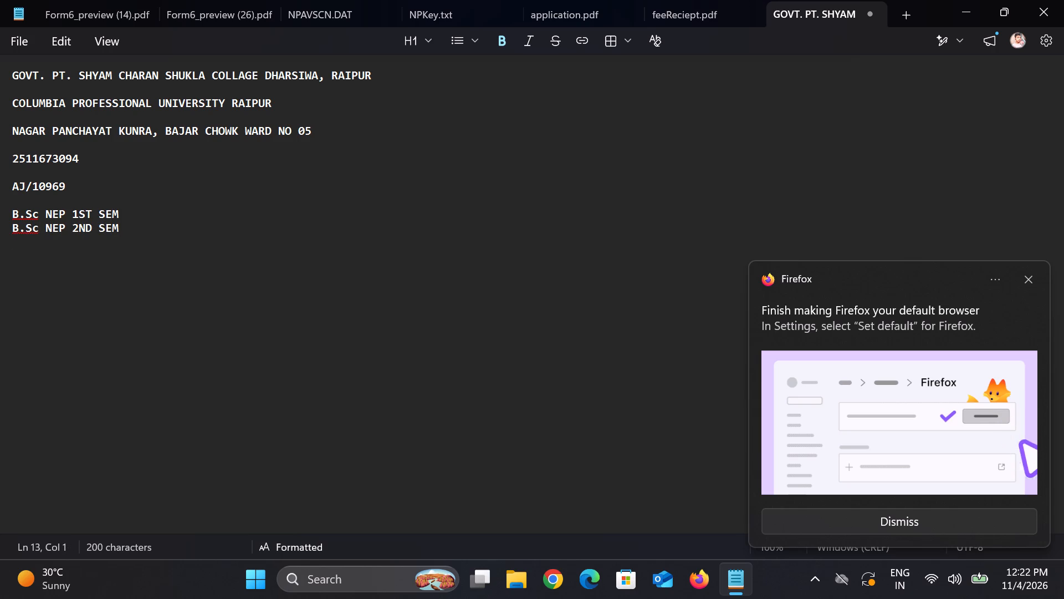
pyautogui.press('b')
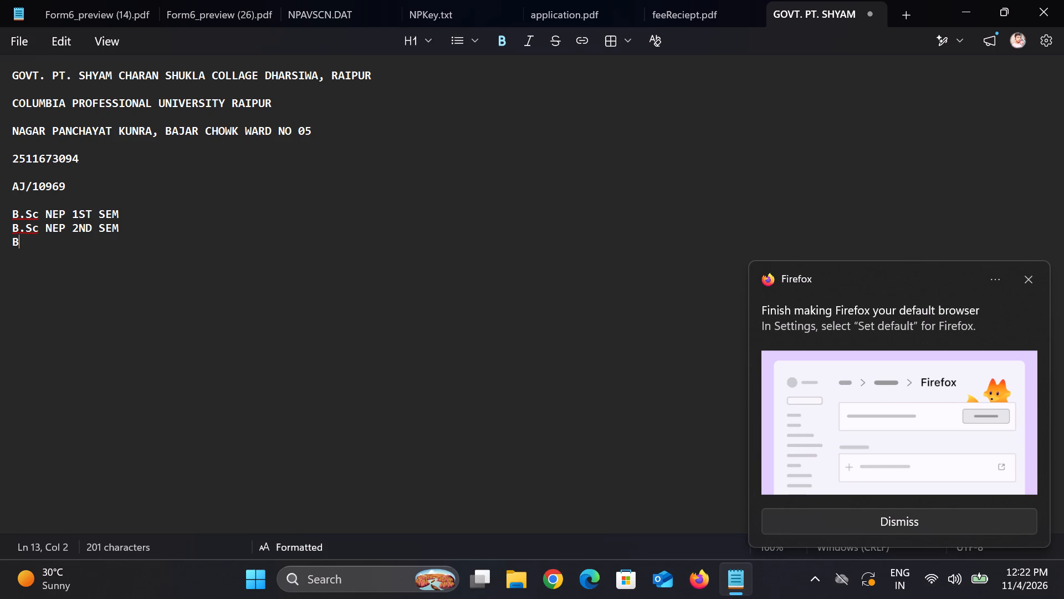
pyautogui.press('s')
pyautogui.press('c')
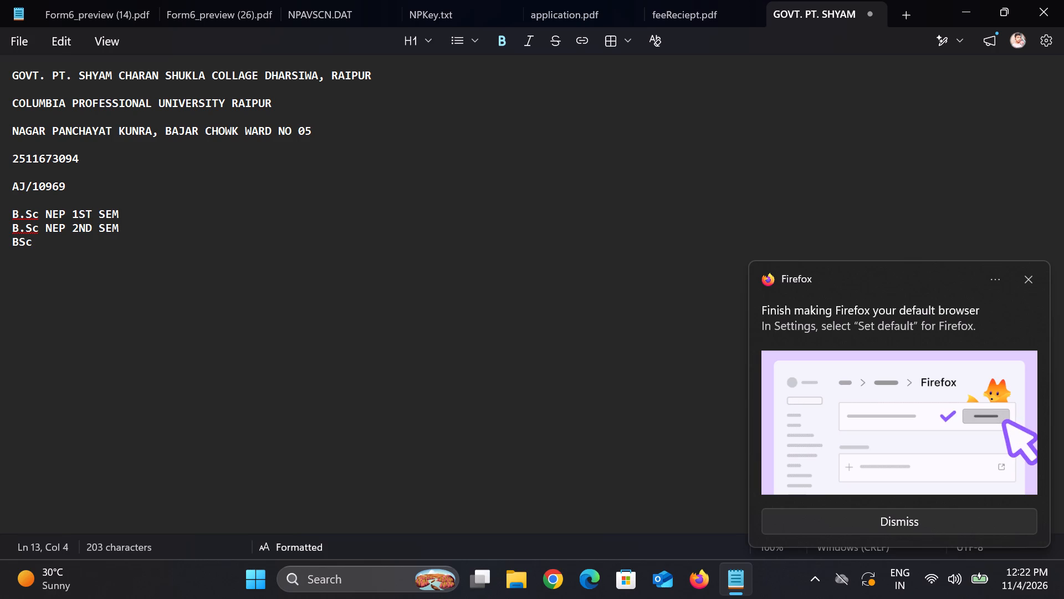
pyautogui.press('BackSpace')
pyautogui.press('BackSpace')
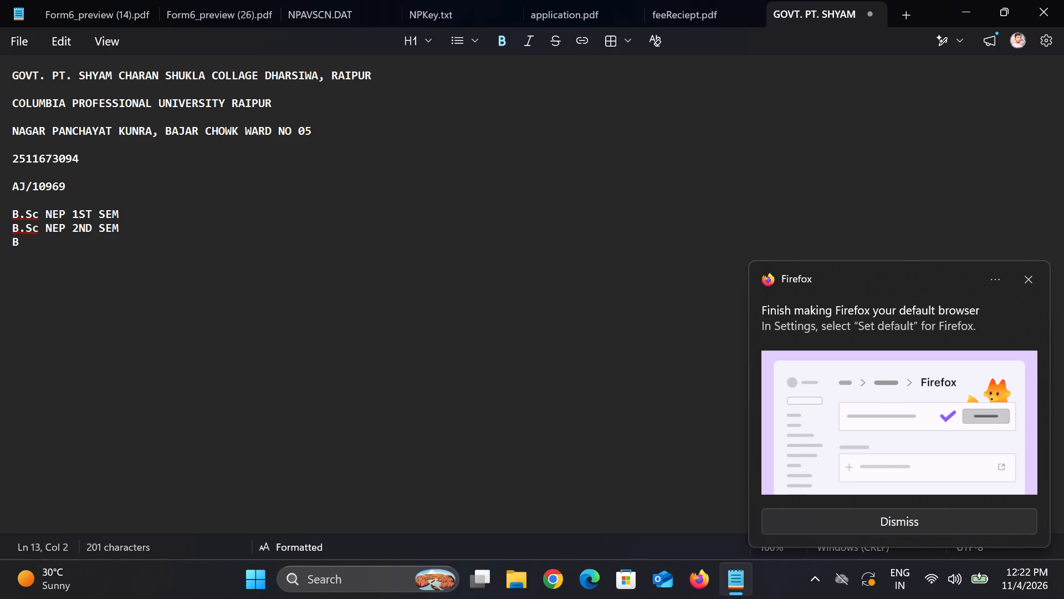
pyautogui.write('.')
pyautogui.press('space')
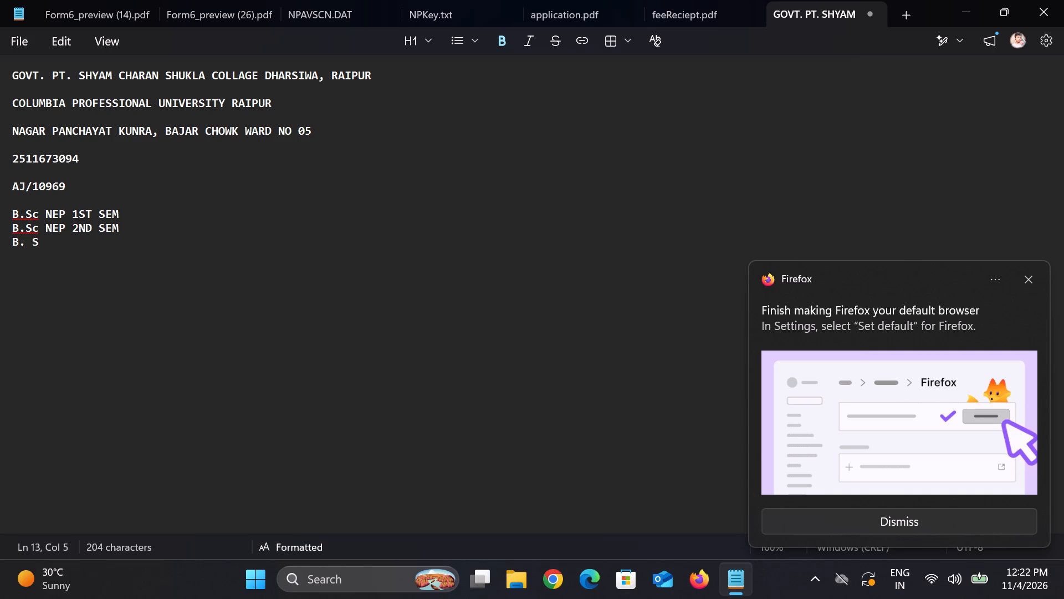
pyautogui.press('c')
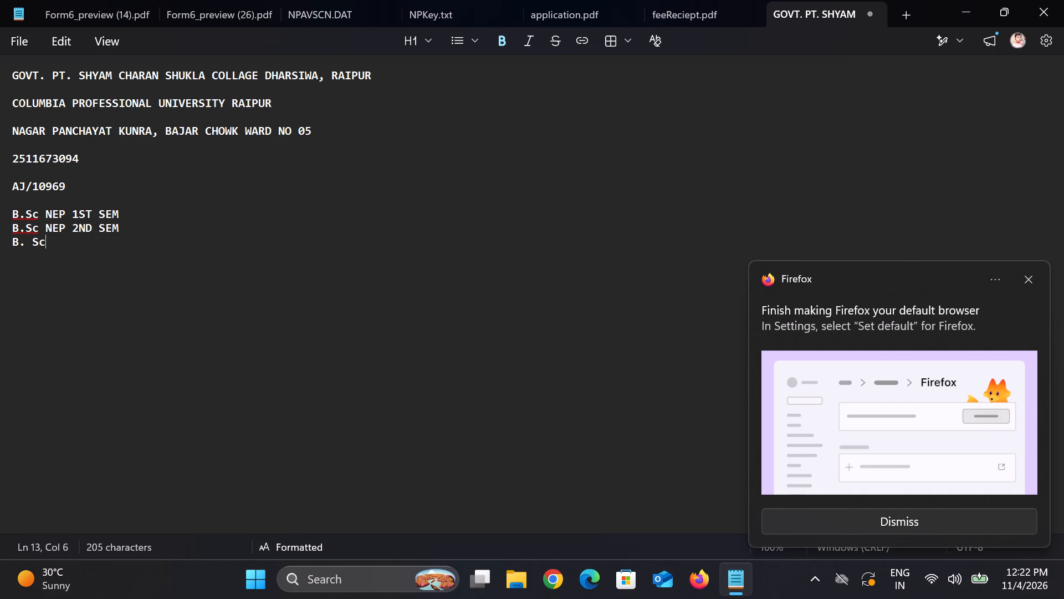
pyautogui.press('BackSpace')
pyautogui.press('BackSpace')
pyautogui.press('BackSpace')
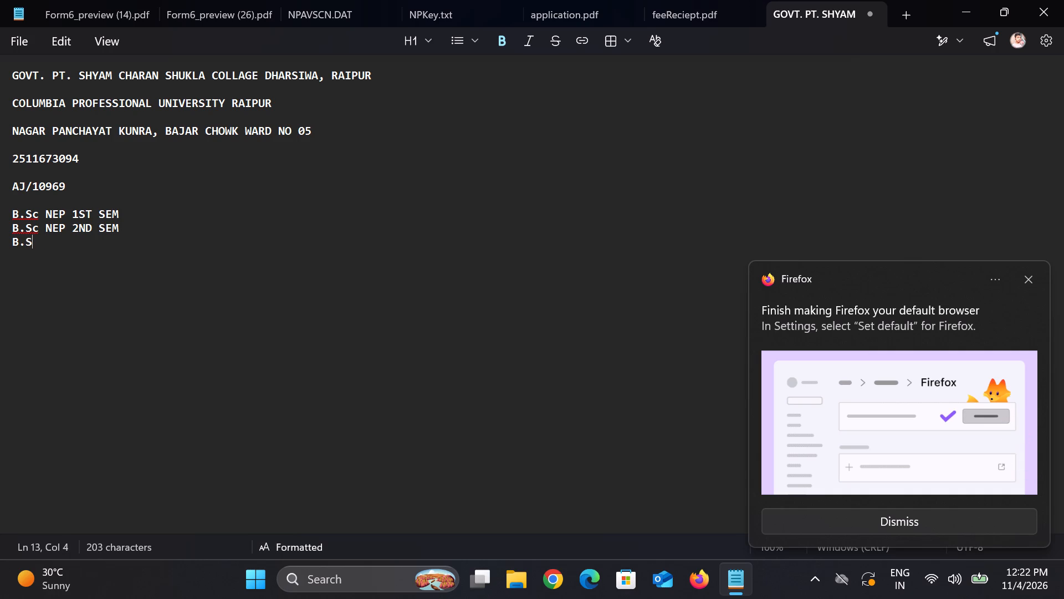
pyautogui.press('c')
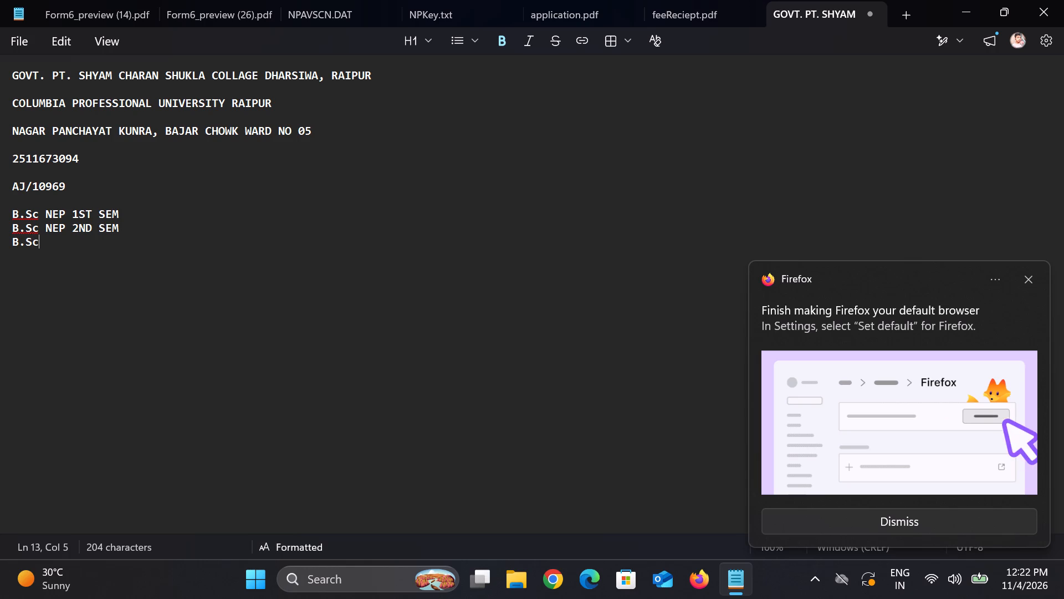
pyautogui.press('space')
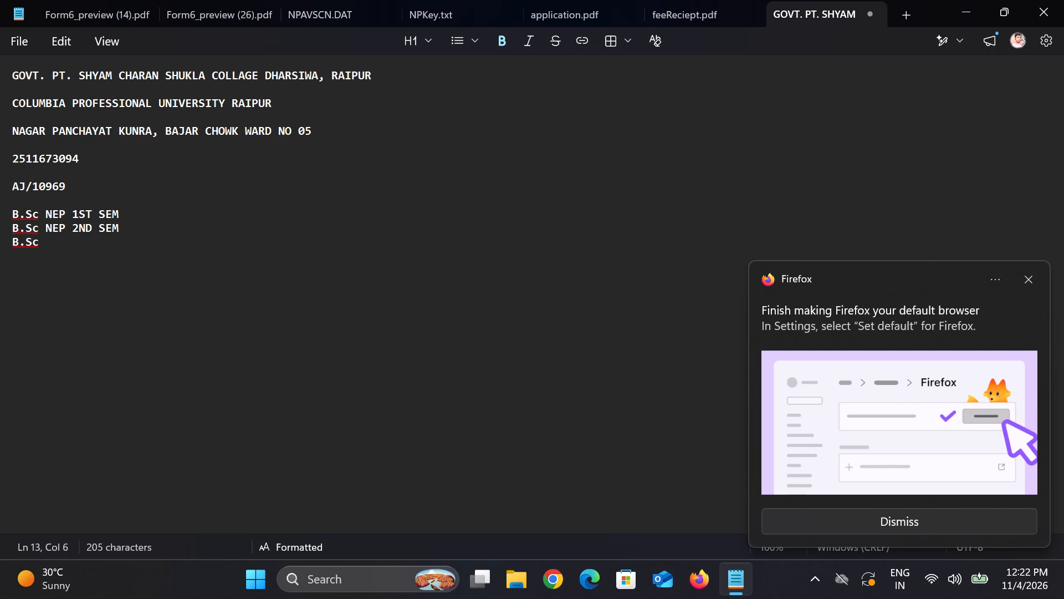
pyautogui.write('NWEP')
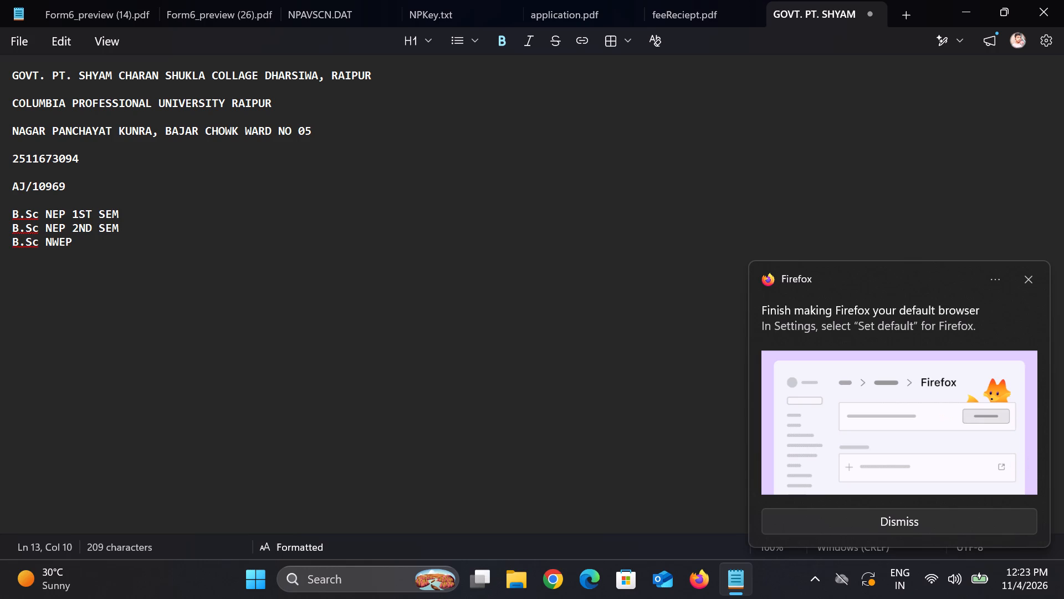
pyautogui.press('BackSpace')
pyautogui.press('BackSpace')
pyautogui.press('BackSpace')
pyautogui.write('EP')
pyautogui.press('space')
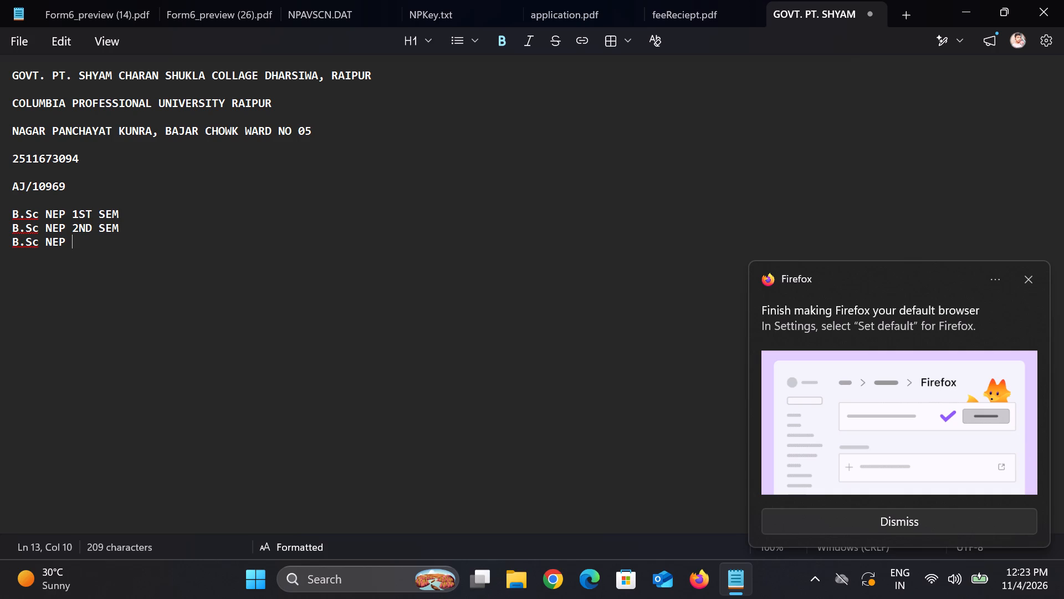
pyautogui.write('3RD')
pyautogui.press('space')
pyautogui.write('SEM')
# Add the line "B.Sc NEP 4TH SEM" directly below the third-semester line.
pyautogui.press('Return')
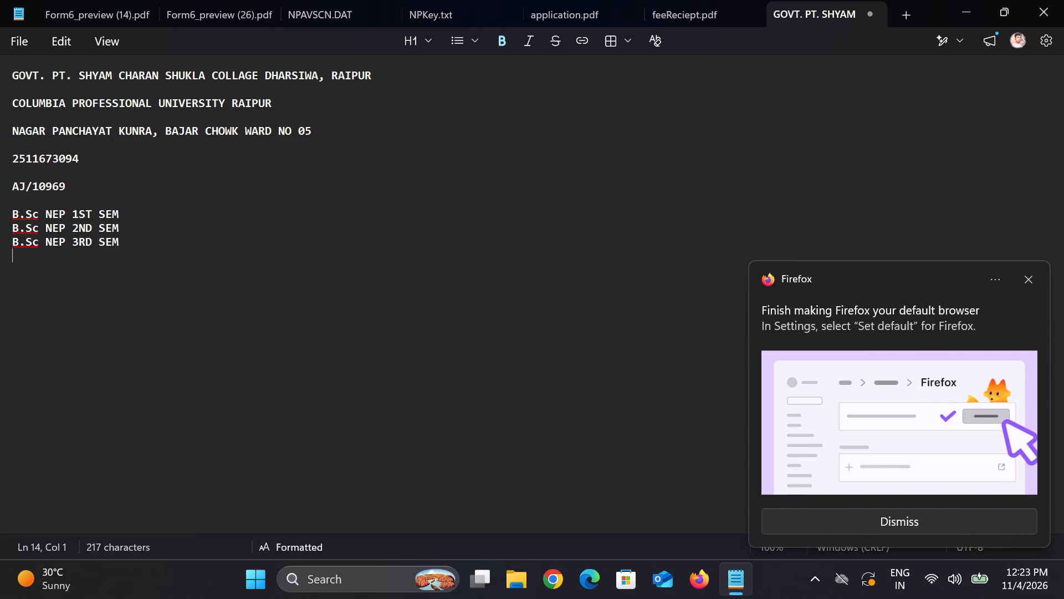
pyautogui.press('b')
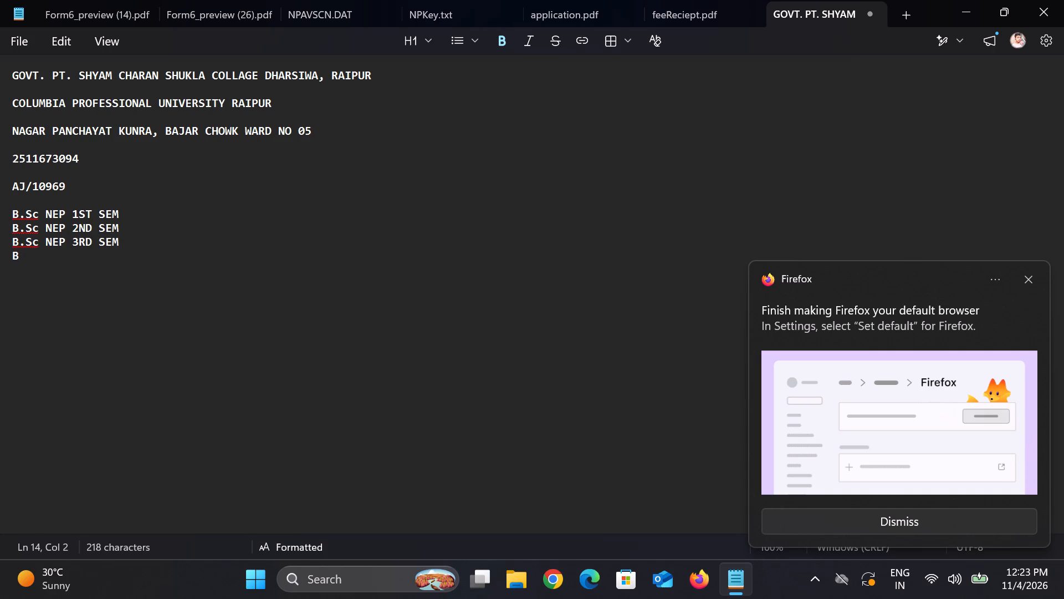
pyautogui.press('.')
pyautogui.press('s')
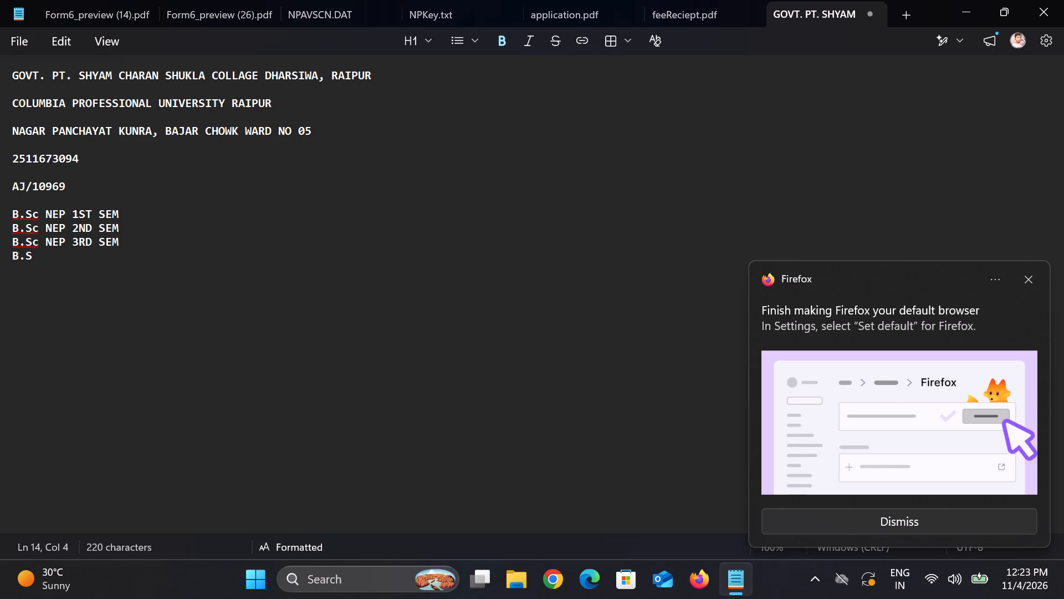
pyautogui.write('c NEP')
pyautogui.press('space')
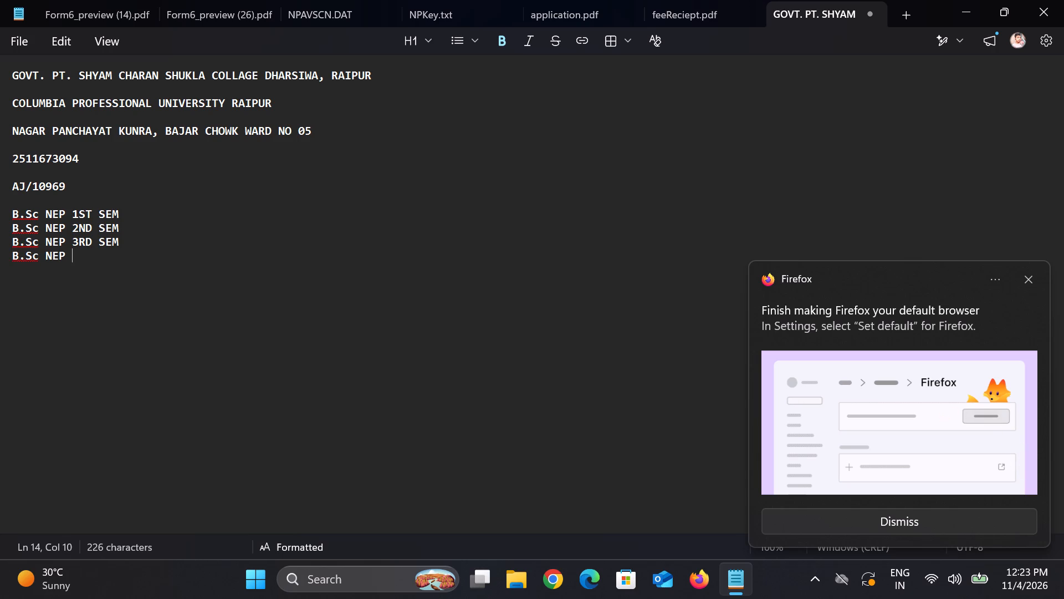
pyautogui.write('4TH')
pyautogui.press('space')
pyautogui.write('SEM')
# Enter the six-digit postal code below the semester list, leaving one blank line in between.
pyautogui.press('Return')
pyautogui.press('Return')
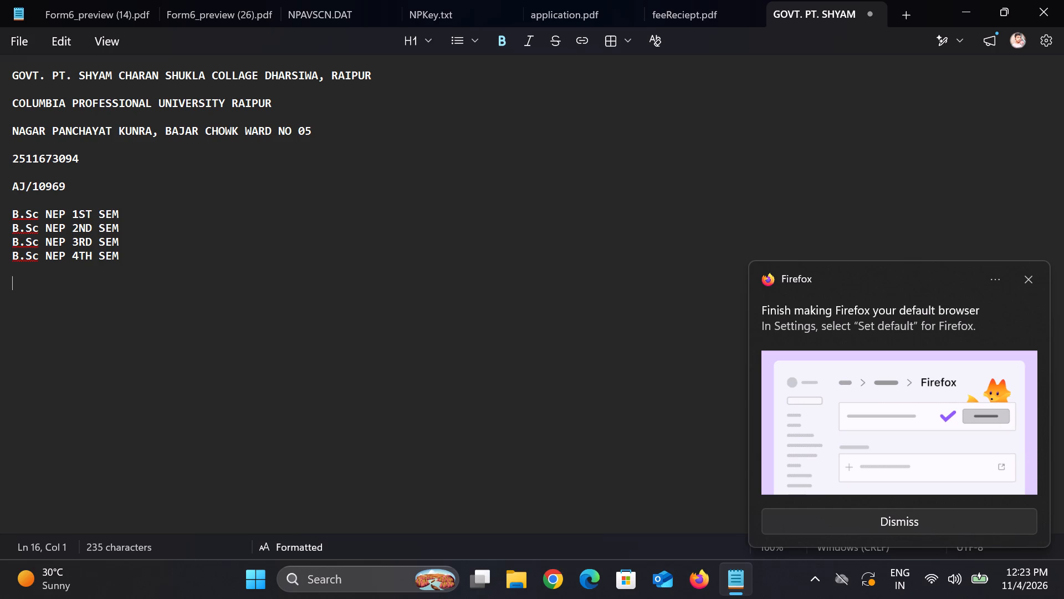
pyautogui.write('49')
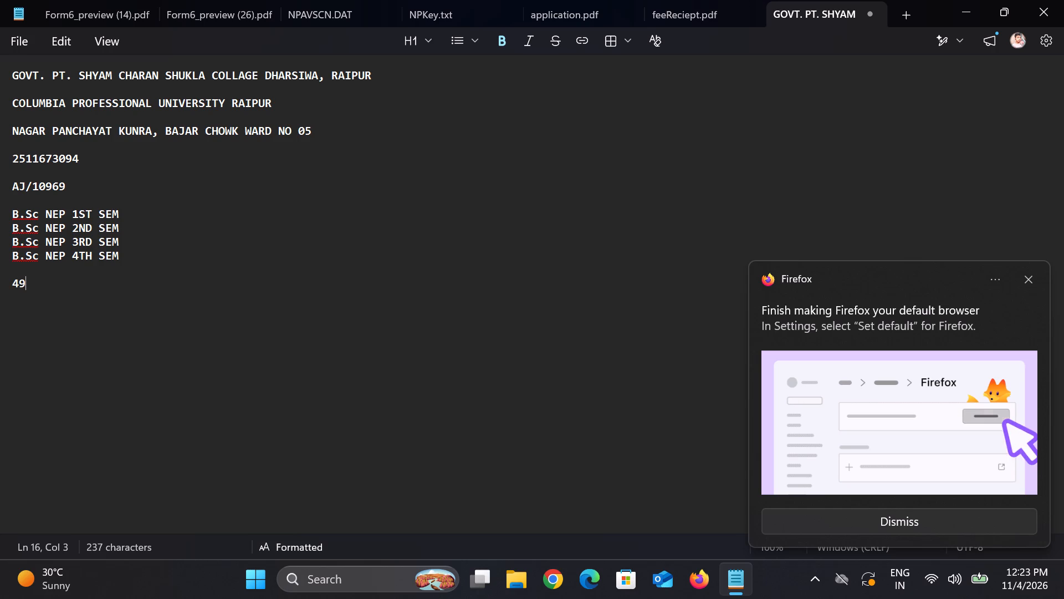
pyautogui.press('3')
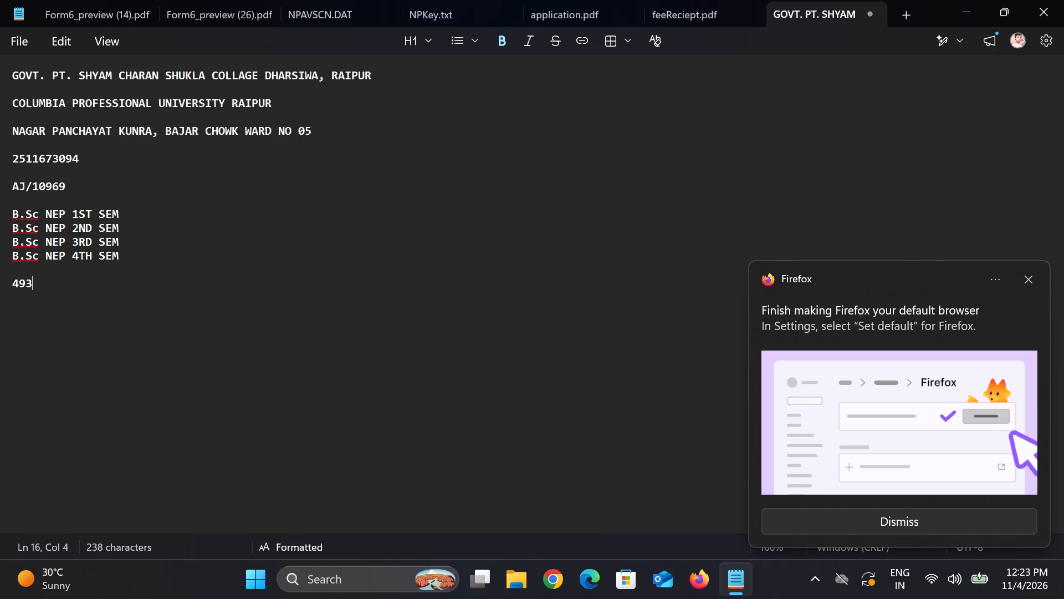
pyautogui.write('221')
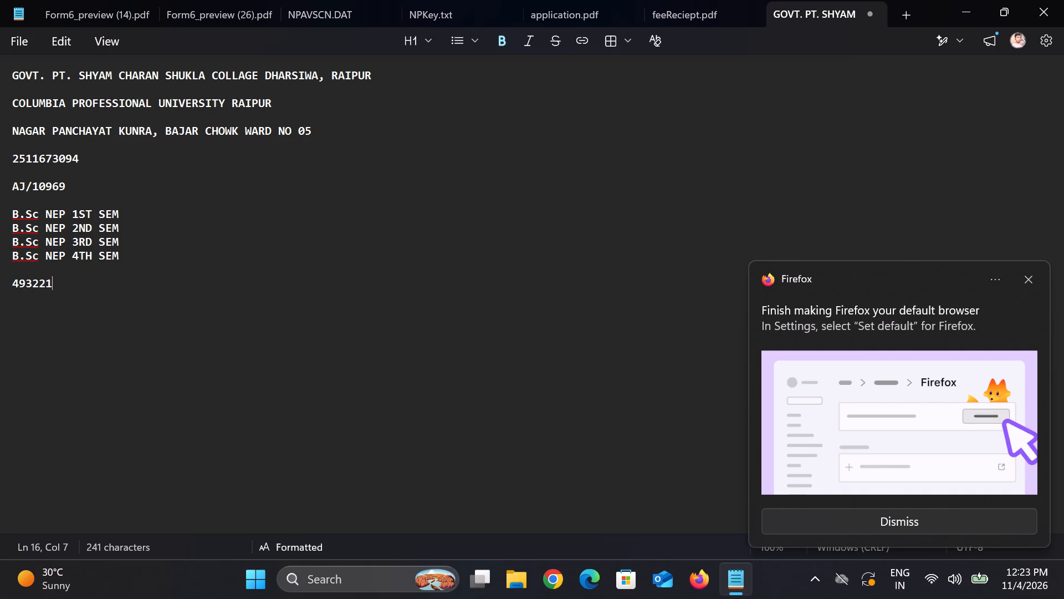
# Switch to Firefox and dismiss its default-browser and previous-session prompts, declining to make it the default browser.
pyautogui.click(699, 570)
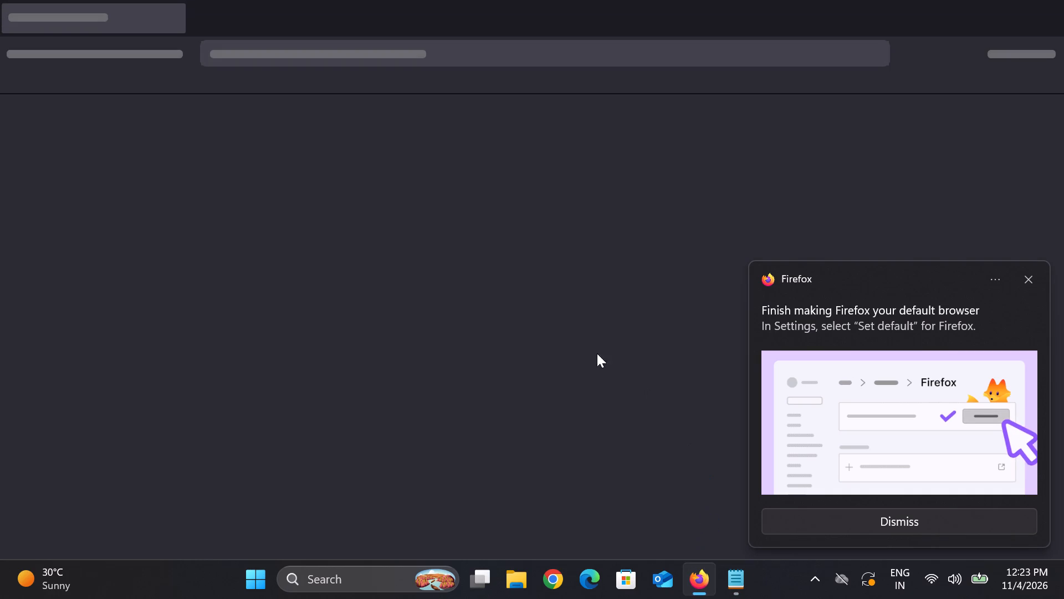
pyautogui.click(1032, 278)
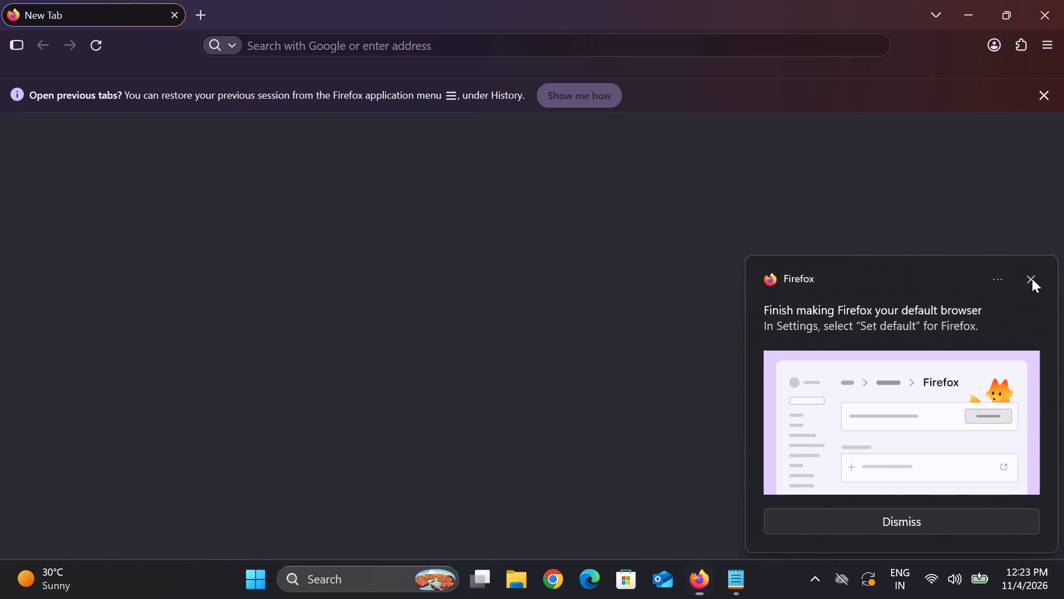
pyautogui.click(1045, 94)
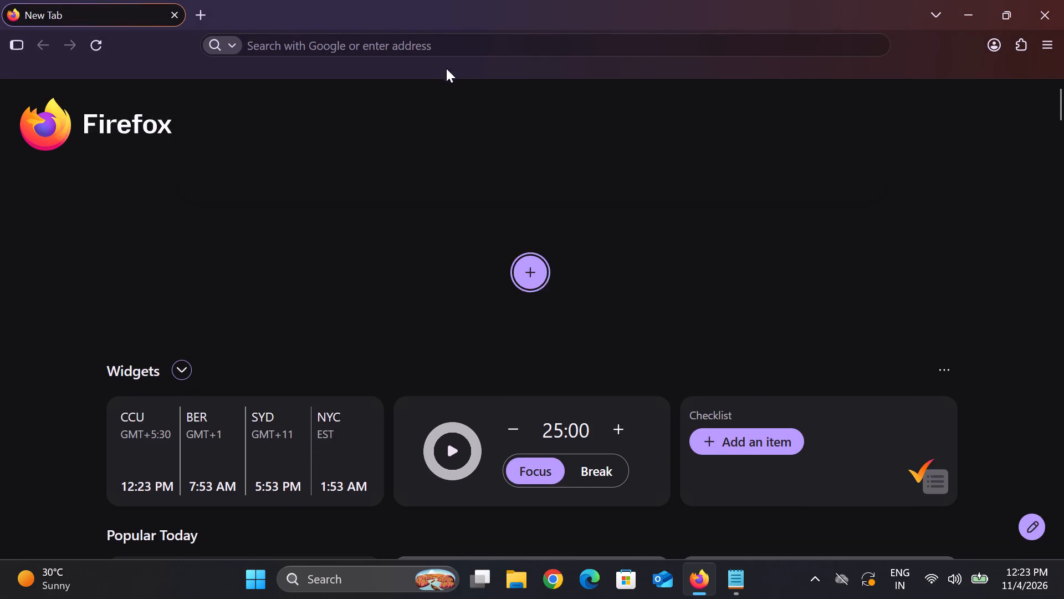
pyautogui.click(446, 49)
pyautogui.click(363, 13)
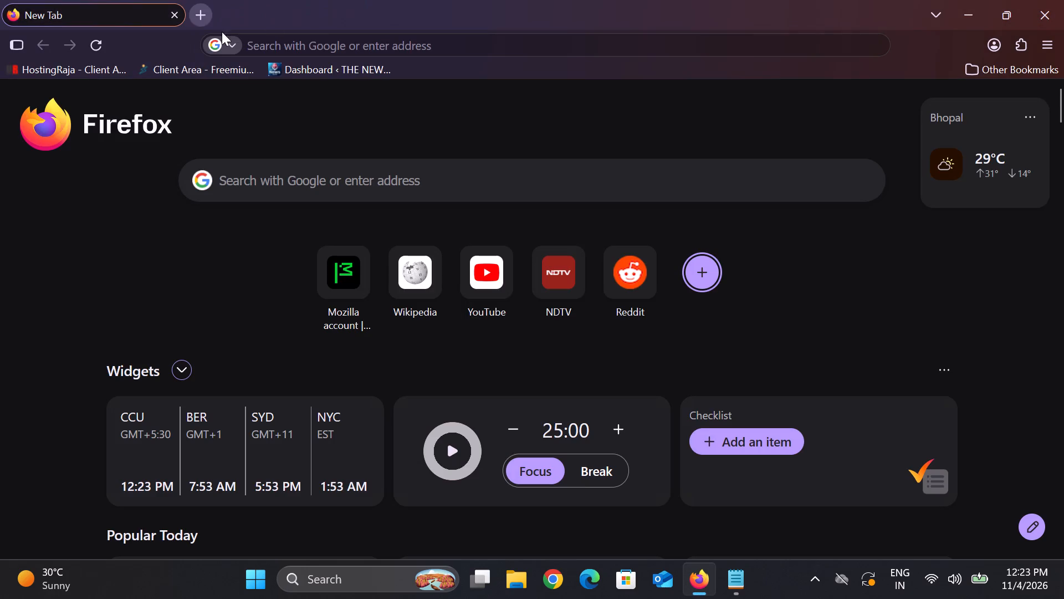
pyautogui.click(272, 45)
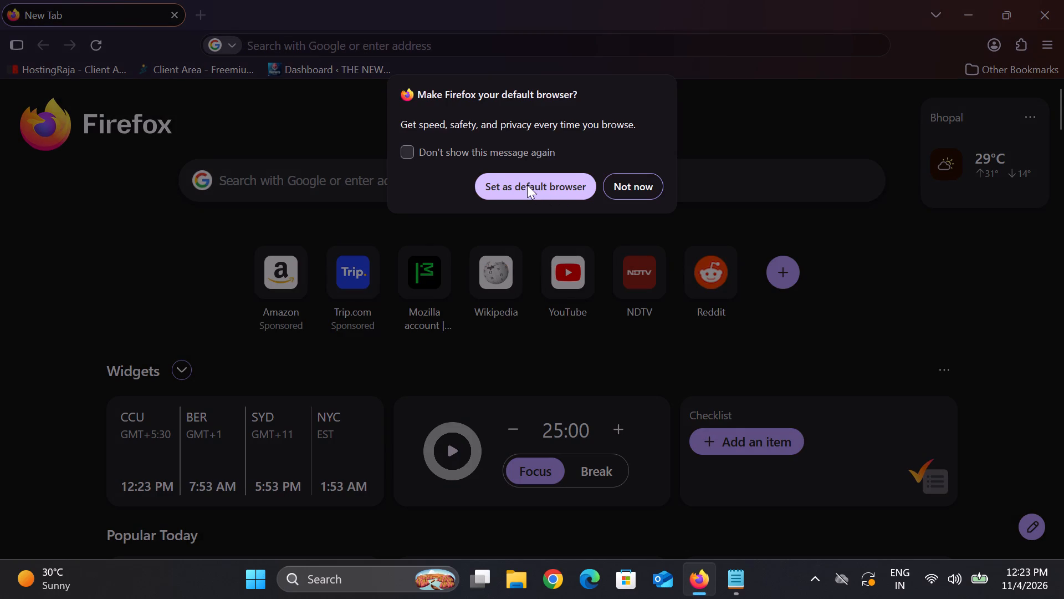
pyautogui.click(651, 199)
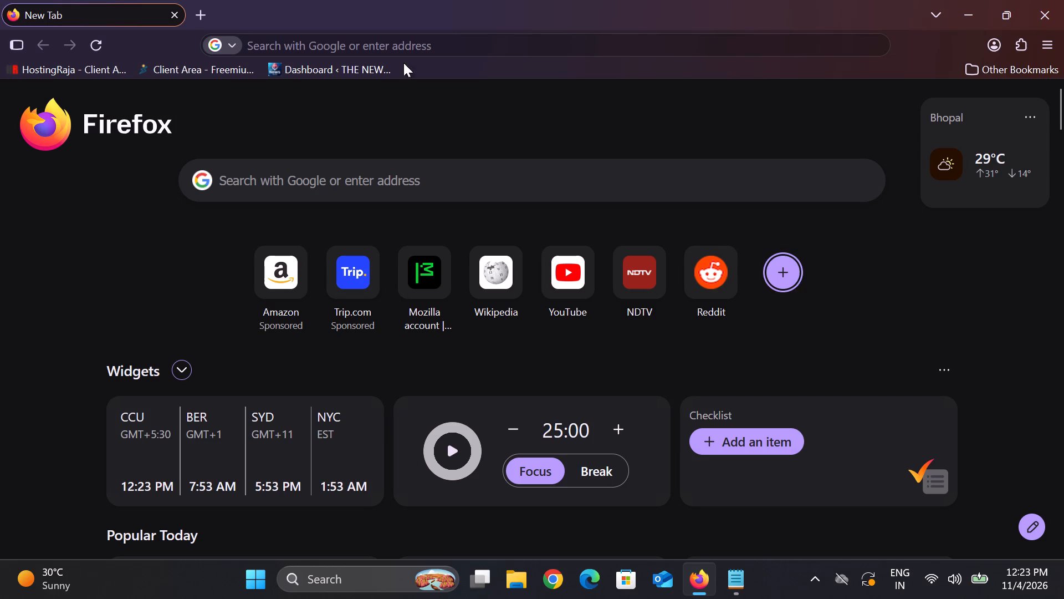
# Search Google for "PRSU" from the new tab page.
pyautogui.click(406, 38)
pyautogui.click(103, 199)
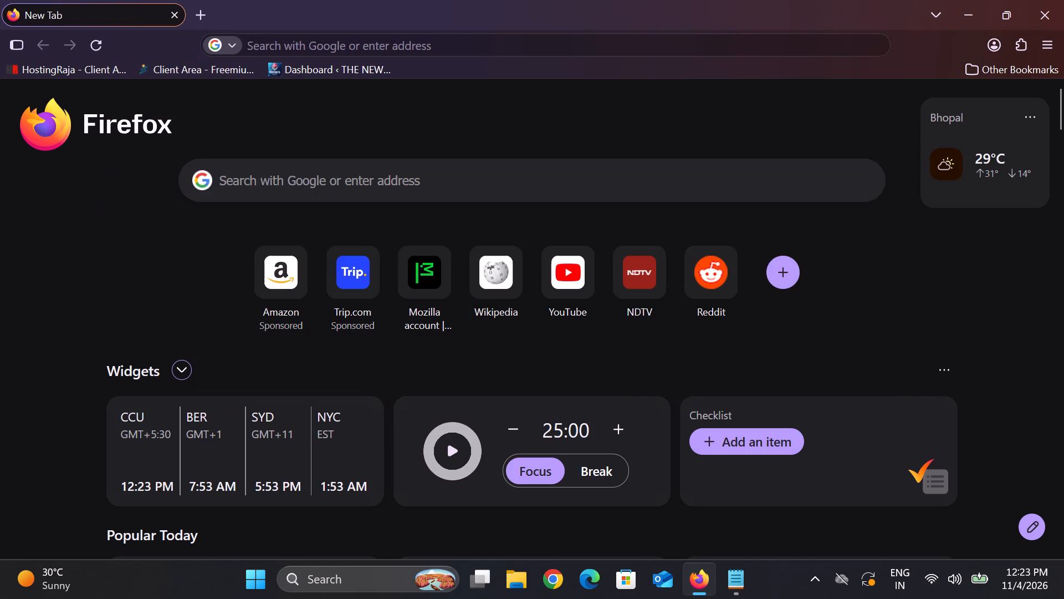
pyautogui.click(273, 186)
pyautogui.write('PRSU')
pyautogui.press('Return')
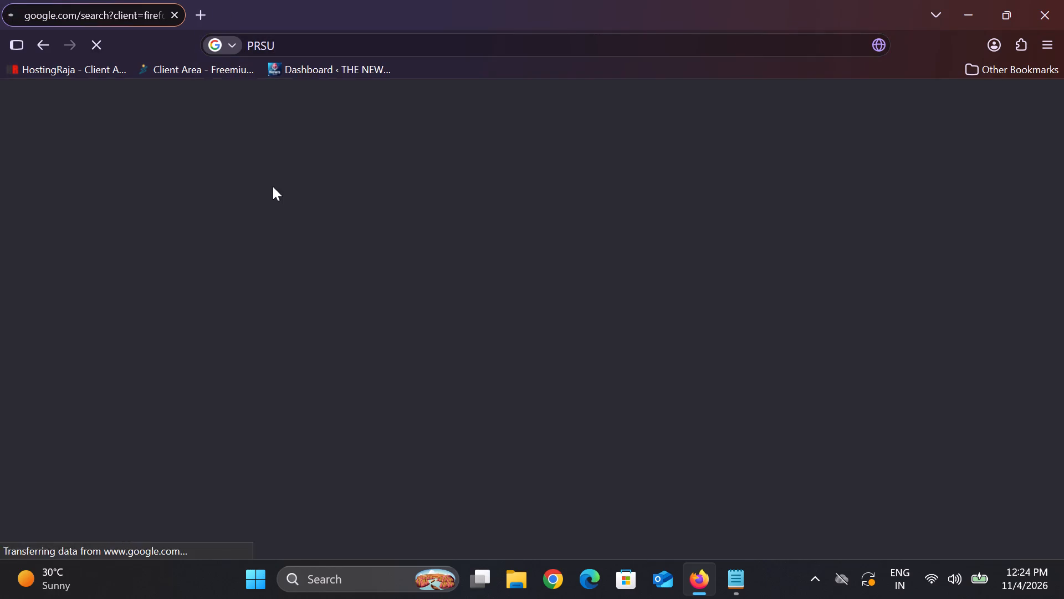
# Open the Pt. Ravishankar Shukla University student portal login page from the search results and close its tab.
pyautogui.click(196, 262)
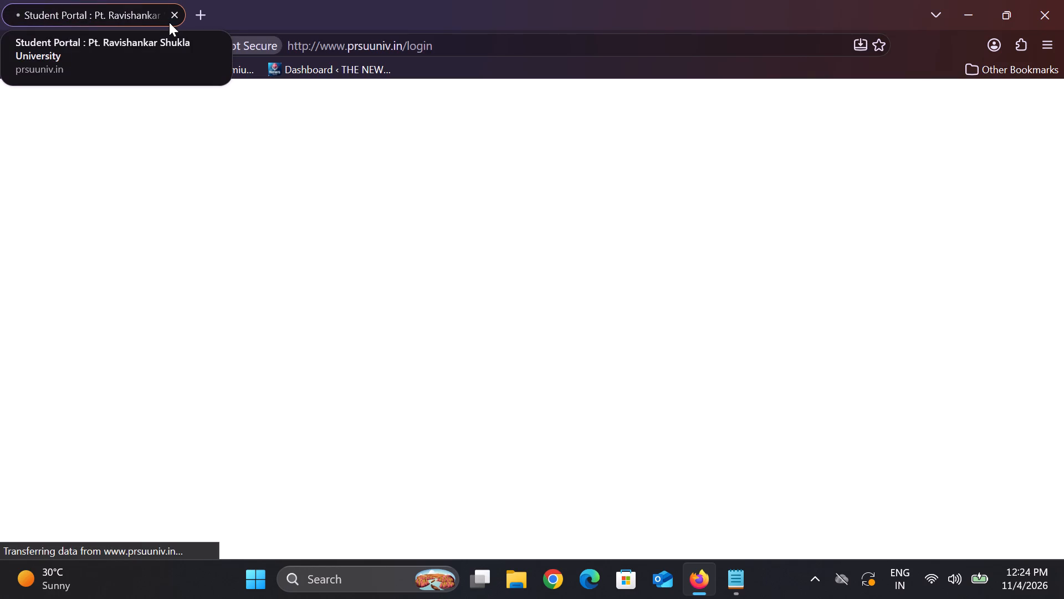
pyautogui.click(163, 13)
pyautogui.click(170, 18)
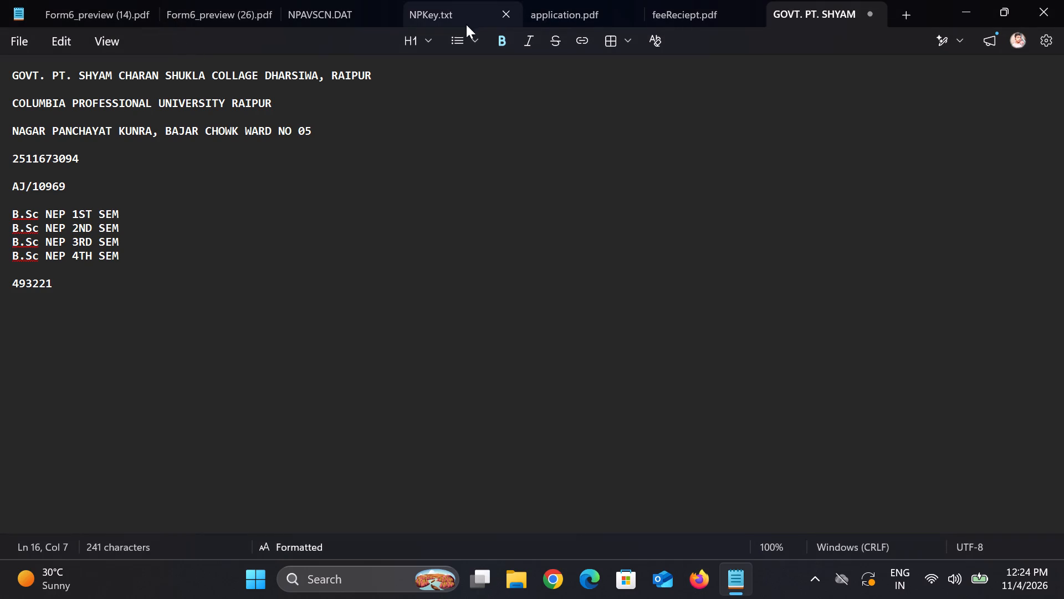
# Reopen Firefox, decline making it the default browser, and close the "Sweet November Sale" promotional tab.
pyautogui.click(690, 578)
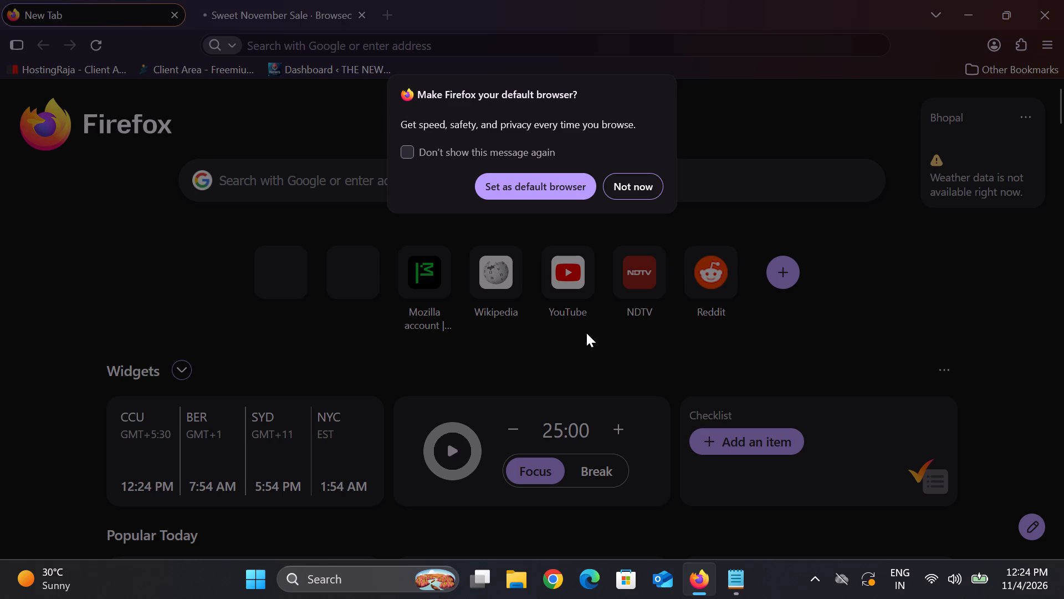
pyautogui.click(607, 182)
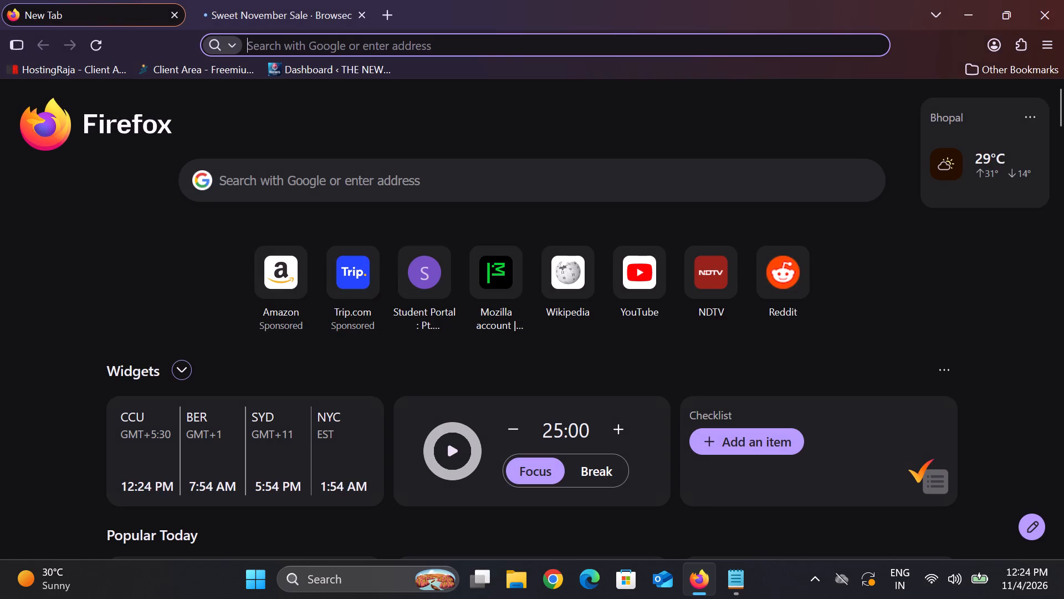
pyautogui.click(363, 14)
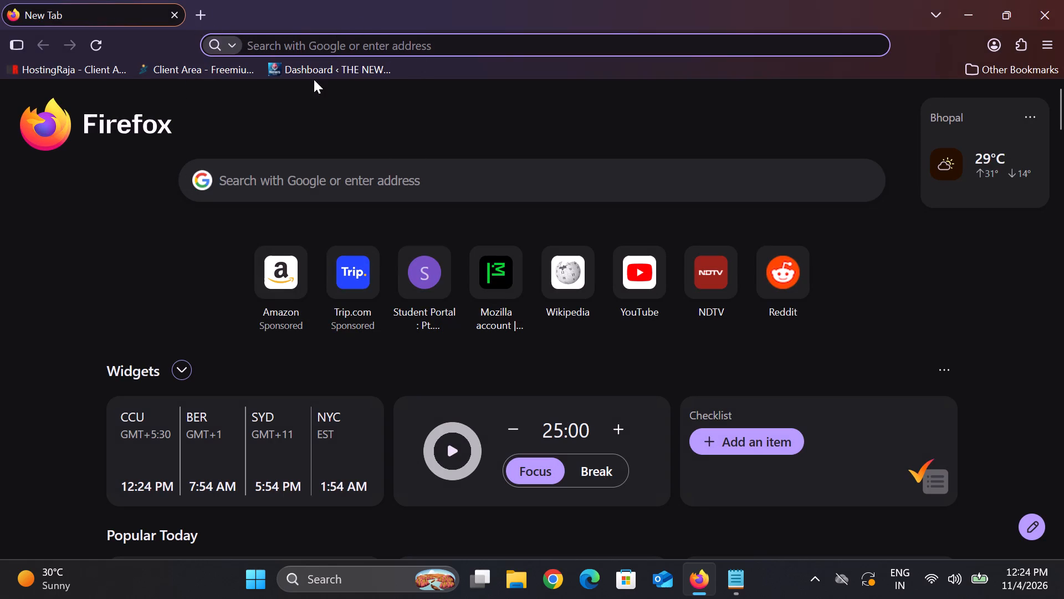
# Repeat the recent Google search for "PRSU".
pyautogui.click(291, 50)
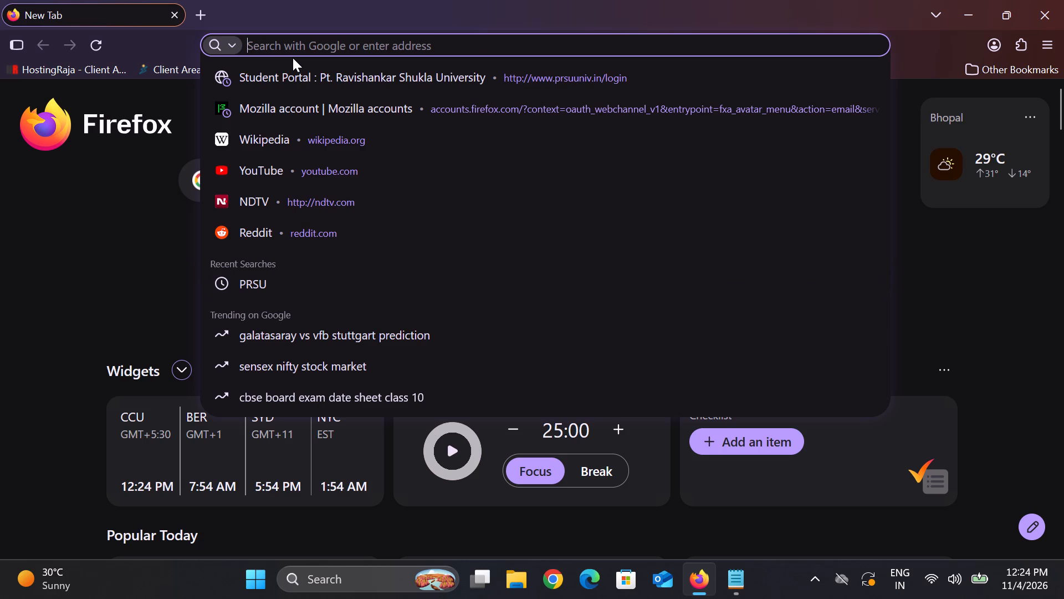
pyautogui.click(270, 296)
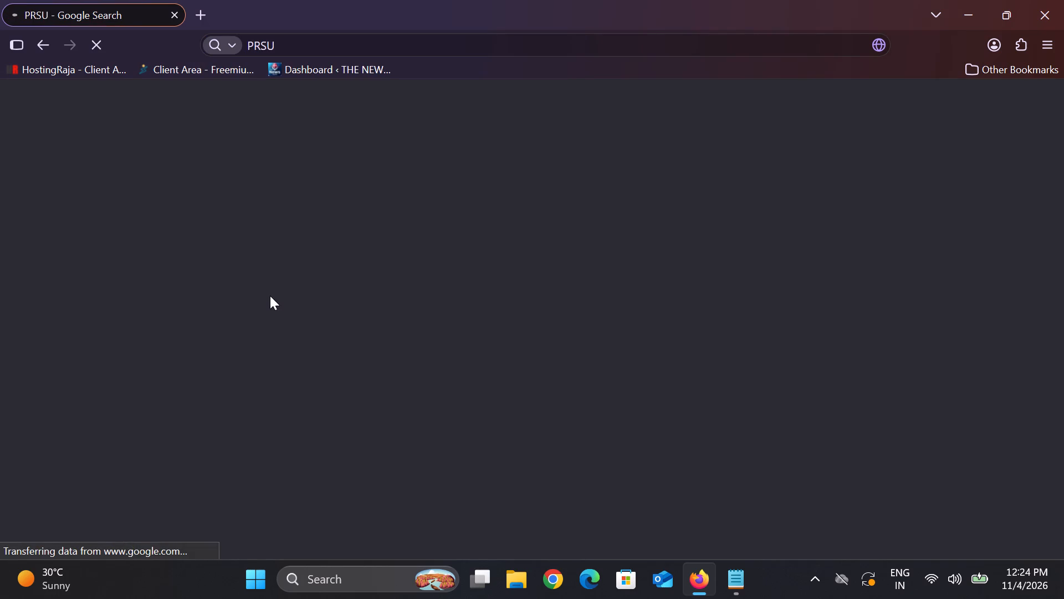
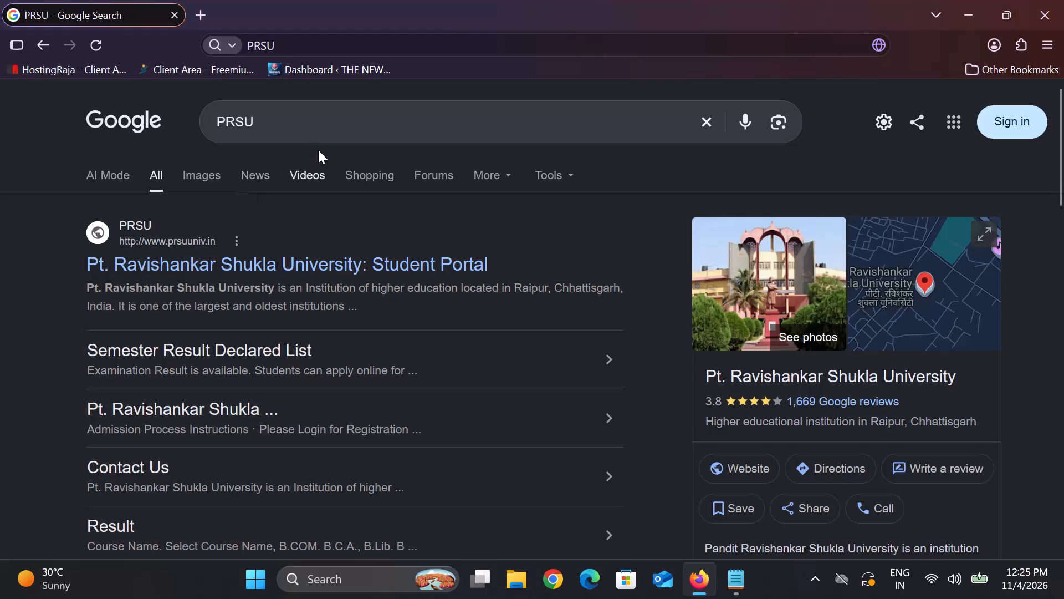
# Extend the Google search to "prsu migration" using the matching suggestion.
pyautogui.click(313, 129)
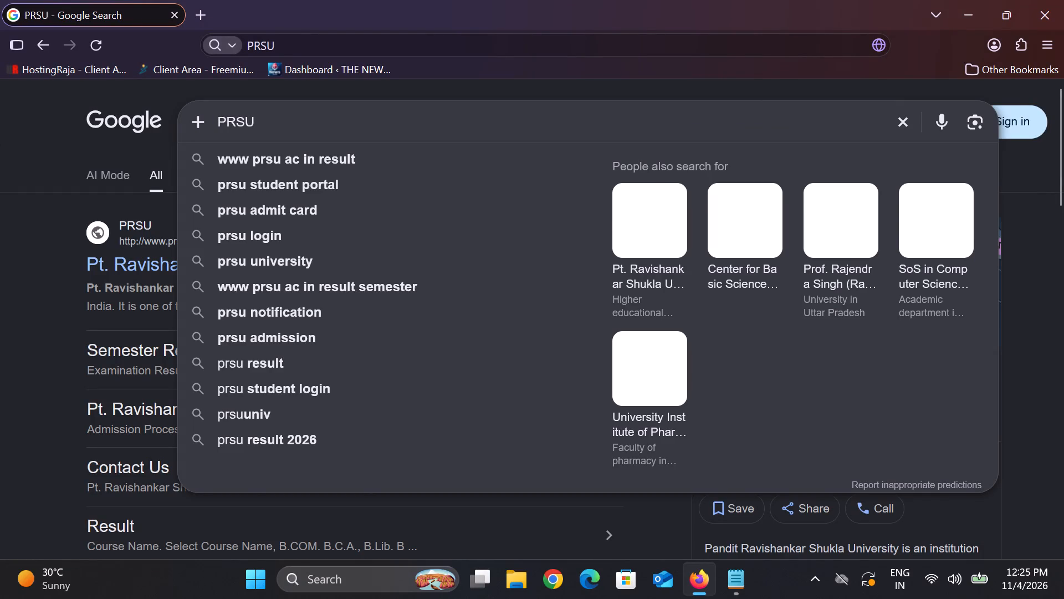
pyautogui.press('space')
pyautogui.write('MIGR')
pyautogui.click(299, 158)
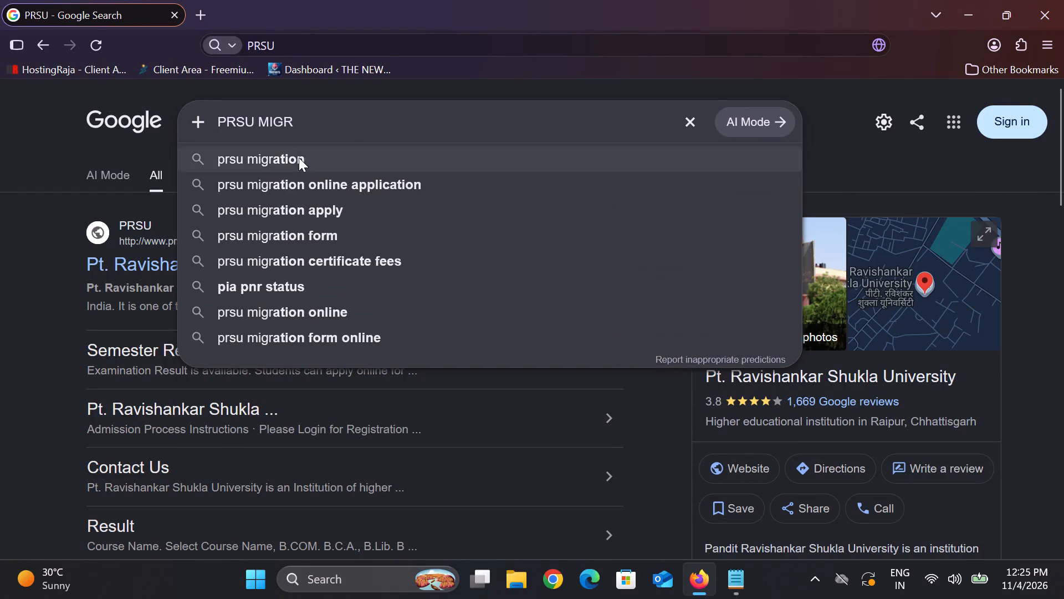
# Open the Pt. Ravishankar Shukla University student portal from the search results and follow its Migration link under Application.
pyautogui.click(230, 291)
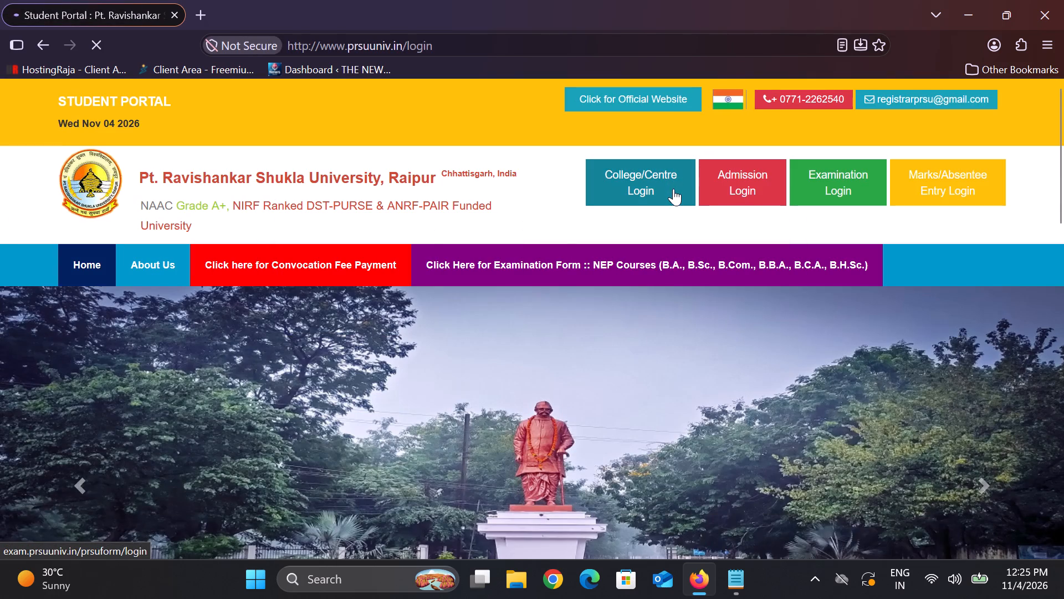
pyautogui.scroll(-3, 729, 201)
pyautogui.scroll(3, 584, 205)
pyautogui.scroll(-4, 571, 206)
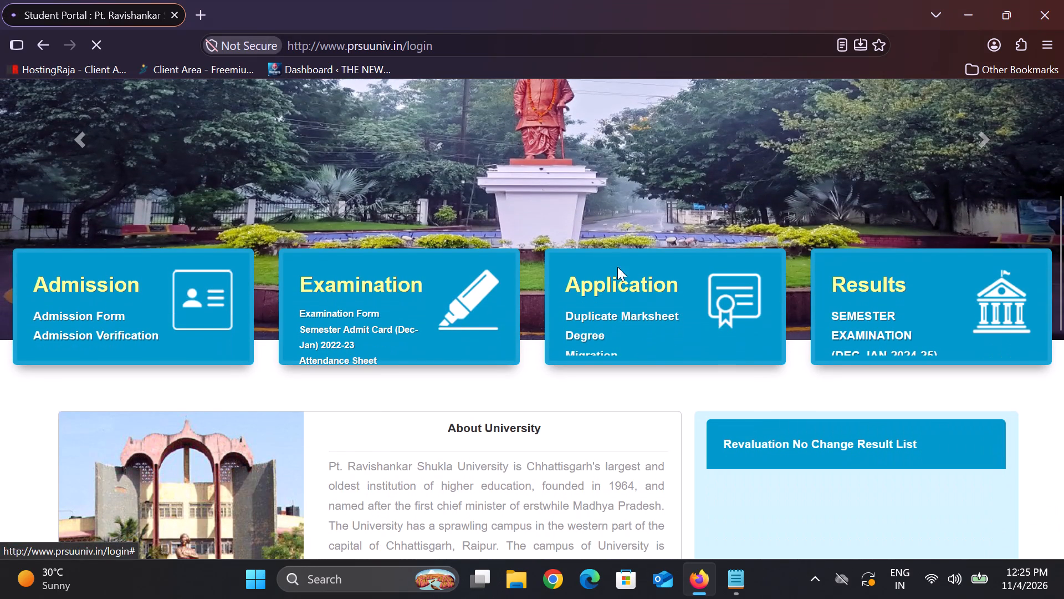
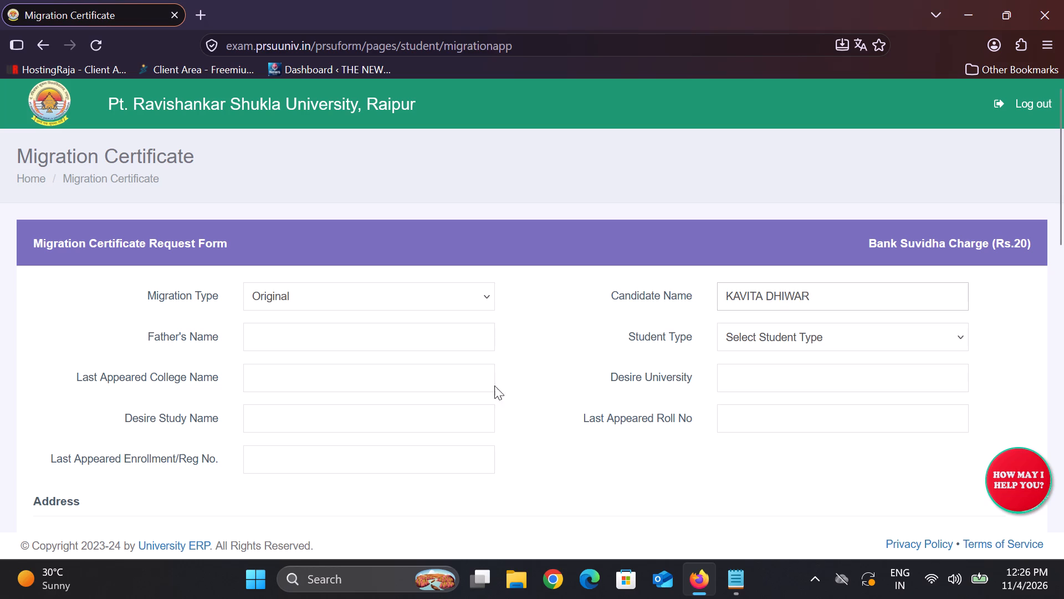
pyautogui.click(382, 334)
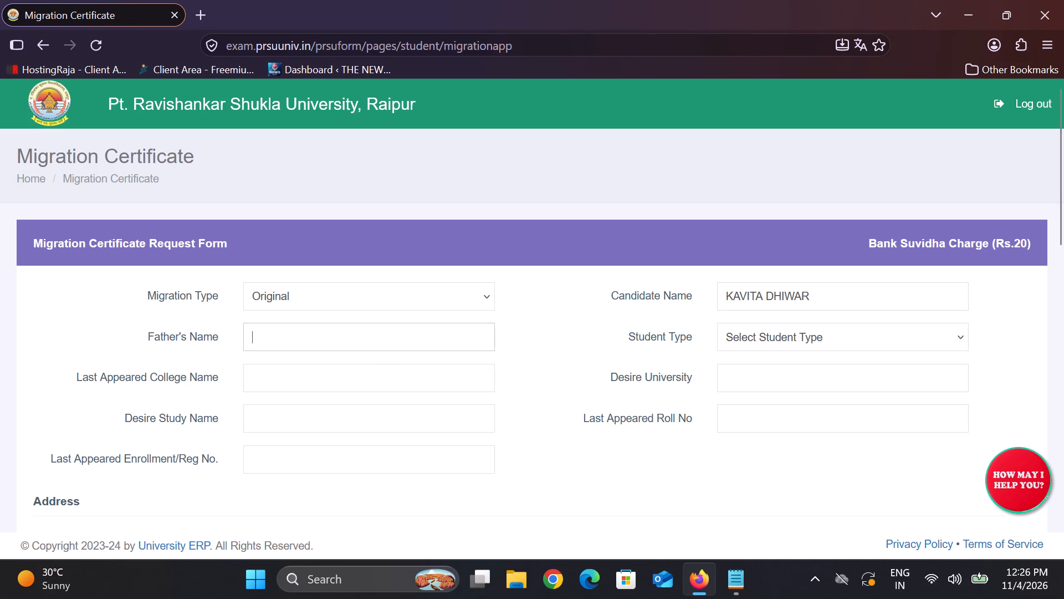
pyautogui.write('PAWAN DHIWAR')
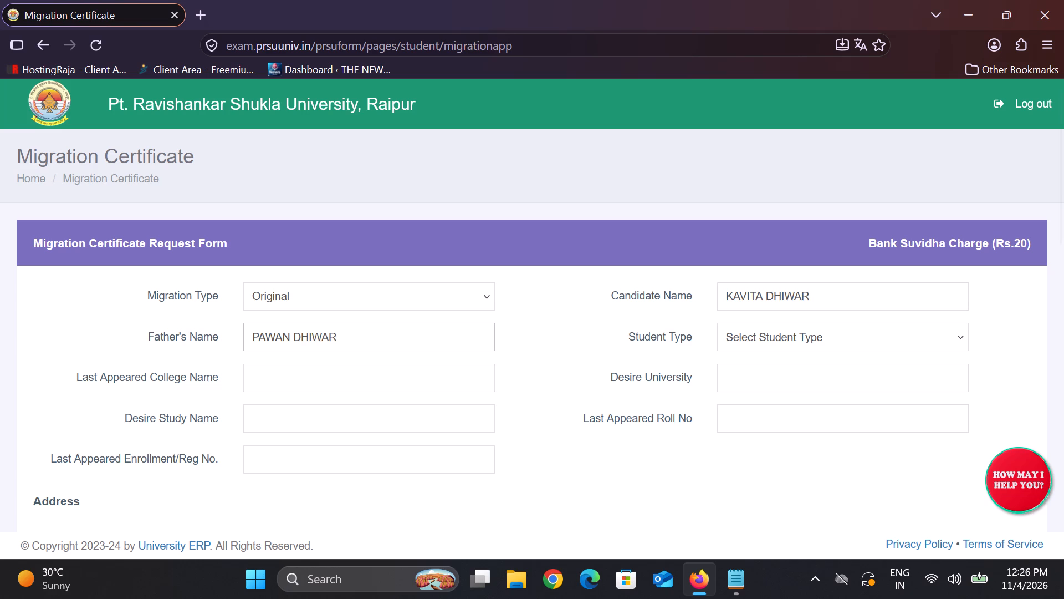
# Set the Student Type to Non- College.
pyautogui.click(746, 322)
pyautogui.click(758, 337)
pyautogui.click(764, 398)
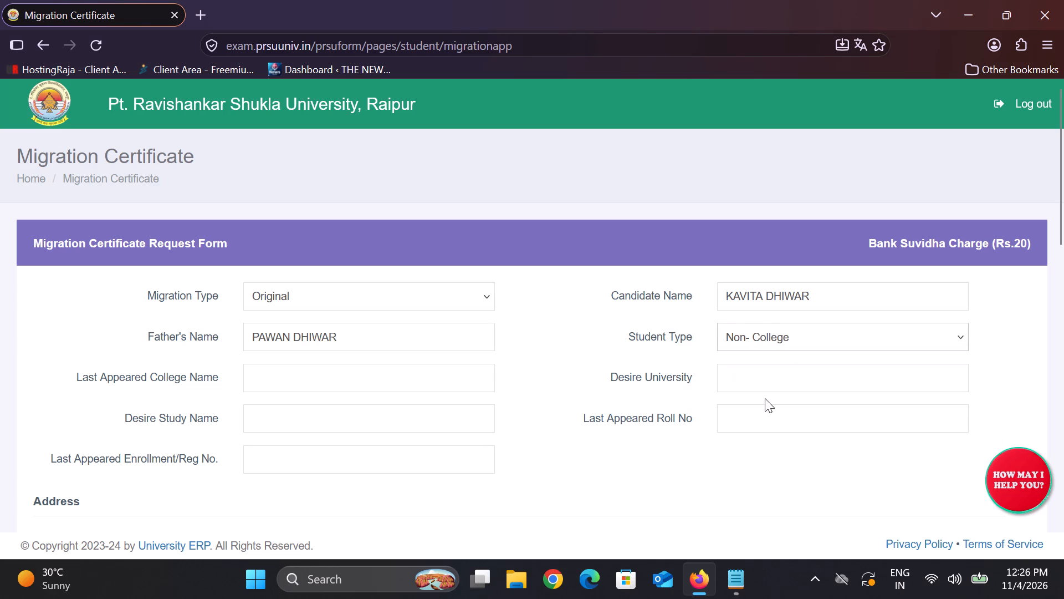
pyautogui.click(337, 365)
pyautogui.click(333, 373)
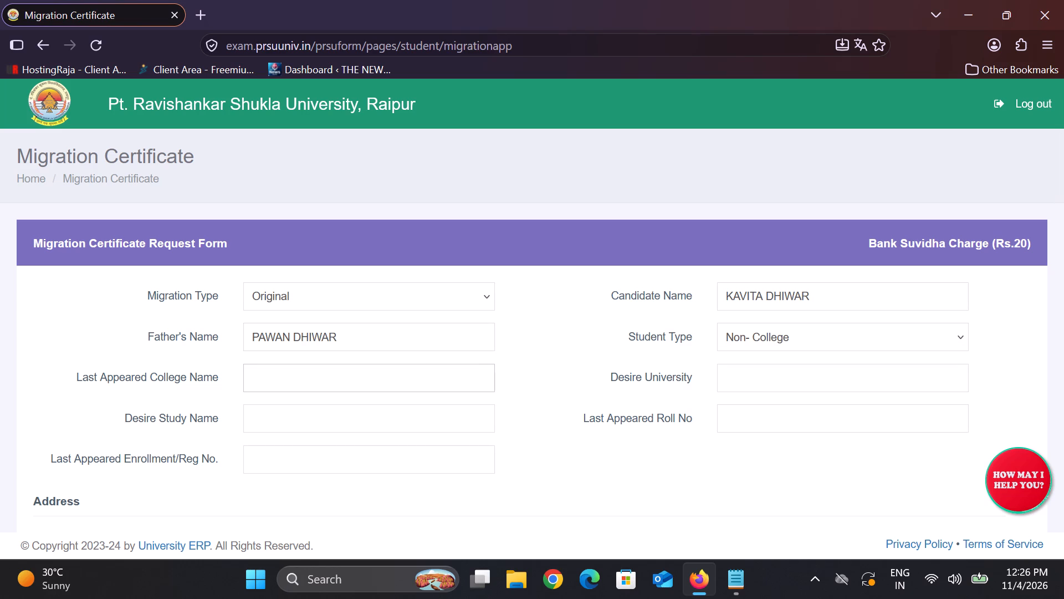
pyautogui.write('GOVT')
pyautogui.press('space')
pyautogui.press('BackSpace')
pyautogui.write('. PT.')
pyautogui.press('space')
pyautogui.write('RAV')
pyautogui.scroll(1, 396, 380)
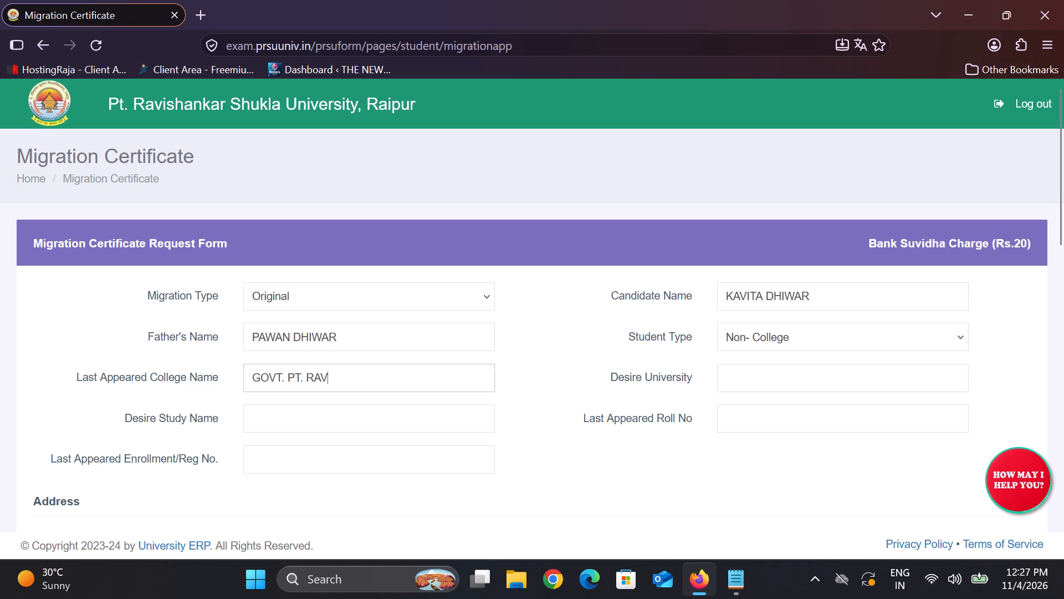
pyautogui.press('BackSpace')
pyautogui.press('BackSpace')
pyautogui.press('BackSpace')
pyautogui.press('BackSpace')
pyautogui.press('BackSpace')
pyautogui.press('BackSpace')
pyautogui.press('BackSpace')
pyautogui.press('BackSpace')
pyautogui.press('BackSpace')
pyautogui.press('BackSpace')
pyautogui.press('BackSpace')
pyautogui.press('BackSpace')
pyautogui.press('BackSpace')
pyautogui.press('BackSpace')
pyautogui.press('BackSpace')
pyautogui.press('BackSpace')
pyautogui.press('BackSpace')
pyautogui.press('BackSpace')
# Copy "GOVT. PT. SHYAM CHARAN SHUKLA COLLAGE DHARSIWA, RAIPUR" from the Notepad note into Last Appeared College Name in Firefox.
pyautogui.click(738, 585)
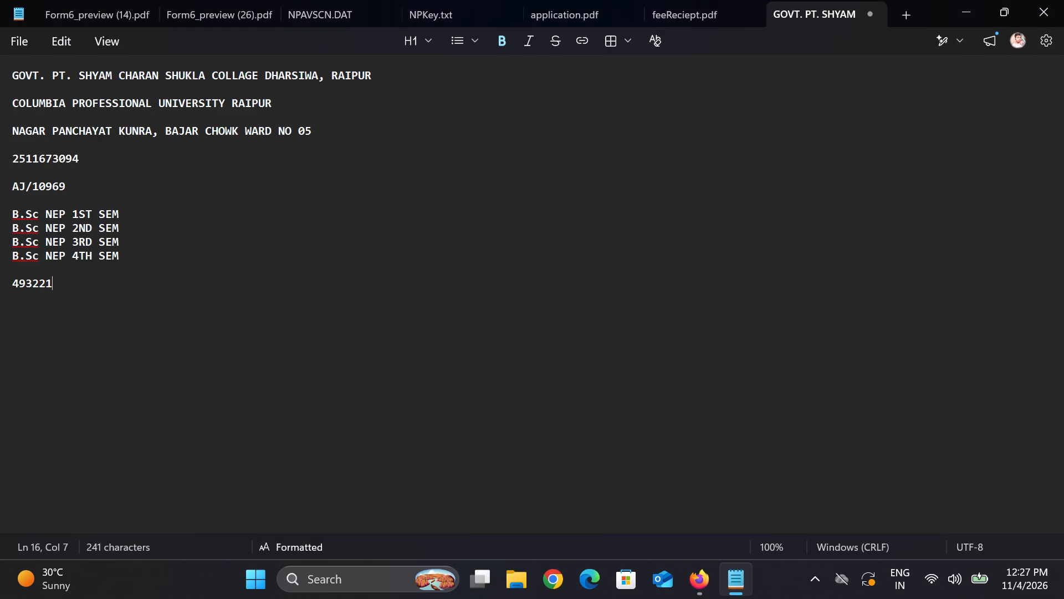
pyautogui.tripleClick(151, 73)
pyautogui.rightClick(151, 72)
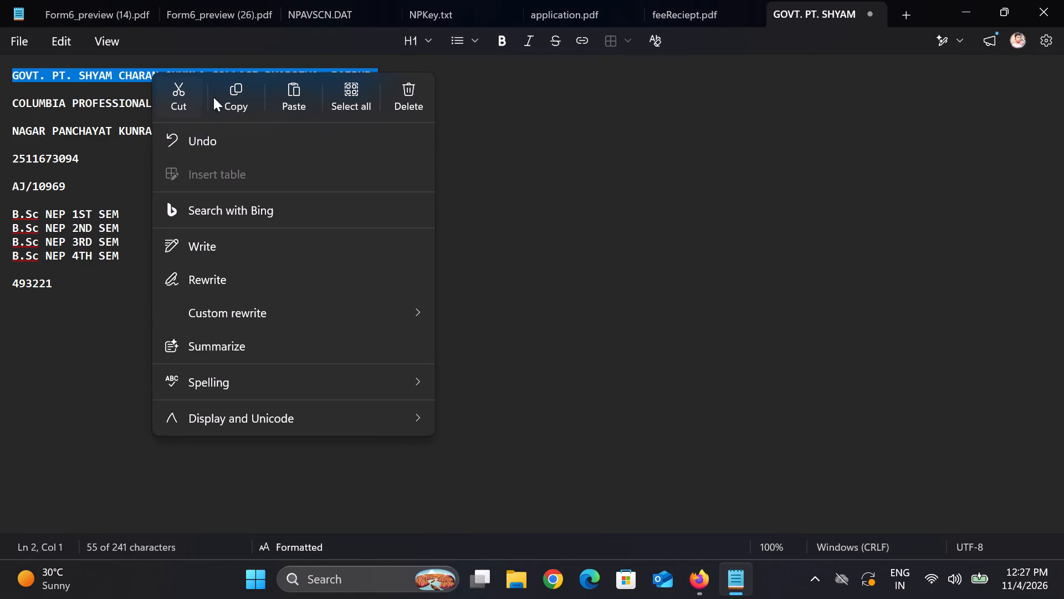
pyautogui.click(240, 95)
pyautogui.click(698, 591)
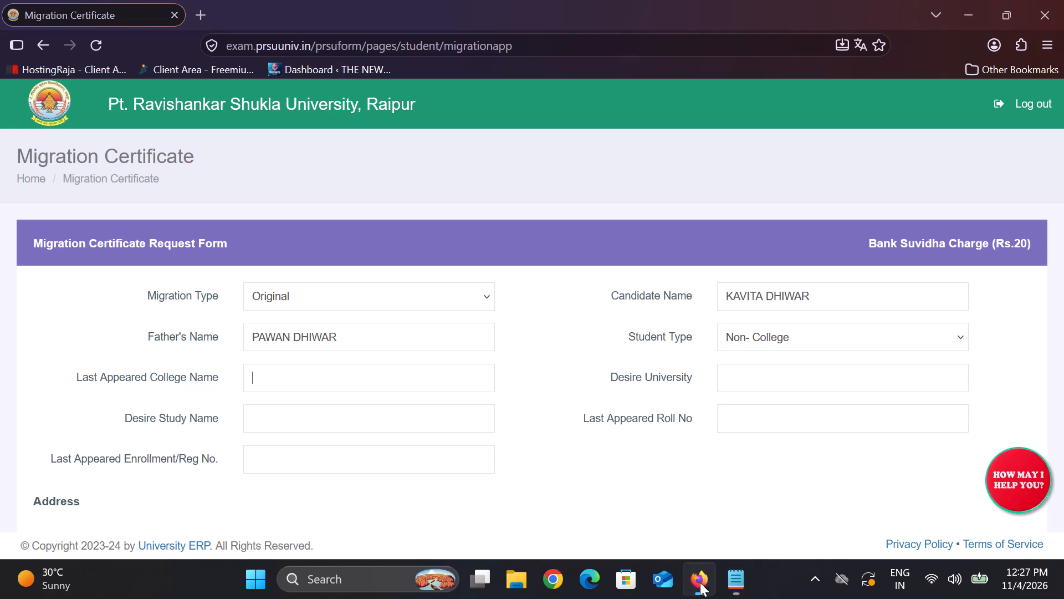
pyautogui.rightClick(321, 380)
pyautogui.click(363, 220)
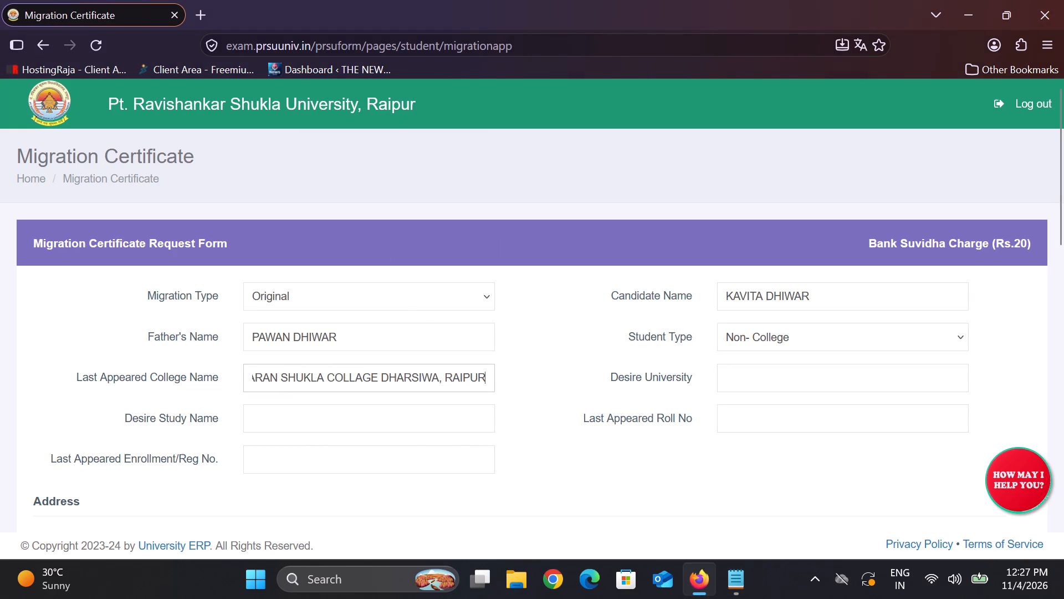
# Copy "COLUMBIA PROFESSIONAL UNIVERSITY RAIPUR" from the Notepad note into the Desire University field in Firefox.
pyautogui.click(764, 384)
pyautogui.click(722, 566)
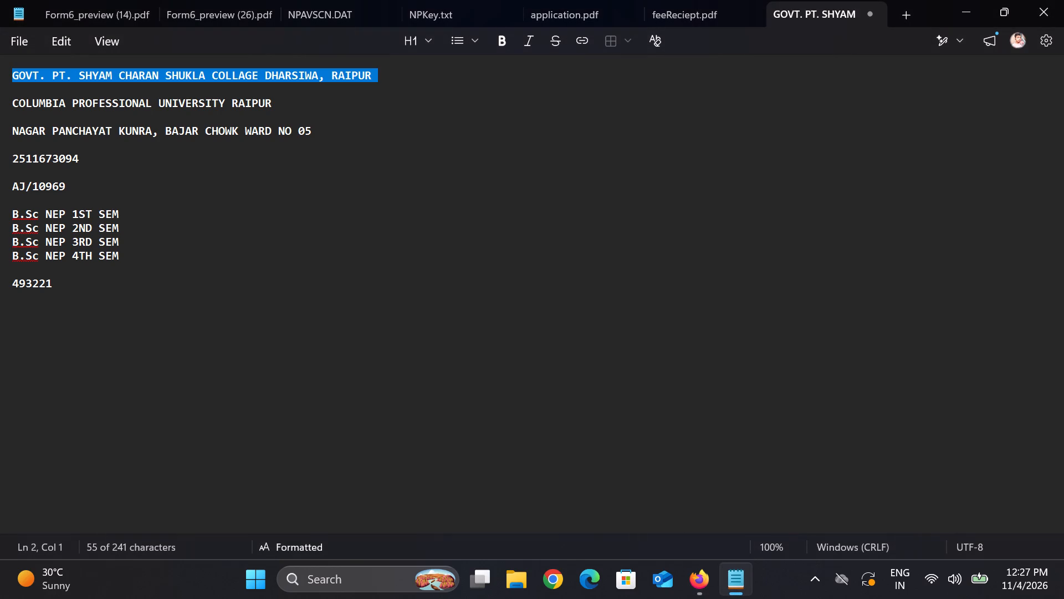
pyautogui.doubleClick(99, 110)
pyautogui.doubleClick(101, 106)
pyautogui.click(103, 104)
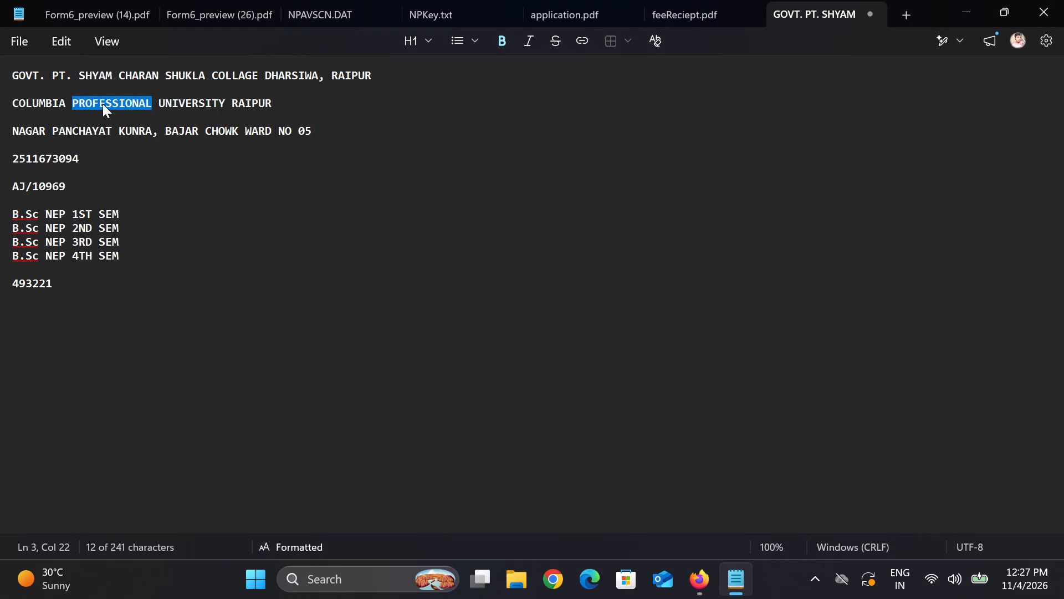
pyautogui.rightClick(103, 104)
pyautogui.click(188, 126)
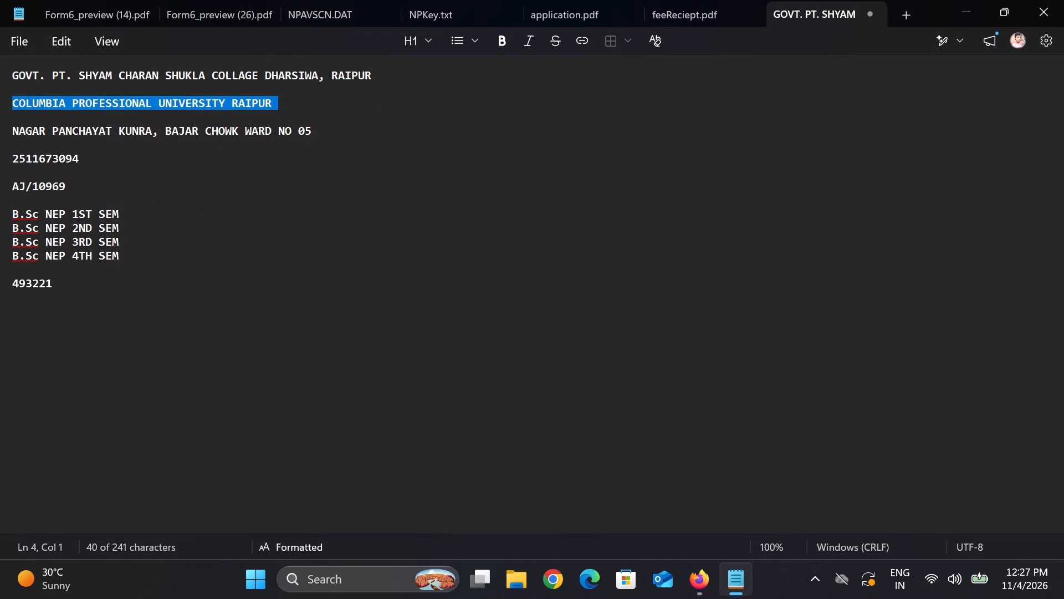
pyautogui.click(720, 597)
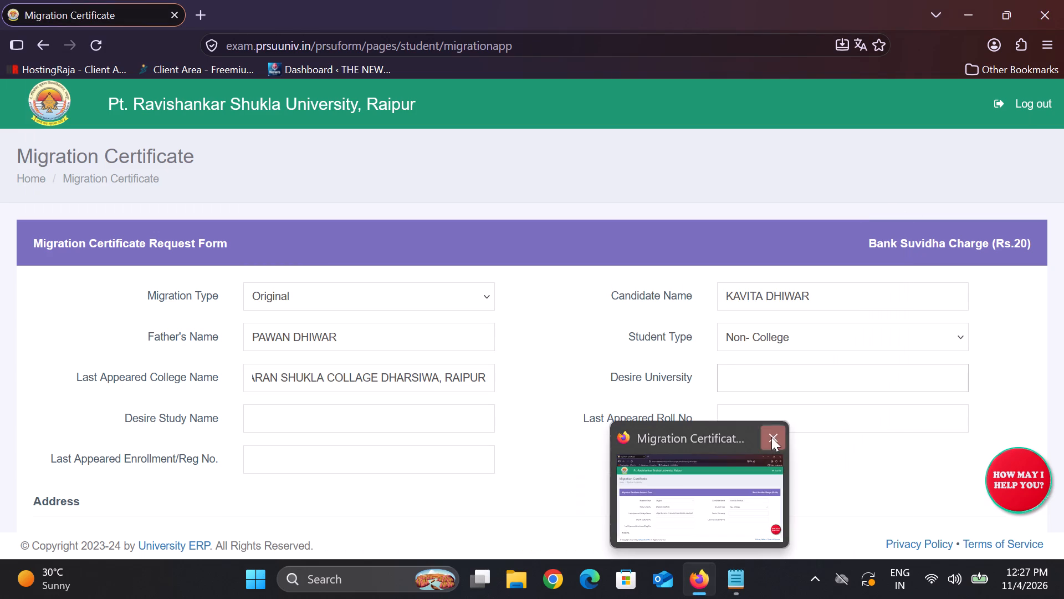
pyautogui.click(777, 391)
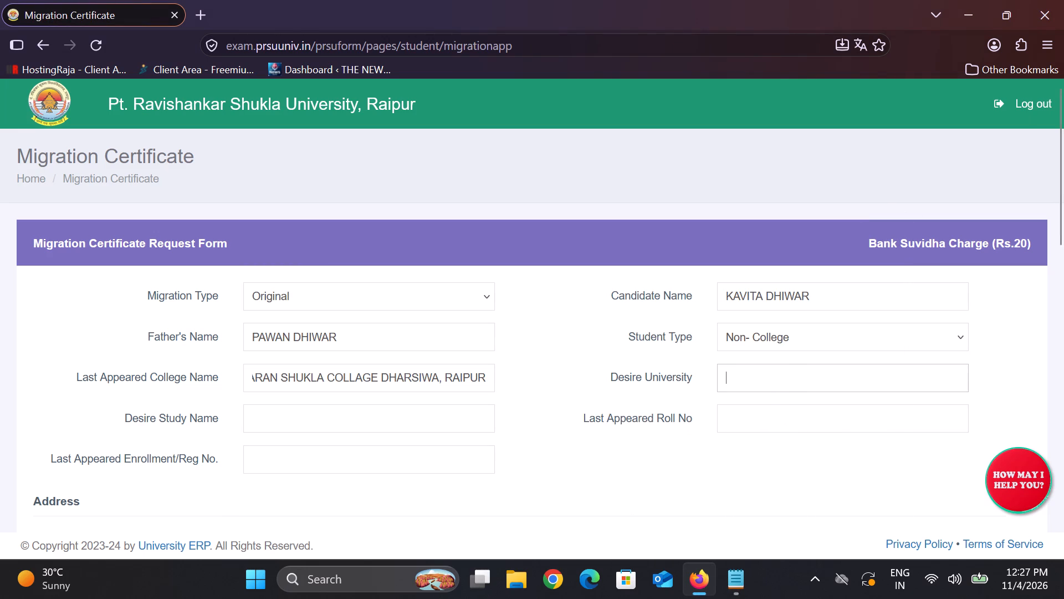
pyautogui.hotkey('ctrl', 'v')
# Enter "B. PHARMA" as the Desire Study Name.
pyautogui.click(343, 438)
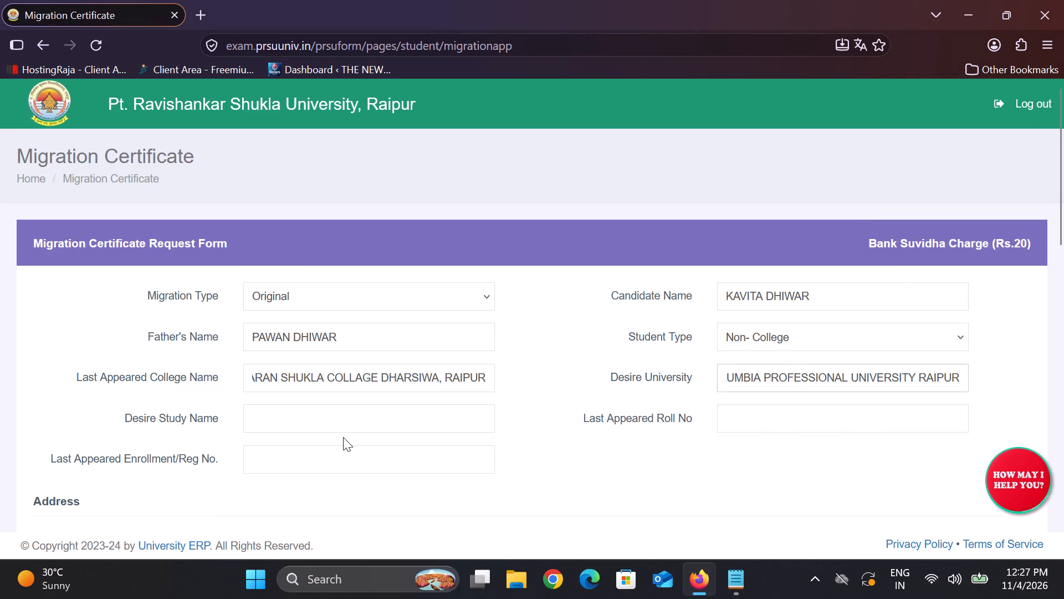
pyautogui.click(347, 401)
pyautogui.click(354, 415)
pyautogui.click(741, 593)
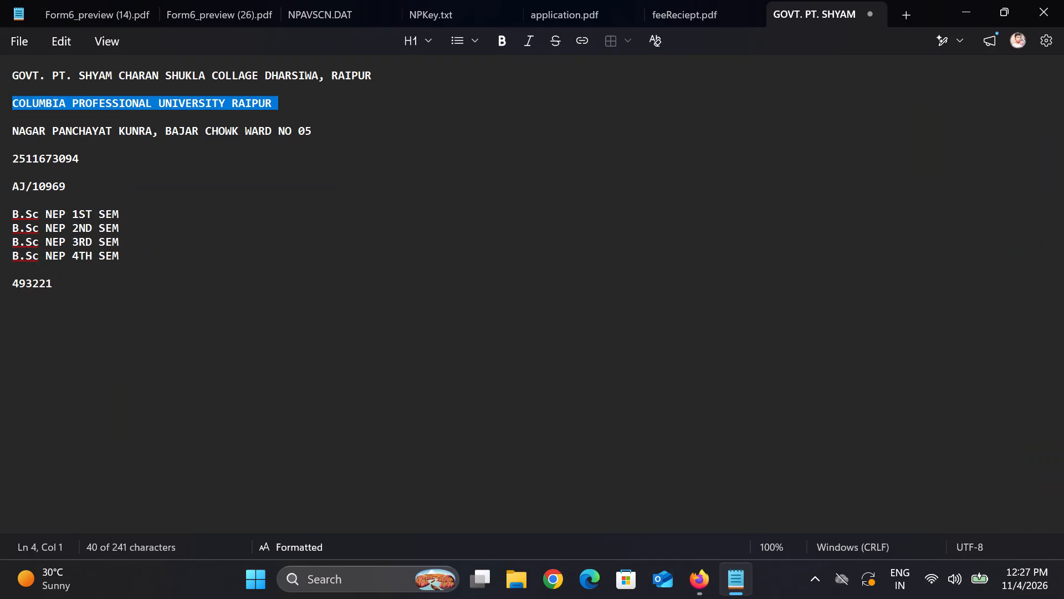
pyautogui.click(704, 581)
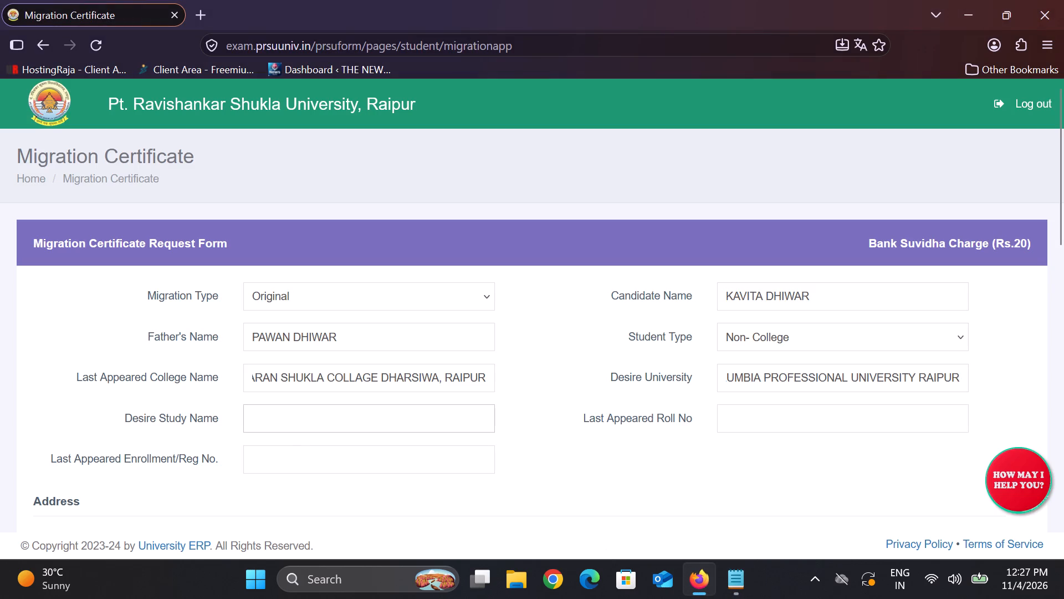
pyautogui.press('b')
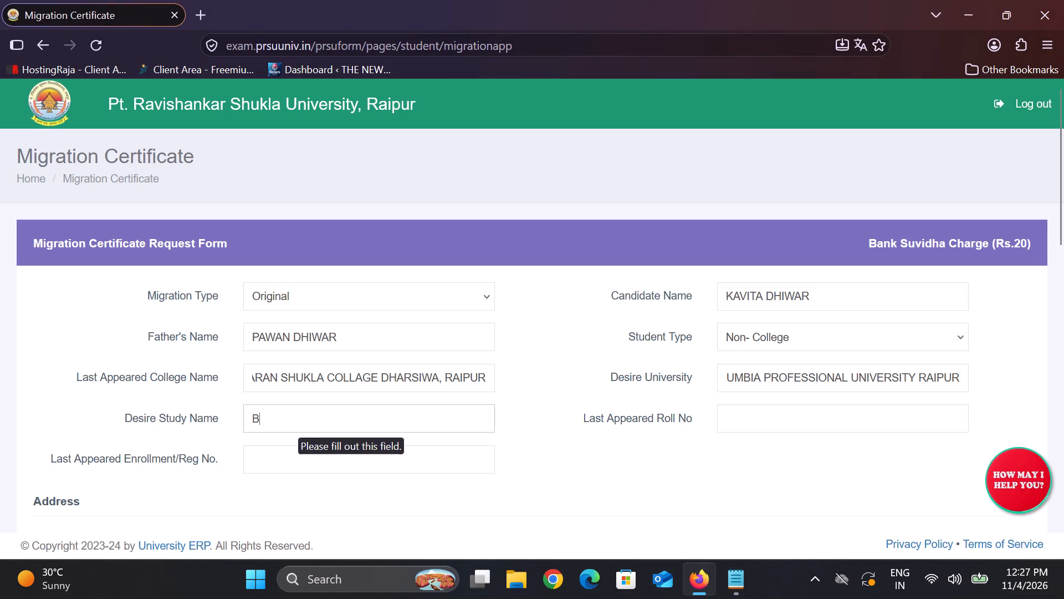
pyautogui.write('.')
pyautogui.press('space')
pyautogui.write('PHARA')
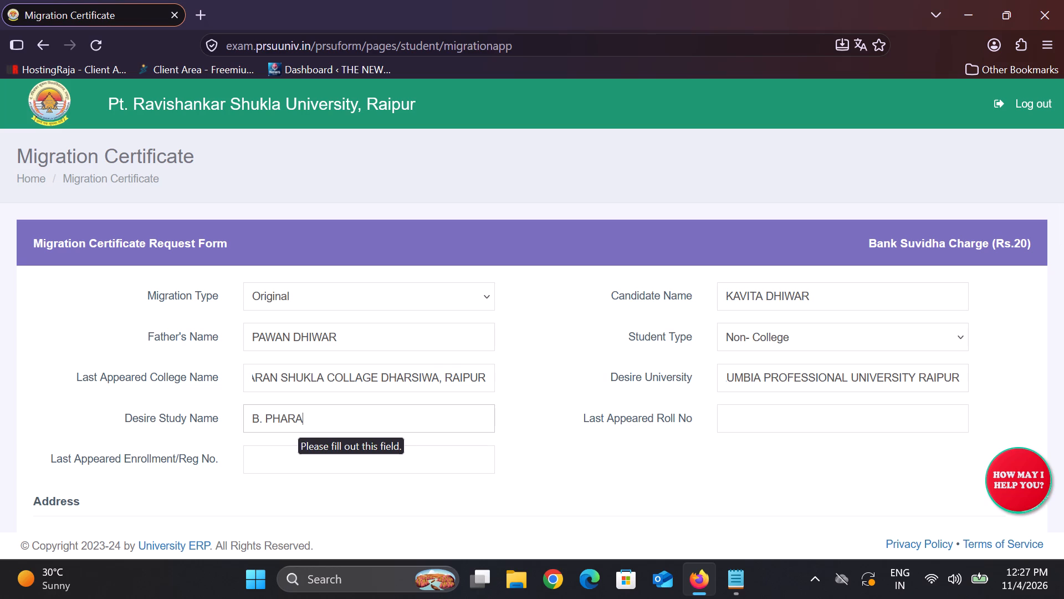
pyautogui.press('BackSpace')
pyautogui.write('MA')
# Copy the roll number from the Notepad note into the Last Appeared Roll No field in Firefox.
pyautogui.click(738, 409)
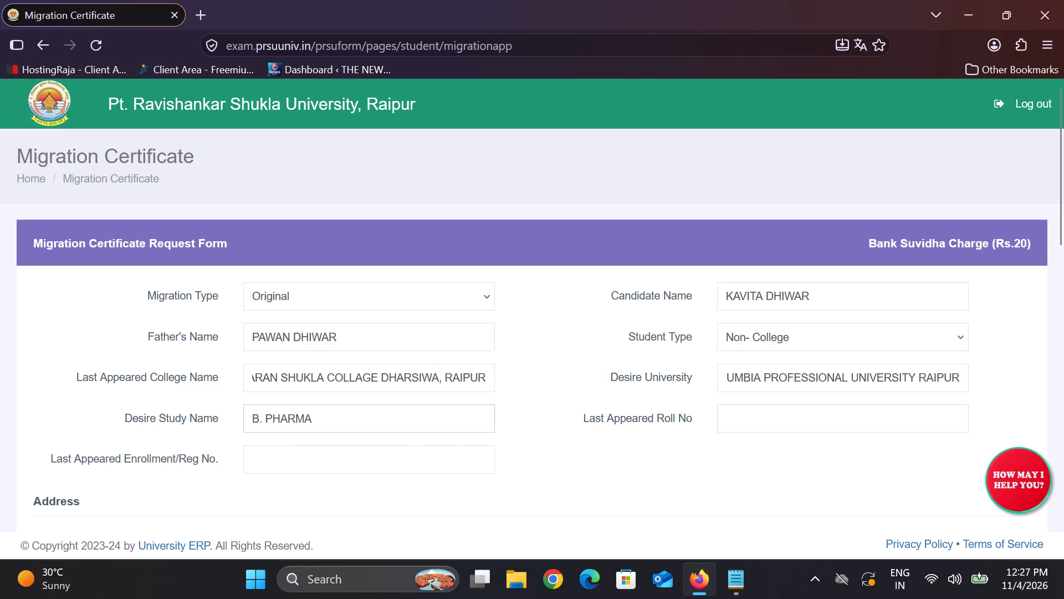
pyautogui.click(735, 587)
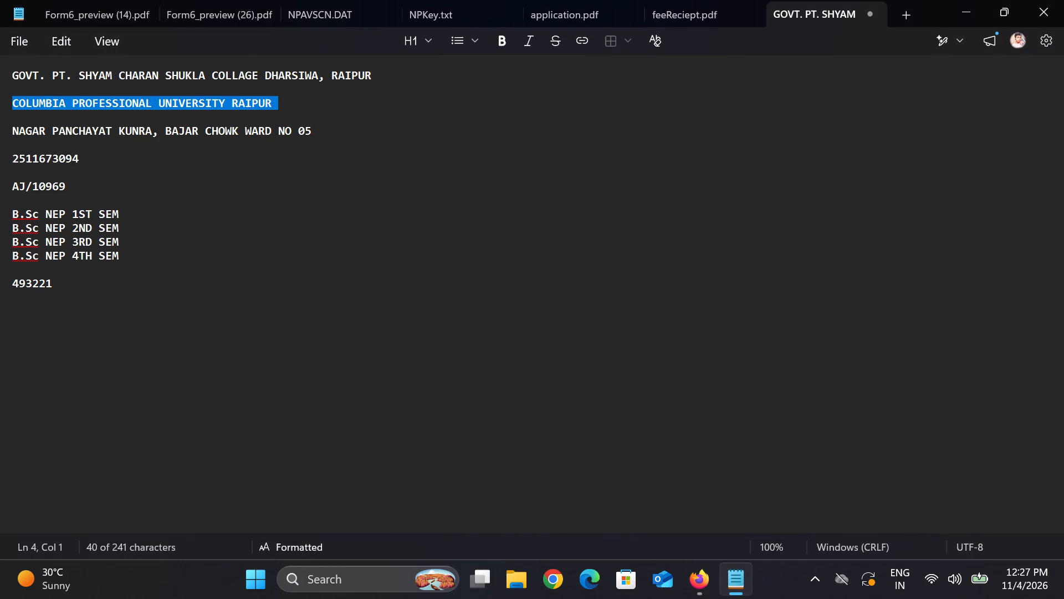
pyautogui.doubleClick(40, 155)
pyautogui.click(40, 156)
pyautogui.rightClick(41, 156)
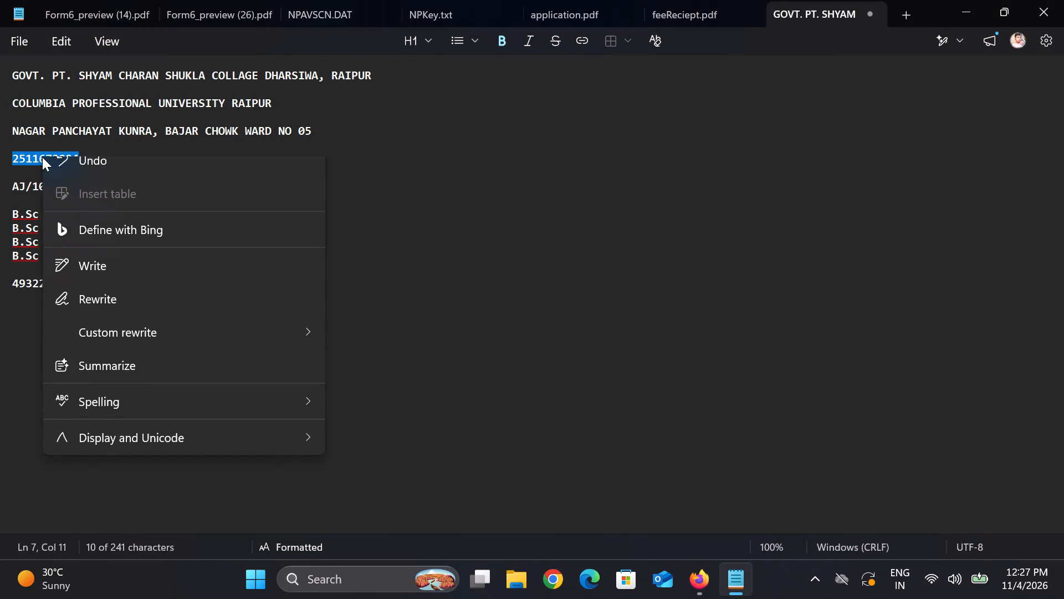
pyautogui.click(124, 189)
pyautogui.click(720, 587)
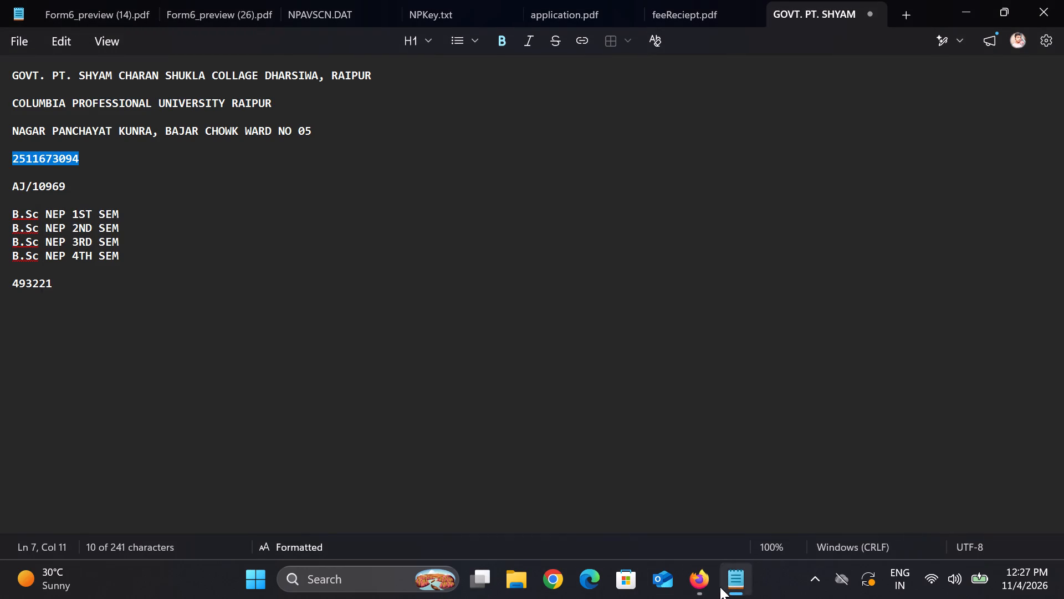
pyautogui.click(832, 421)
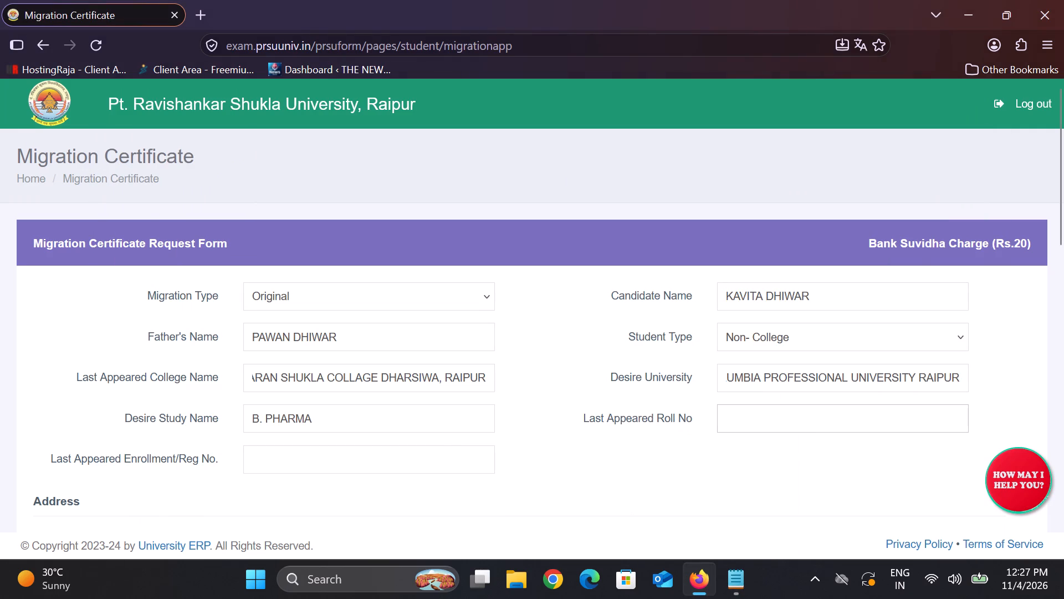
pyautogui.hotkey('ctrl', 'v')
# Copy the enrolment number from the Notepad note into Last Appeared Enrollment/Reg No. in Firefox.
pyautogui.click(350, 465)
pyautogui.click(746, 586)
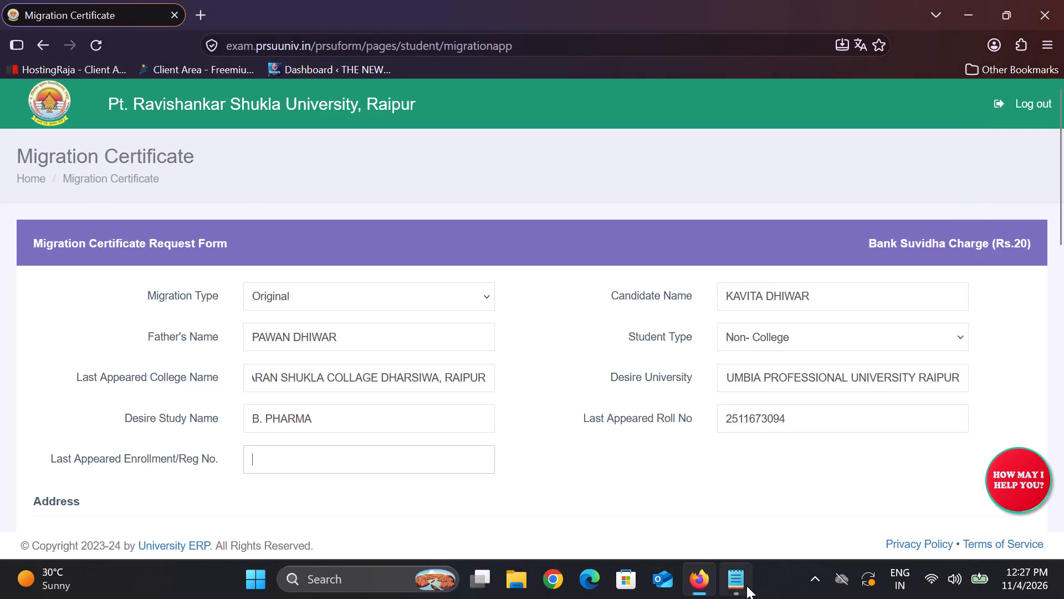
pyautogui.doubleClick(28, 183)
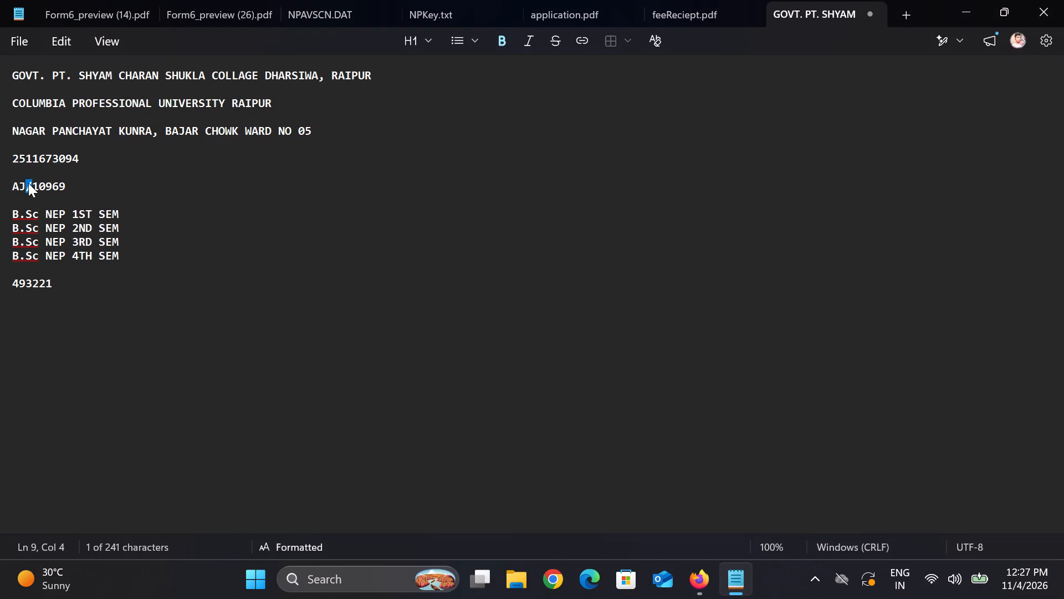
pyautogui.rightClick(28, 184)
pyautogui.tripleClick(30, 184)
pyautogui.rightClick(30, 184)
pyautogui.tripleClick(30, 184)
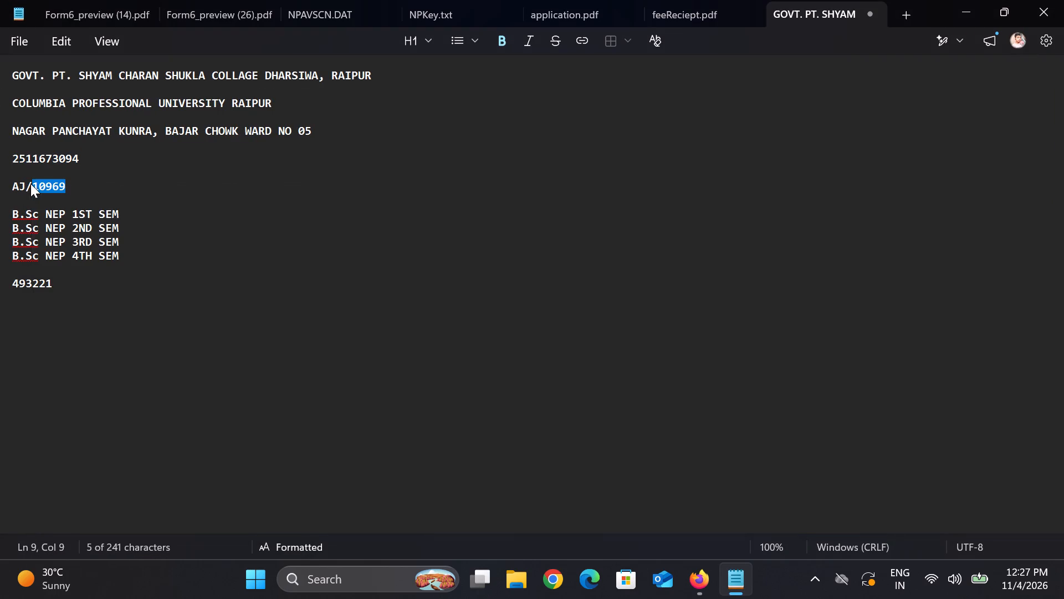
pyautogui.click(30, 184)
pyautogui.rightClick(30, 184)
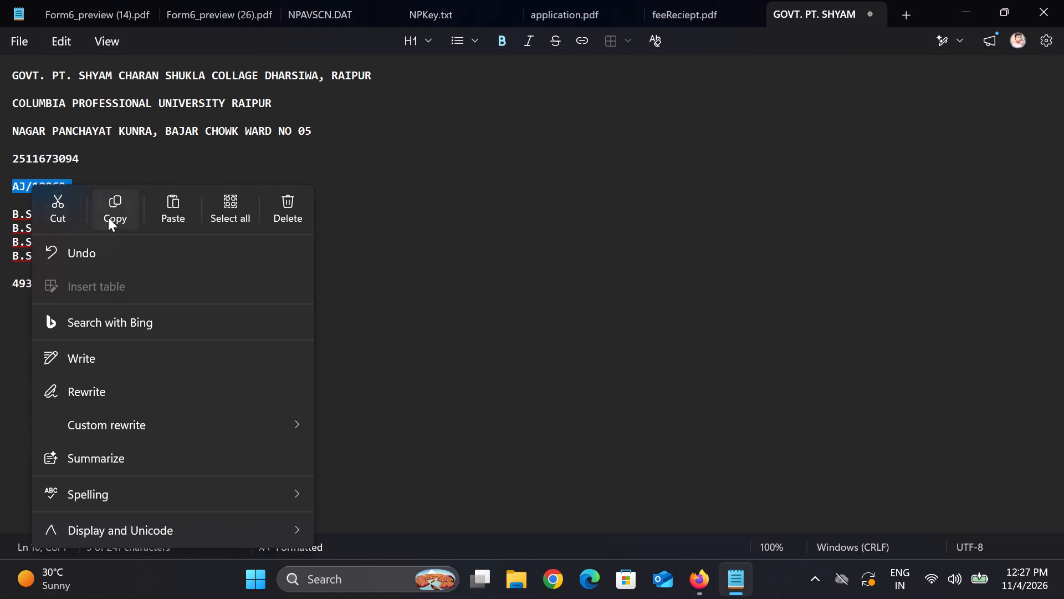
pyautogui.click(110, 216)
pyautogui.click(698, 581)
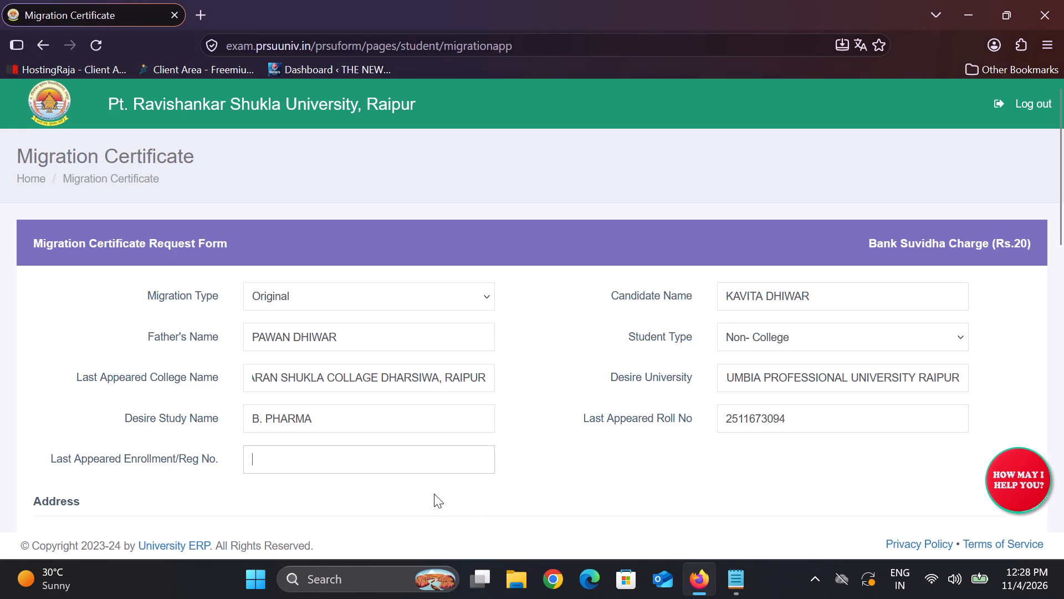
pyautogui.hotkey('ctrl', 'v')
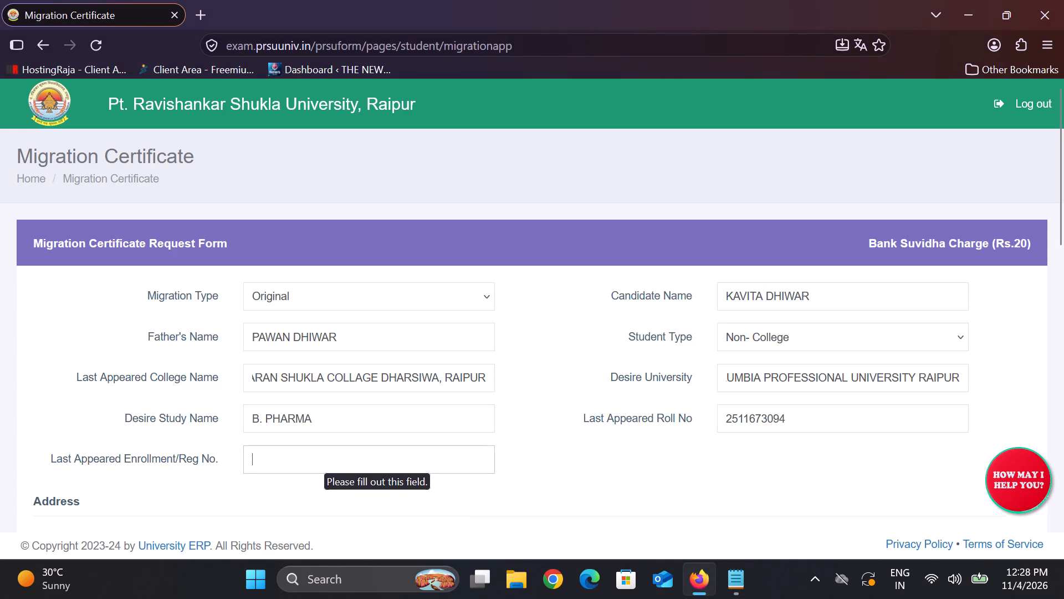
# Copy the student's street address from the Notepad note into the Address Line field in Firefox.
pyautogui.scroll(-1, 320, 443)
pyautogui.scroll(-1, 198, 428)
pyautogui.click(295, 383)
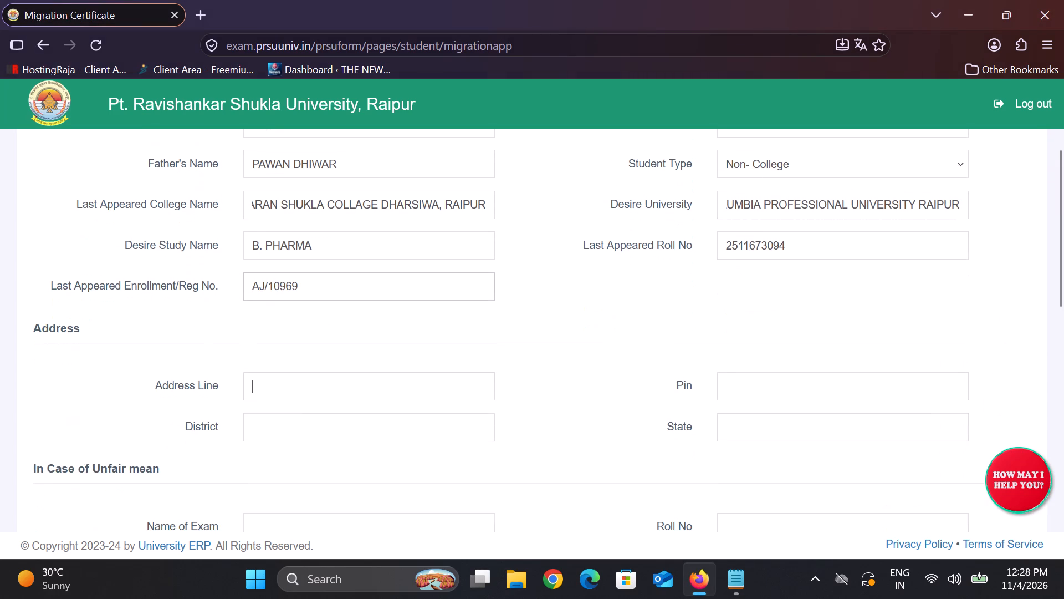
pyautogui.click(740, 591)
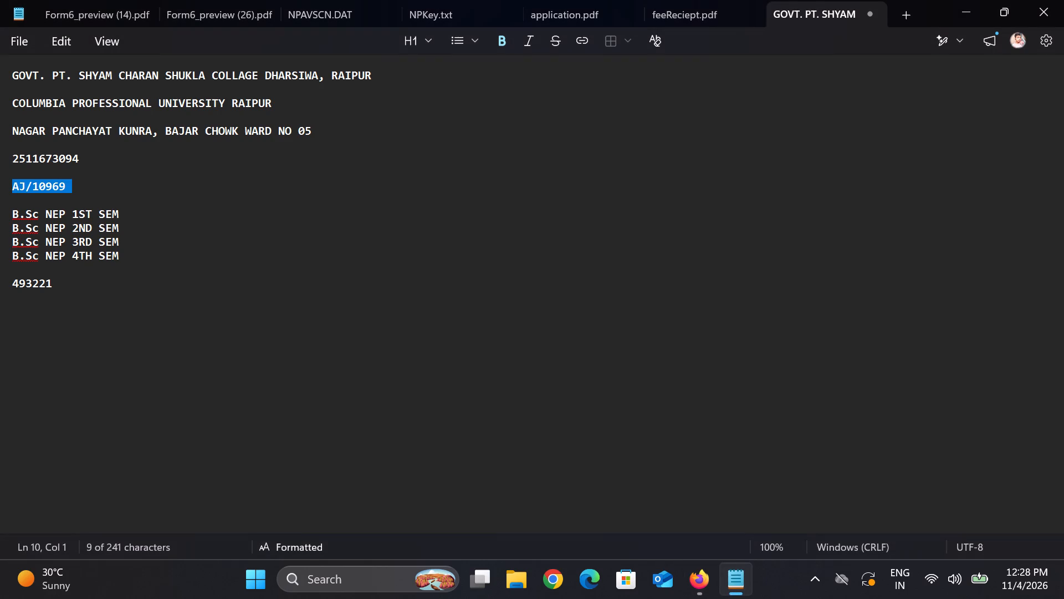
pyautogui.tripleClick(83, 130)
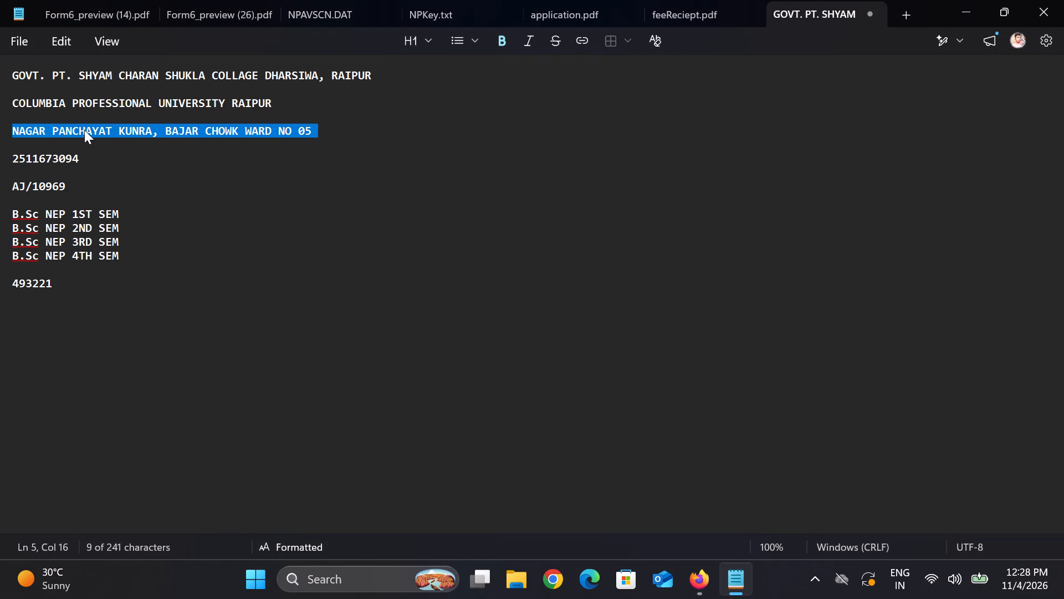
pyautogui.rightClick(84, 130)
pyautogui.click(162, 150)
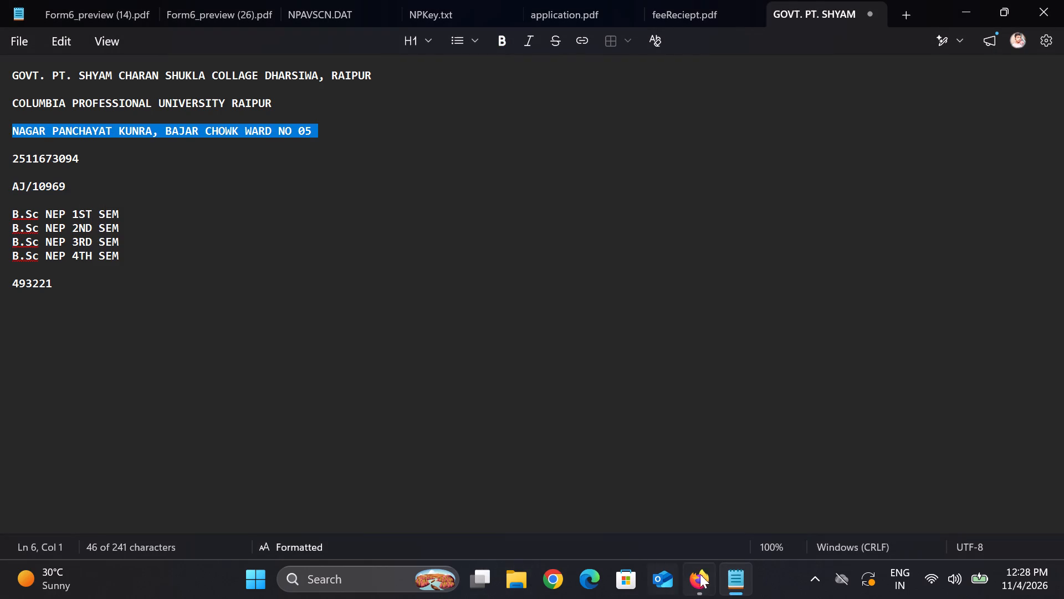
pyautogui.click(702, 572)
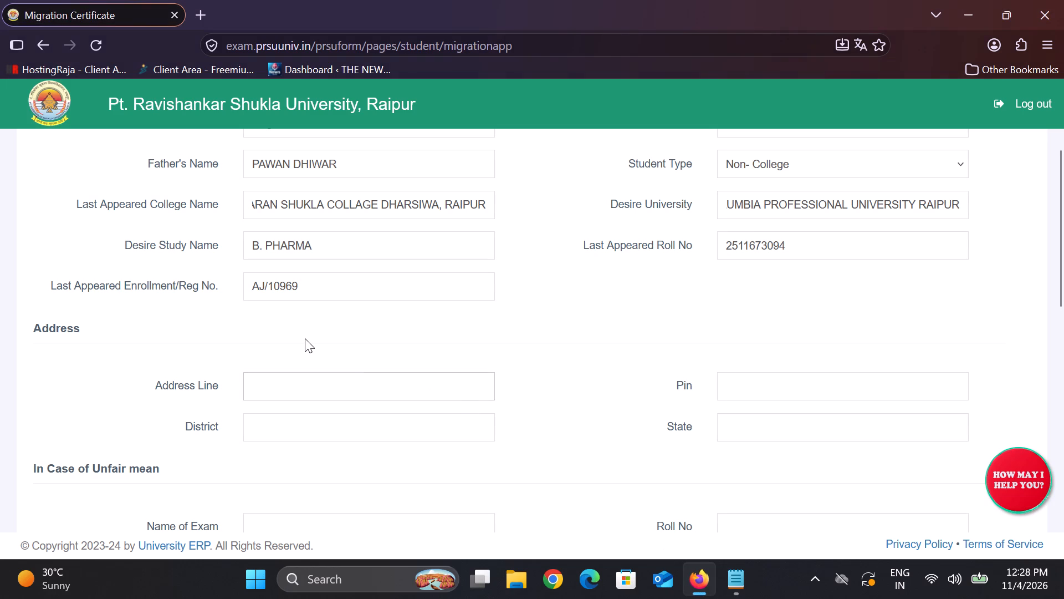
pyautogui.hotkey('ctrl', 'v')
# Complete the Address section with the postal PIN code from the note, district "RAIPUR" and state "CHHATTISGARH".
pyautogui.click(749, 383)
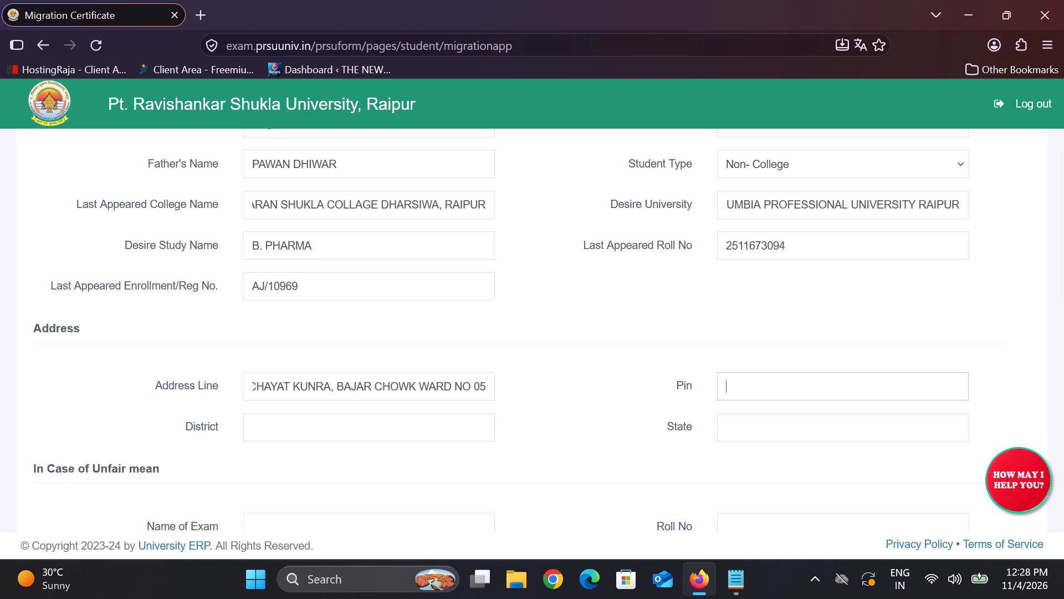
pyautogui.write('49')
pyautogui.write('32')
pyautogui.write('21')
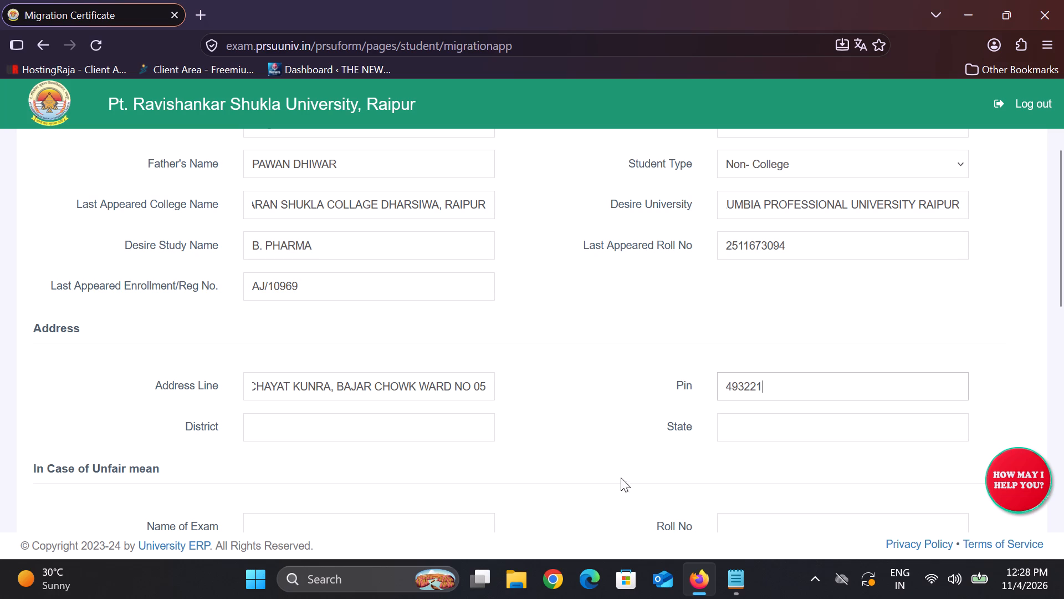
pyautogui.click(298, 426)
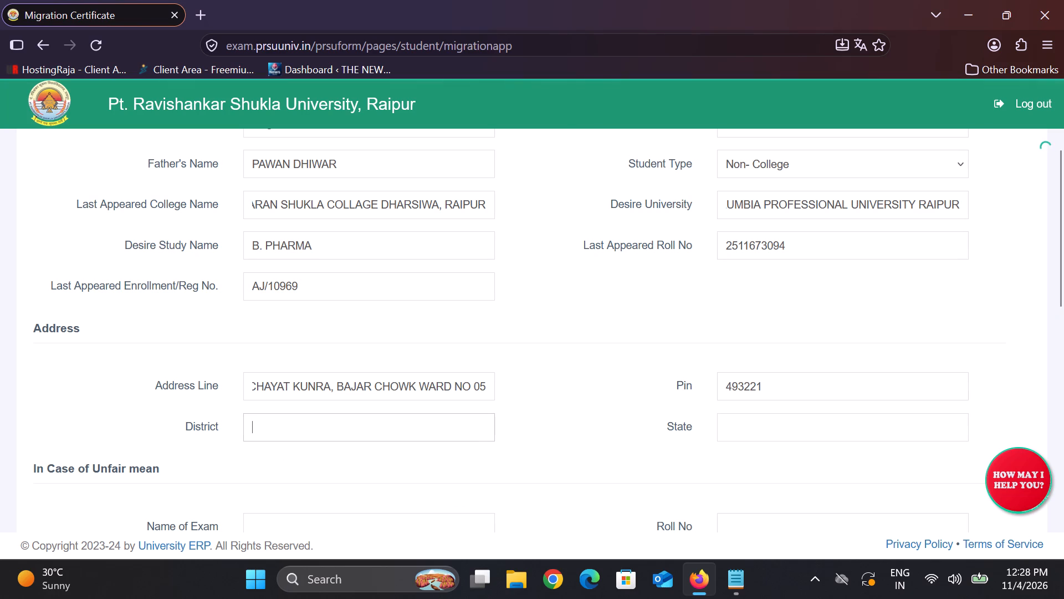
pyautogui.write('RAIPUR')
pyautogui.click(745, 421)
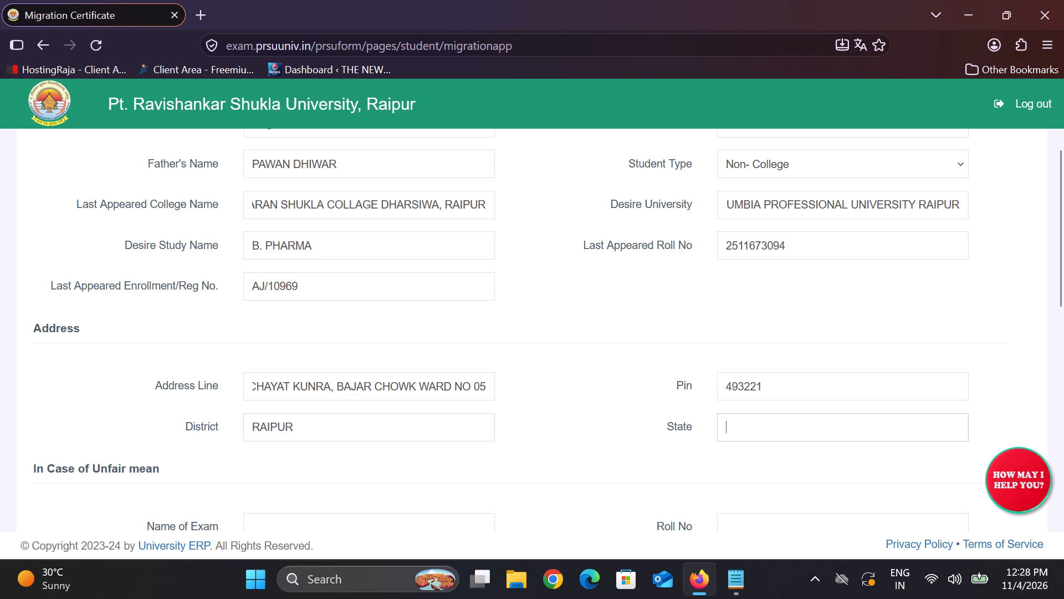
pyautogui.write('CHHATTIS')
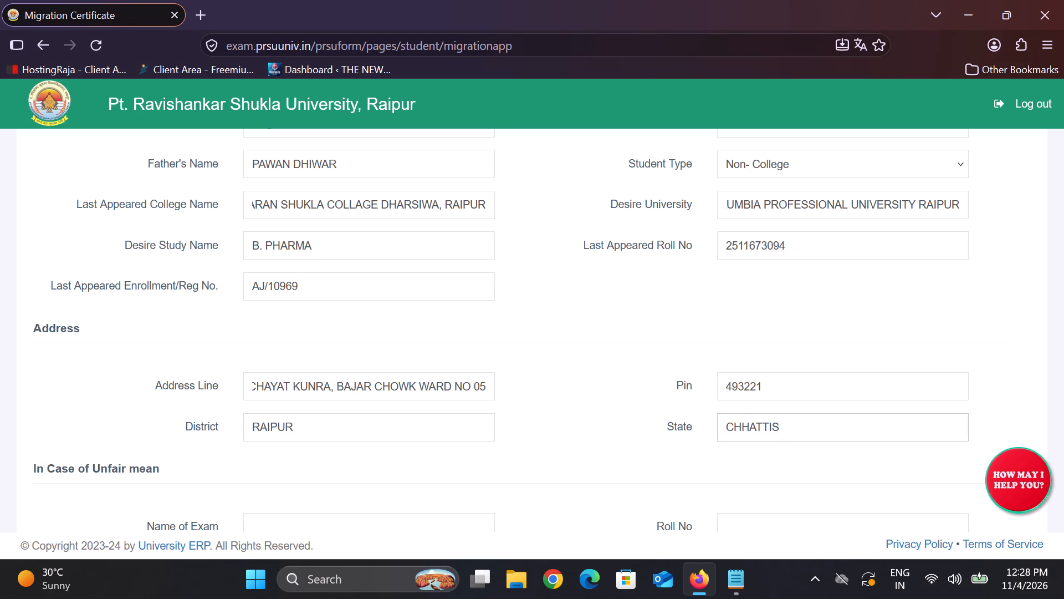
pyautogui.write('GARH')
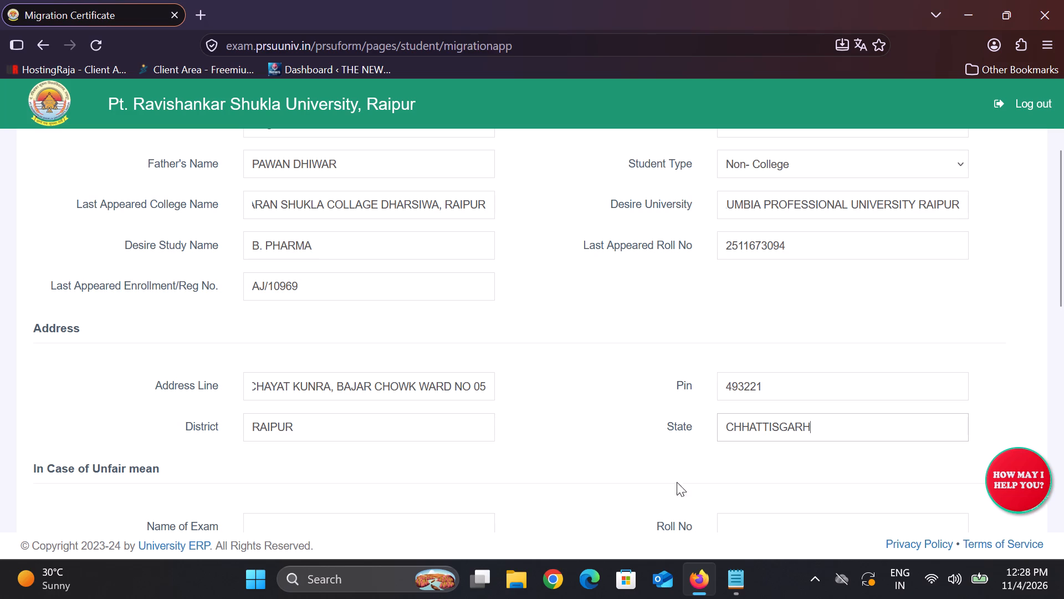
# Copy "B.Sc NEP 1ST SEM" from the Notepad note into Name of Exam in row 1 of the examinations table in Firefox.
pyautogui.scroll(-4, 309, 511)
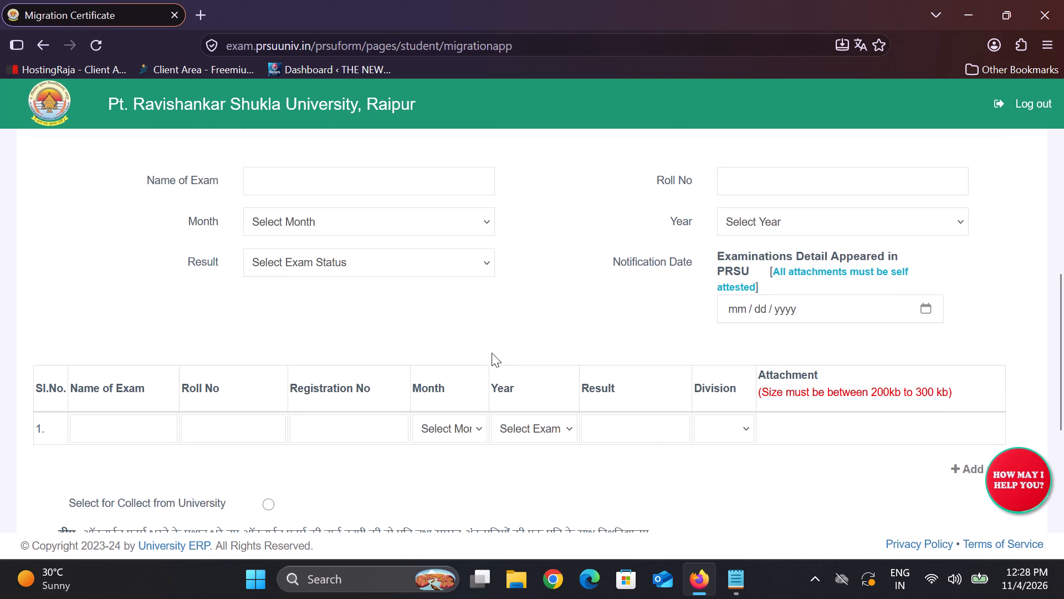
pyautogui.click(125, 422)
pyautogui.click(728, 588)
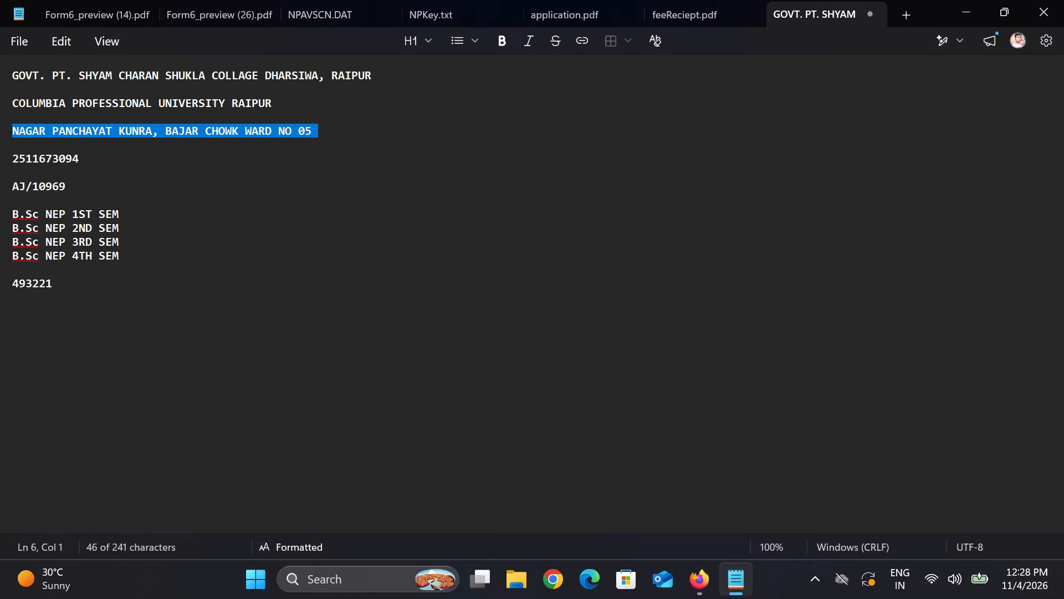
pyautogui.tripleClick(73, 210)
pyautogui.rightClick(73, 210)
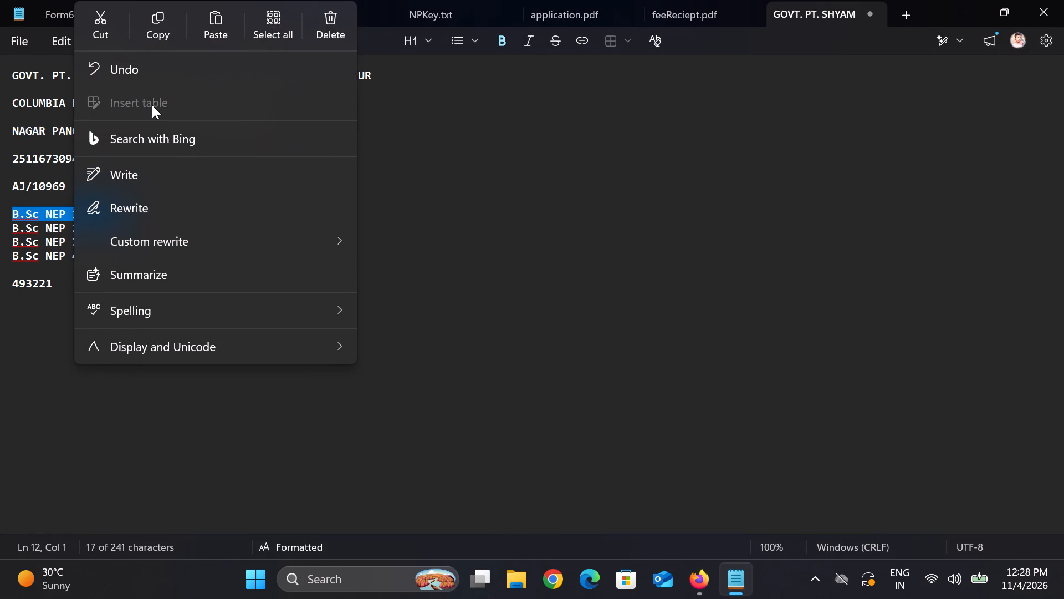
pyautogui.click(151, 33)
pyautogui.click(700, 584)
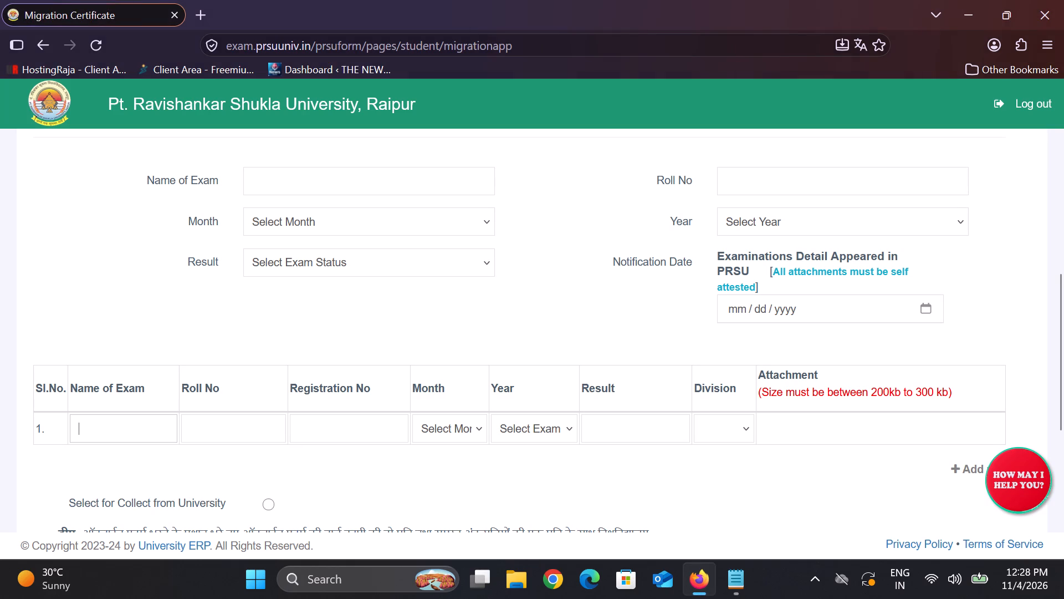
pyautogui.hotkey('ctrl', 'v')
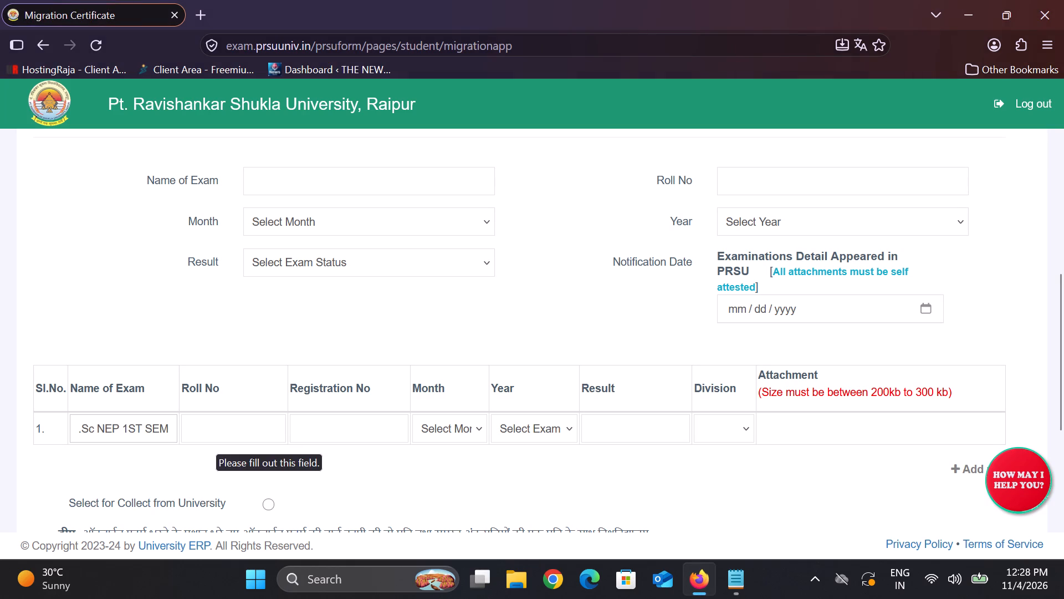
# Copy the roll number from the Notepad note into Roll No in row 1 of the examinations table in Firefox.
pyautogui.click(215, 436)
pyautogui.click(745, 573)
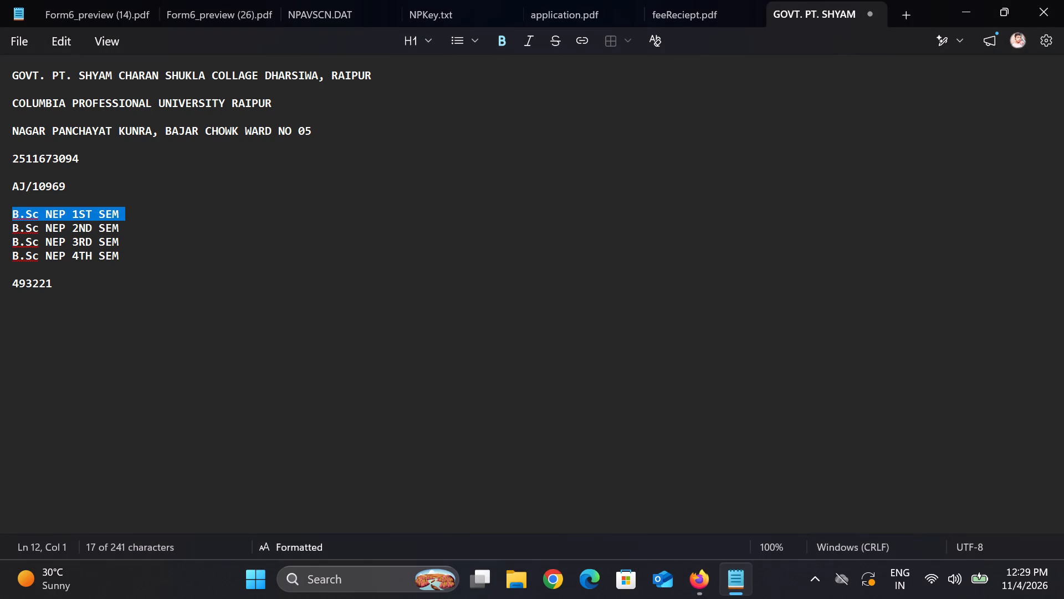
pyautogui.doubleClick(33, 153)
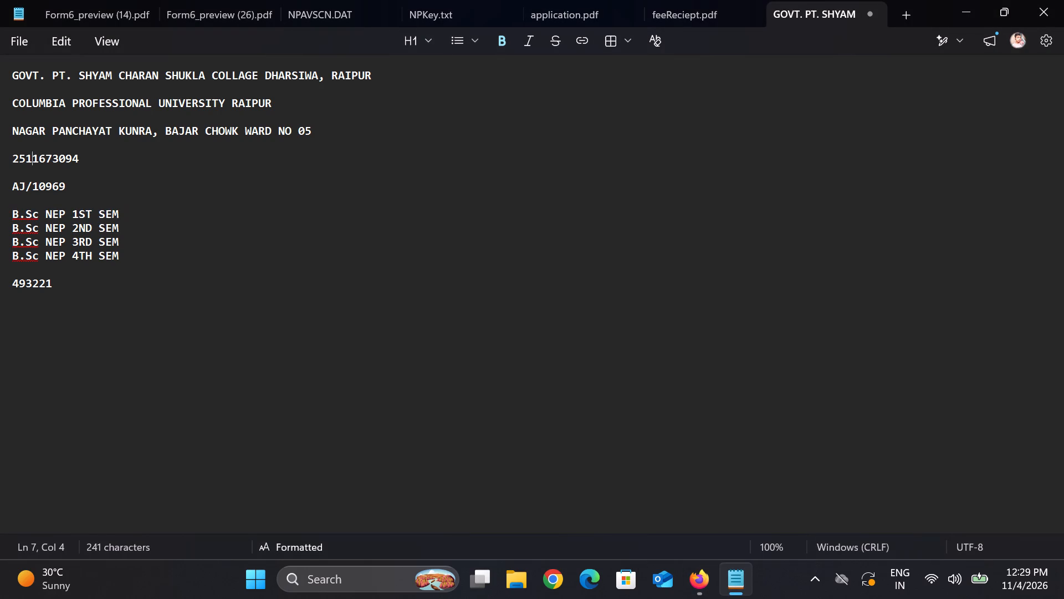
pyautogui.rightClick(33, 153)
pyautogui.click(117, 185)
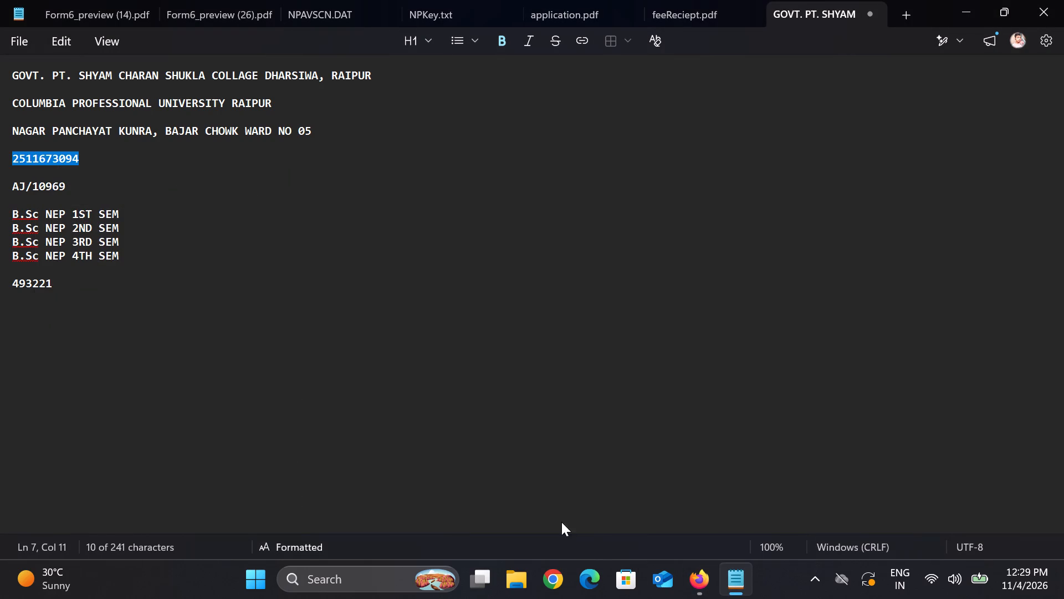
pyautogui.click(706, 596)
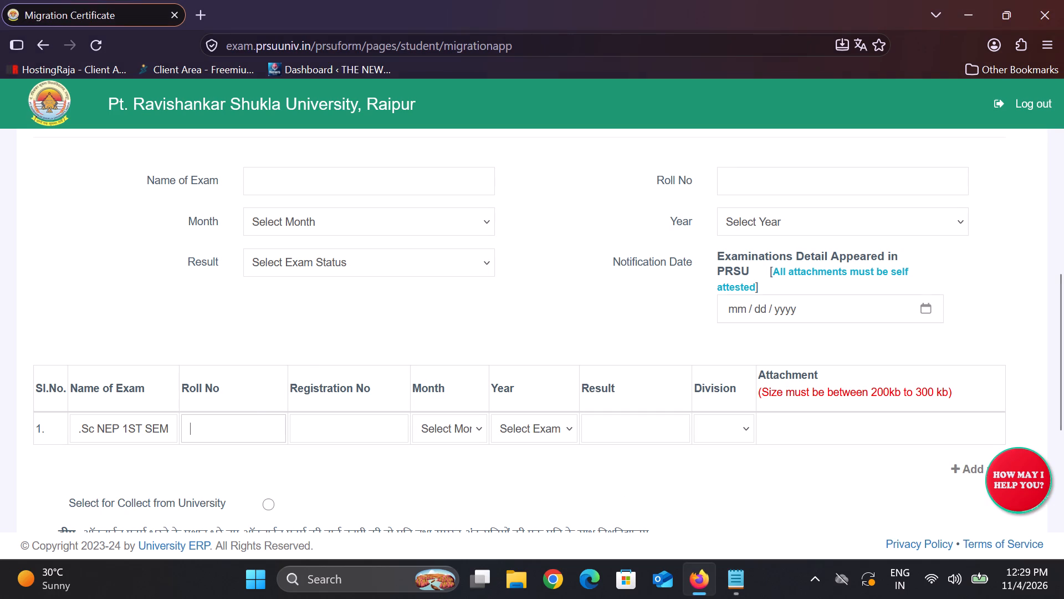
pyautogui.hotkey('ctrl', 'v')
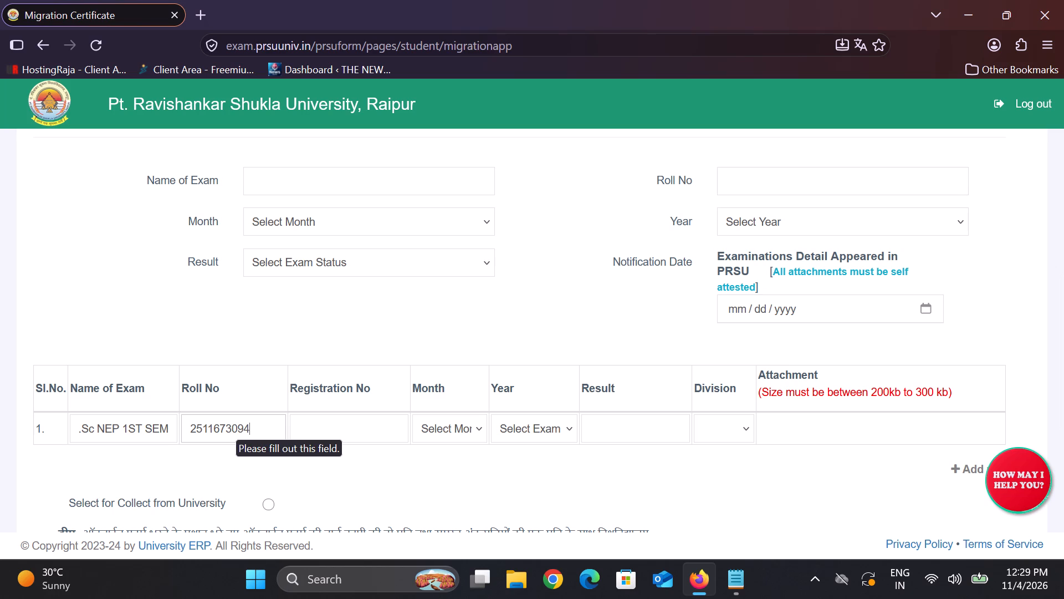
# Turn on the Windows clipboard history and return to the form.
pyautogui.press('super+v')
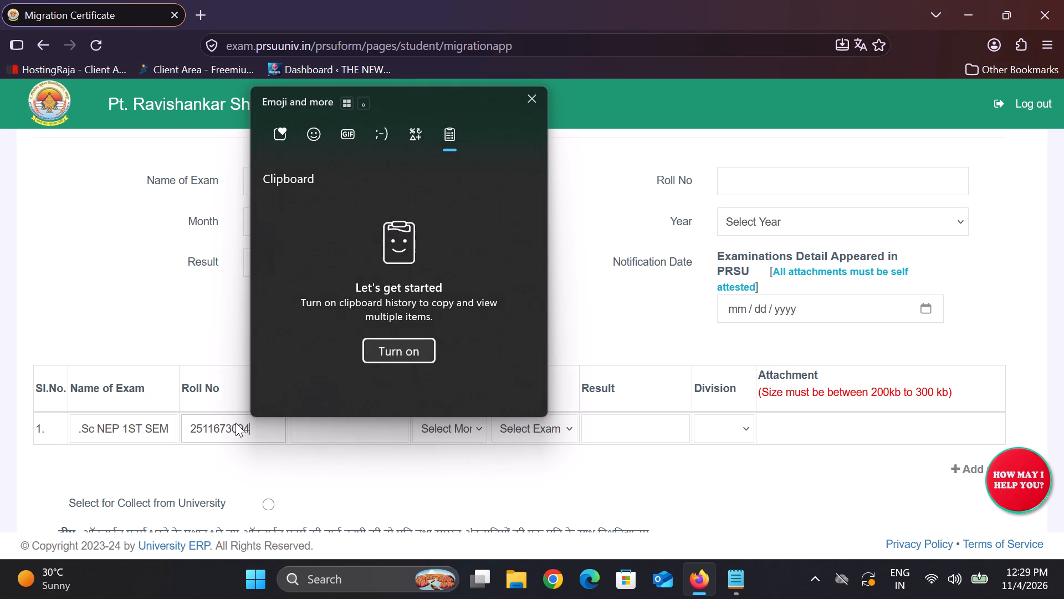
pyautogui.click(405, 351)
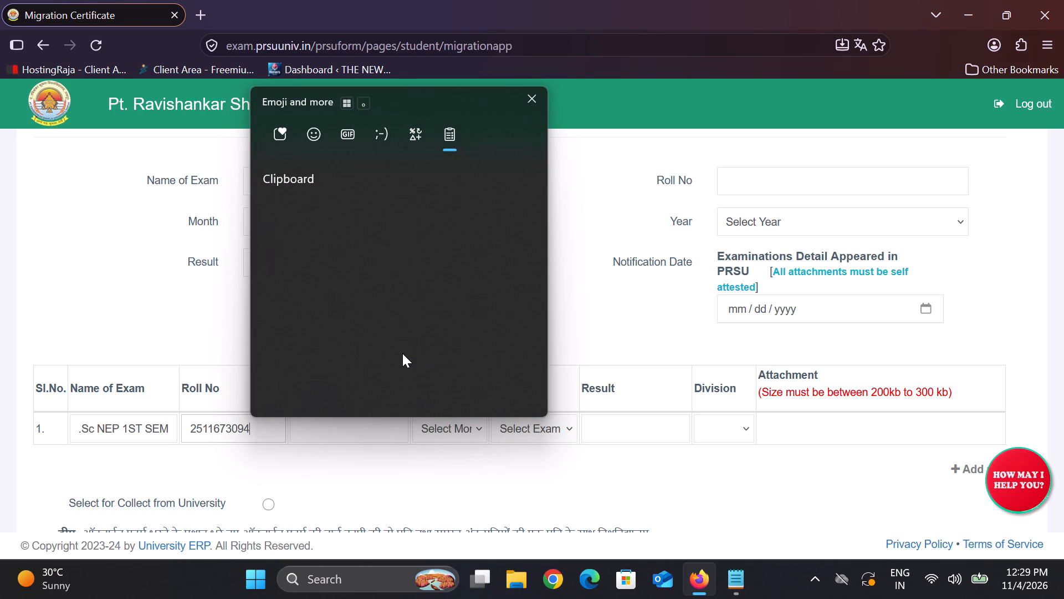
pyautogui.click(294, 468)
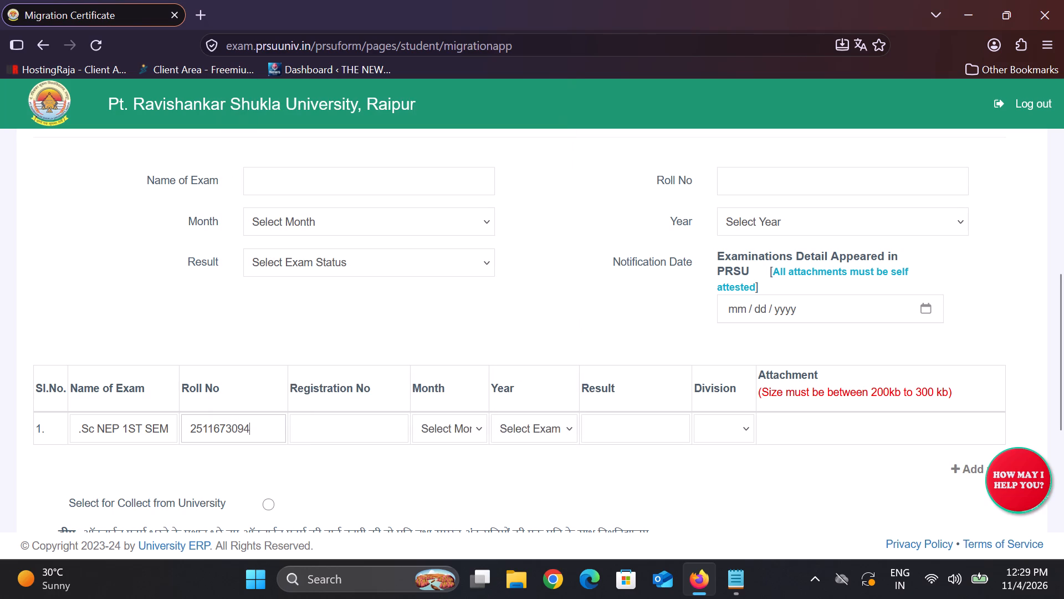
# Copy the registration number from the Notepad note into Registration No in row 1 of the examinations table in Firefox.
pyautogui.click(345, 432)
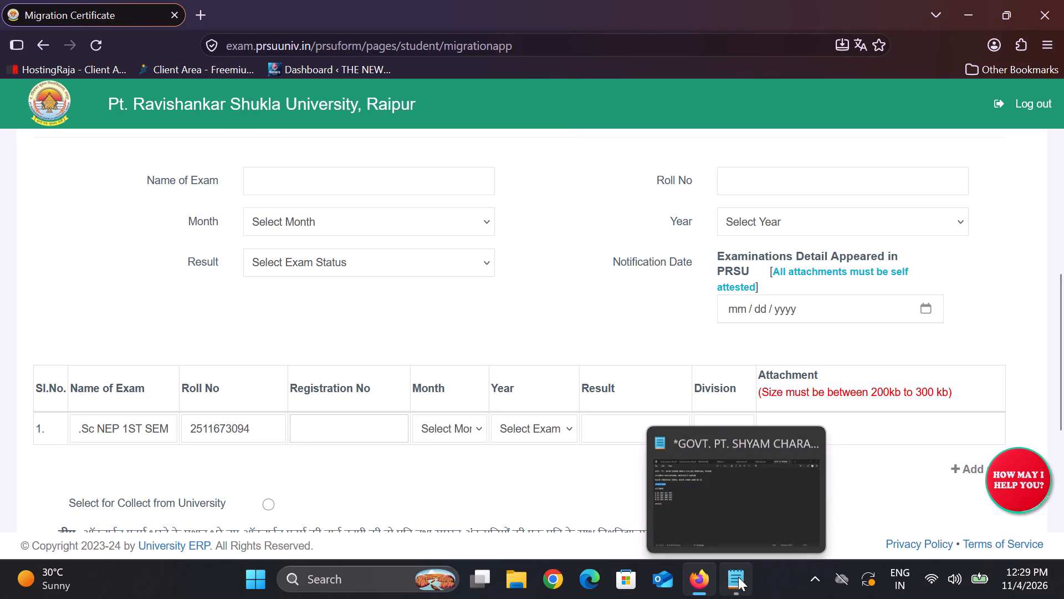
pyautogui.click(738, 577)
pyautogui.doubleClick(45, 186)
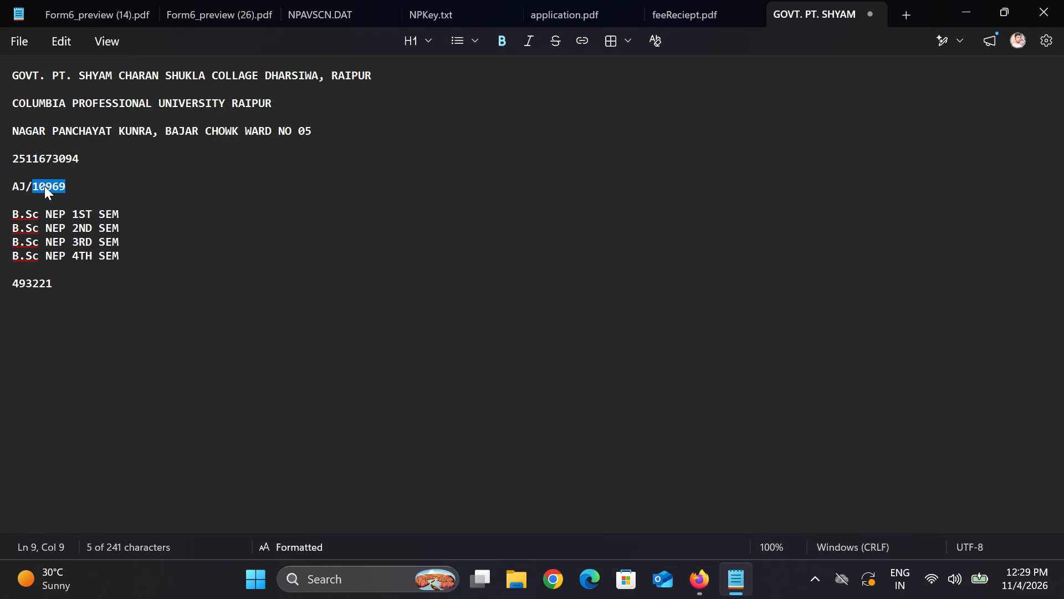
pyautogui.click(43, 186)
pyautogui.doubleClick(26, 186)
pyautogui.click(26, 186)
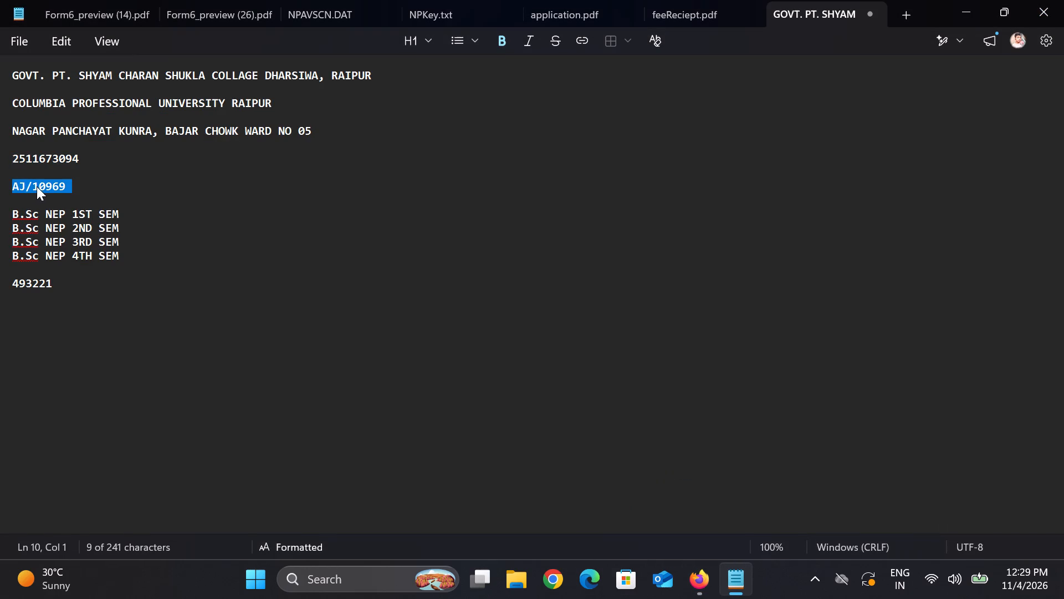
pyautogui.rightClick(37, 186)
pyautogui.click(140, 214)
pyautogui.click(699, 580)
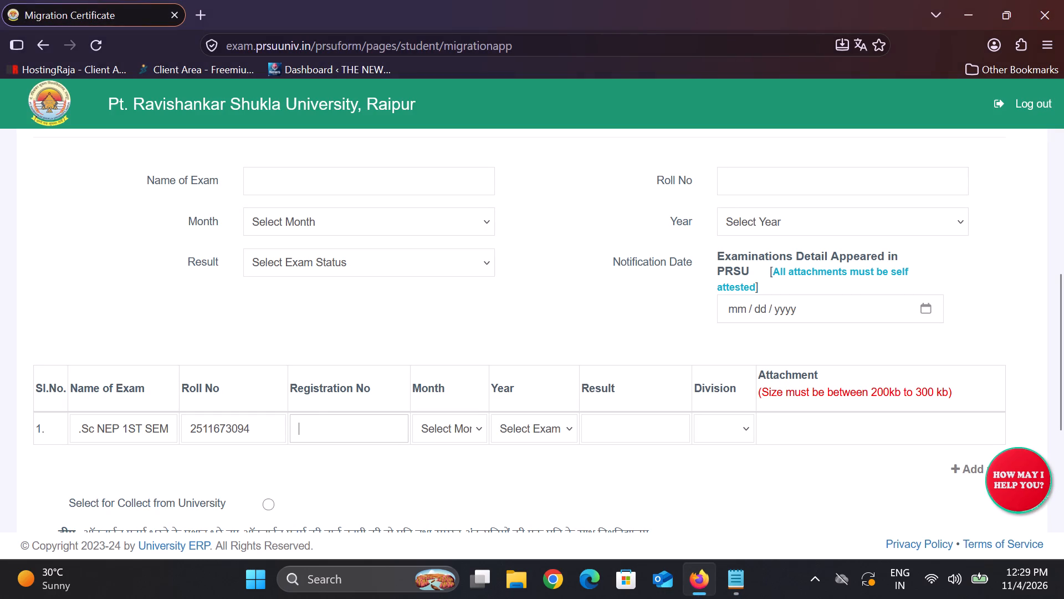
pyautogui.press('super+v')
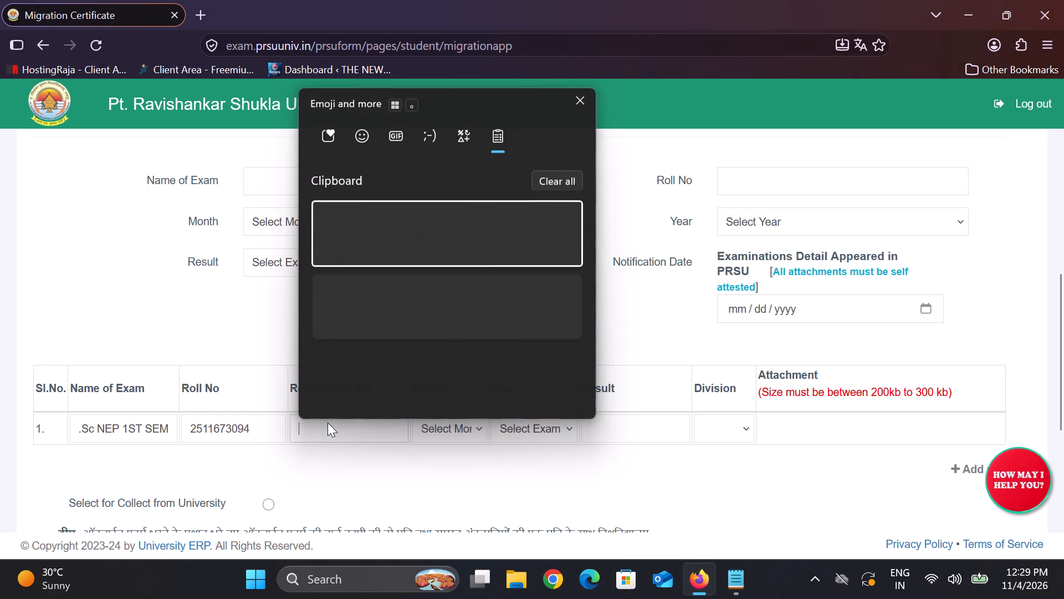
pyautogui.click(363, 245)
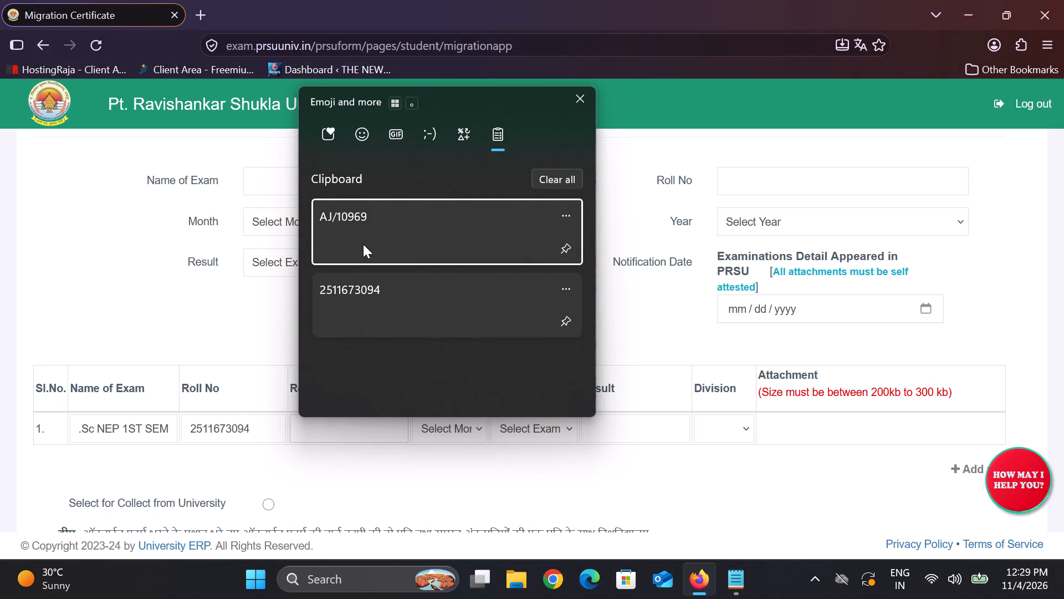
pyautogui.hotkey('ctrl', 'v')
# Set row 1 of the examinations table to month Dec, year 2024 and result "ATKT".
pyautogui.click(450, 434)
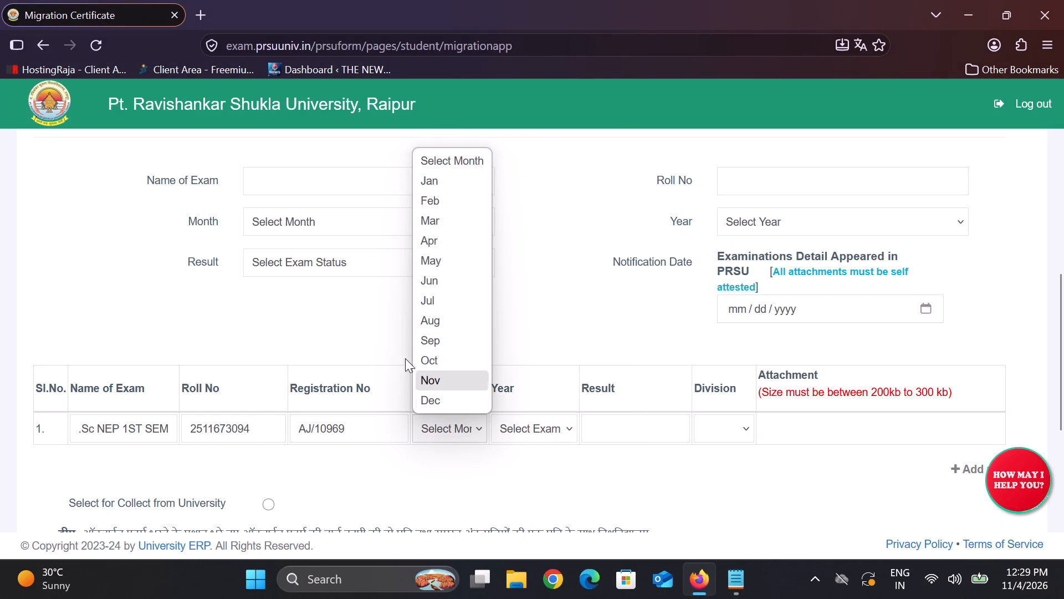
pyautogui.click(440, 397)
pyautogui.click(511, 423)
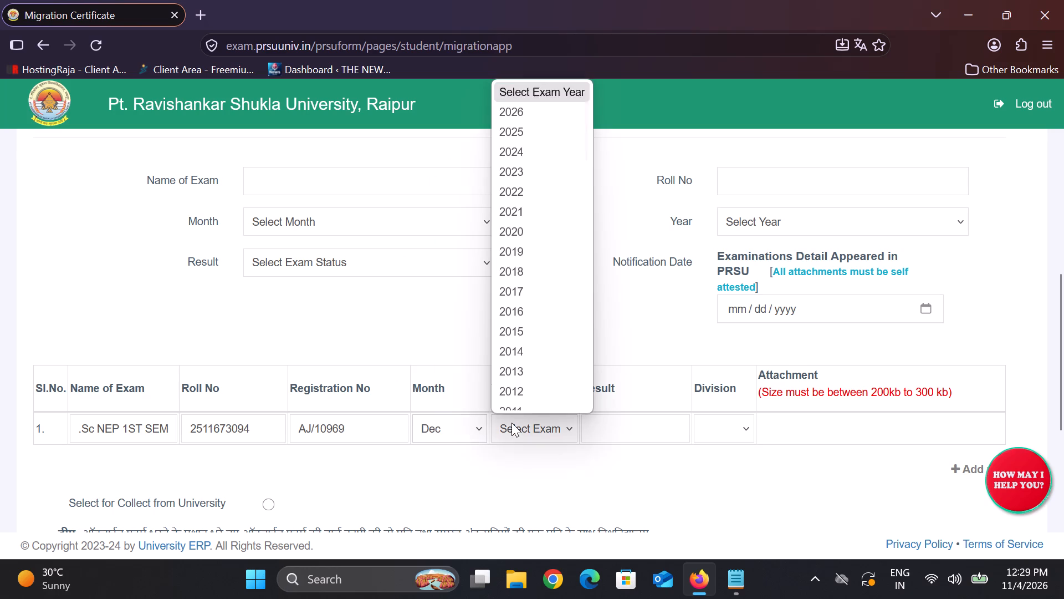
pyautogui.scroll(-3, 513, 412)
pyautogui.scroll(6, 561, 275)
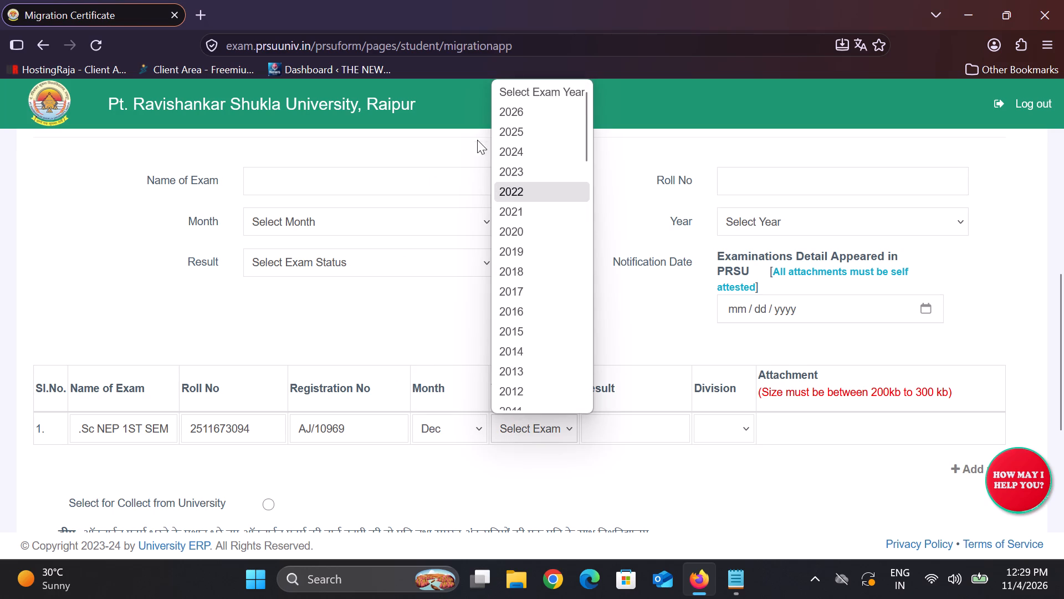
pyautogui.click(519, 151)
pyautogui.click(647, 427)
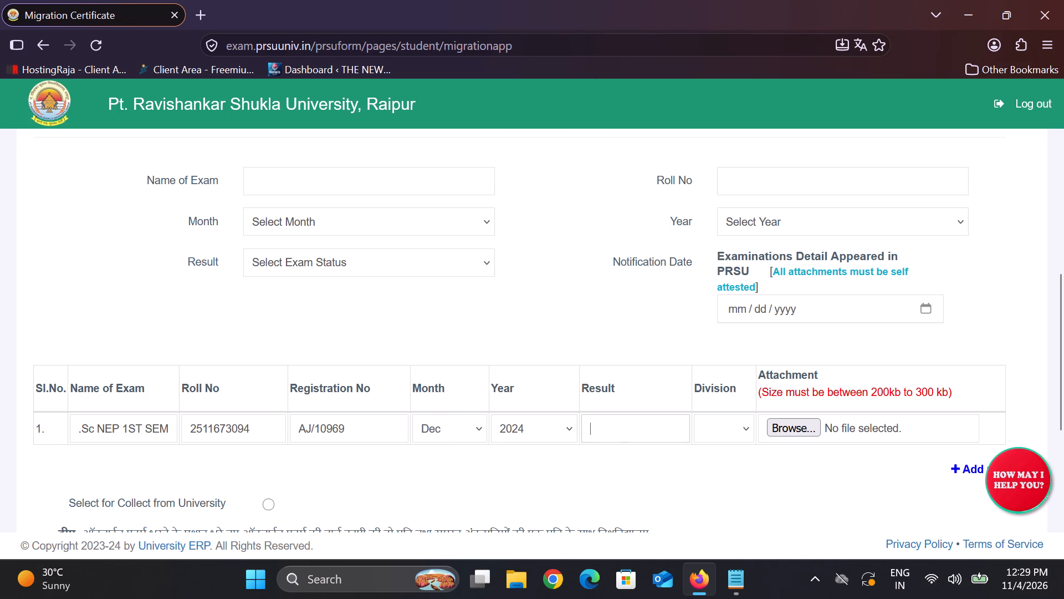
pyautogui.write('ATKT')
# Attach Sem1_Marksheet.jpg from the Downloads folder to row 1 of the examinations table.
pyautogui.click(786, 426)
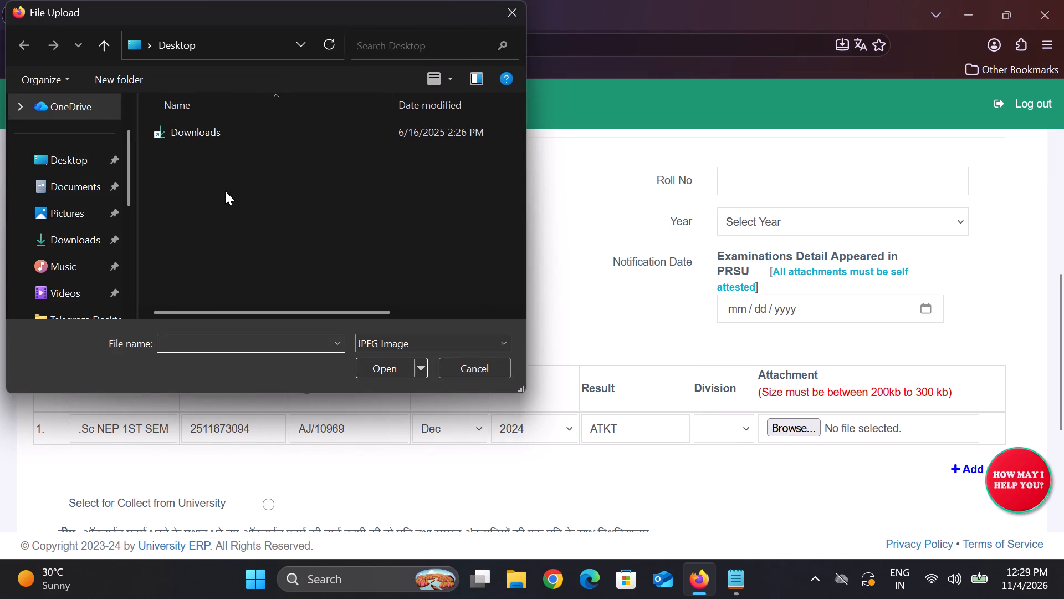
pyautogui.scroll(7, 187, 160)
pyautogui.click(89, 106)
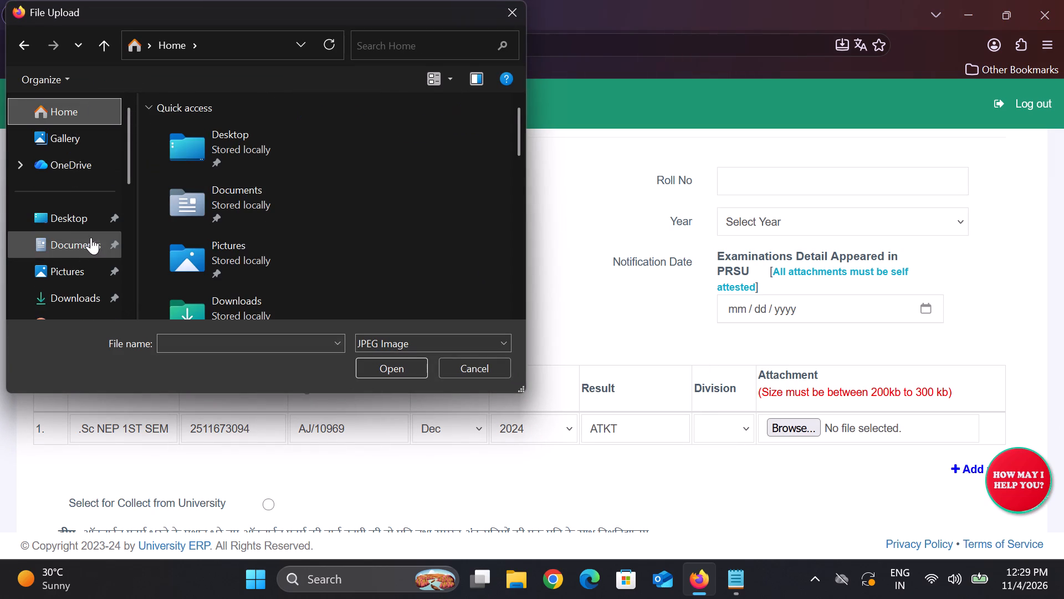
pyautogui.click(86, 296)
pyautogui.click(225, 224)
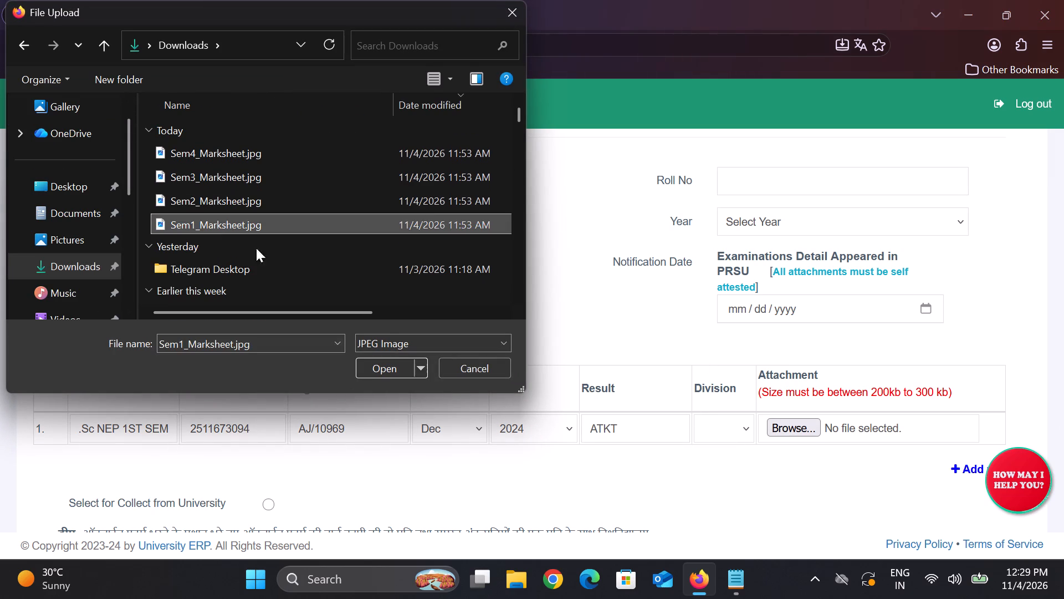
pyautogui.click(396, 366)
# Add a second row to the examinations table and copy "B.Sc NEP 2ND SEM" from the Notepad note into its Name of Exam in Firefox.
pyautogui.scroll(-2, 769, 372)
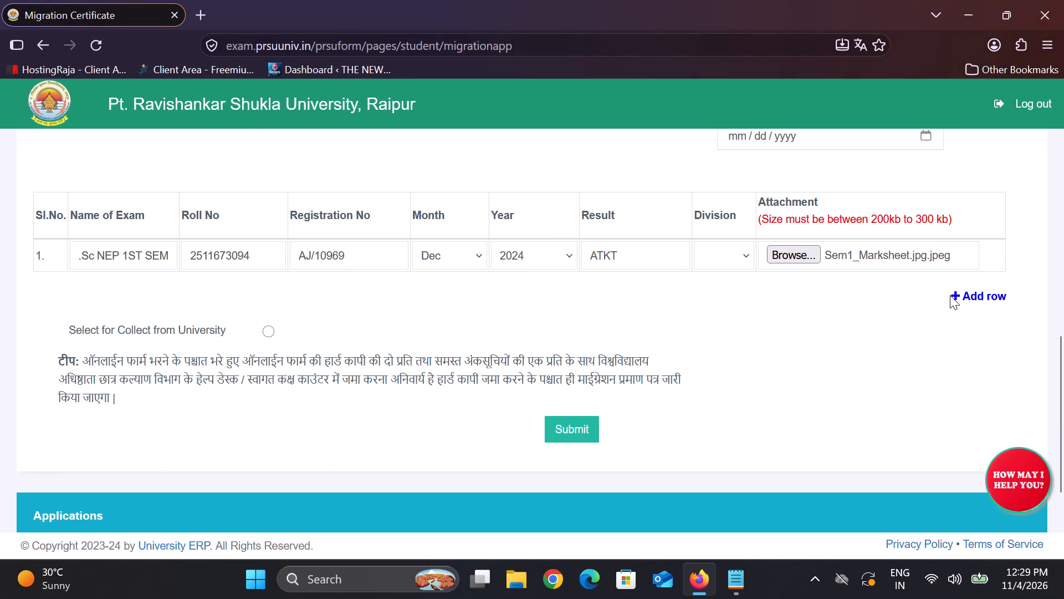
pyautogui.click(961, 294)
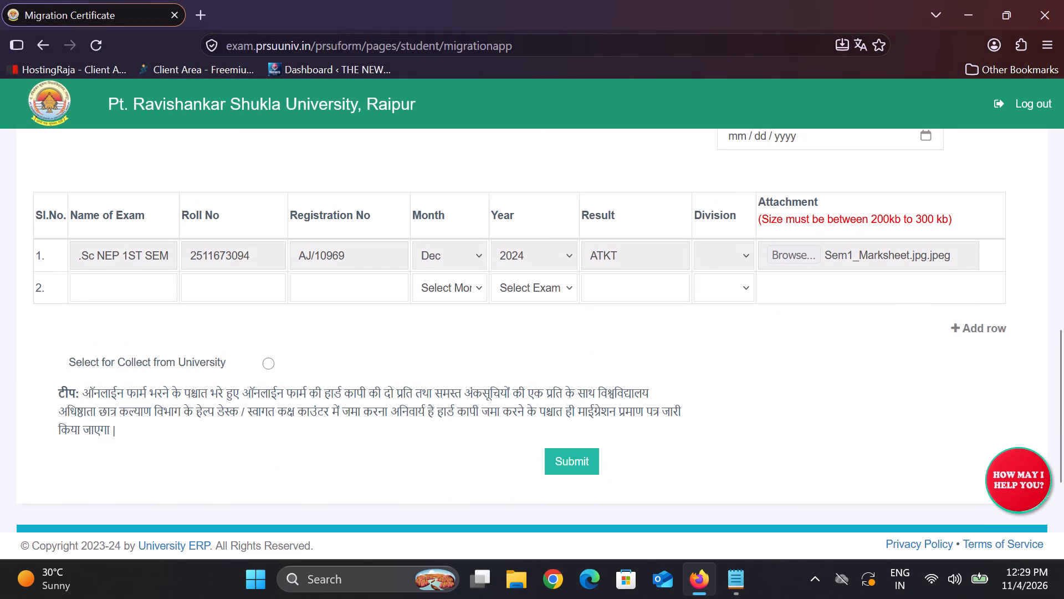
pyautogui.click(113, 285)
pyautogui.click(731, 585)
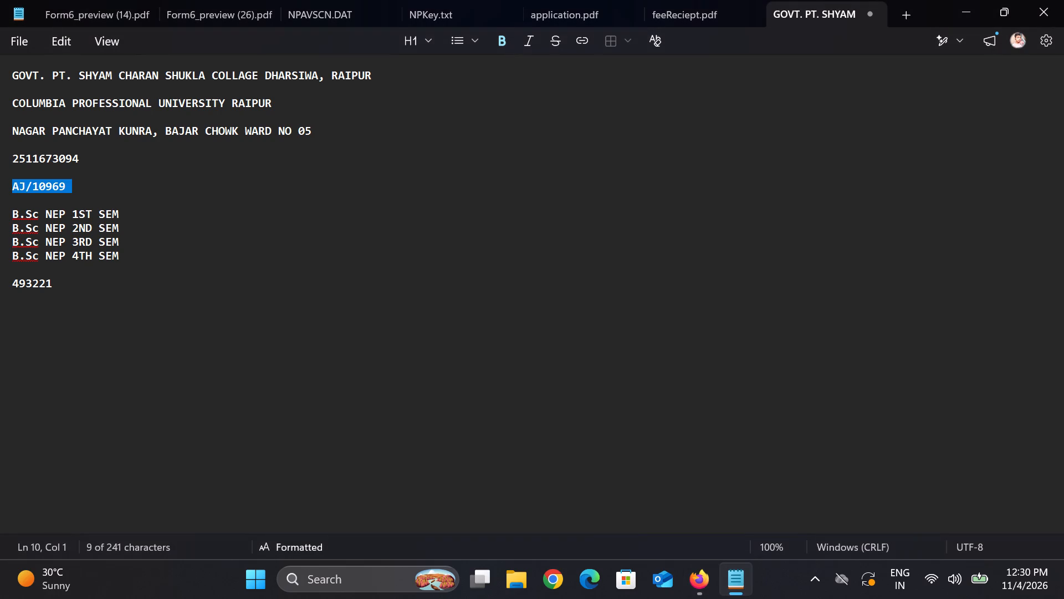
pyautogui.click(57, 210)
pyautogui.doubleClick(65, 235)
pyautogui.tripleClick(63, 228)
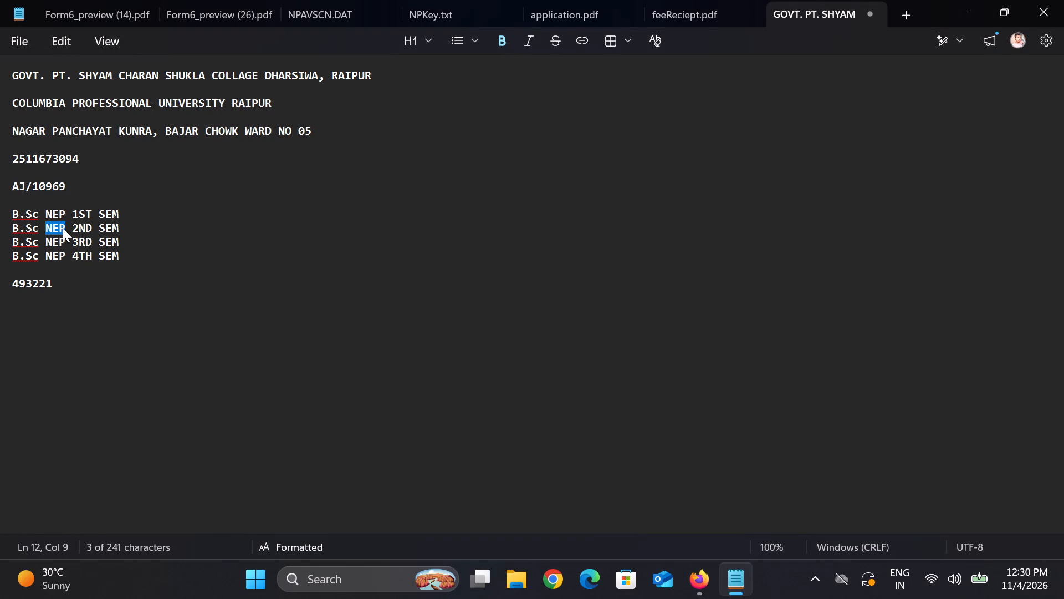
pyautogui.rightClick(63, 228)
pyautogui.click(141, 32)
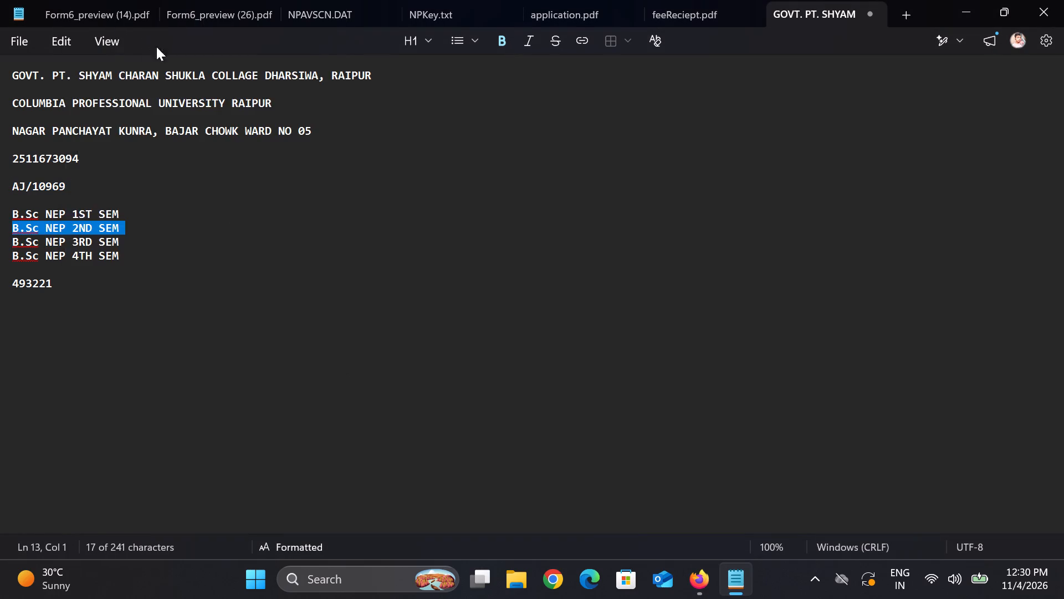
pyautogui.click(689, 576)
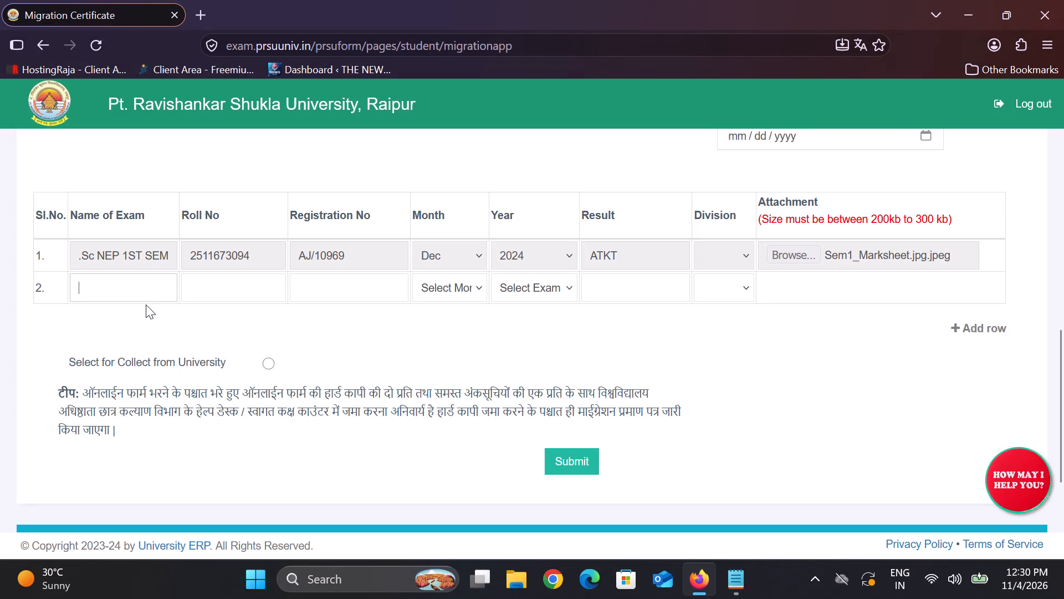
pyautogui.hotkey('ctrl', 'v')
# Fill Roll No and Registration No in row 2 with the student's numbers from the clipboard history.
pyautogui.click(213, 306)
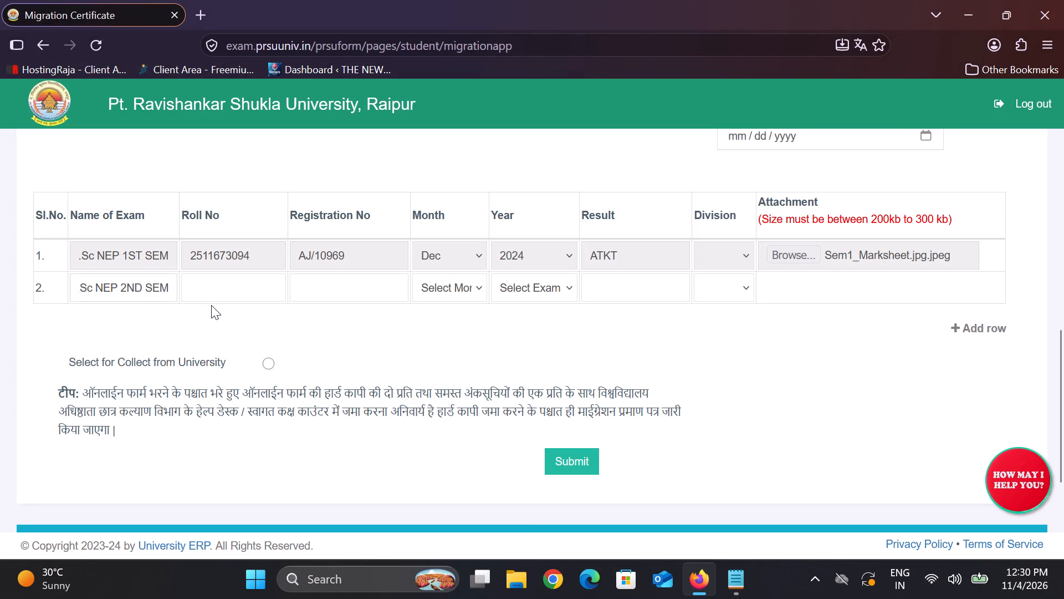
pyautogui.click(211, 282)
pyautogui.press('super+v')
pyautogui.click(288, 382)
pyautogui.hotkey('ctrl', 'v')
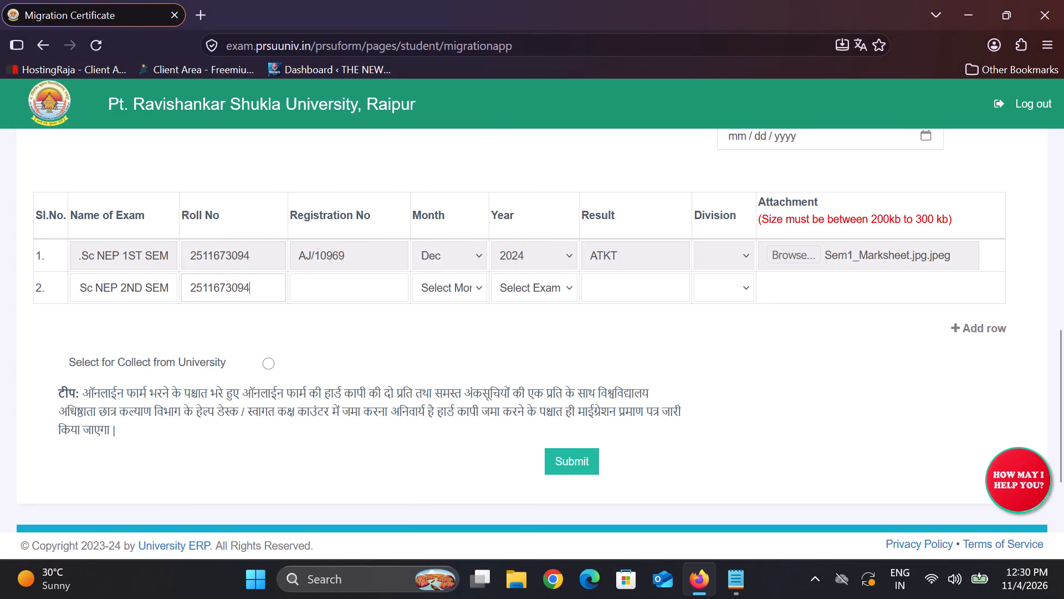
pyautogui.click(325, 280)
pyautogui.press('super+v')
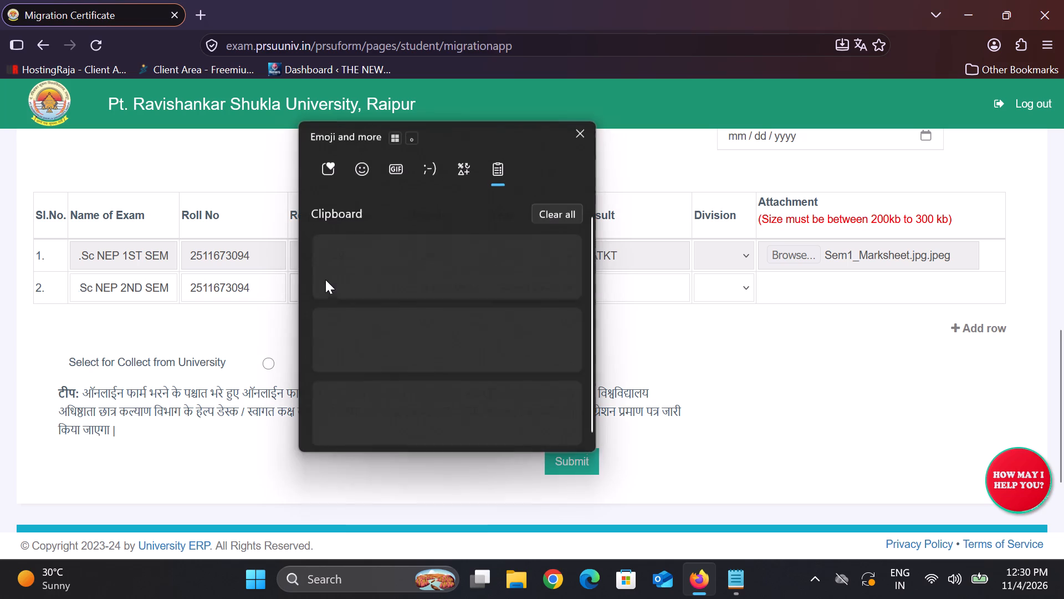
pyautogui.click(369, 341)
pyautogui.hotkey('ctrl', 'v')
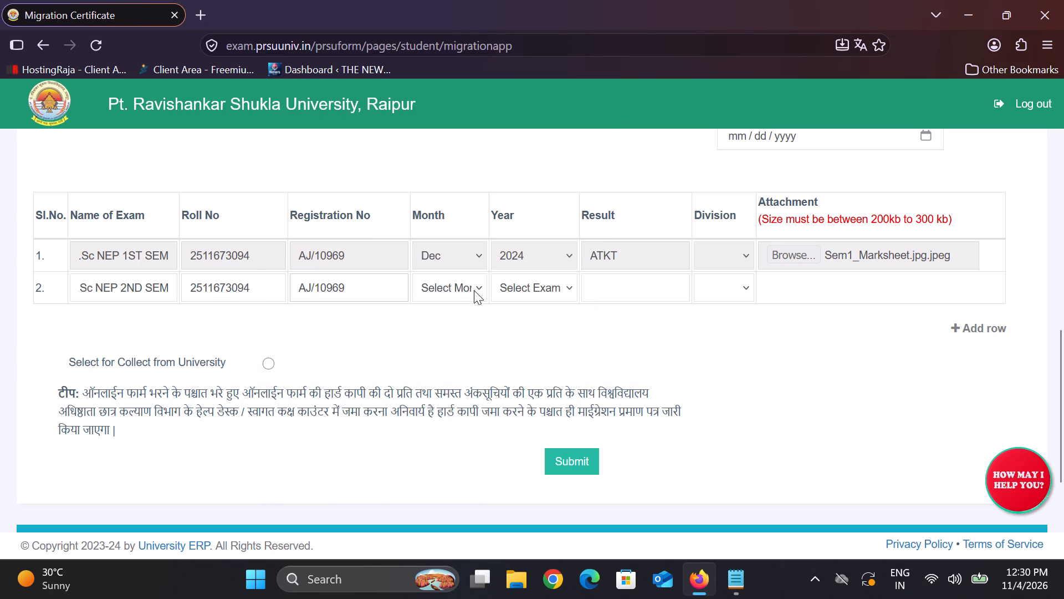
# Set row 2 of the examinations table to month May, year 2025 and result "ATKT".
pyautogui.click(463, 285)
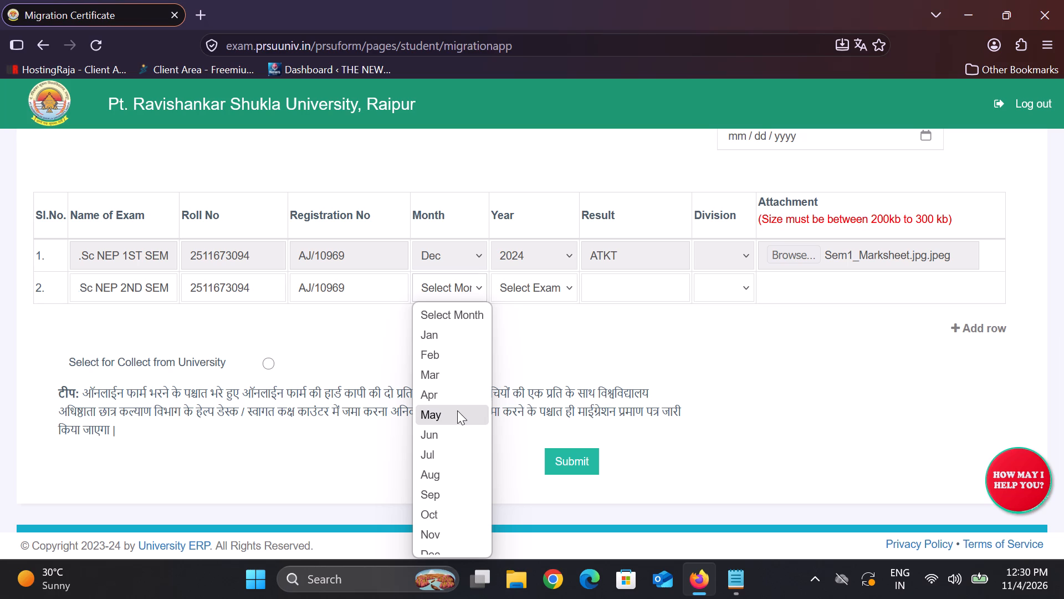
pyautogui.click(457, 410)
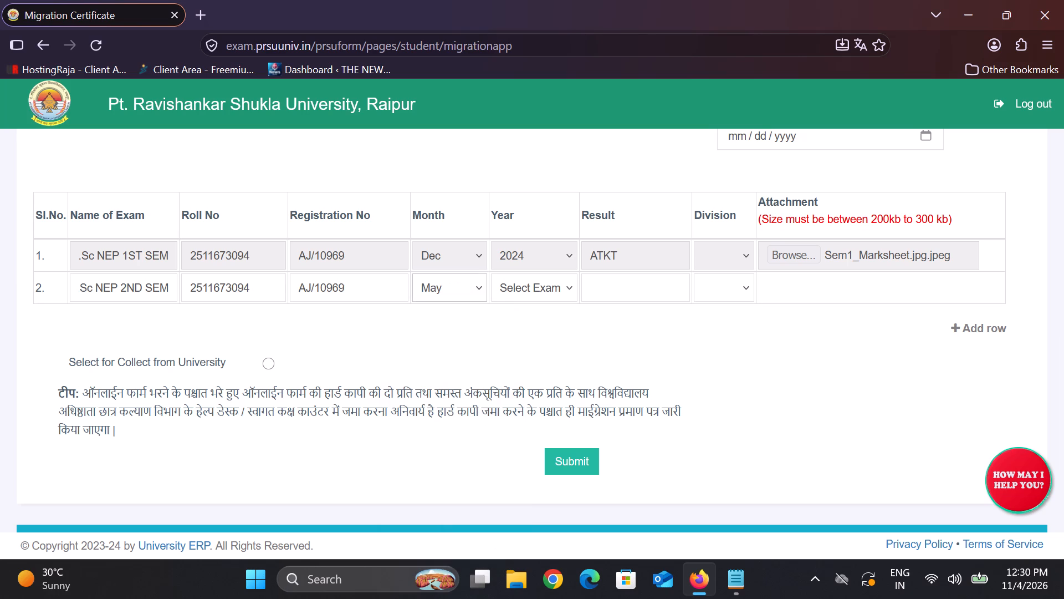
pyautogui.click(521, 297)
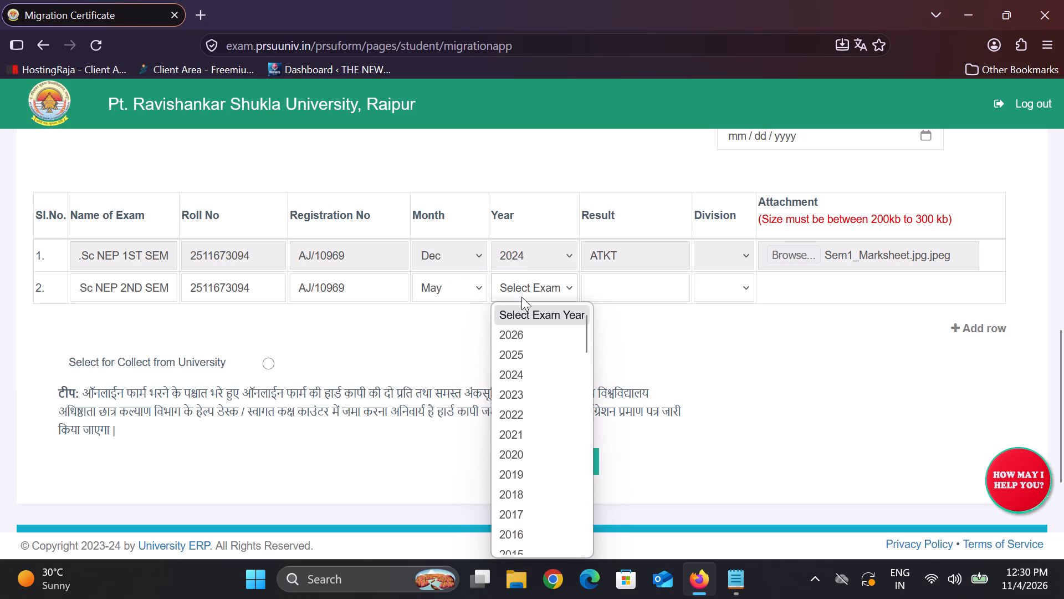
pyautogui.click(511, 345)
pyautogui.click(602, 291)
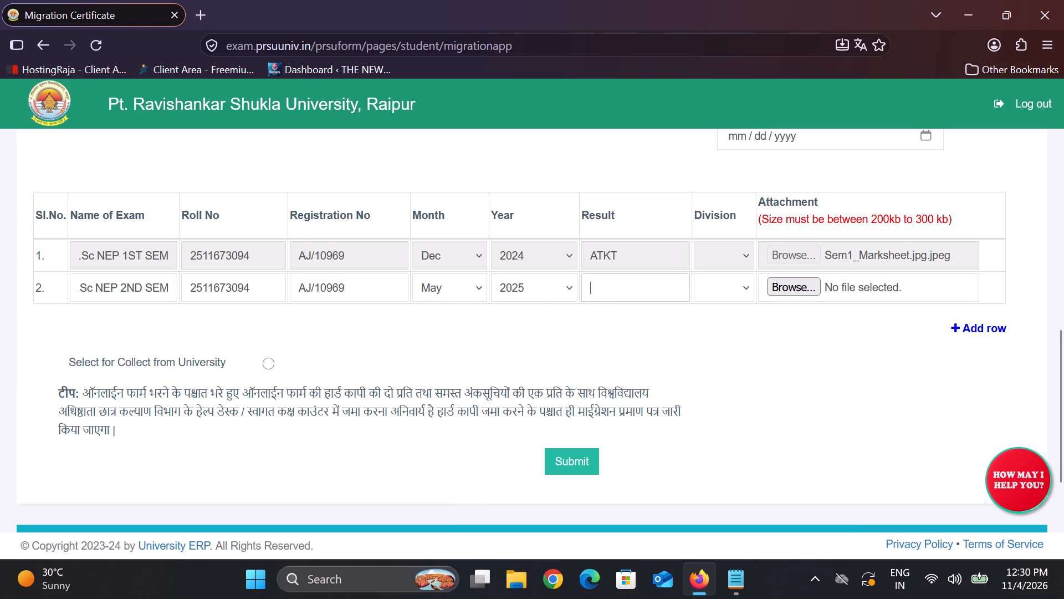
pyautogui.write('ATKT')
# Attach Sem2_Marksheet.jpg from the Downloads folder to row 2 of the examinations table.
pyautogui.click(802, 290)
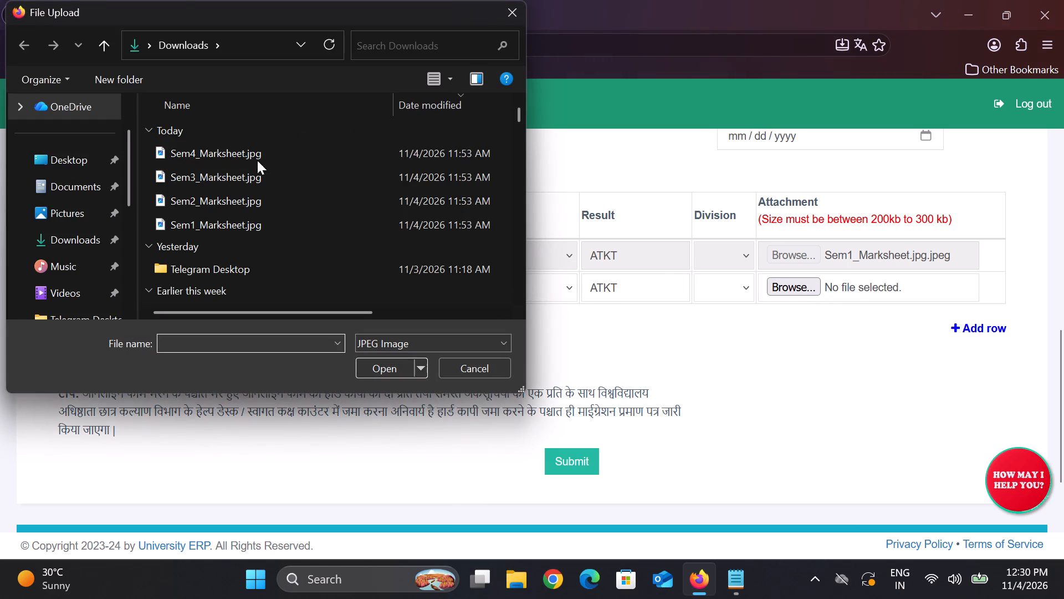
pyautogui.click(255, 178)
pyautogui.click(252, 191)
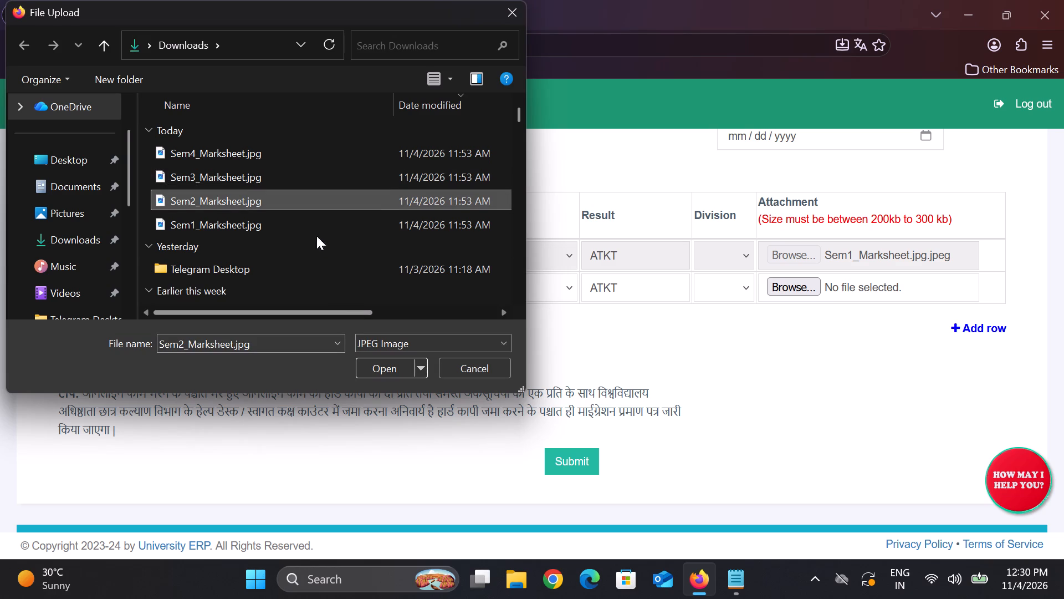
pyautogui.click(399, 367)
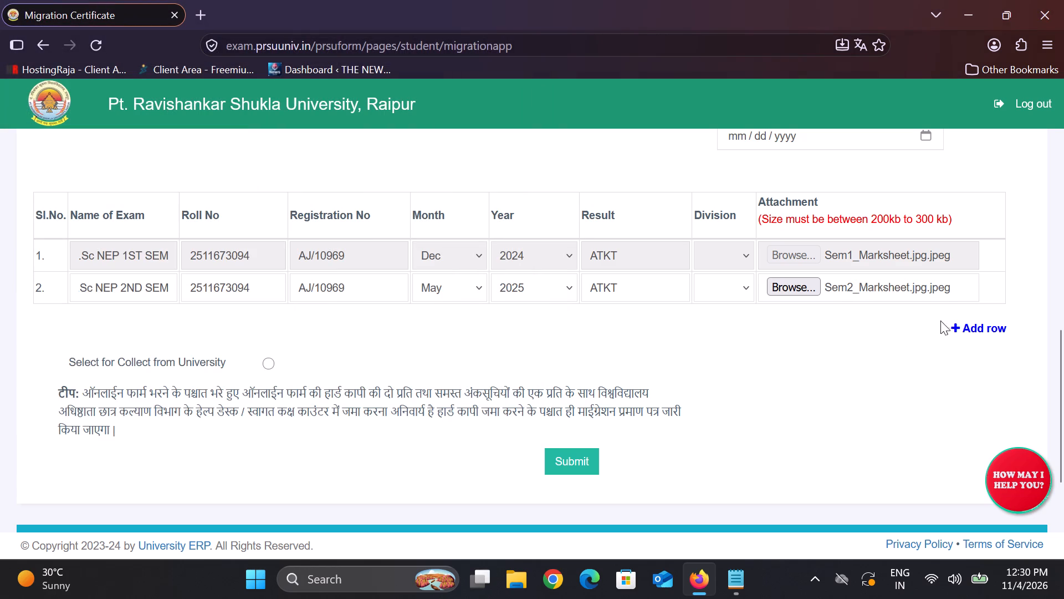
# Add a third row to the examinations table.
pyautogui.click(951, 321)
pyautogui.click(961, 332)
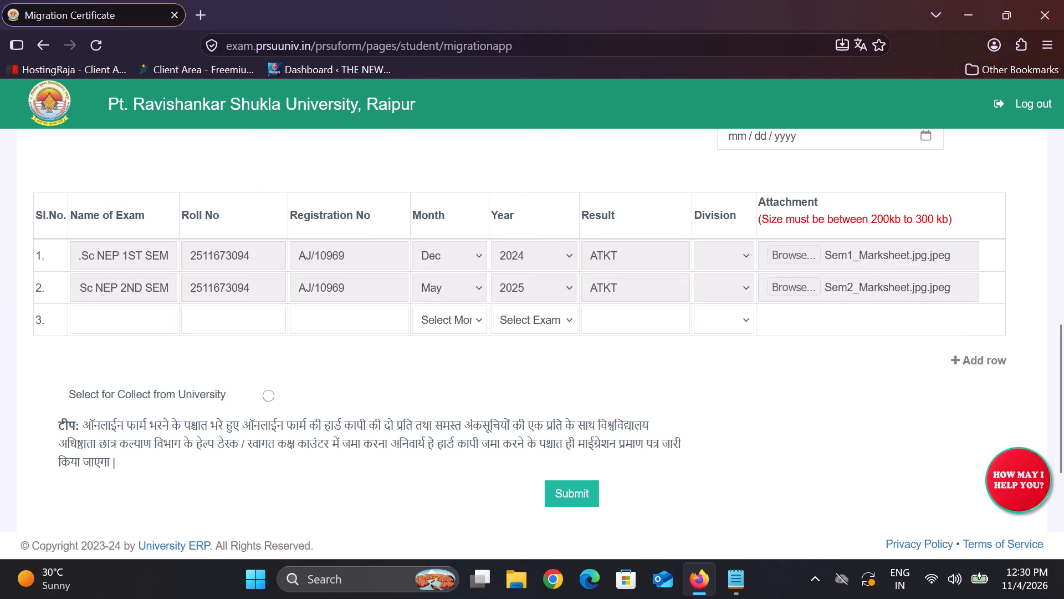
# Copy "B.Sc NEP 3RD SEM" from the Notepad note into Name of Exam in row 3 of the Firefox form.
pyautogui.click(116, 309)
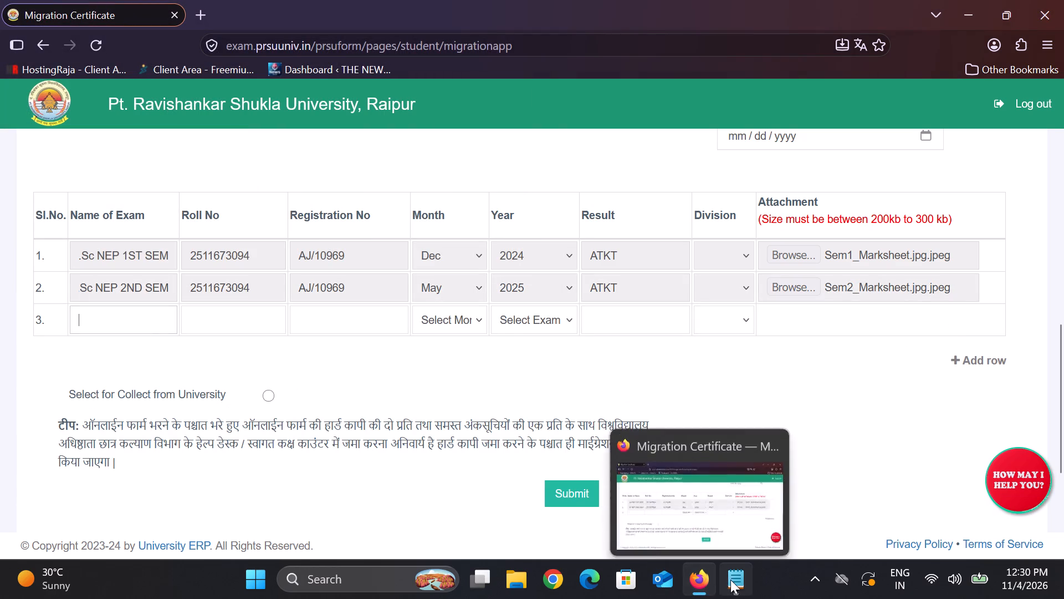
pyautogui.click(731, 580)
pyautogui.doubleClick(66, 245)
pyautogui.click(66, 244)
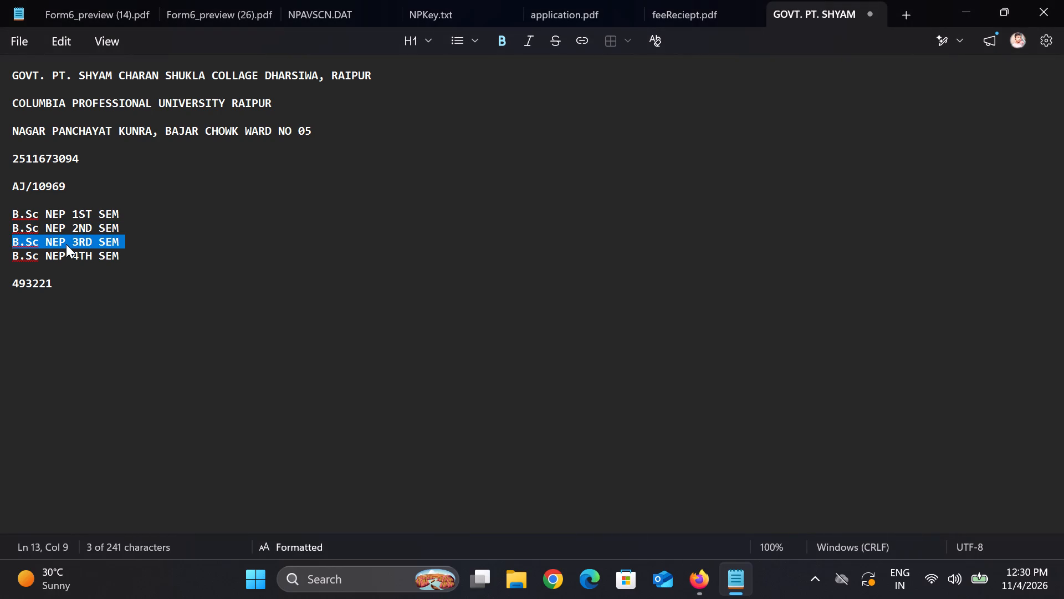
pyautogui.rightClick(66, 244)
pyautogui.click(150, 24)
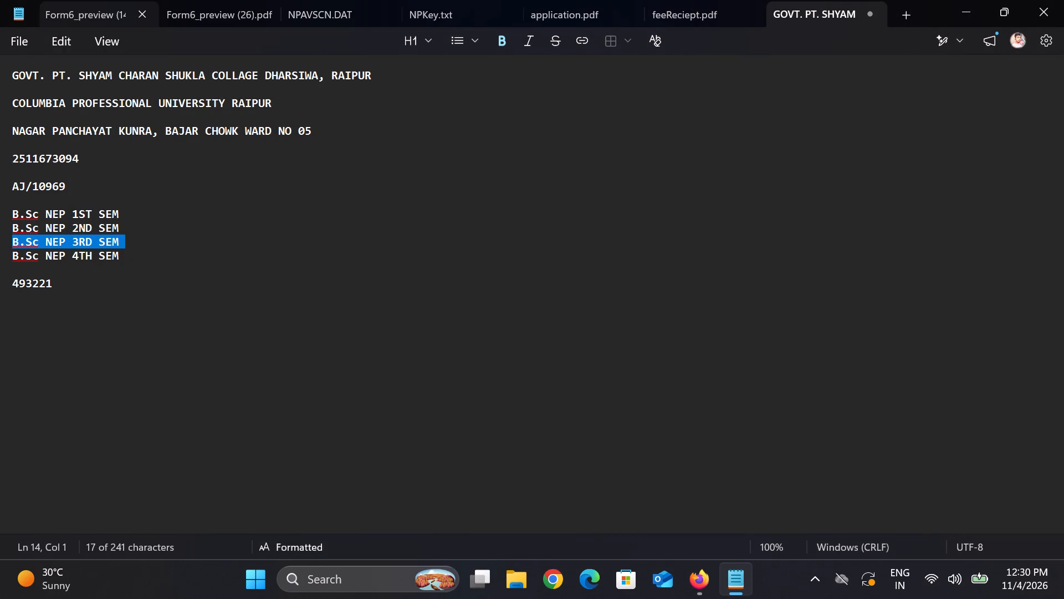
pyautogui.click(689, 585)
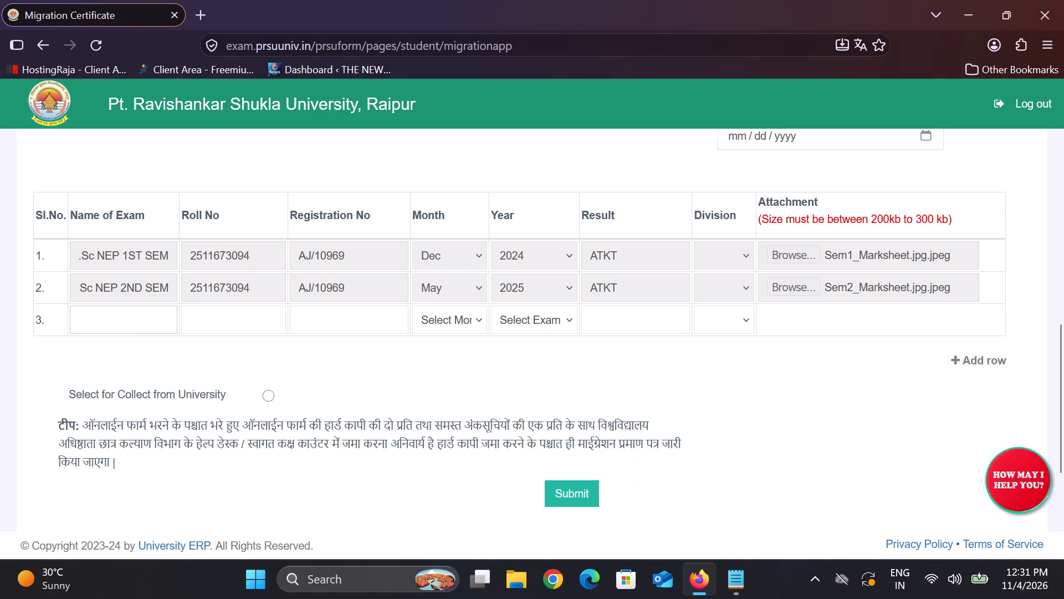
pyautogui.hotkey('ctrl', 'v')
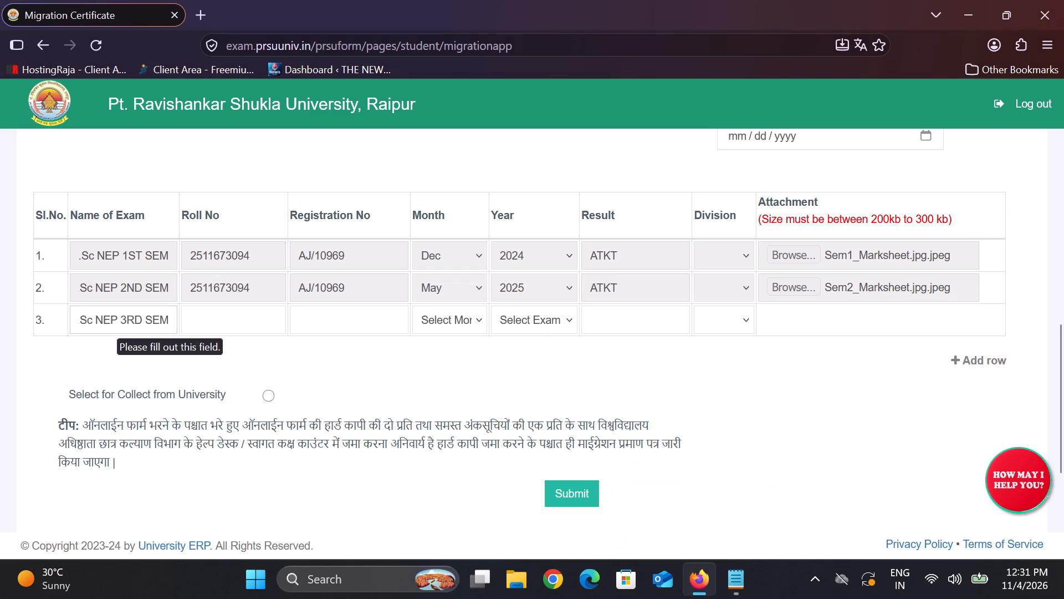
# Fill Roll No and Registration No in row 3 with the student's numbers from the clipboard history.
pyautogui.click(195, 320)
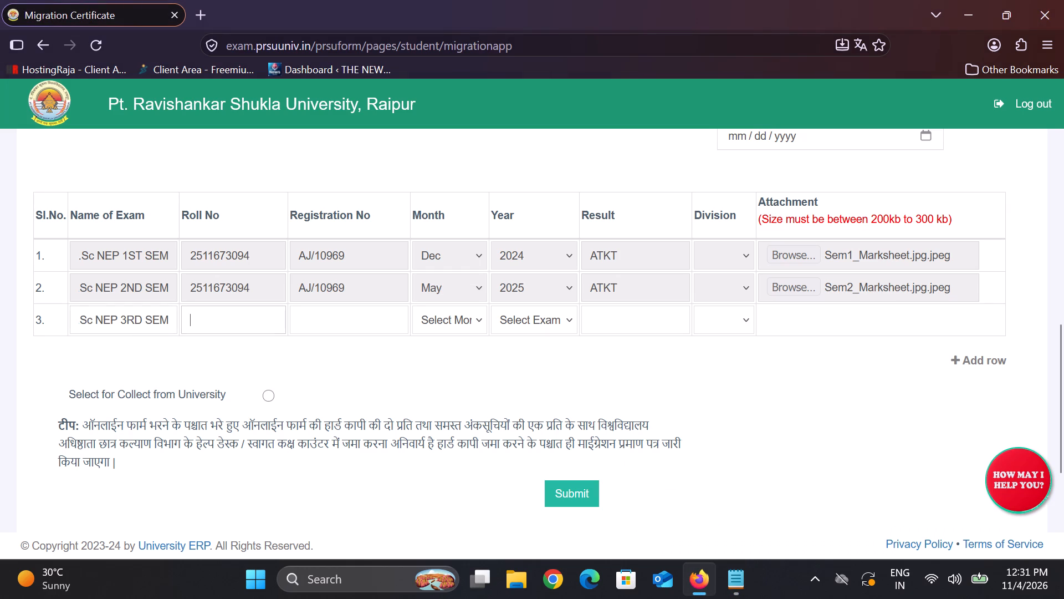
pyautogui.press('super+v')
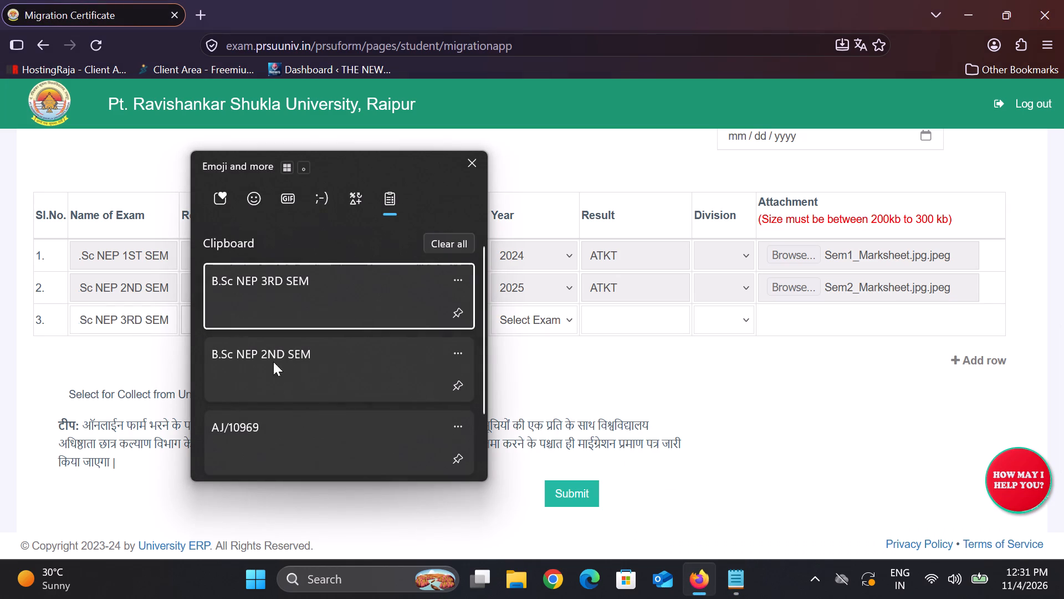
pyautogui.scroll(-2, 274, 426)
pyautogui.click(269, 430)
pyautogui.hotkey('ctrl', 'v')
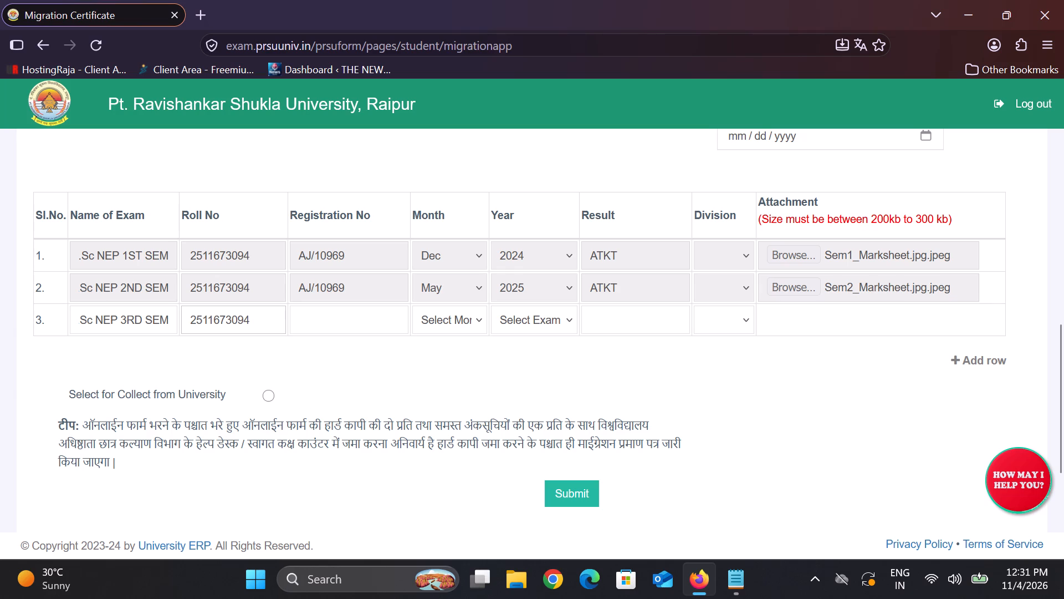
pyautogui.click(319, 311)
pyautogui.press('super+v')
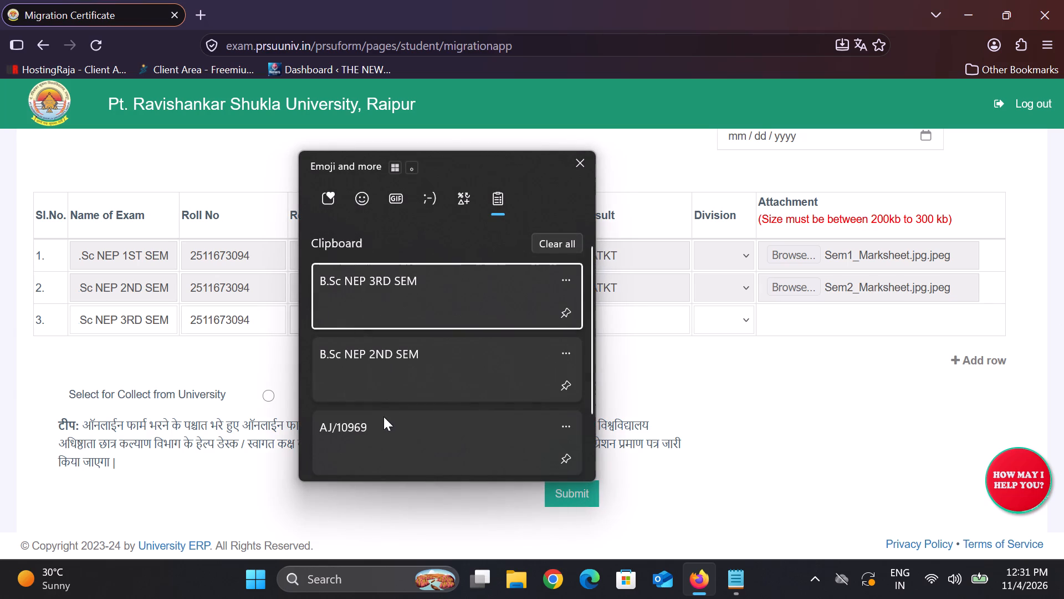
pyautogui.scroll(-1, 383, 417)
pyautogui.click(377, 394)
pyautogui.hotkey('ctrl', 'v')
# Set row 3 of the examinations table to month Dec, year 2025 and result "ATKT".
pyautogui.click(461, 312)
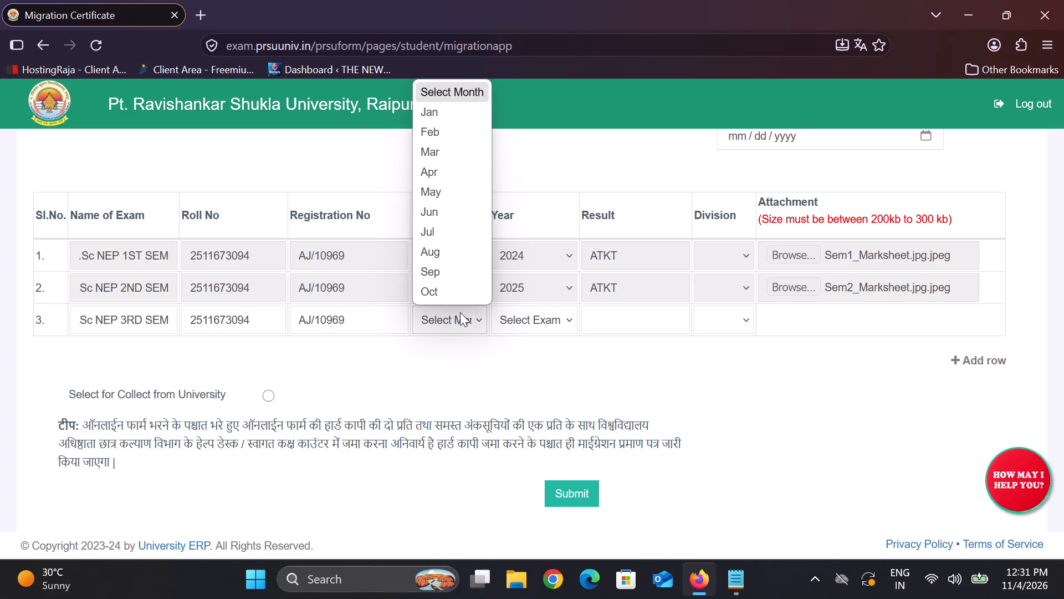
pyautogui.scroll(-4, 448, 246)
pyautogui.click(449, 299)
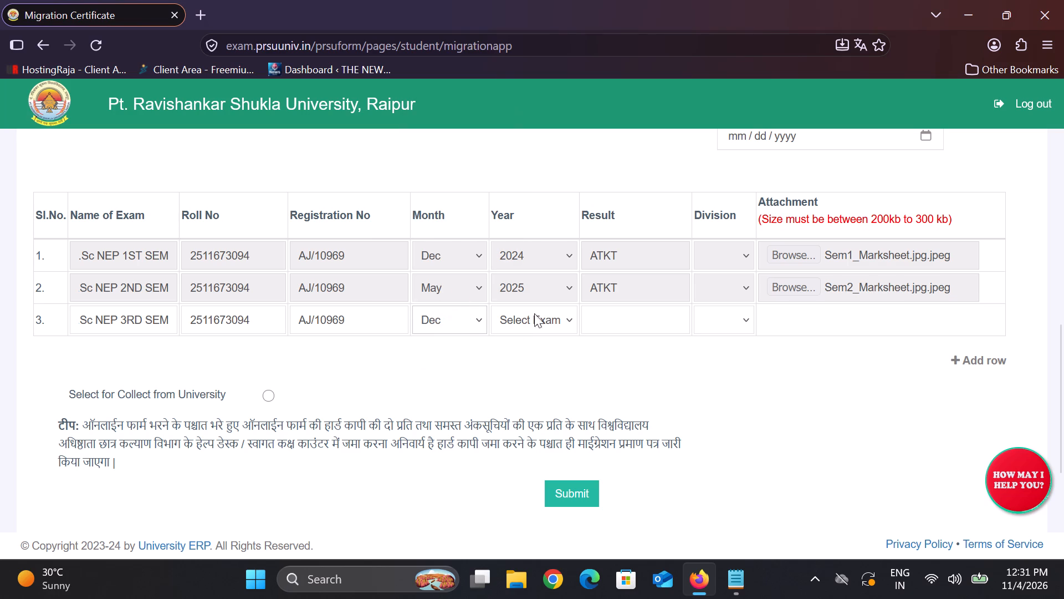
pyautogui.click(546, 319)
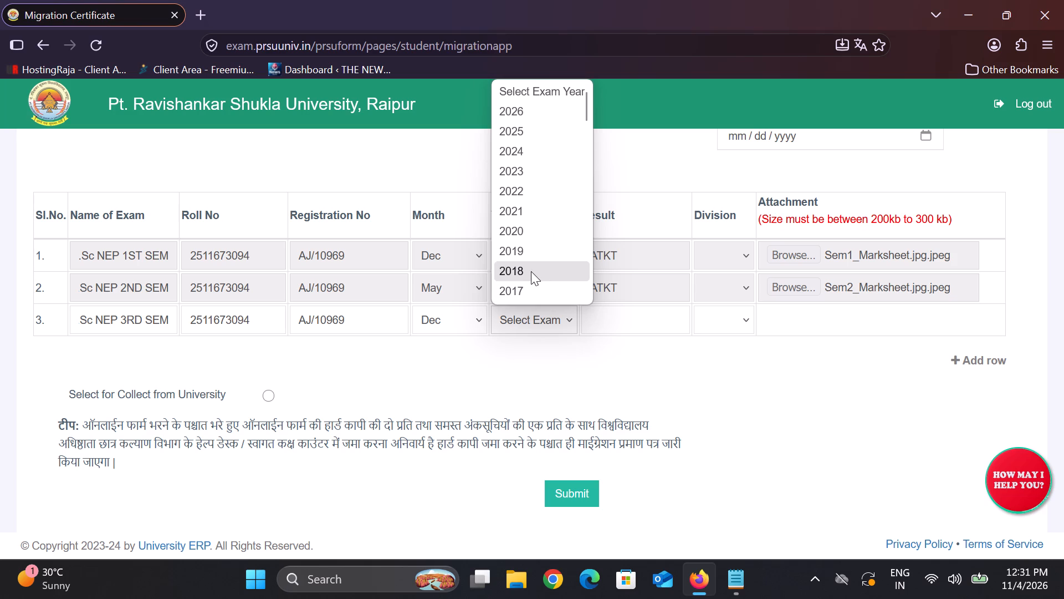
pyautogui.click(551, 134)
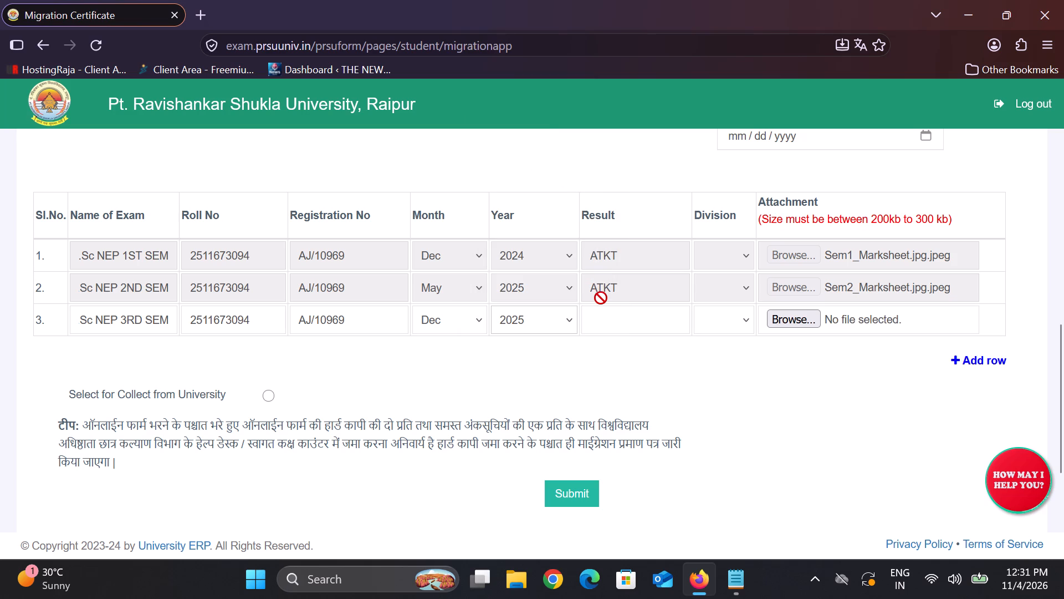
pyautogui.click(620, 317)
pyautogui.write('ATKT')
# Attach Sem3_Marksheet.jpg from the Downloads folder to row 3 of the examinations table.
pyautogui.click(777, 322)
pyautogui.scroll(2, 149, 170)
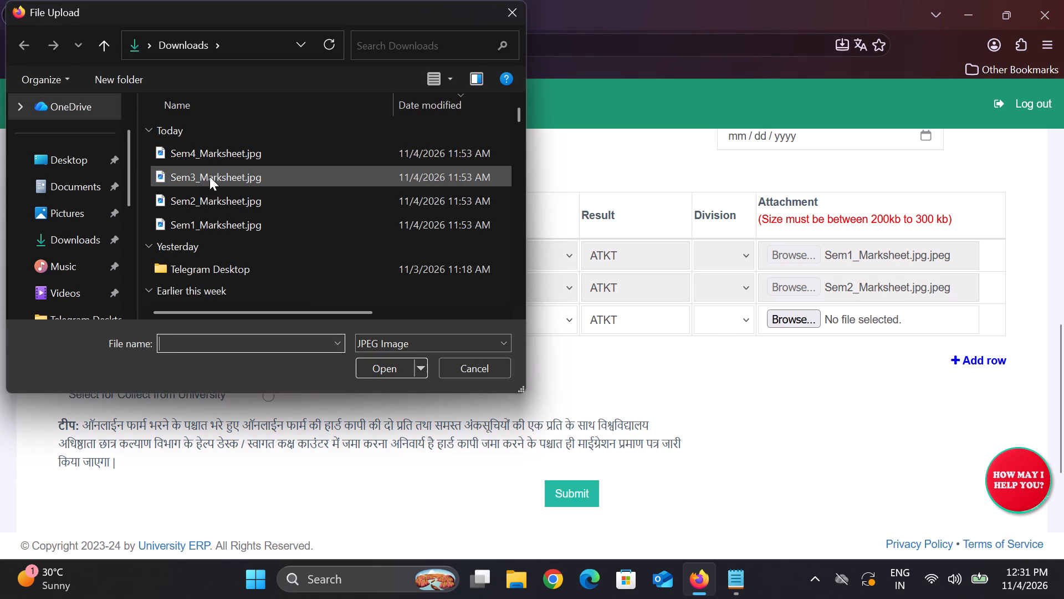
pyautogui.click(209, 176)
pyautogui.click(386, 372)
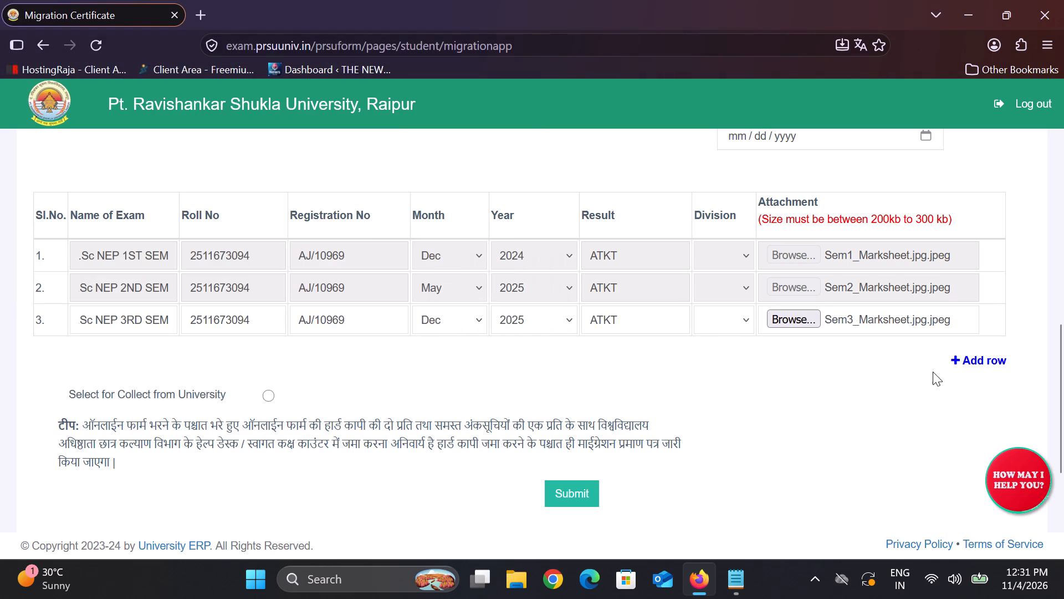
# Add a fourth row to the examinations table.
pyautogui.click(970, 361)
# Copy "B.Sc NEP 4TH SEM" from the Notepad note into Name of Exam in row 4 of the Firefox form.
pyautogui.click(91, 352)
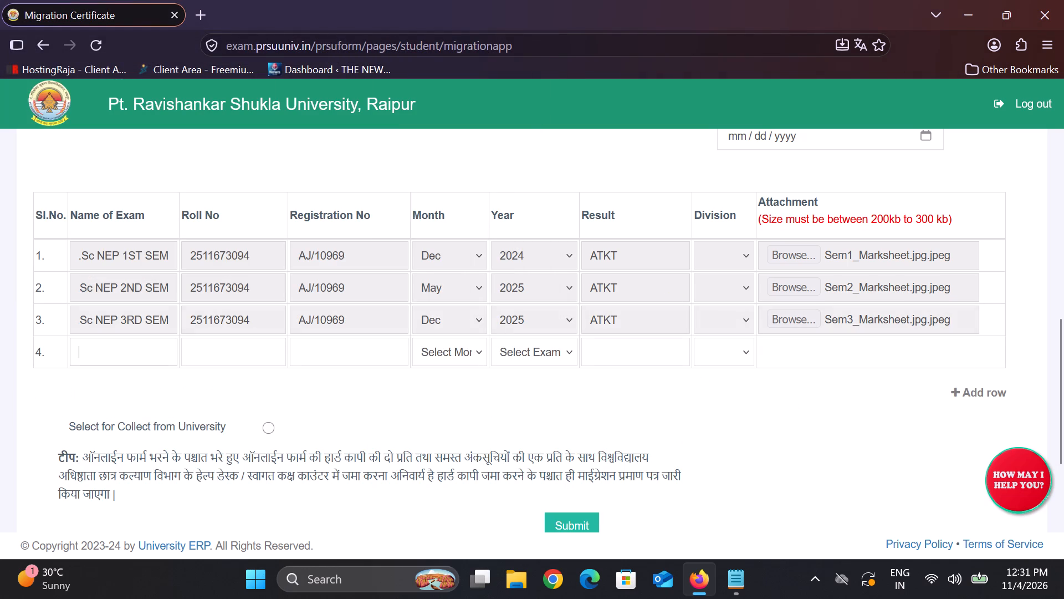
pyautogui.click(740, 583)
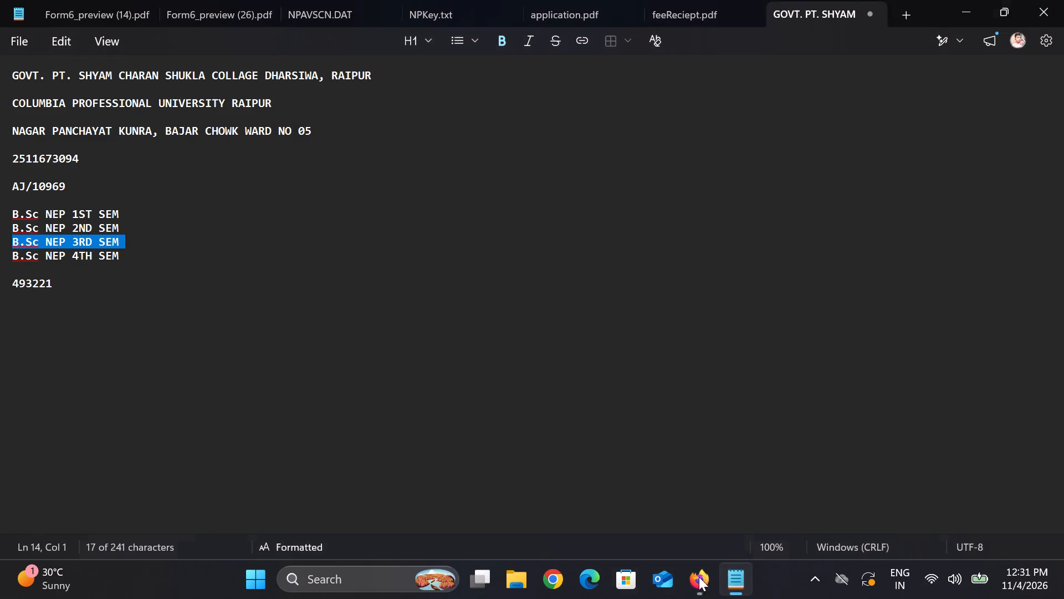
pyautogui.tripleClick(42, 261)
pyautogui.rightClick(44, 259)
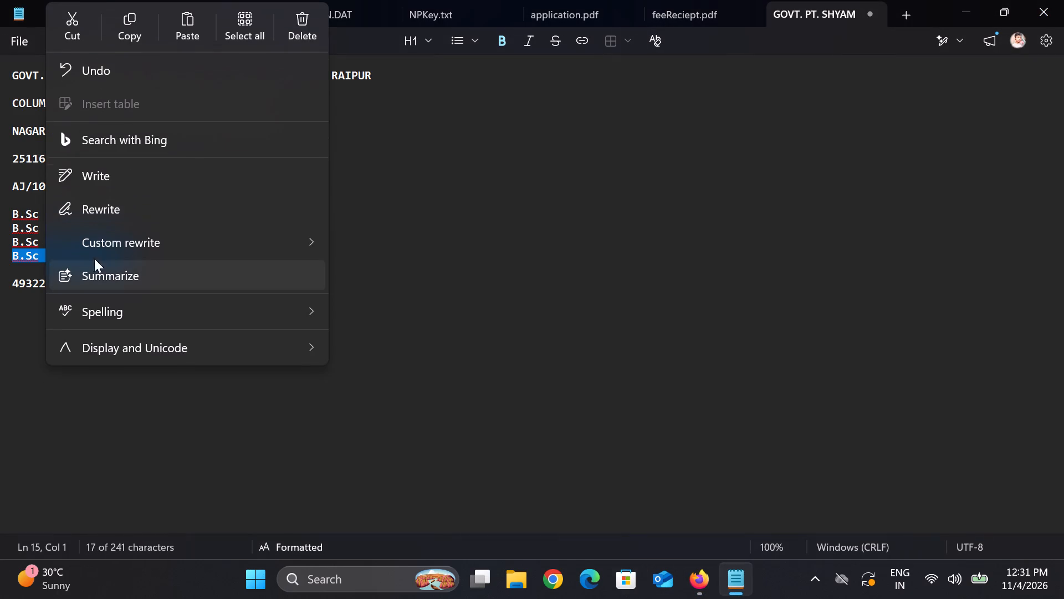
pyautogui.click(127, 28)
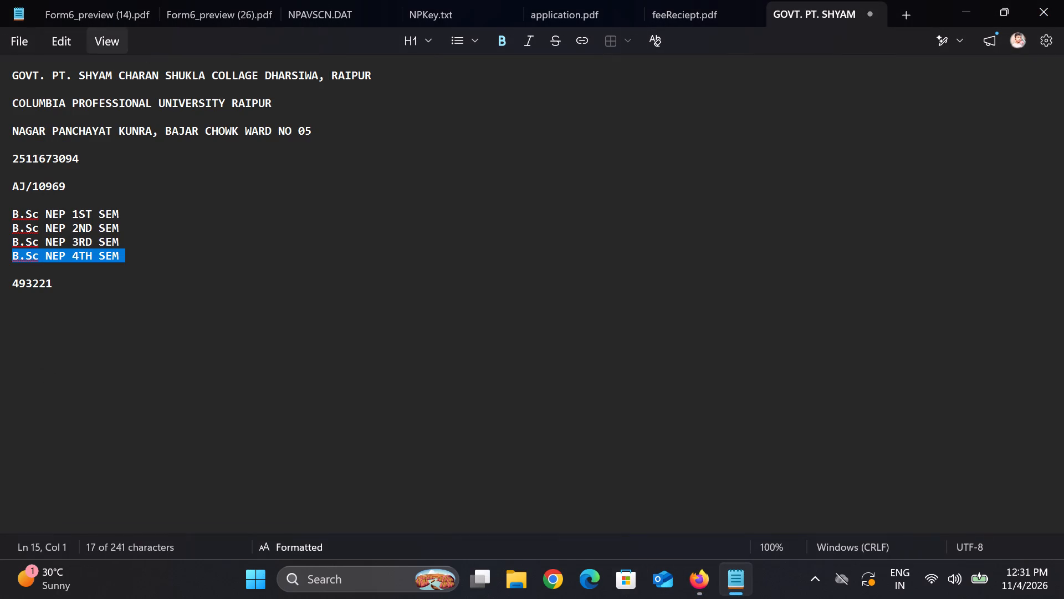
pyautogui.moveTo(695, 589); pyautogui.dragTo(712, 592)
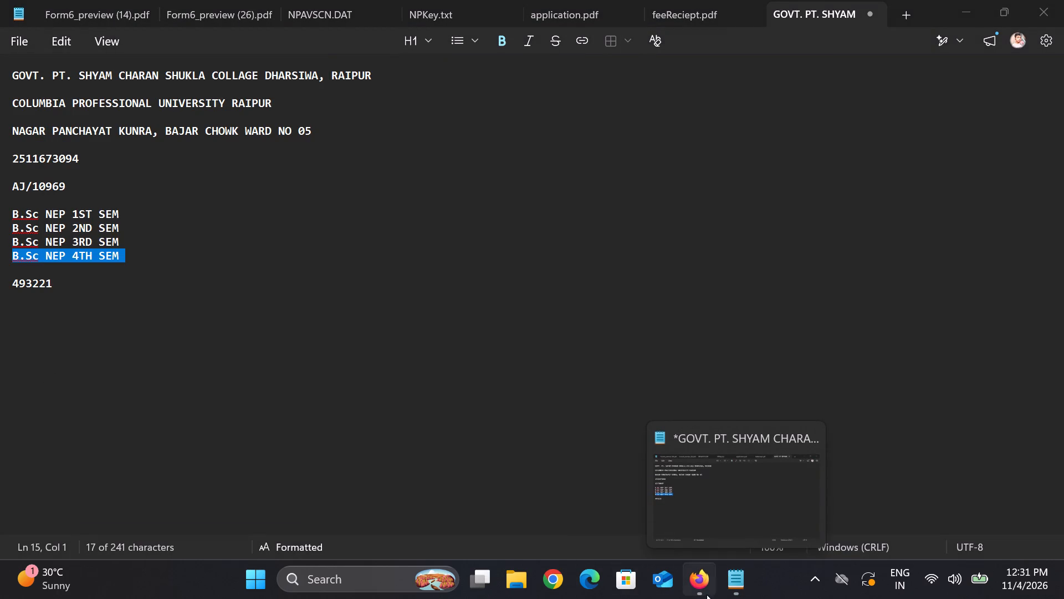
pyautogui.click(705, 596)
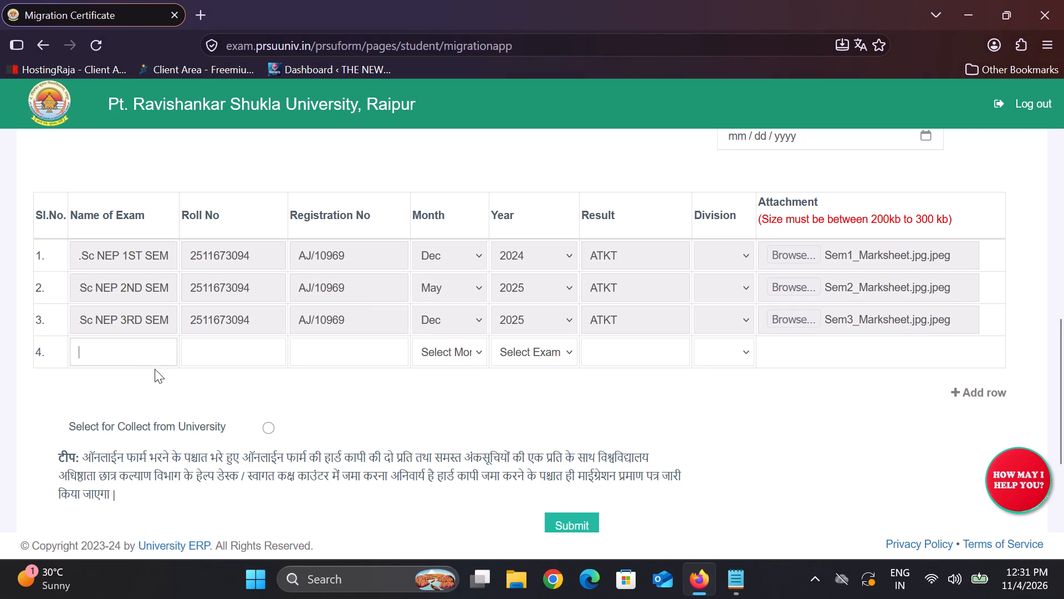
pyautogui.hotkey('ctrl', 'v')
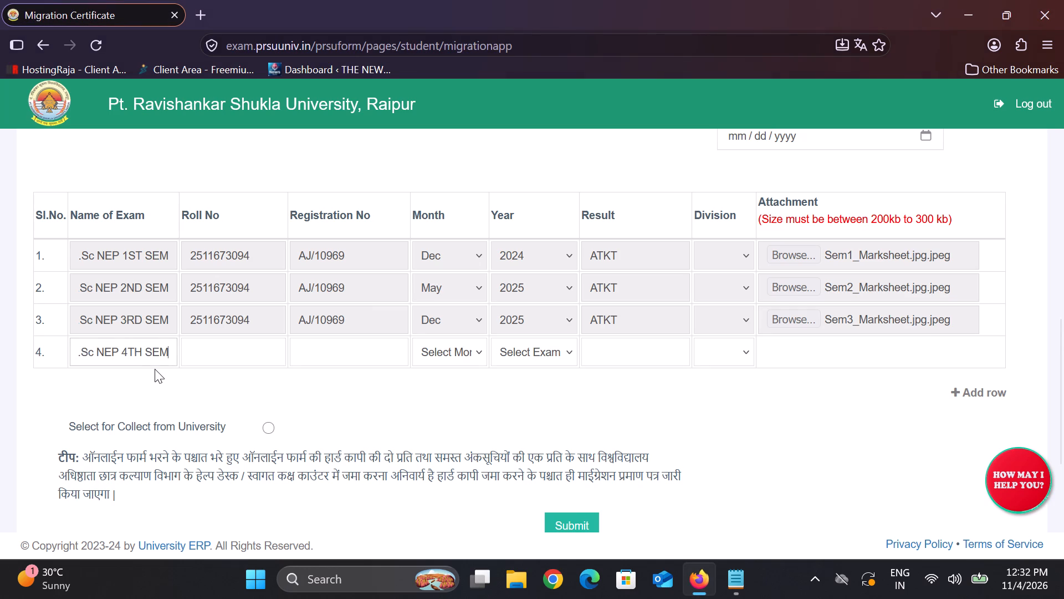
# Fill Roll No and Registration No in row 4 with the student's numbers from the clipboard history.
pyautogui.click(192, 357)
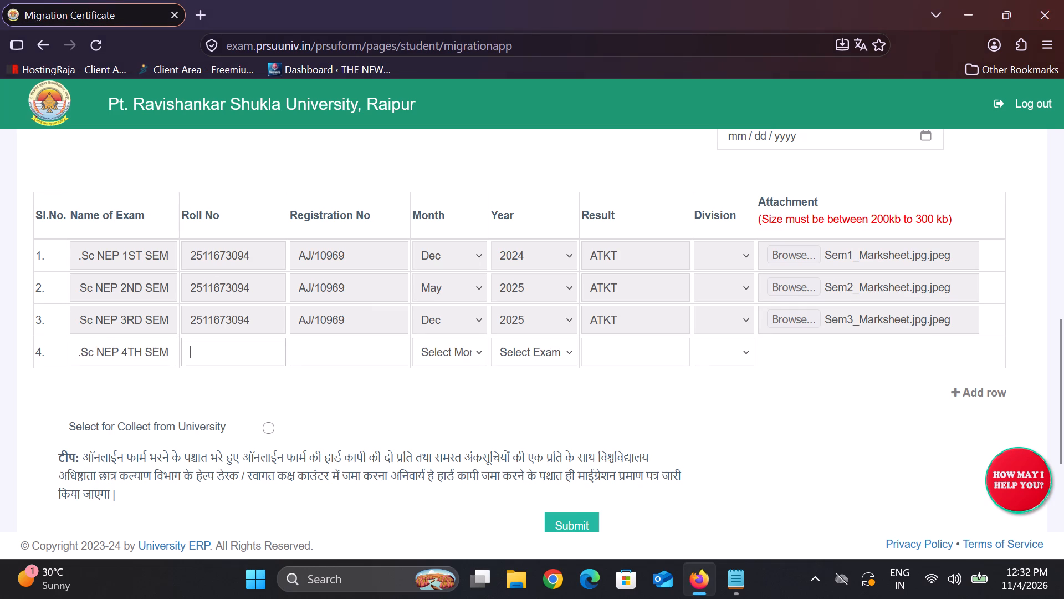
pyautogui.press('super+v')
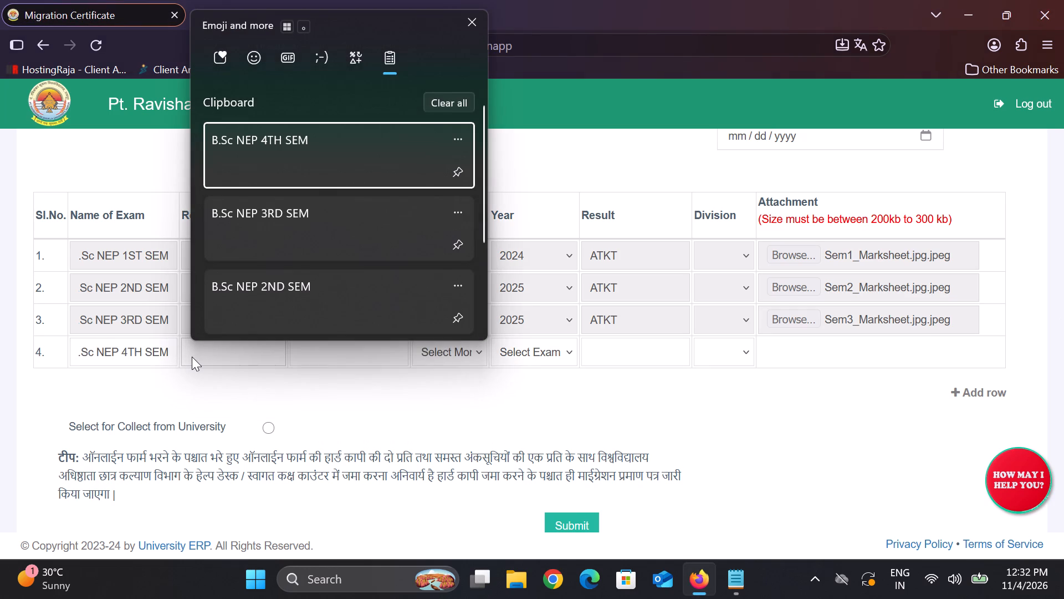
pyautogui.scroll(-4, 319, 248)
pyautogui.click(254, 276)
pyautogui.hotkey('ctrl', 'v')
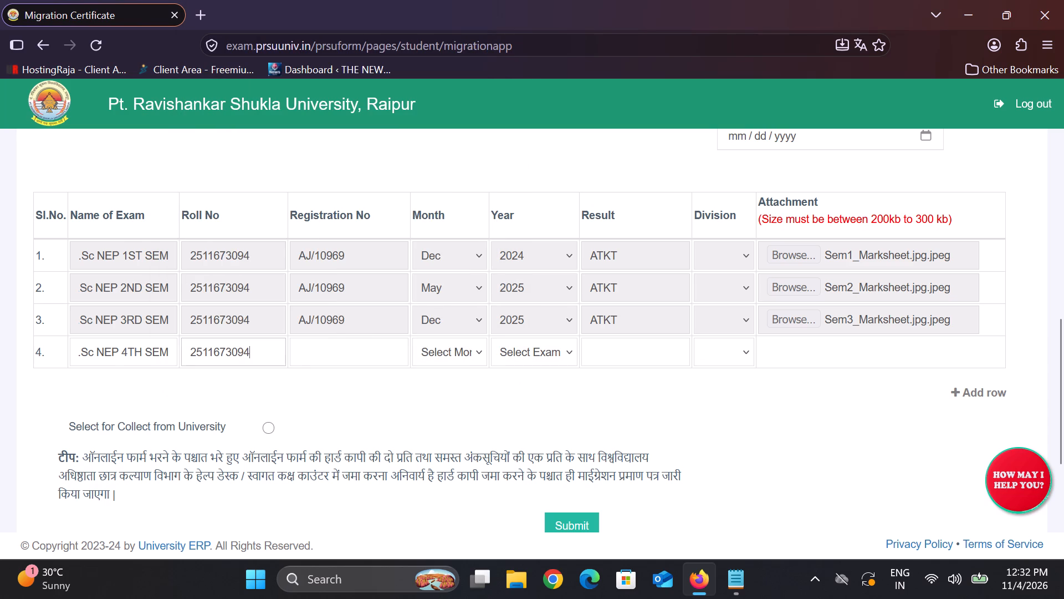
pyautogui.click(359, 343)
pyautogui.press('super+v')
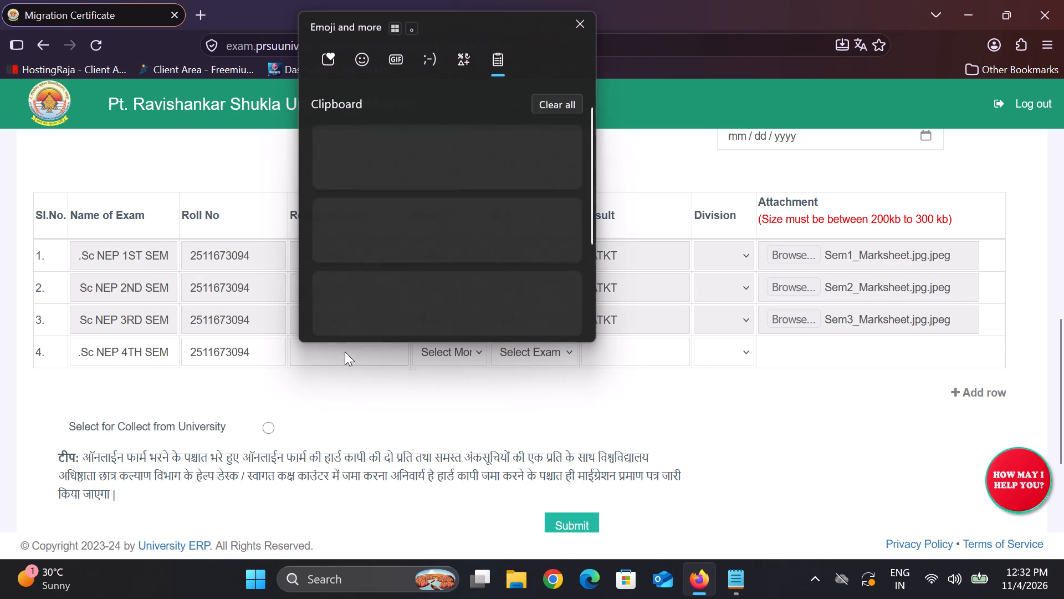
pyautogui.scroll(-5, 396, 233)
pyautogui.click(370, 220)
pyautogui.hotkey('ctrl', 'v')
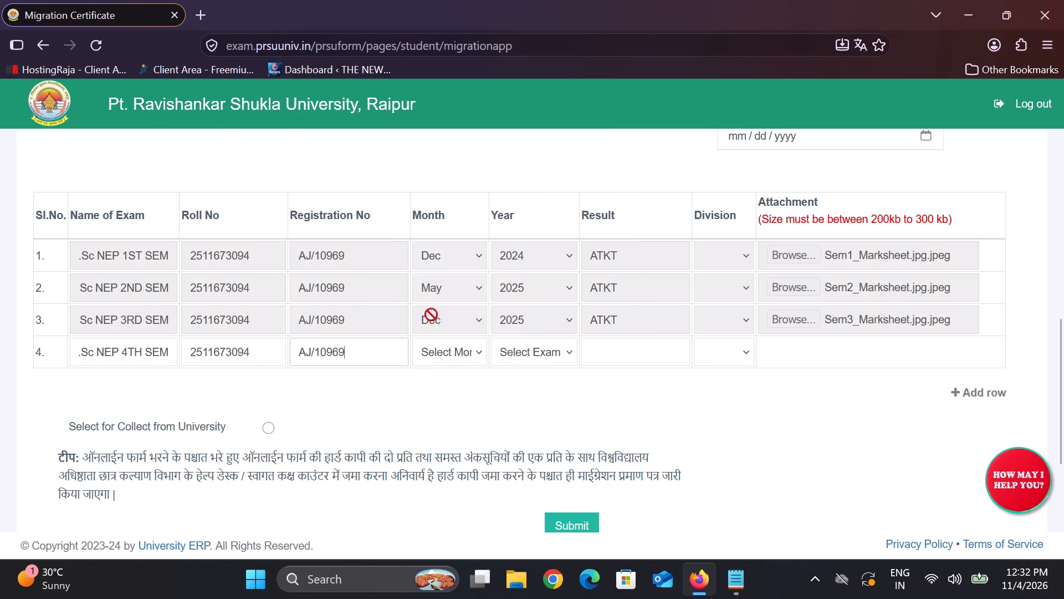
# Set row 4 of the examinations table to month May, year 2026 and result "ATKT".
pyautogui.click(443, 348)
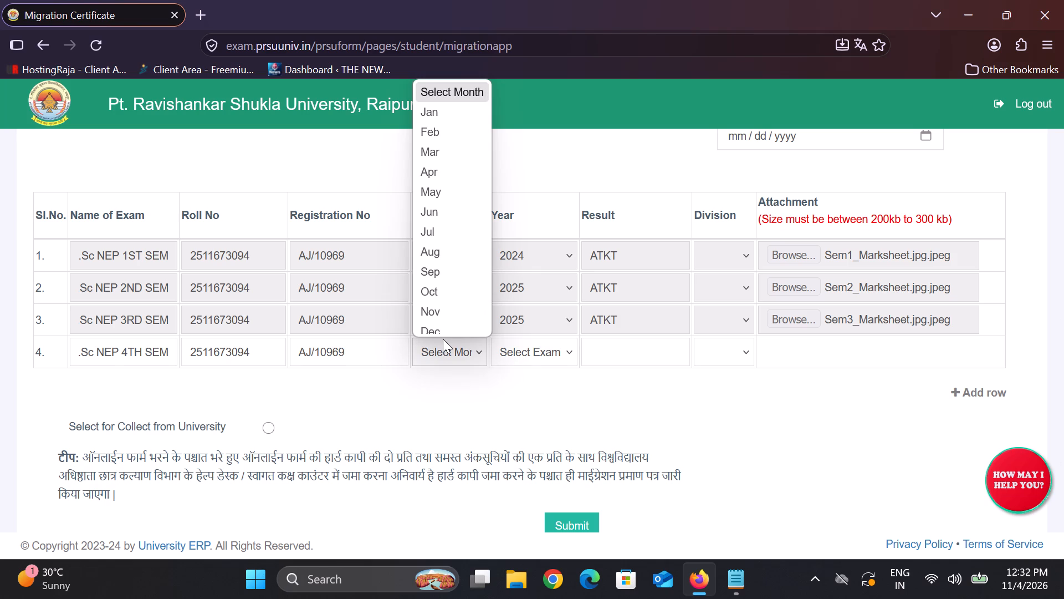
pyautogui.click(442, 197)
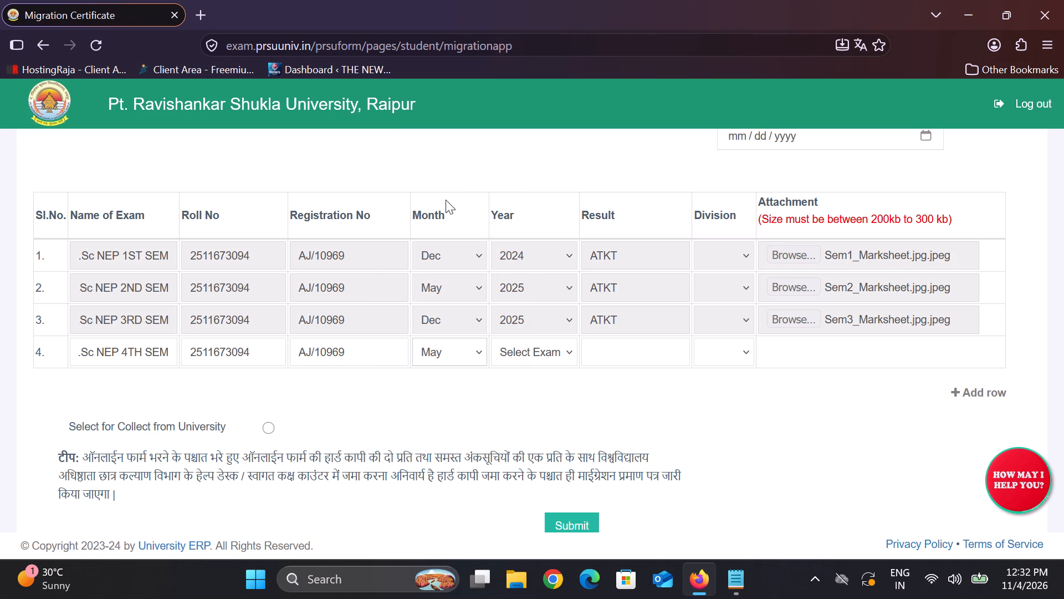
pyautogui.click(525, 351)
pyautogui.click(522, 104)
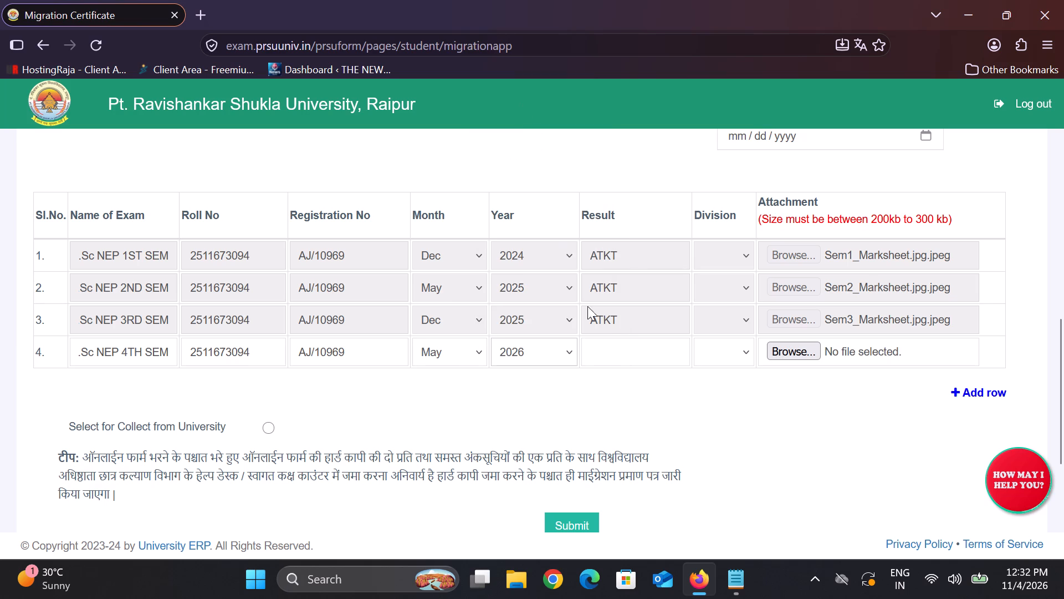
pyautogui.click(625, 347)
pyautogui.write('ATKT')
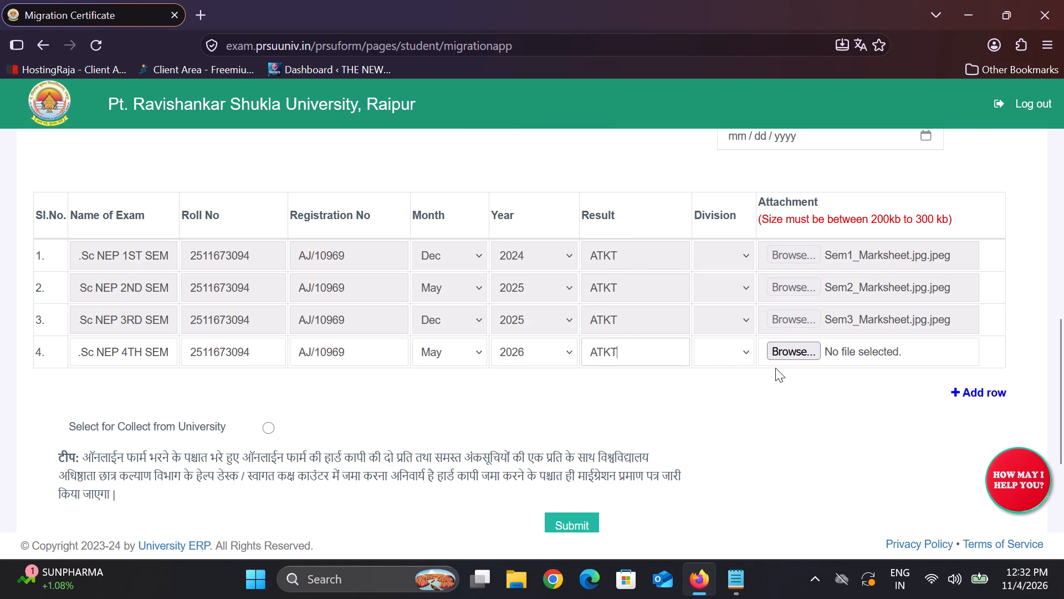
# Attach Sem4_Marksheet.jpg from the Downloads folder to row 4 of the examinations table.
pyautogui.click(790, 355)
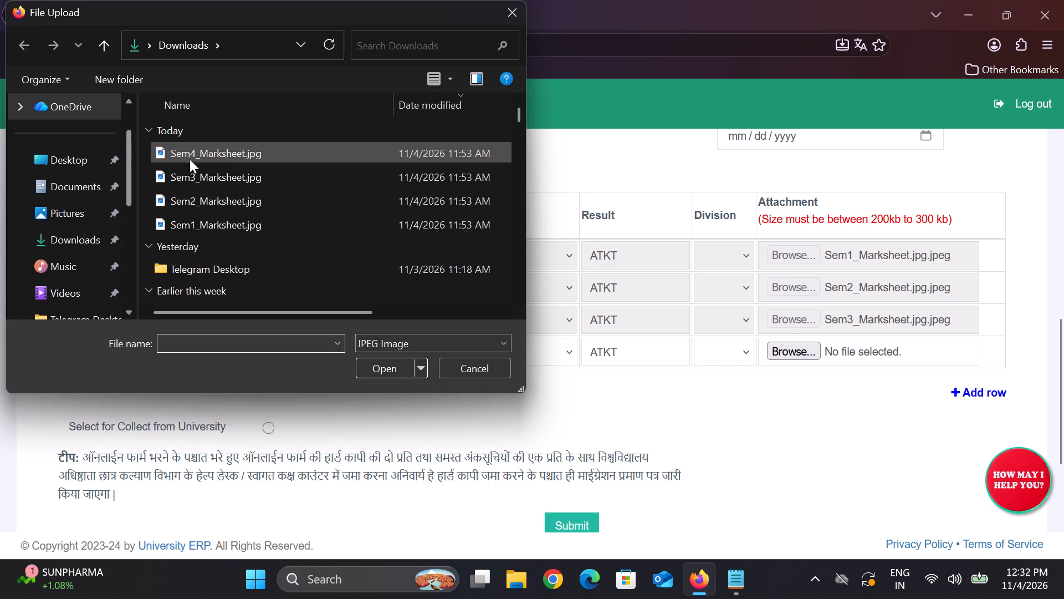
pyautogui.click(217, 153)
pyautogui.click(383, 370)
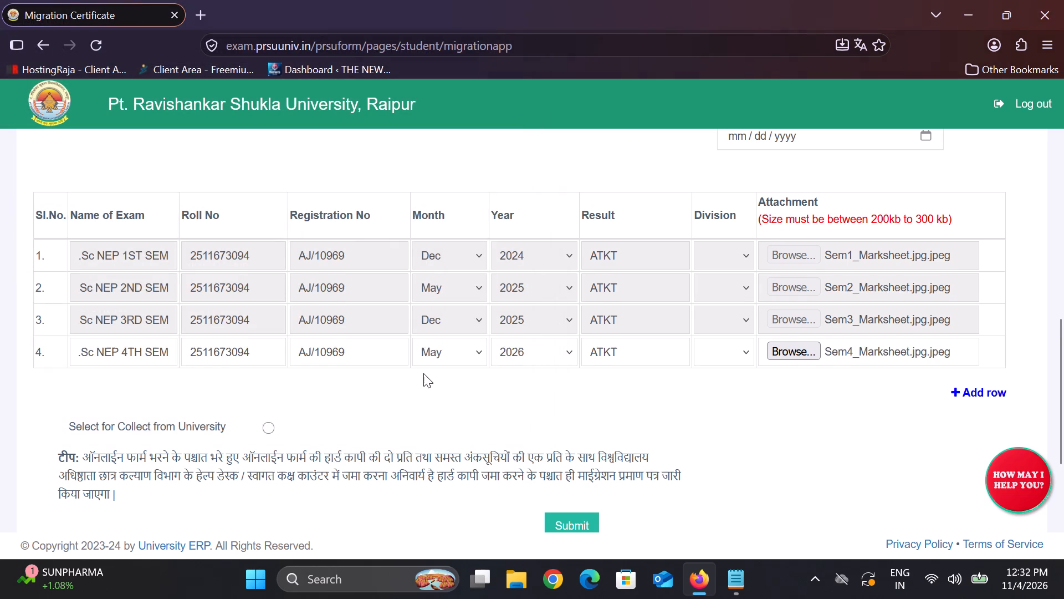
# Choose collection from the university and submit the migration certificate request.
pyautogui.scroll(-1, 423, 373)
pyautogui.click(270, 343)
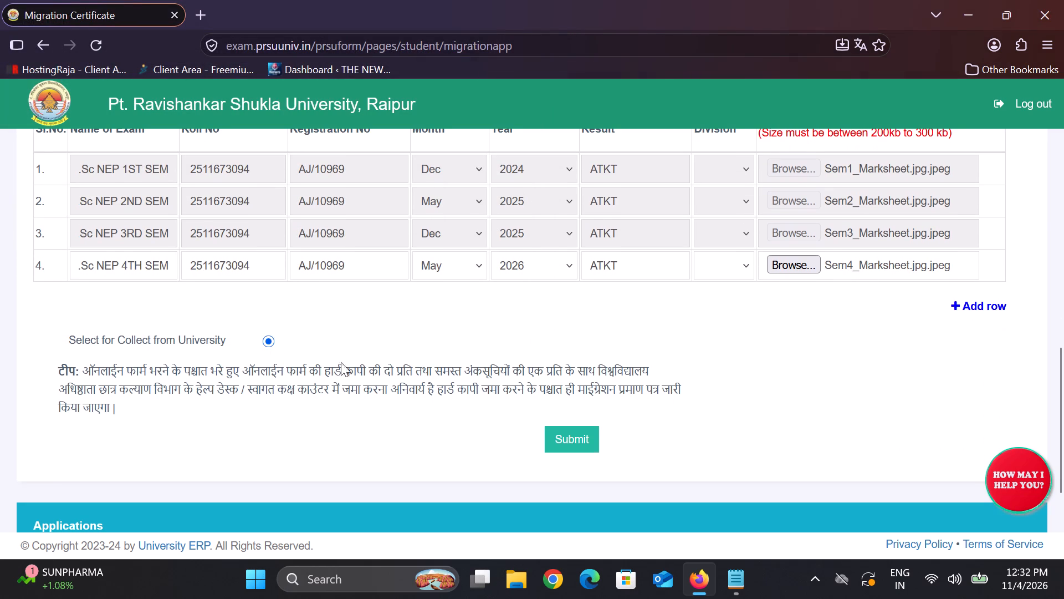
pyautogui.click(566, 435)
# Proceed to the HDFC online payment for the submitted application in the Applications list.
pyautogui.scroll(-3, 563, 432)
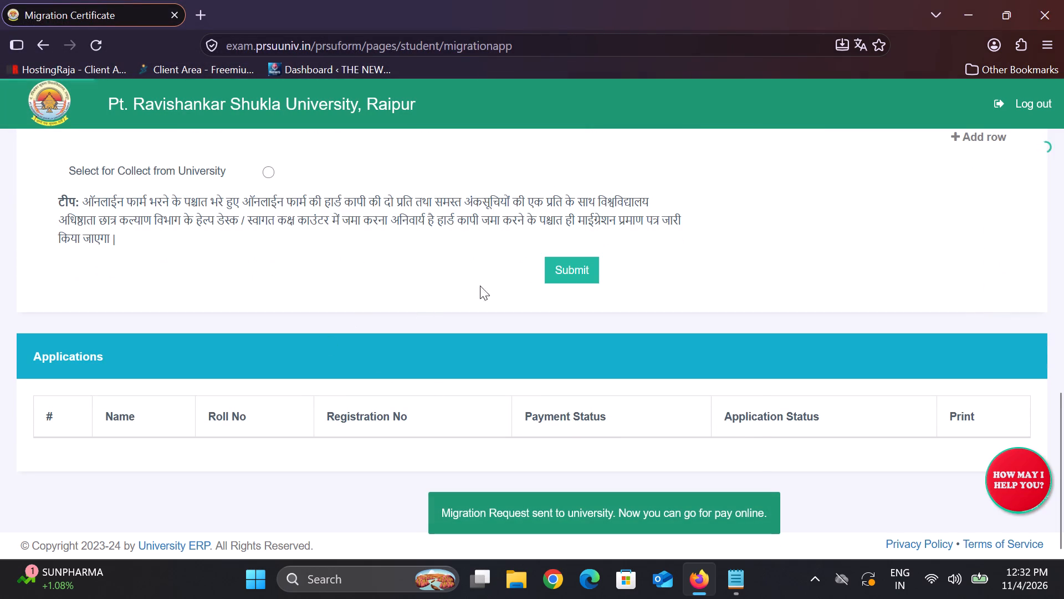
pyautogui.scroll(-2, 636, 379)
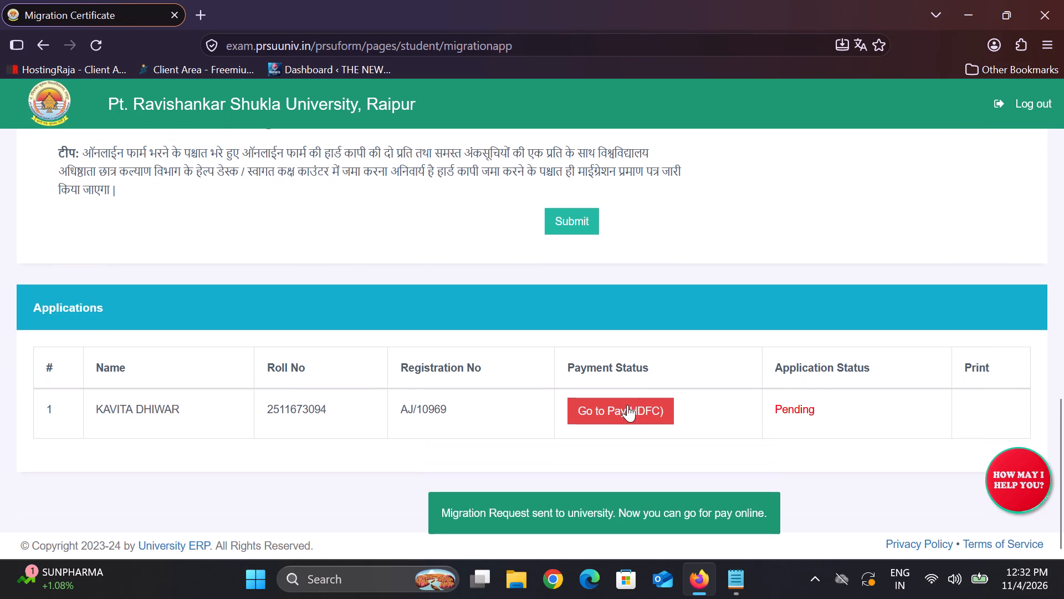
pyautogui.click(617, 410)
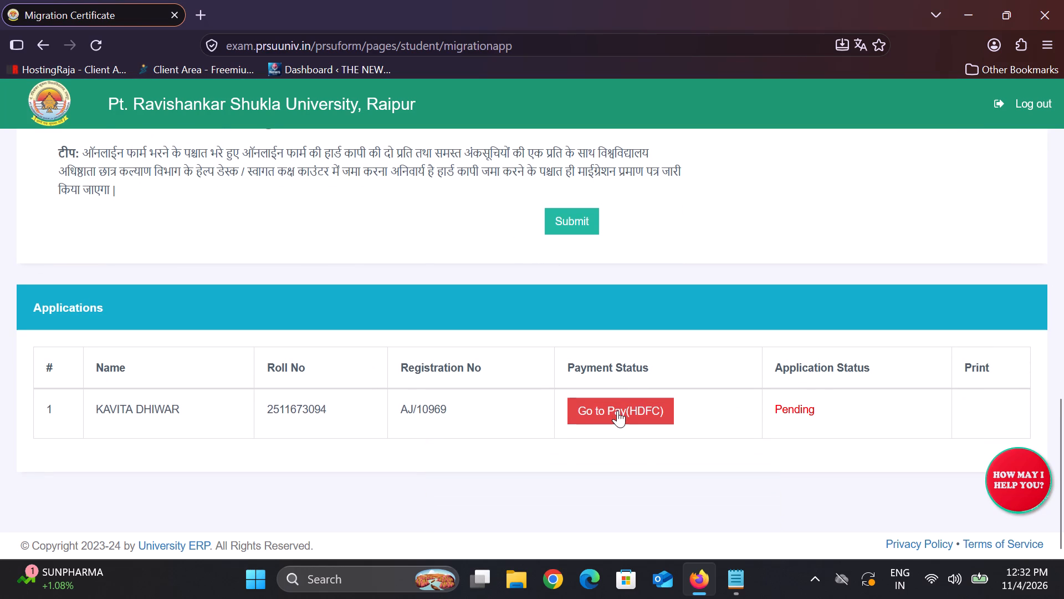
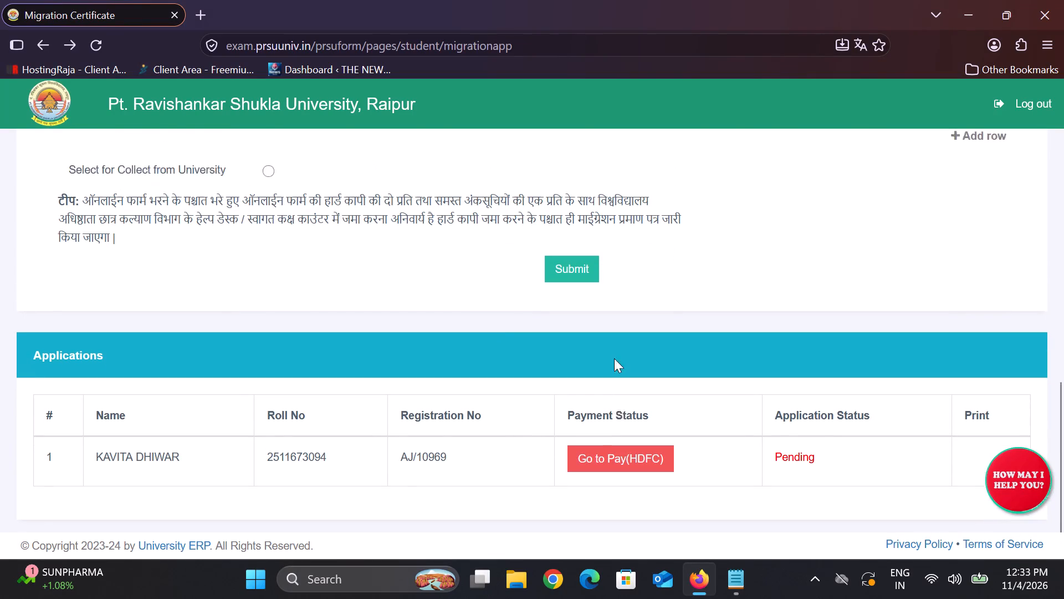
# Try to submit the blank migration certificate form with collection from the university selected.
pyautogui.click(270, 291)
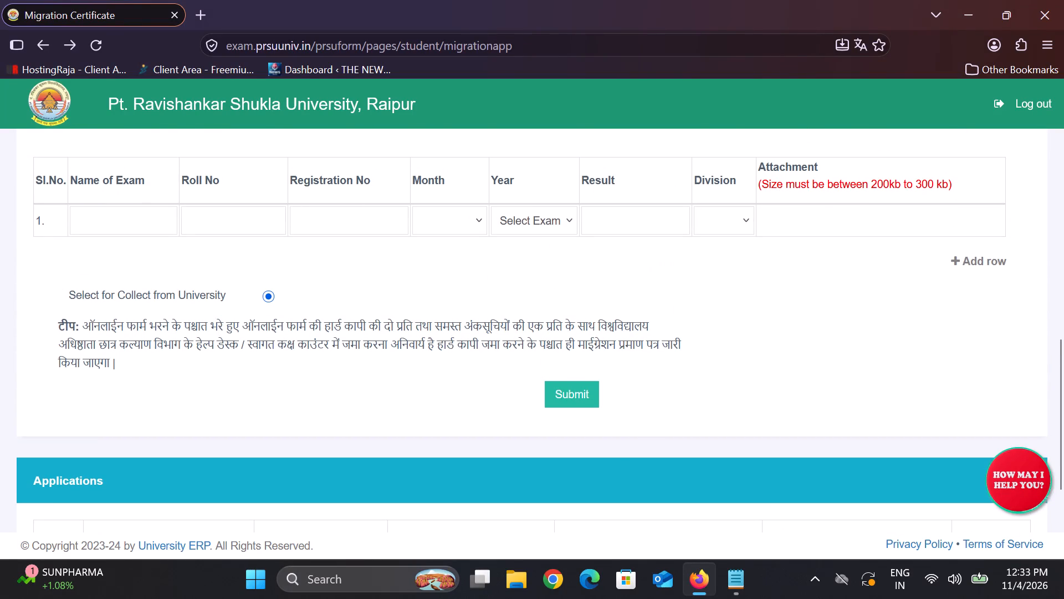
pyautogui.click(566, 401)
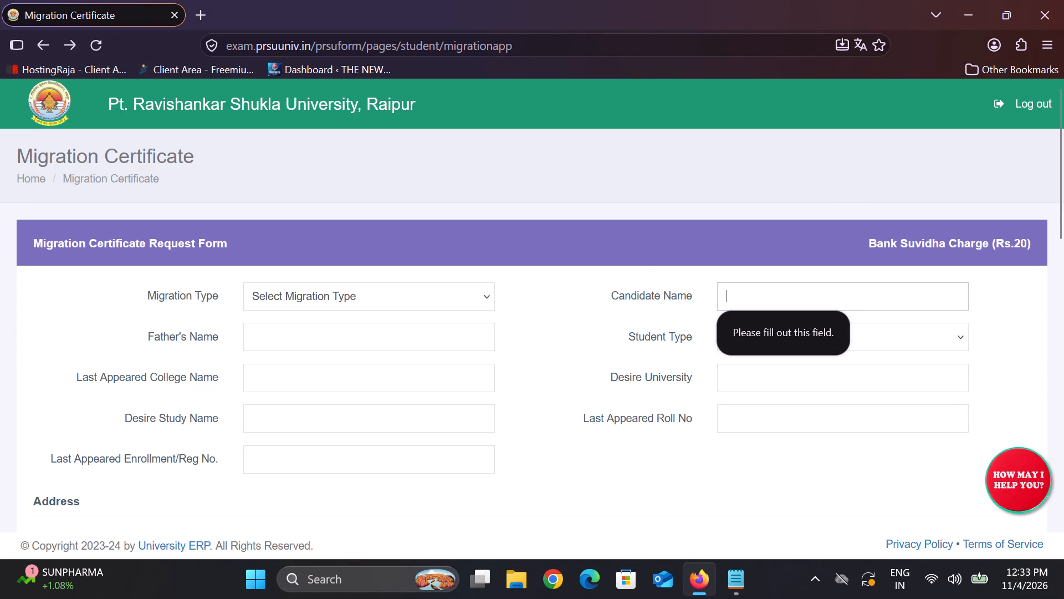
# Review the blank request form and the submitted application's payment and application status in the Applications list.
pyautogui.scroll(-9, 405, 333)
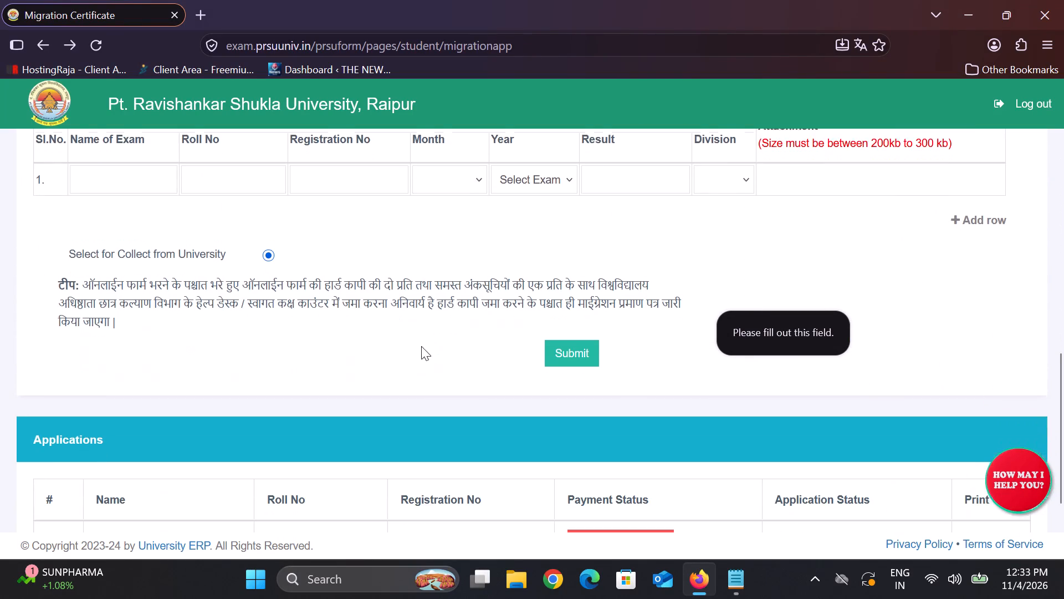
pyautogui.scroll(-2, 430, 347)
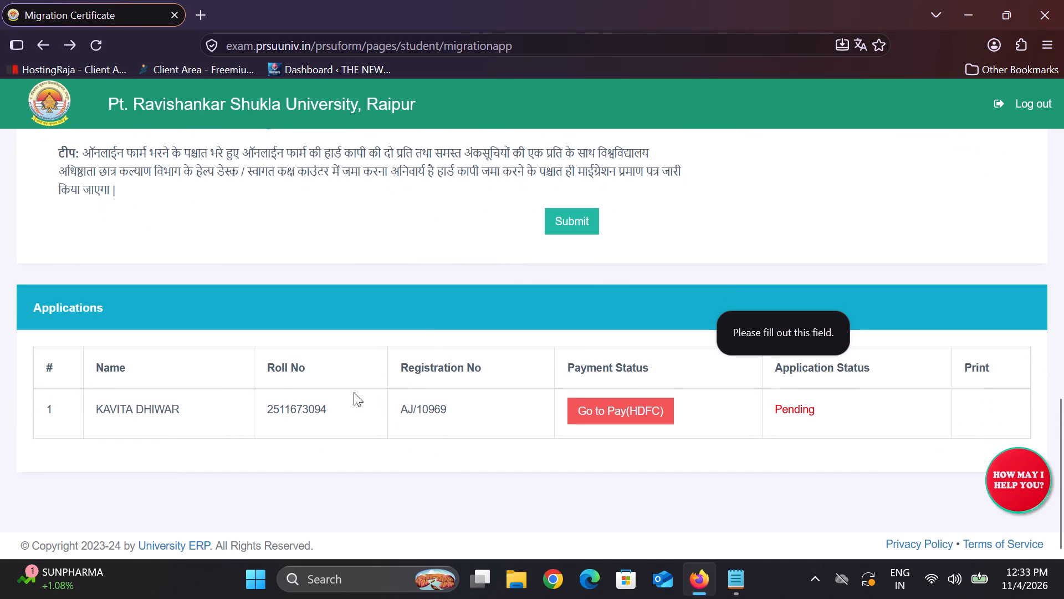
pyautogui.scroll(2, 794, 377)
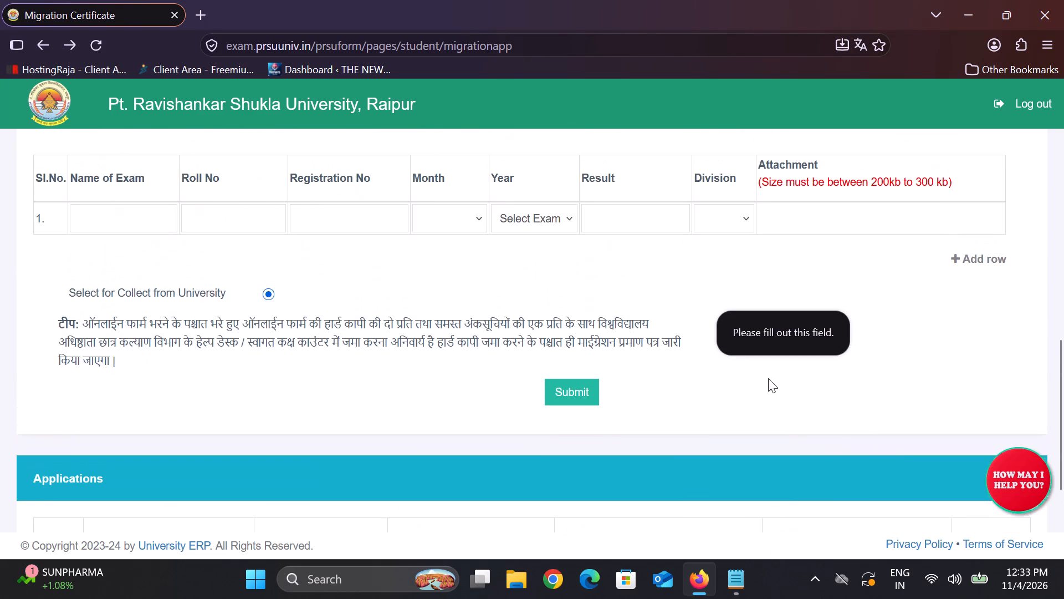
pyautogui.scroll(9, 513, 333)
pyautogui.scroll(-11, 513, 333)
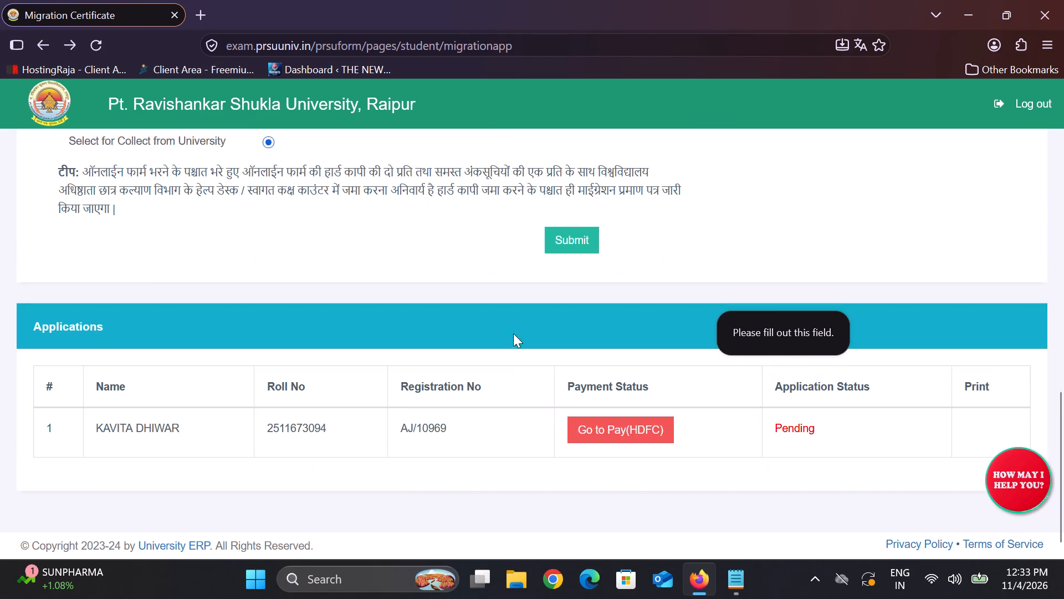
pyautogui.scroll(-4, 523, 340)
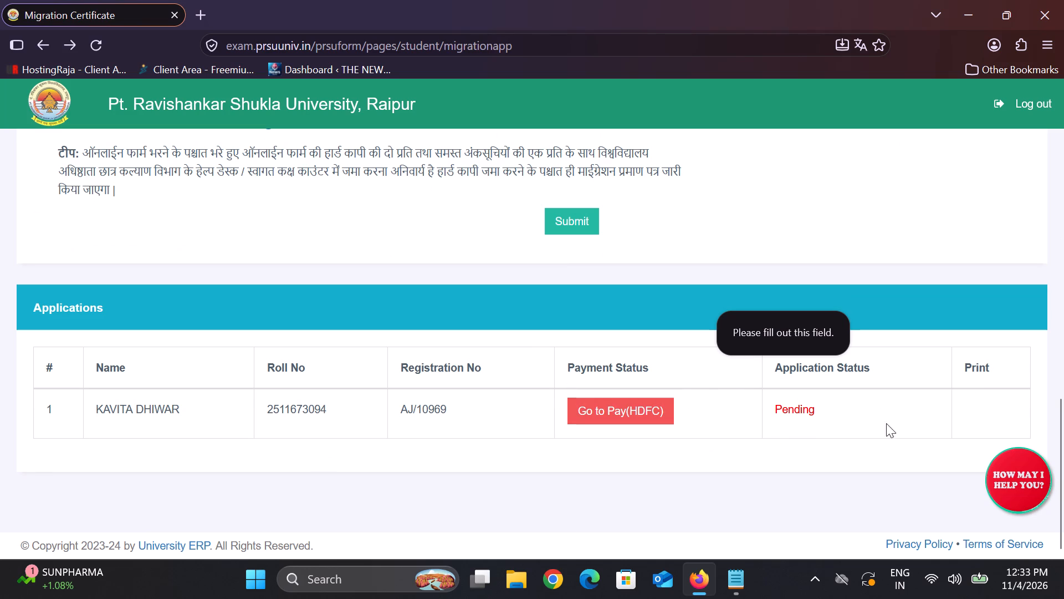
pyautogui.scroll(2, 610, 333)
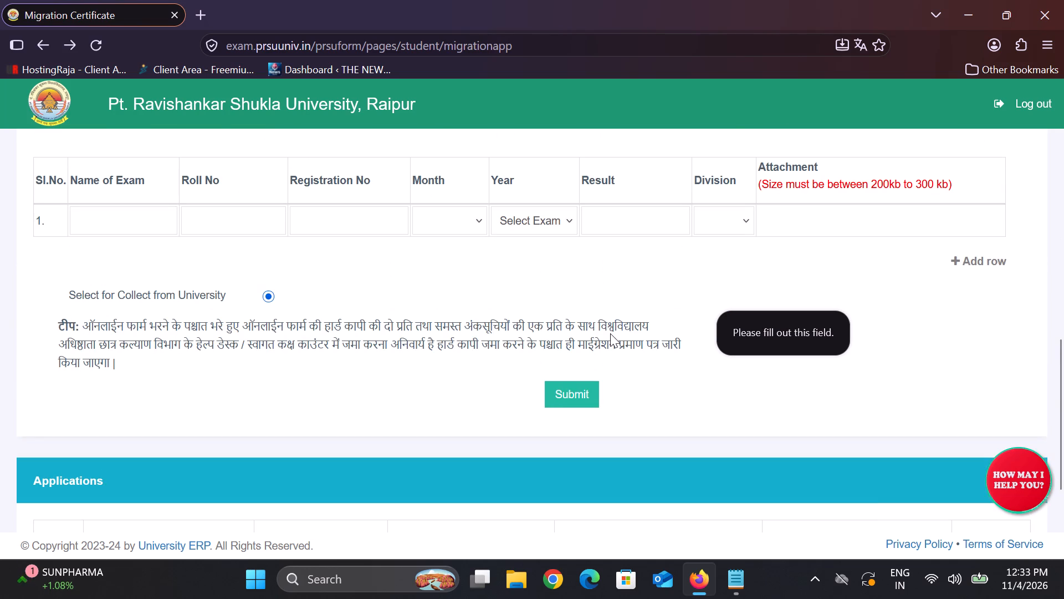
pyautogui.scroll(-2, 610, 333)
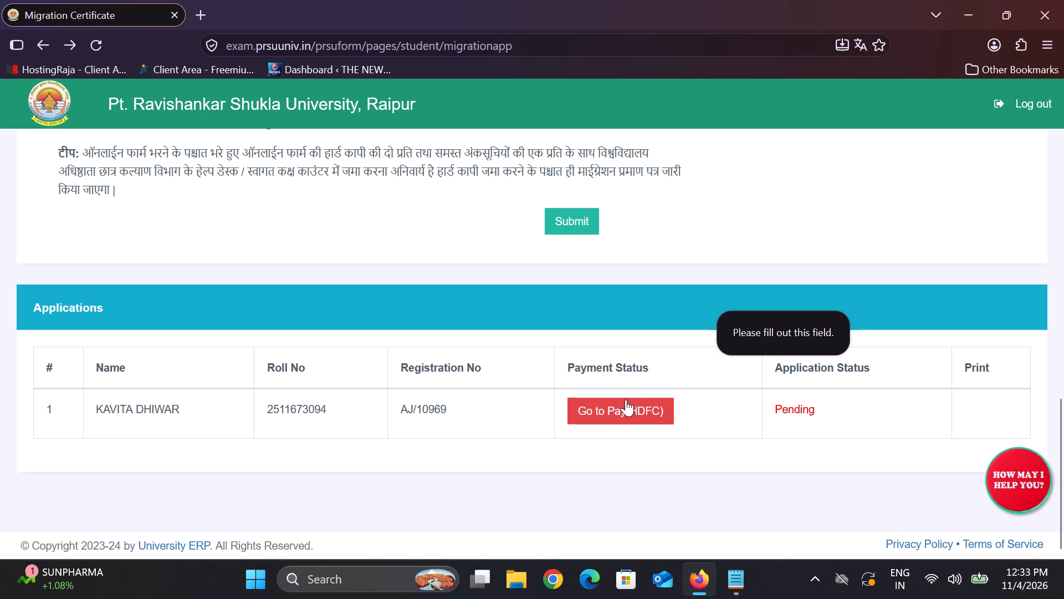
pyautogui.scroll(2, 621, 399)
pyautogui.scroll(9, 579, 385)
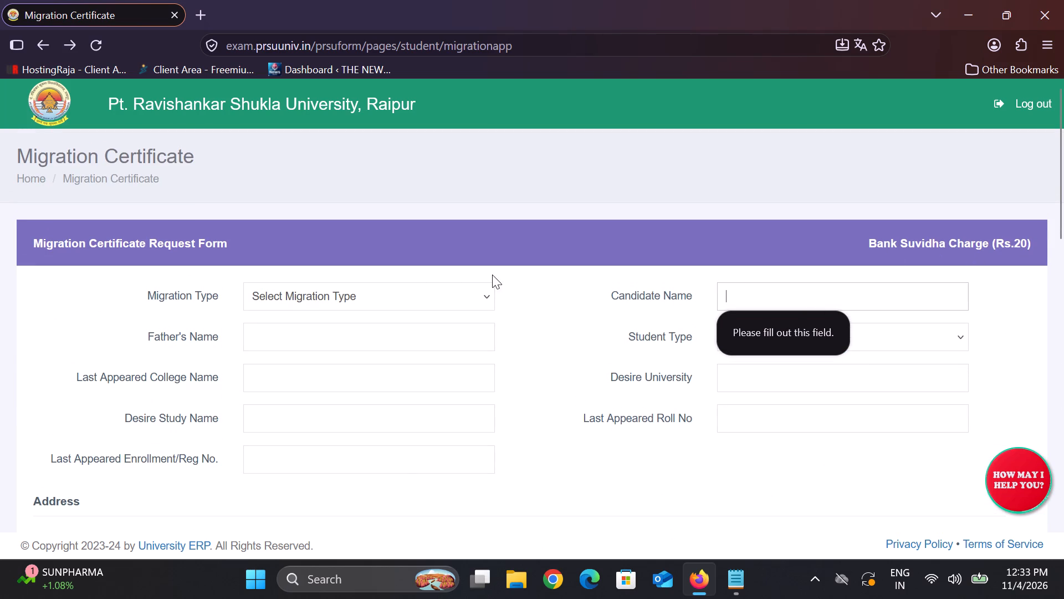
# Proceed again to the HDFC online payment for the pending application in the Applications list.
pyautogui.scroll(-4, 968, 238)
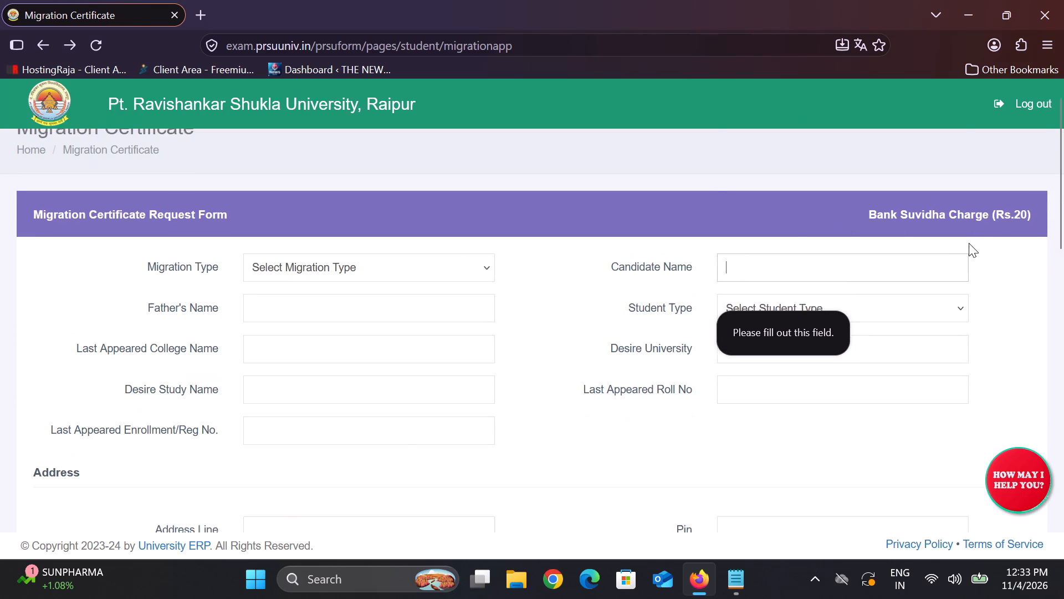
pyautogui.scroll(-7, 969, 243)
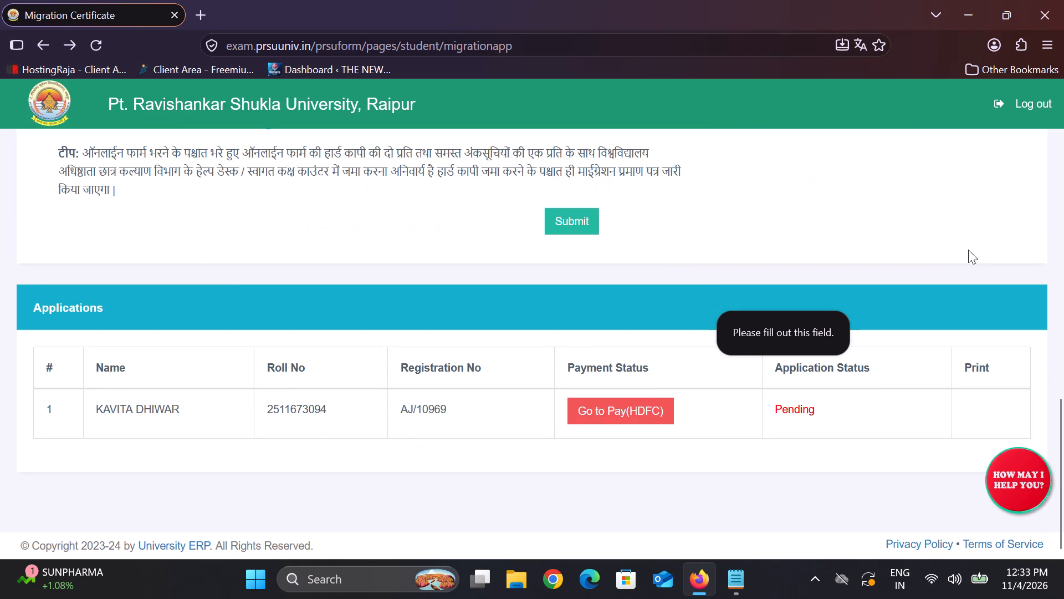
pyautogui.click(608, 413)
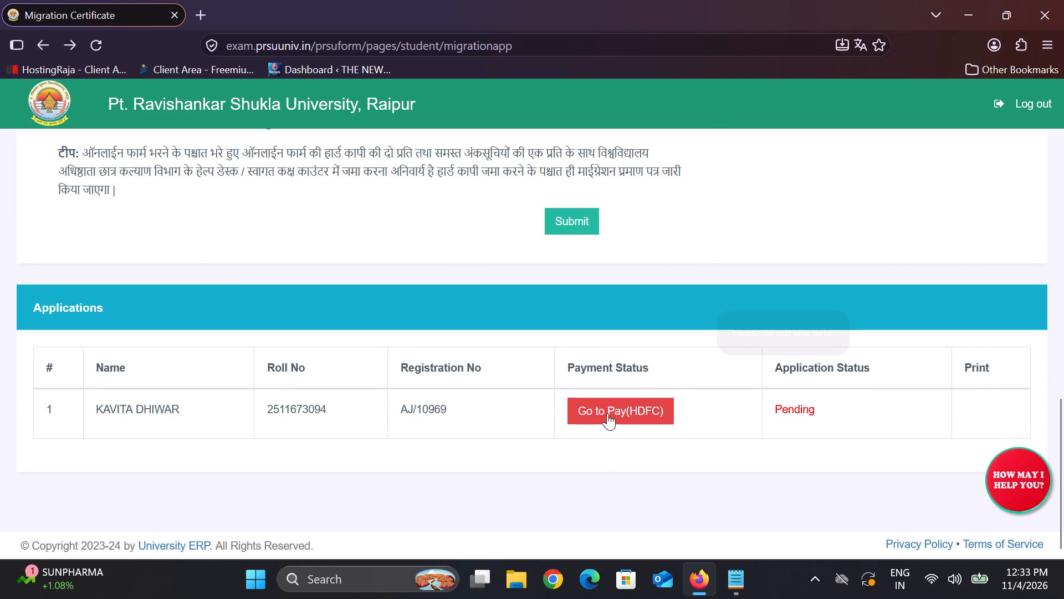
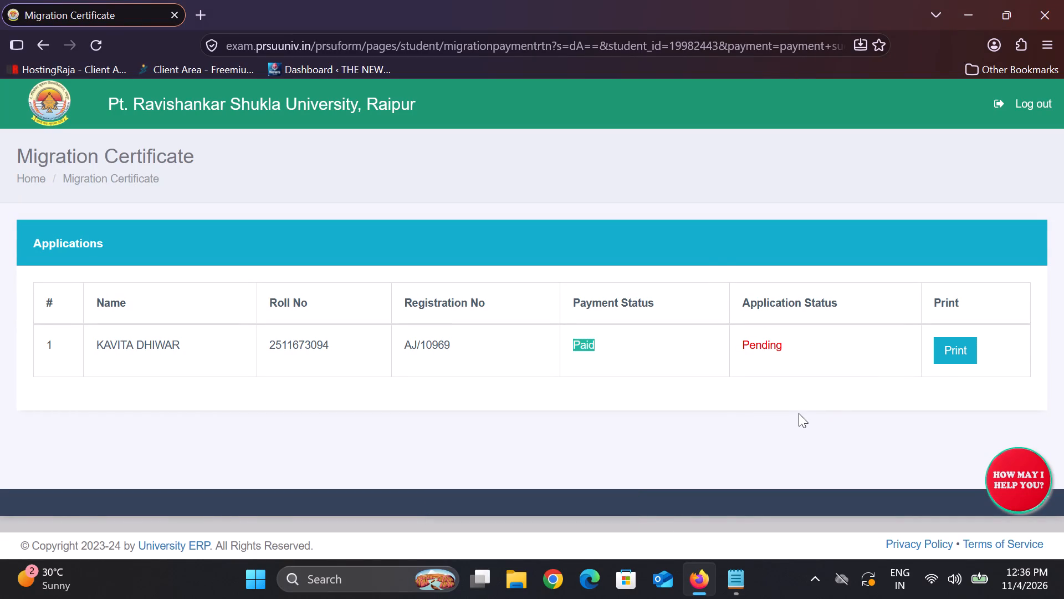
# Open the printout of the paid migration certificate application and check its first pages in the preview.
pyautogui.click(952, 352)
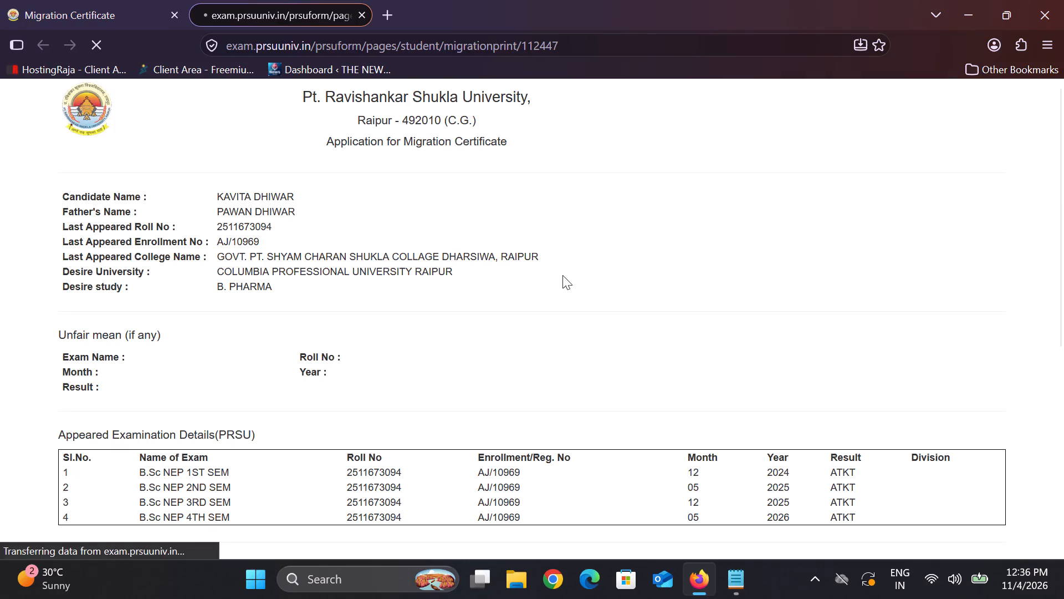
pyautogui.scroll(-1, 577, 278)
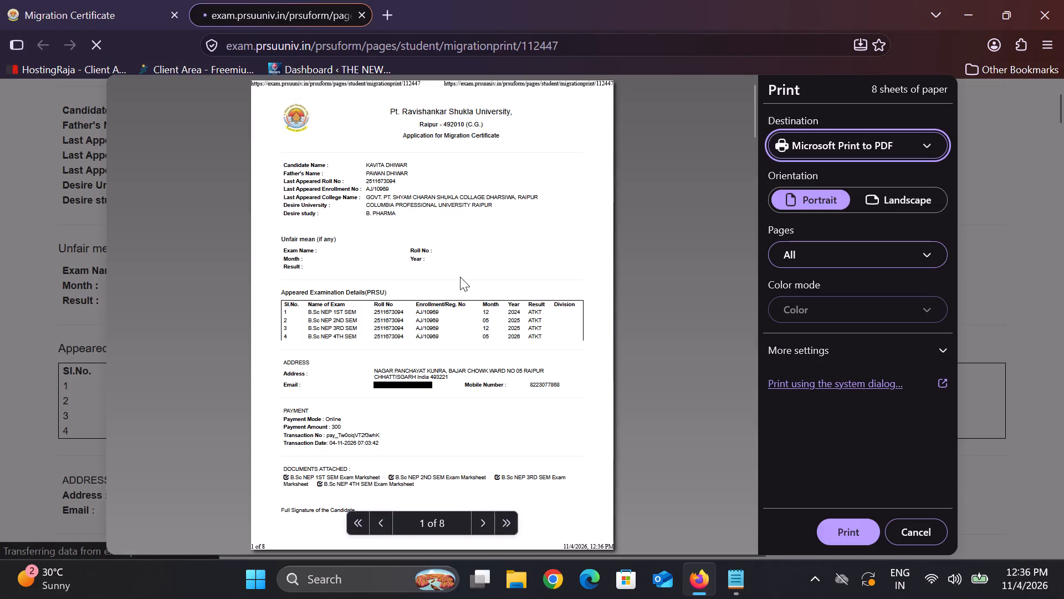
pyautogui.scroll(-1, 459, 314)
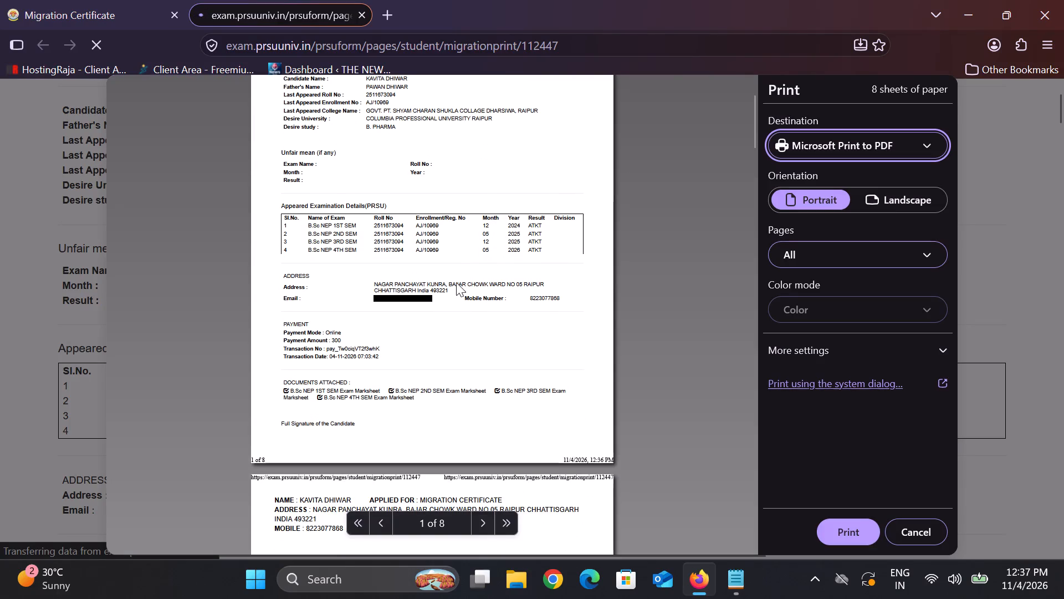
pyautogui.scroll(-4, 451, 294)
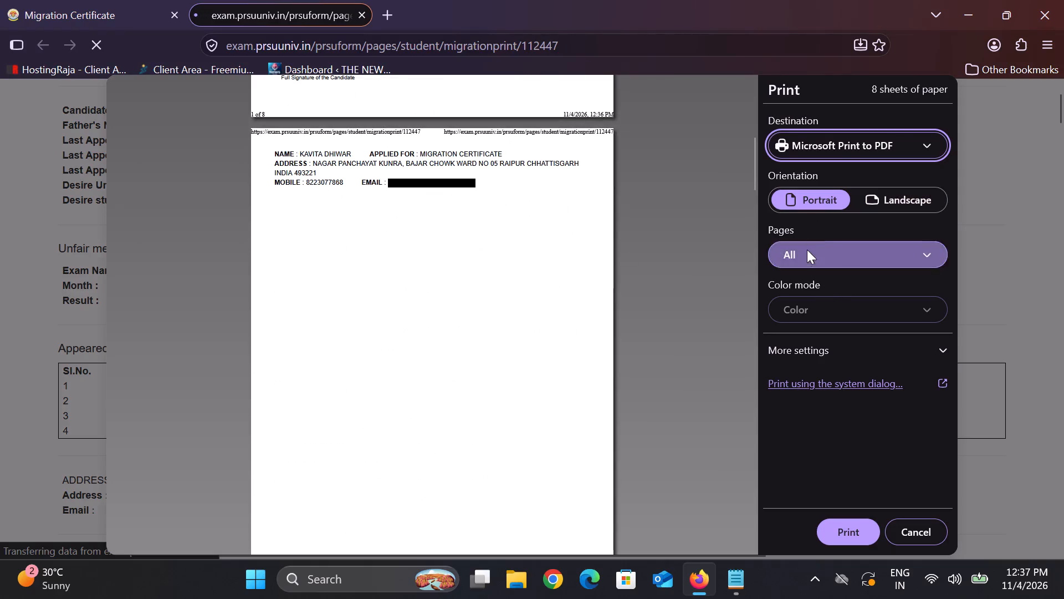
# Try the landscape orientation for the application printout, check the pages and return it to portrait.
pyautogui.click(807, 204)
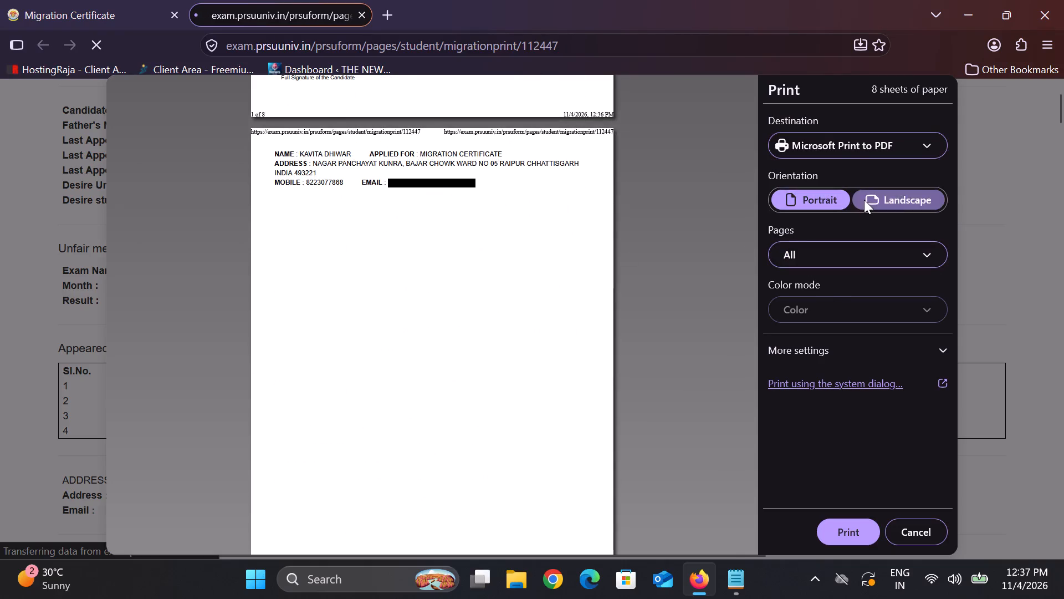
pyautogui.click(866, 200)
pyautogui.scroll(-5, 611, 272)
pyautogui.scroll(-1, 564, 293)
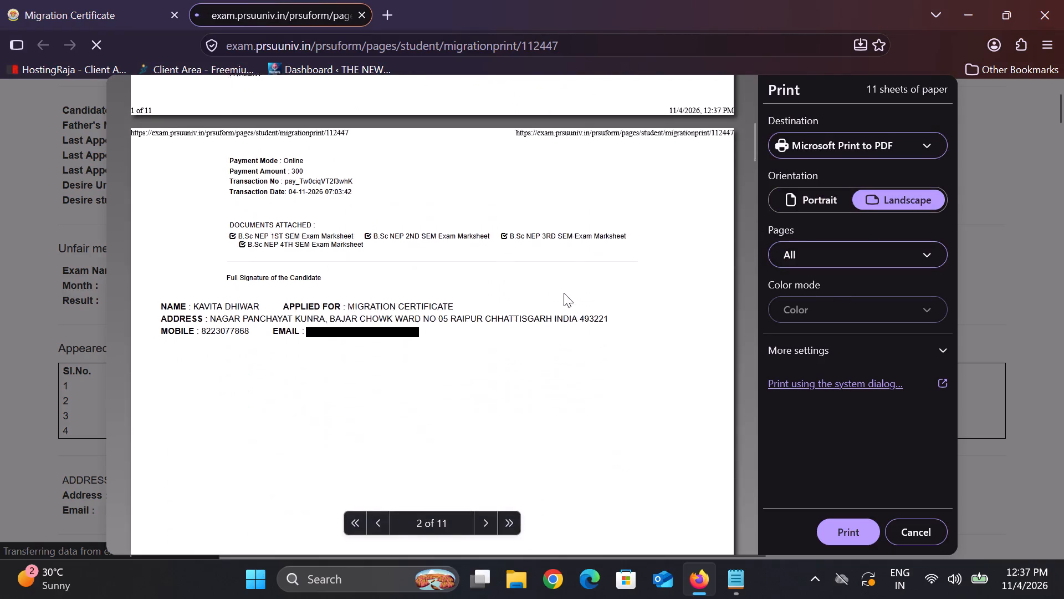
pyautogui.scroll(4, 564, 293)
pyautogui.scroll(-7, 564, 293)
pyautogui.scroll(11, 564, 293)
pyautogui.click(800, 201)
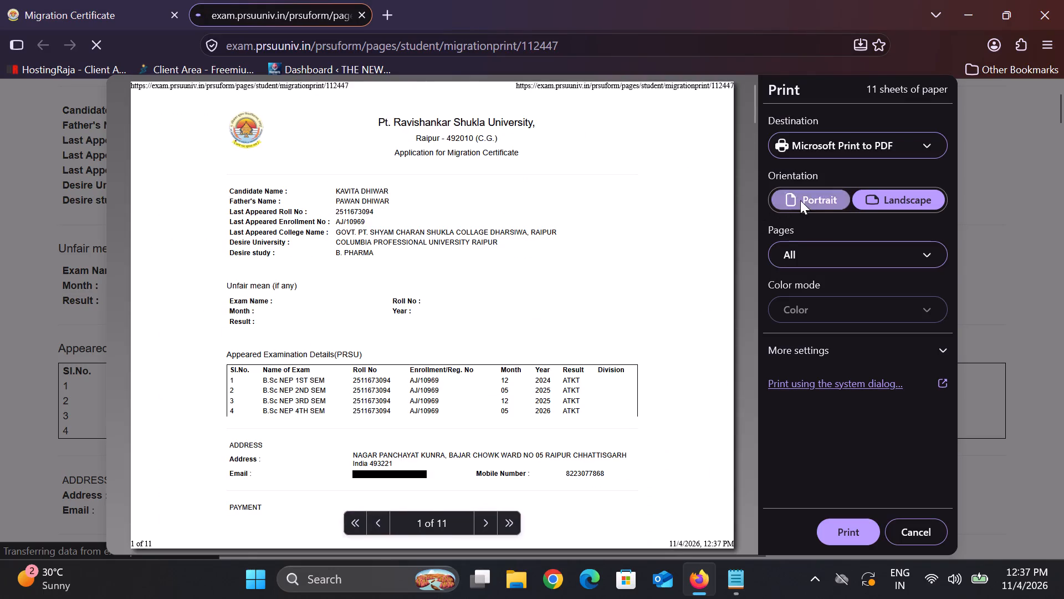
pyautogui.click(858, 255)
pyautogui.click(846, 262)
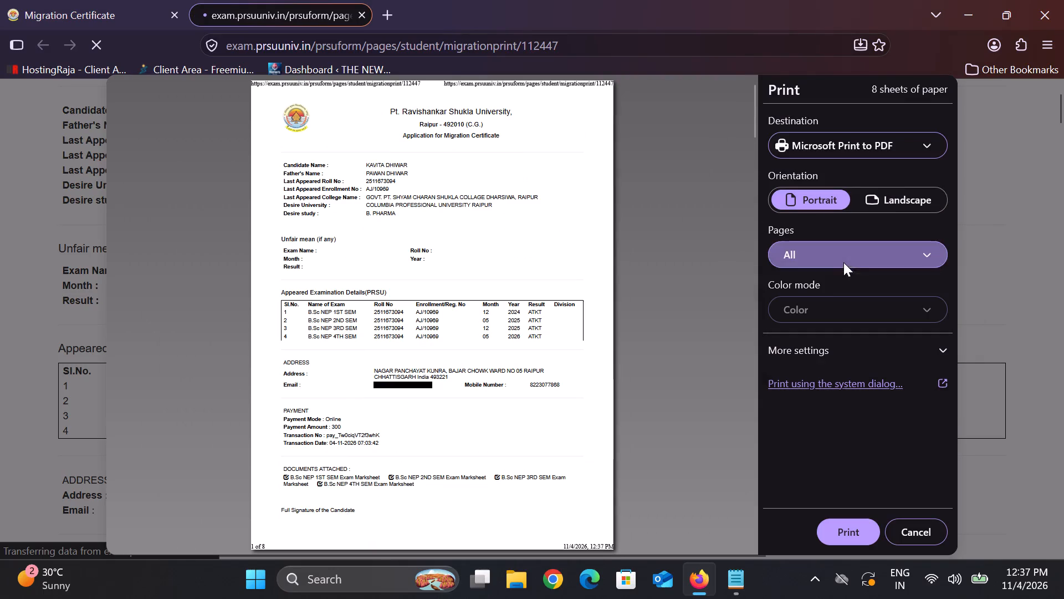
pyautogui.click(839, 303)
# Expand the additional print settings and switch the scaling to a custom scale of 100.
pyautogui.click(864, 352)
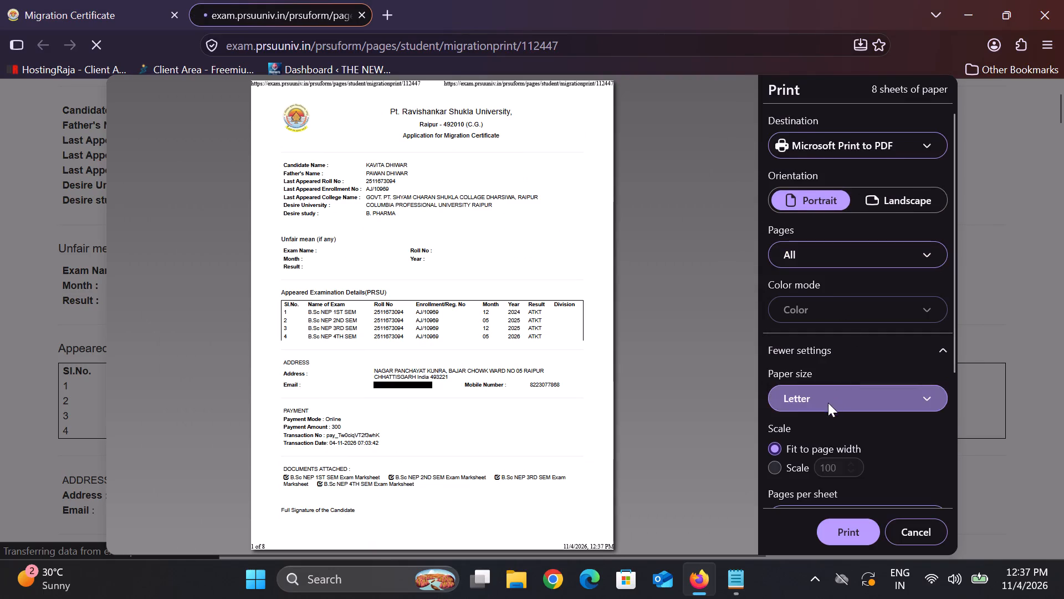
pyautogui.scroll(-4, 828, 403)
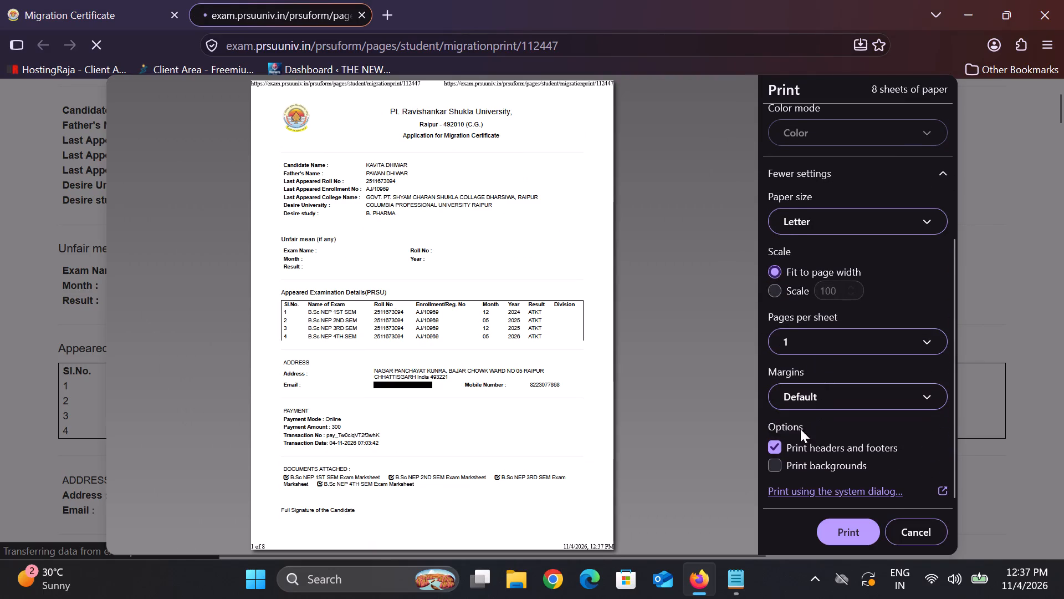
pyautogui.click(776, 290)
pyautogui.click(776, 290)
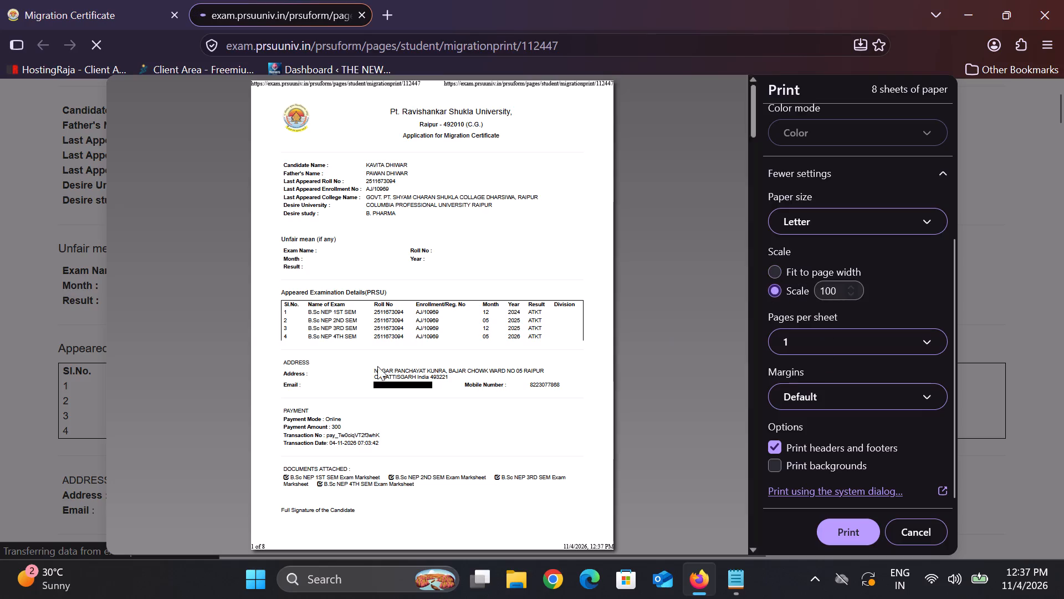
# Review all pages of the printout preview, including the attached marksheets, at the custom scale.
pyautogui.scroll(-12, 307, 379)
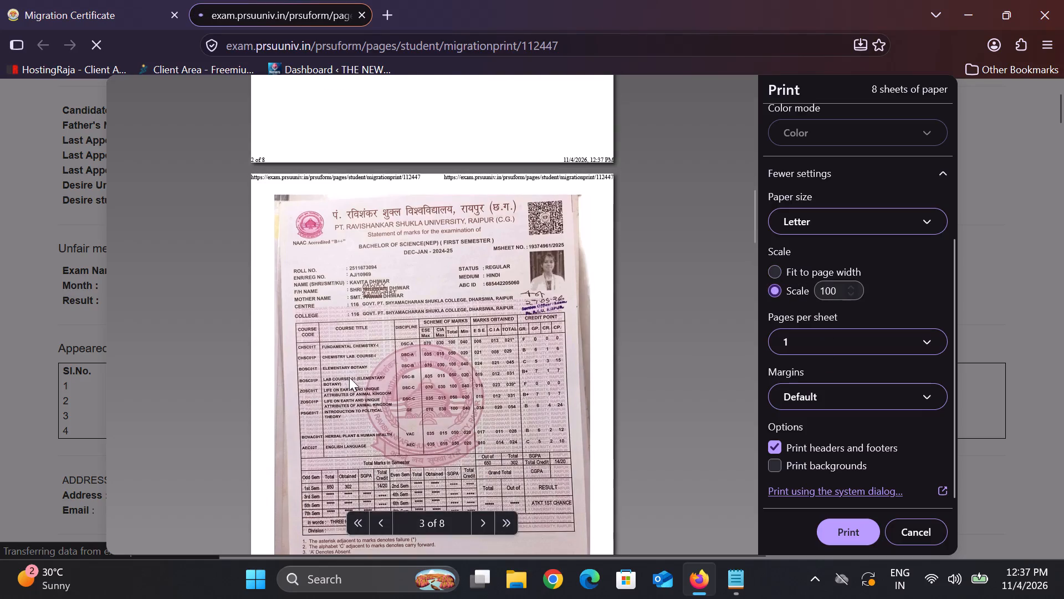
pyautogui.scroll(-16, 349, 377)
pyautogui.scroll(-14, 349, 377)
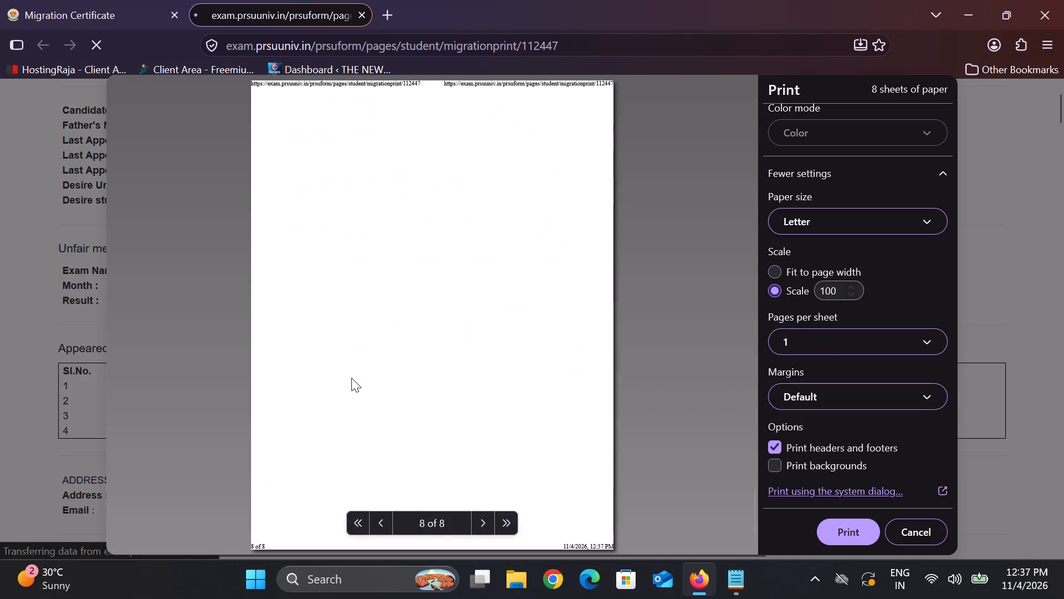
pyautogui.scroll(-5, 352, 378)
pyautogui.scroll(6, 354, 380)
pyautogui.scroll(20, 354, 380)
pyautogui.scroll(2, 354, 380)
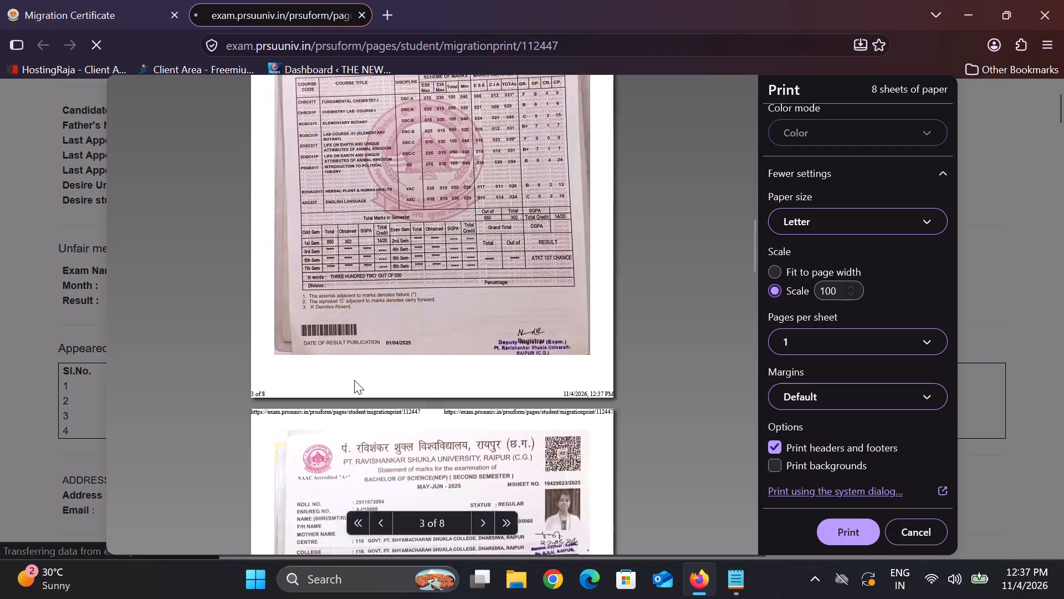
pyautogui.scroll(20, 354, 380)
pyautogui.scroll(7, 354, 380)
pyautogui.scroll(4, 804, 253)
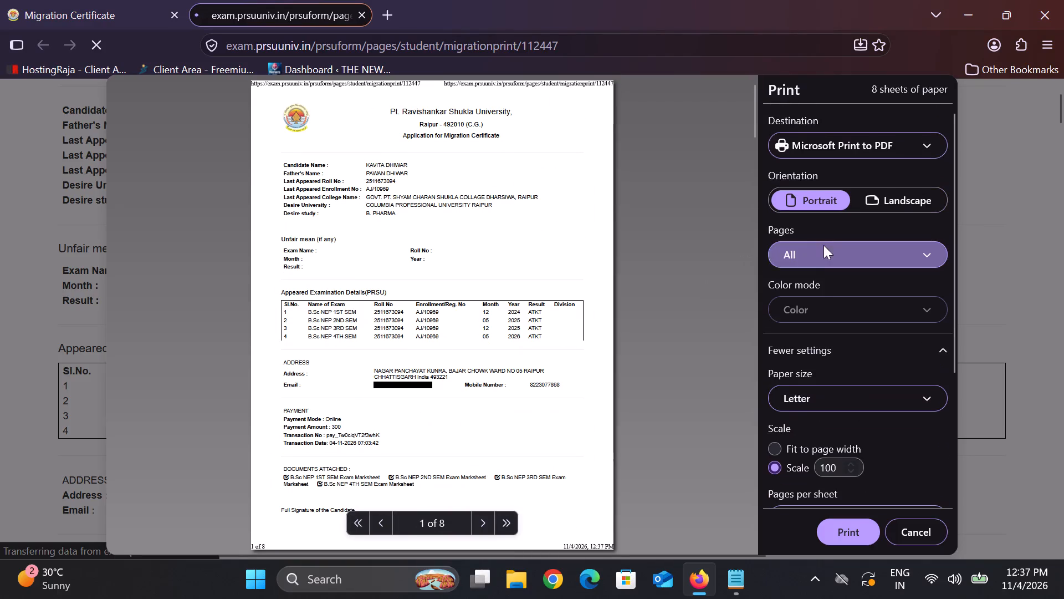
# Set the print destination to Save to PDF and the paper size to A4.
pyautogui.click(841, 151)
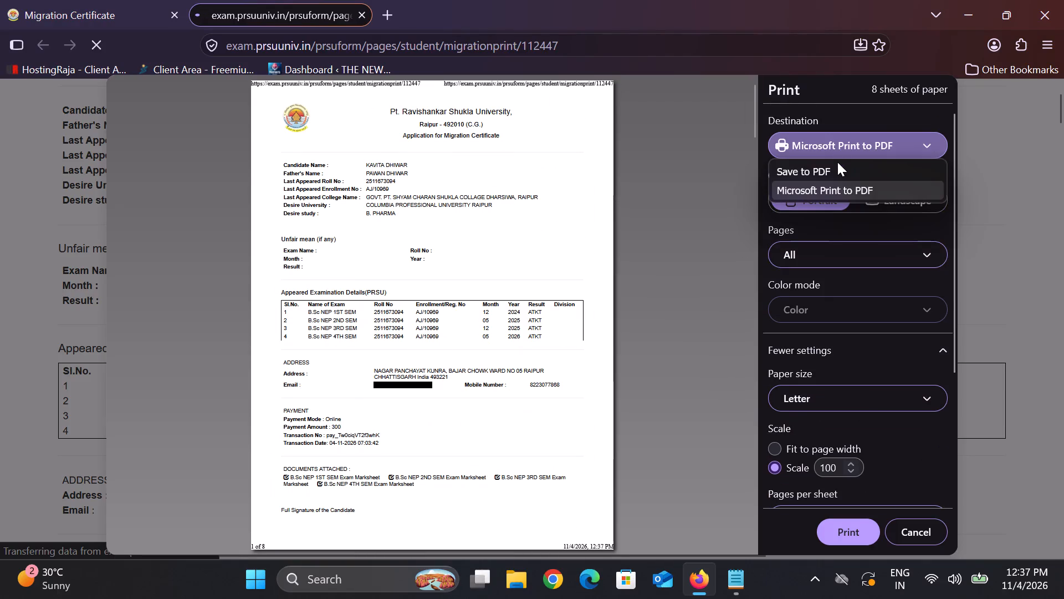
pyautogui.click(837, 162)
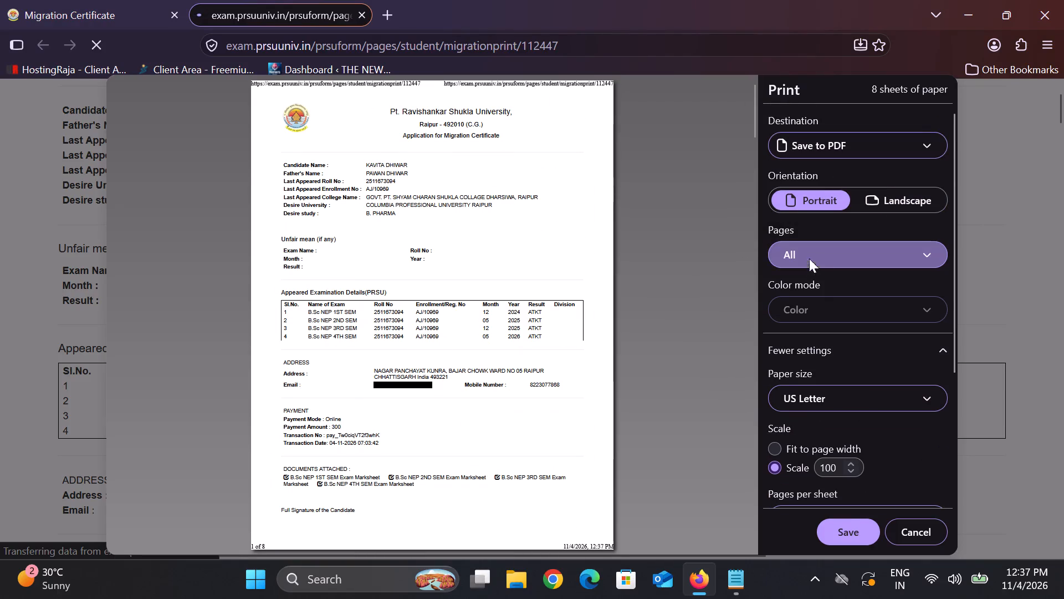
pyautogui.click(812, 251)
pyautogui.click(813, 251)
pyautogui.click(813, 254)
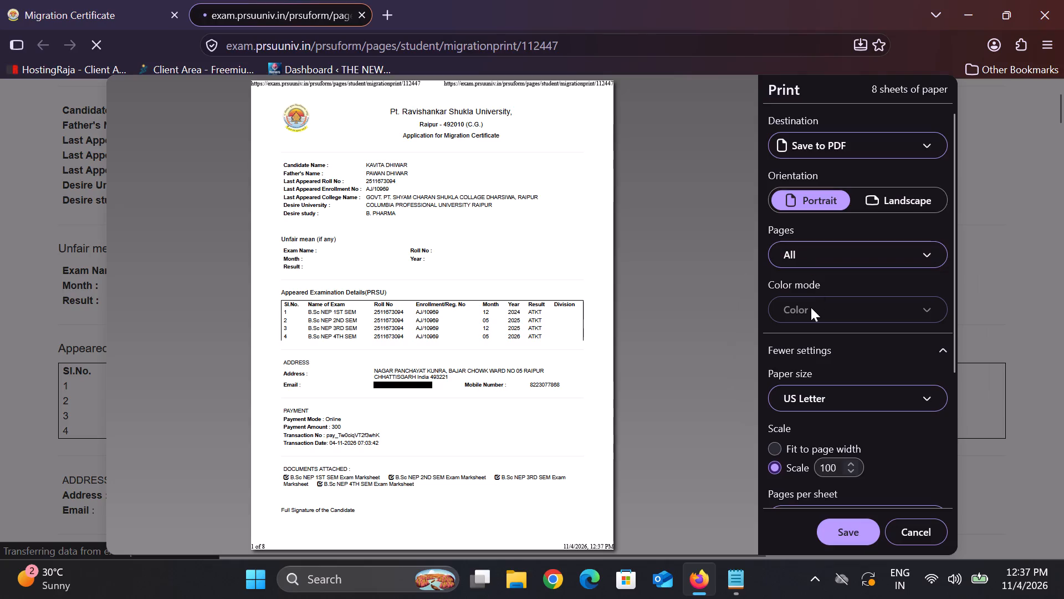
pyautogui.click(811, 307)
pyautogui.click(813, 397)
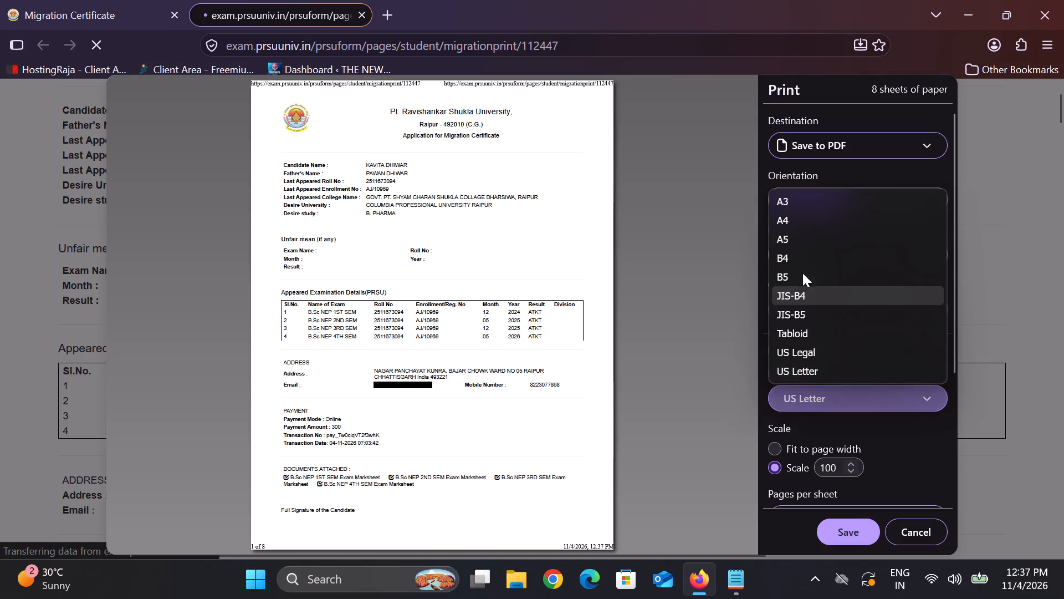
pyautogui.click(801, 220)
# Review the A4 preview from the application page through the attached marksheets to the last page.
pyautogui.scroll(-6, 514, 351)
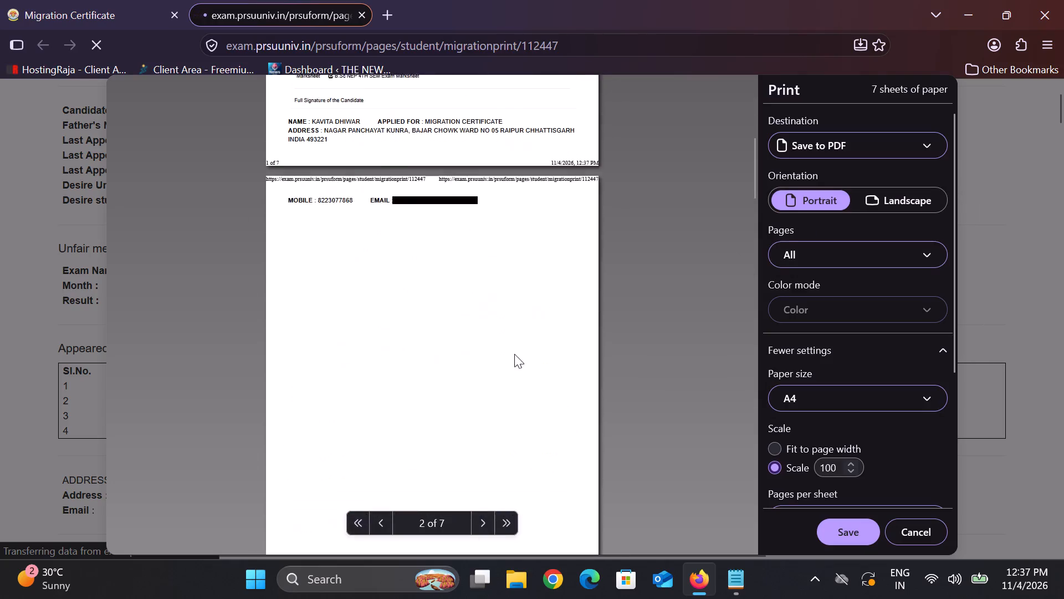
pyautogui.scroll(-10, 514, 354)
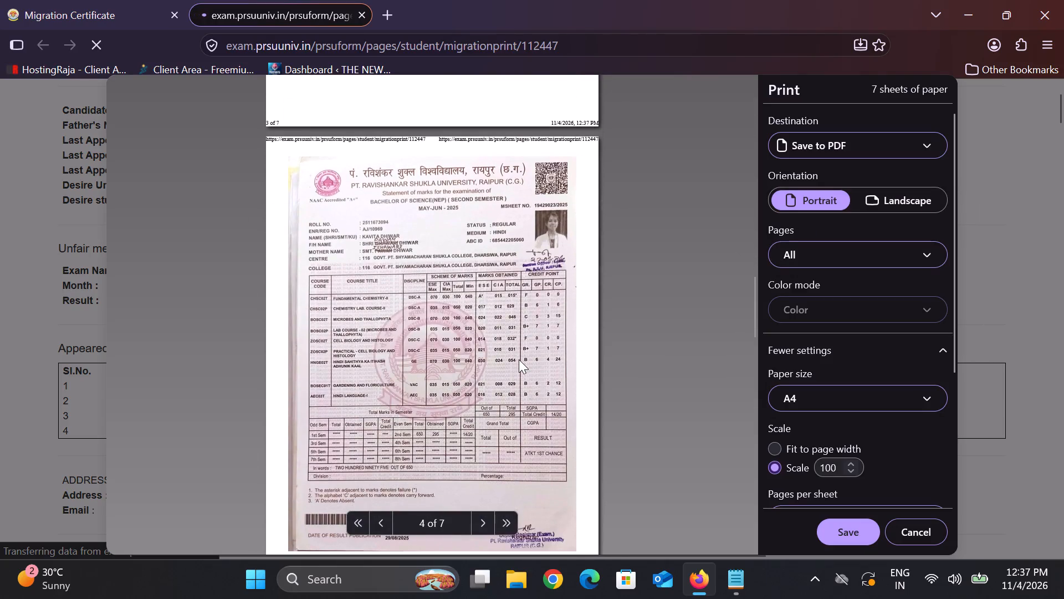
pyautogui.scroll(-18, 519, 359)
pyautogui.scroll(4, 520, 362)
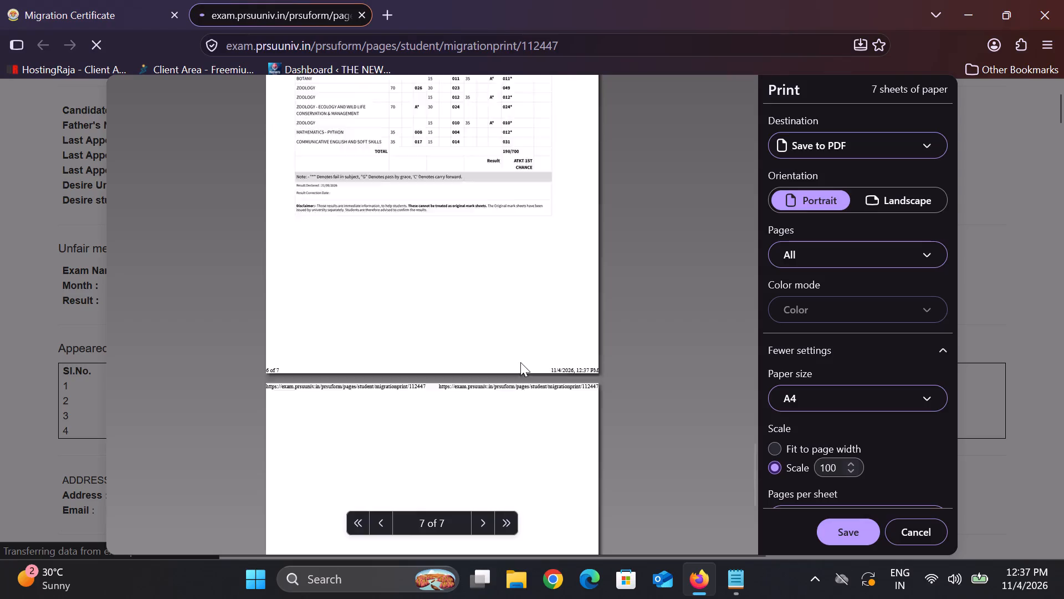
pyautogui.scroll(3, 520, 362)
pyautogui.scroll(-18, 520, 362)
pyautogui.scroll(7, 520, 363)
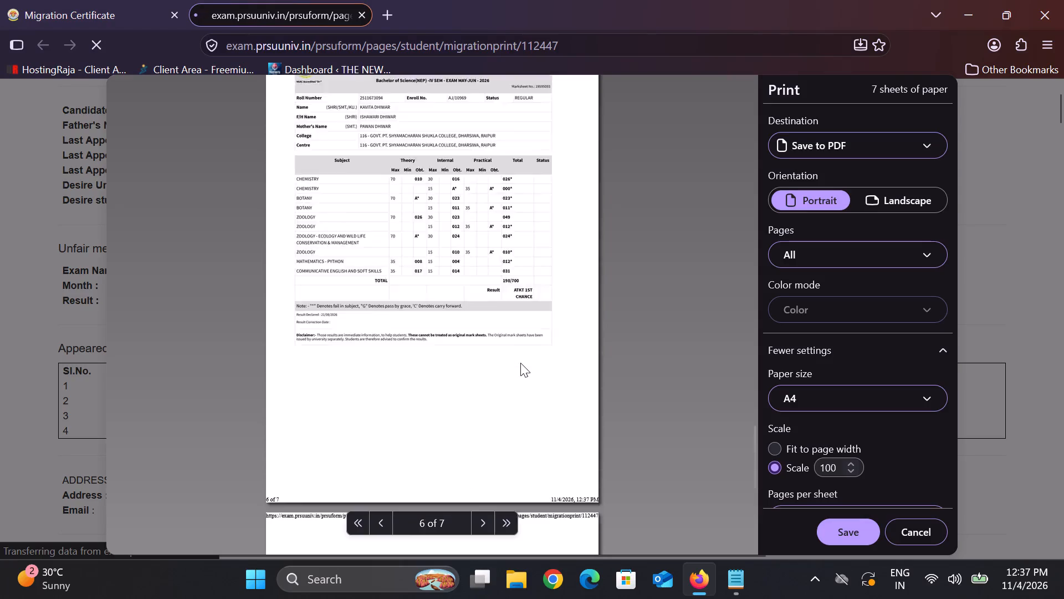
pyautogui.scroll(20, 520, 363)
pyautogui.scroll(15, 520, 363)
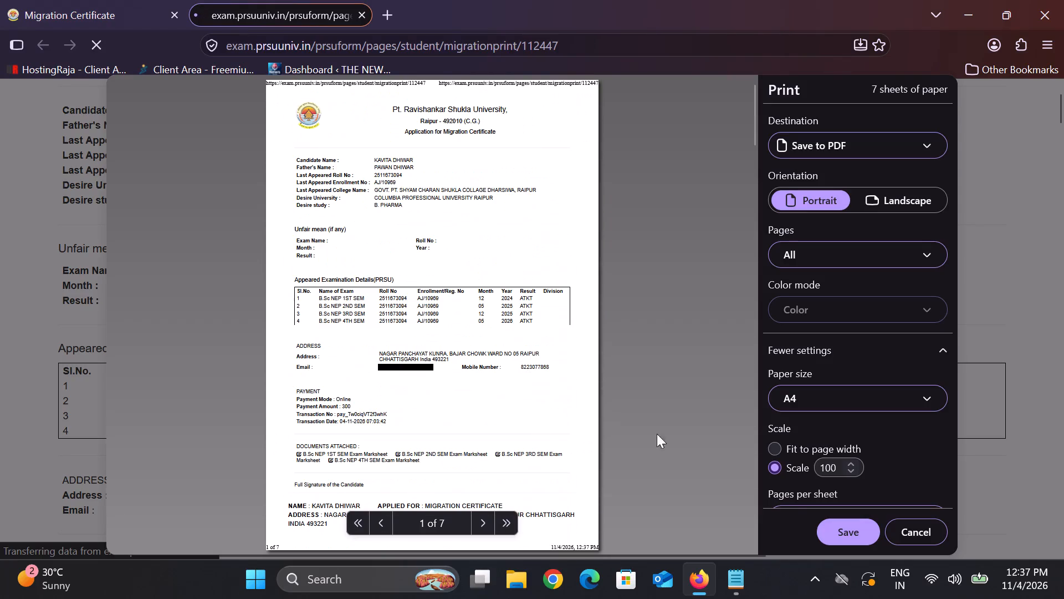
# Set the print scale to Fit to page width and check the resulting pages.
pyautogui.click(831, 443)
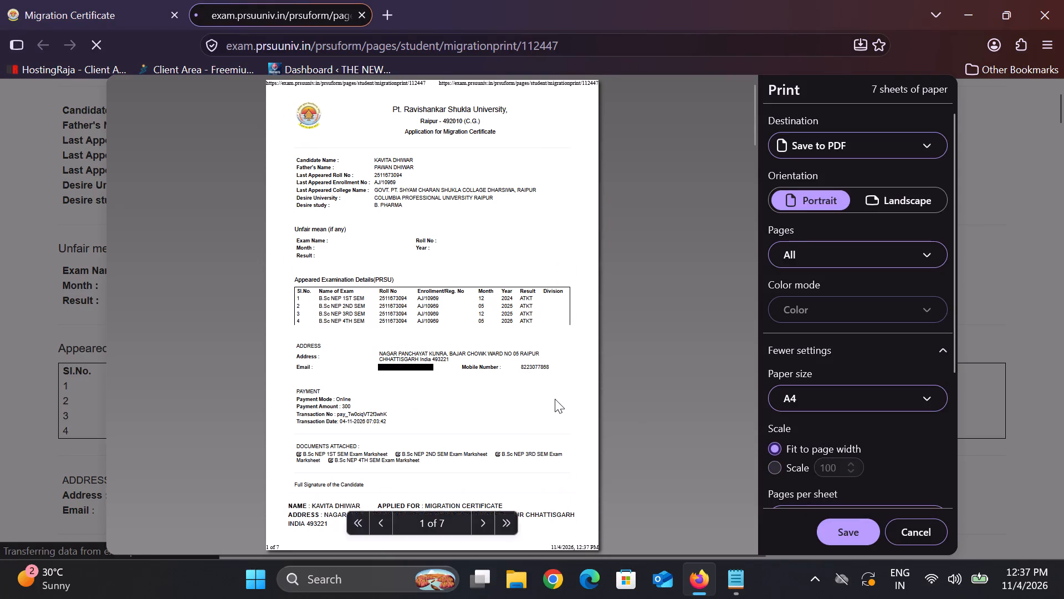
pyautogui.scroll(-20, 555, 399)
pyautogui.scroll(-14, 544, 399)
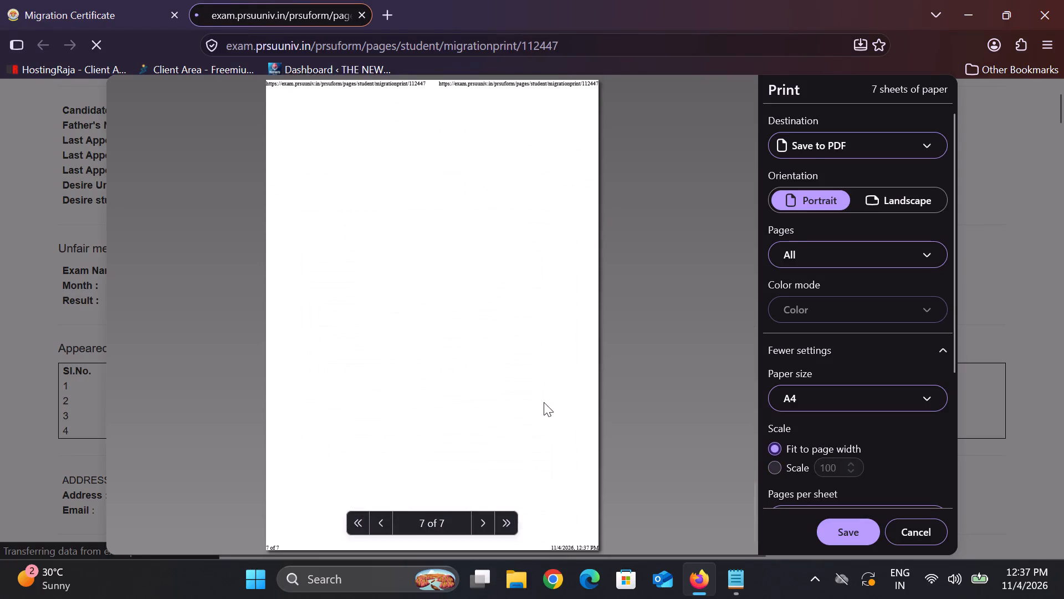
pyautogui.scroll(-9, 544, 402)
pyautogui.scroll(20, 545, 403)
pyautogui.scroll(12, 545, 403)
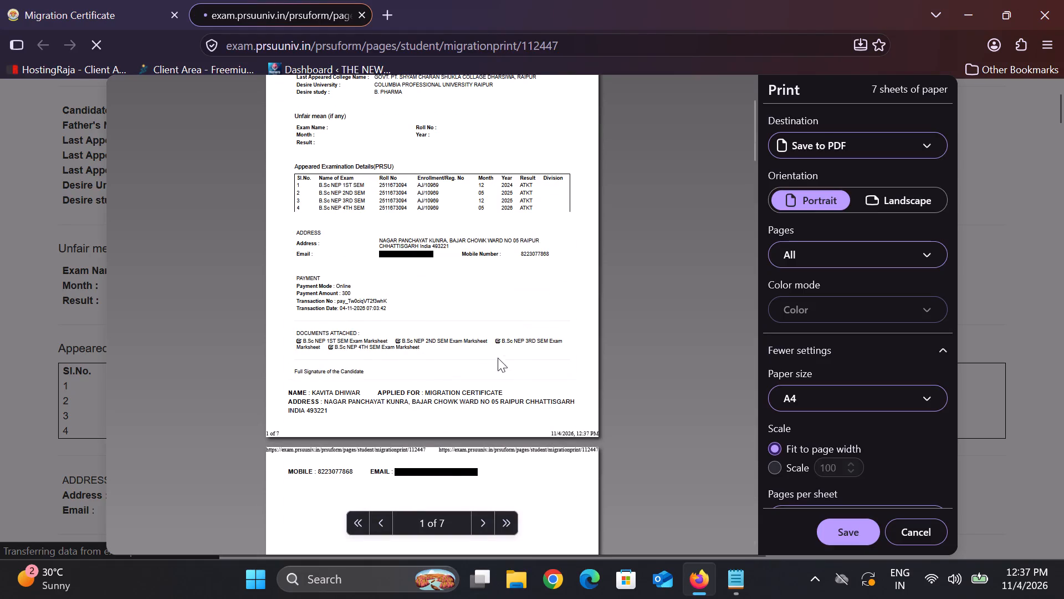
pyautogui.scroll(6, 498, 357)
# Examine the contact details, semester marksheets and closing page of the A4 preview once more.
pyautogui.scroll(-6, 501, 357)
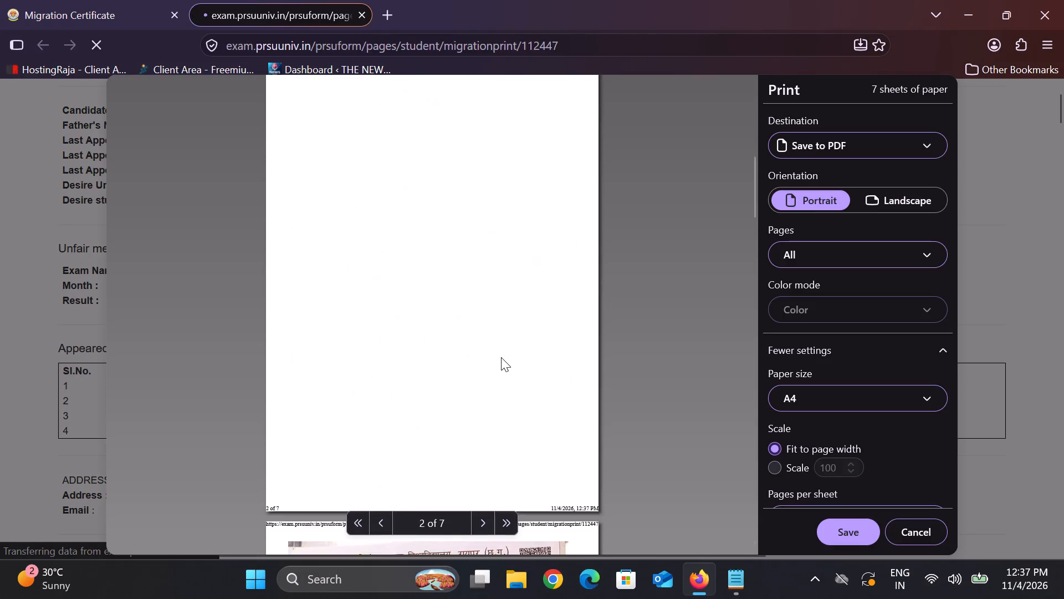
pyautogui.scroll(-4, 501, 357)
pyautogui.scroll(6, 501, 357)
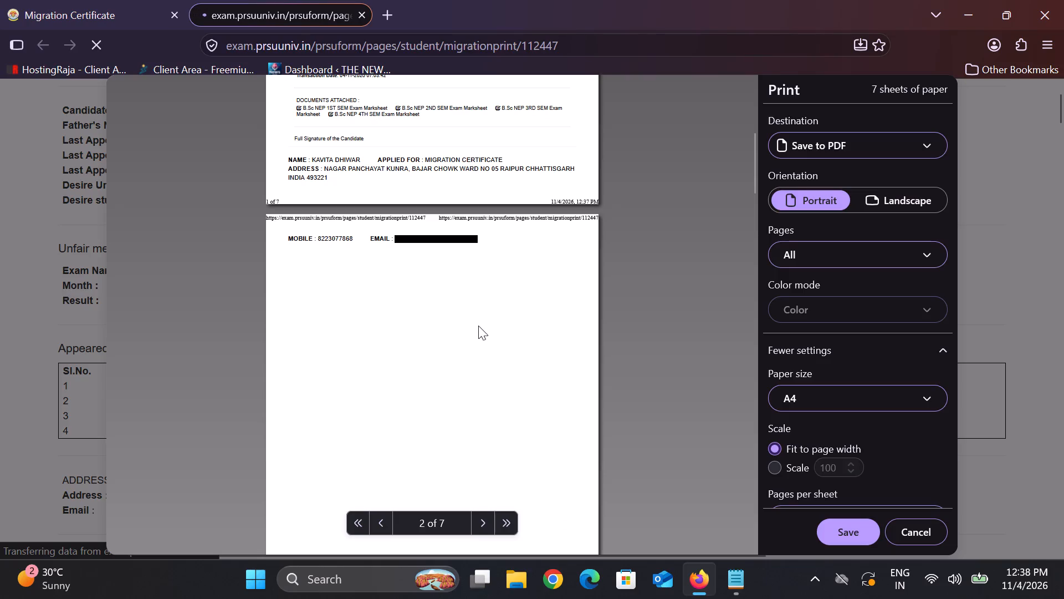
pyautogui.scroll(-1, 487, 349)
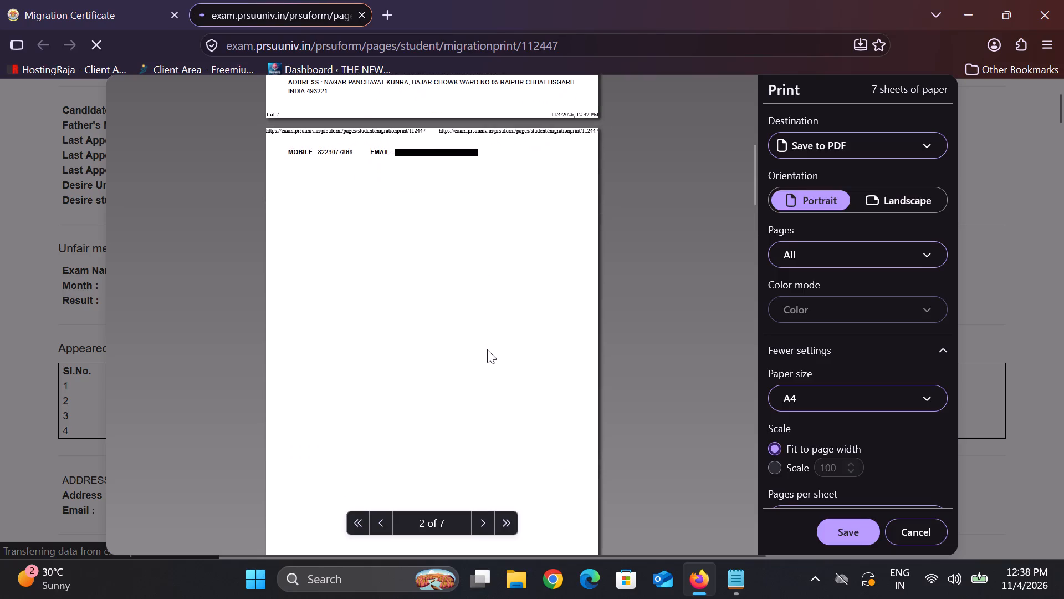
pyautogui.scroll(-12, 487, 349)
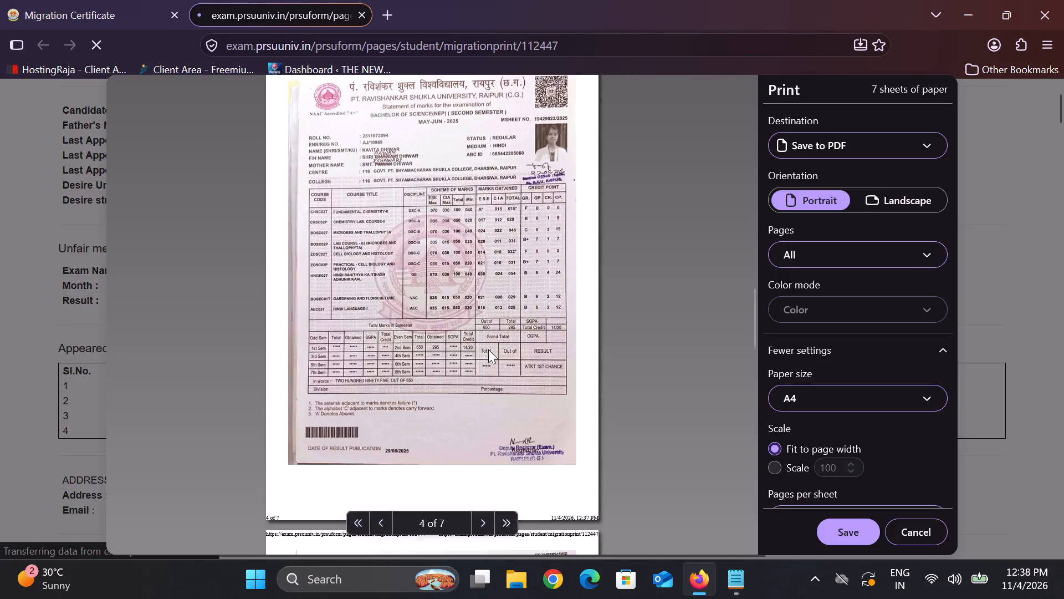
pyautogui.scroll(-15, 488, 349)
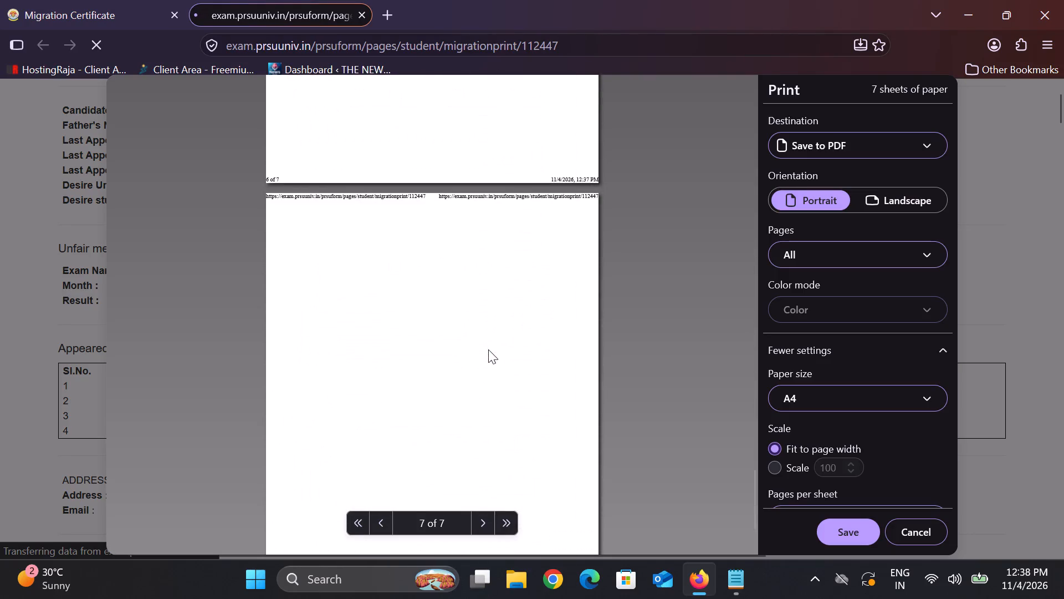
pyautogui.scroll(-13, 488, 349)
pyautogui.scroll(15, 527, 352)
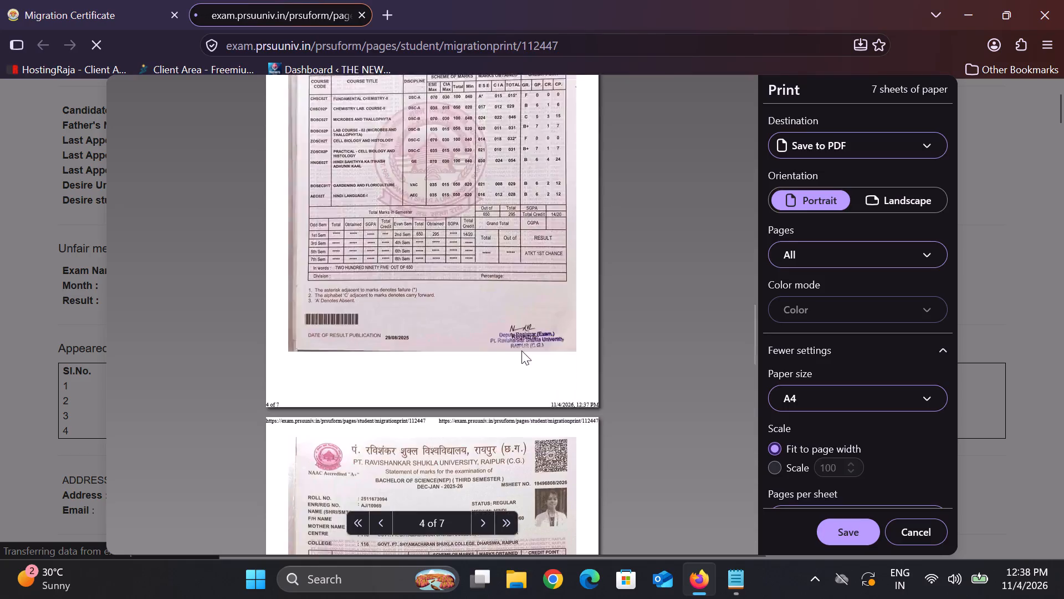
pyautogui.scroll(15, 521, 351)
pyautogui.scroll(6, 521, 351)
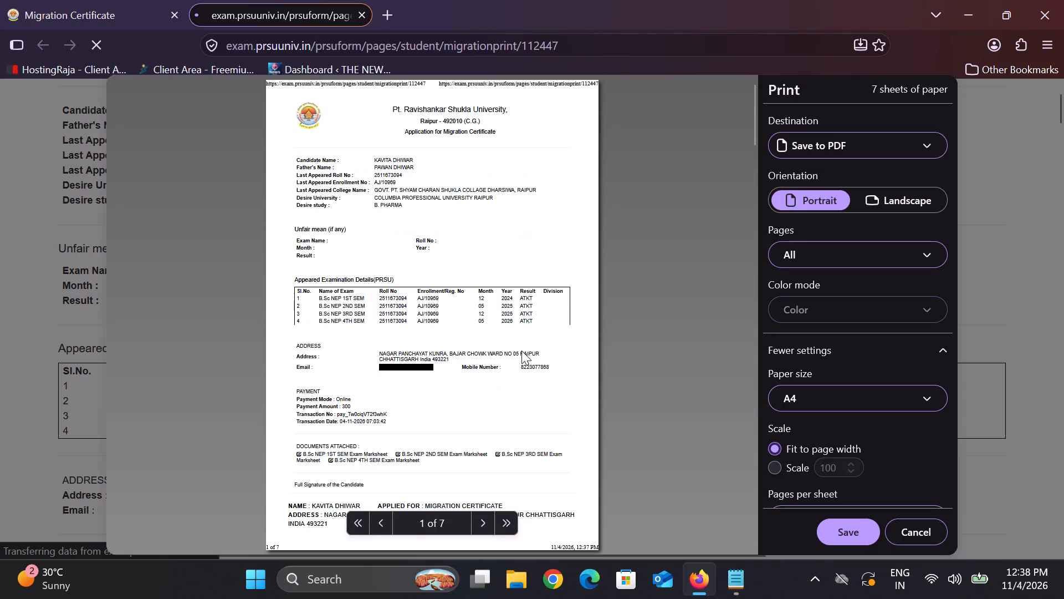
pyautogui.scroll(3, 521, 351)
# Switch the print scale from page-width fitting to a custom scale and lower it to 95.
pyautogui.click(796, 469)
pyautogui.scroll(-9, 280, 276)
pyautogui.scroll(15, 283, 278)
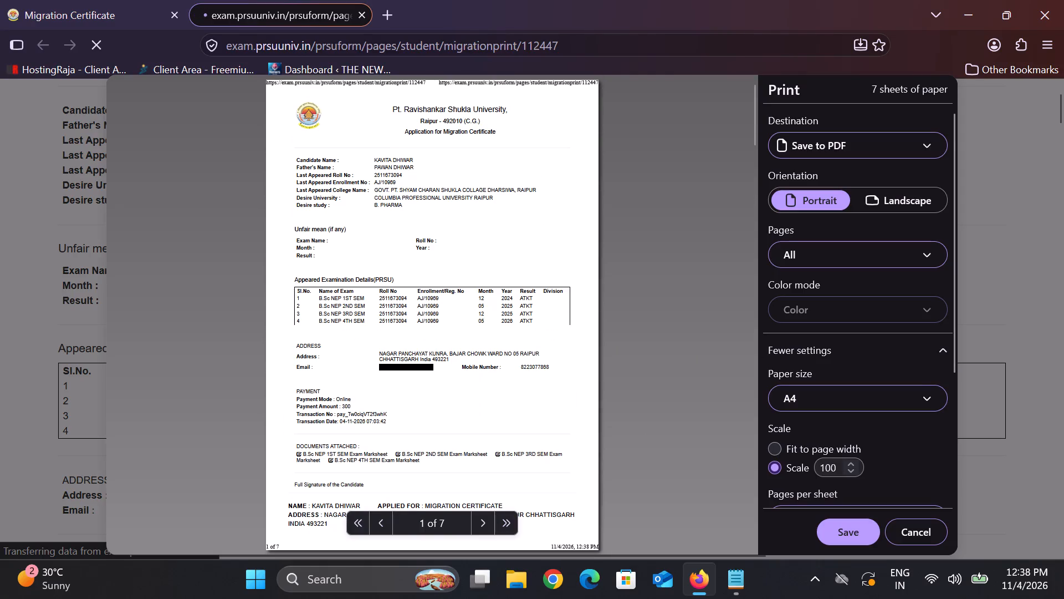
pyautogui.click(846, 468)
pyautogui.tripleClick(846, 468)
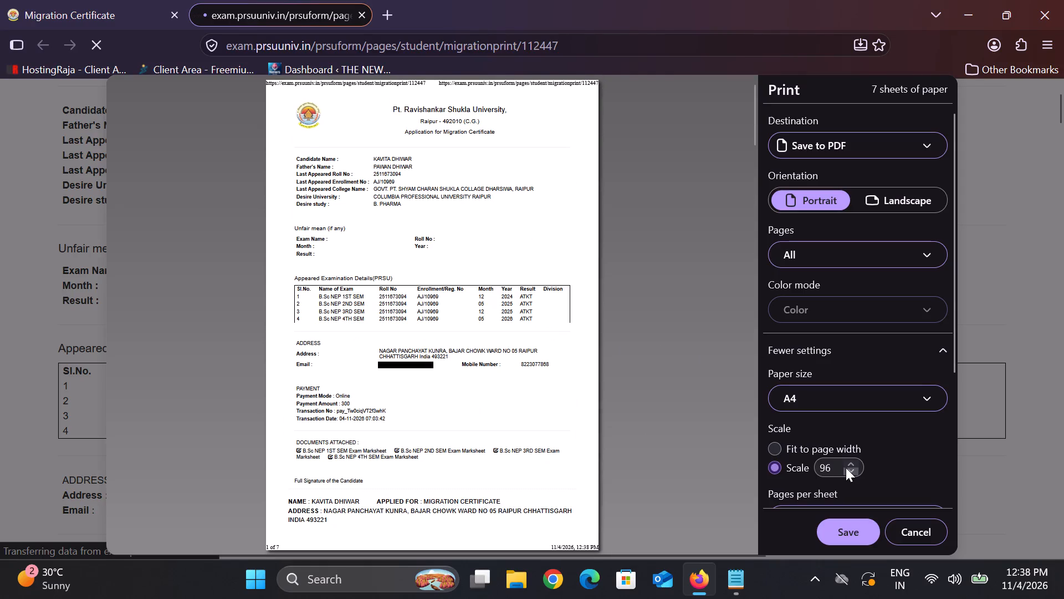
pyautogui.click(846, 468)
# Examine the preview at the 95 scale from the application page through the four marksheets to the last page.
pyautogui.scroll(-3, 426, 394)
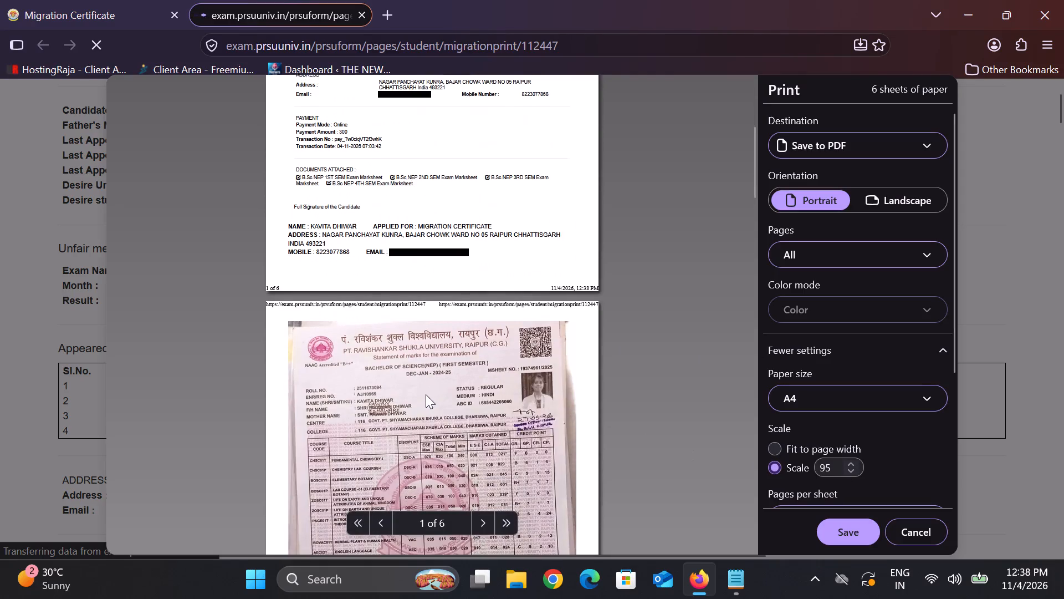
pyautogui.scroll(-9, 444, 359)
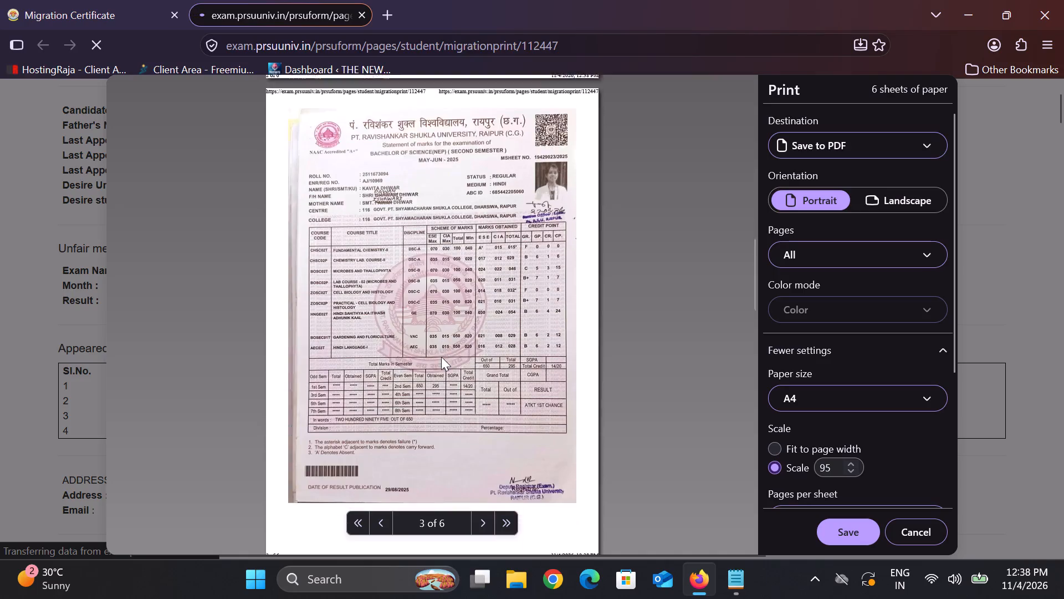
pyautogui.scroll(2, 441, 357)
pyautogui.scroll(-11, 441, 357)
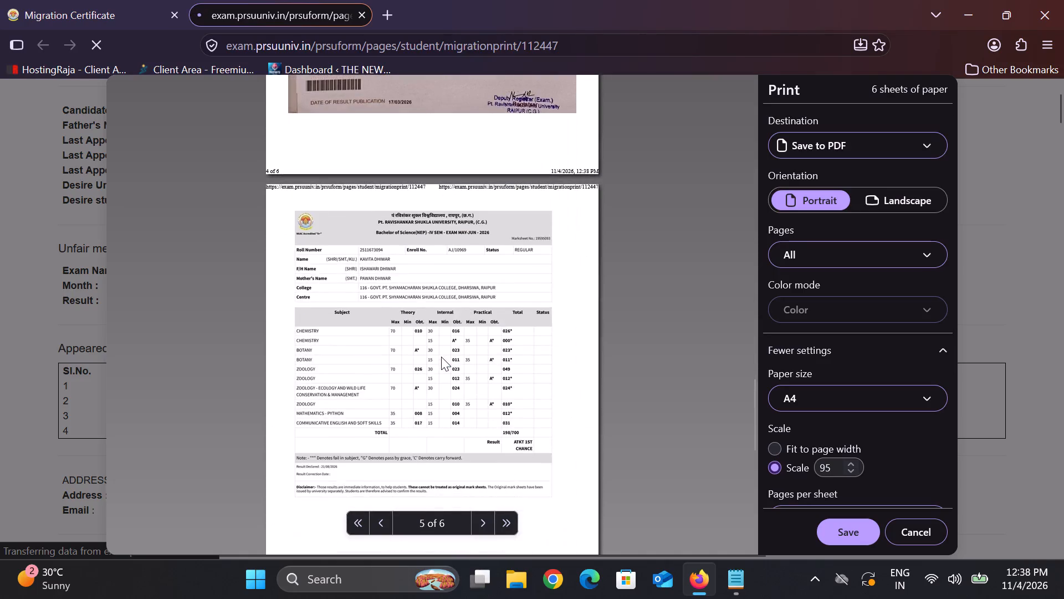
pyautogui.scroll(-10, 441, 357)
pyautogui.scroll(1, 441, 357)
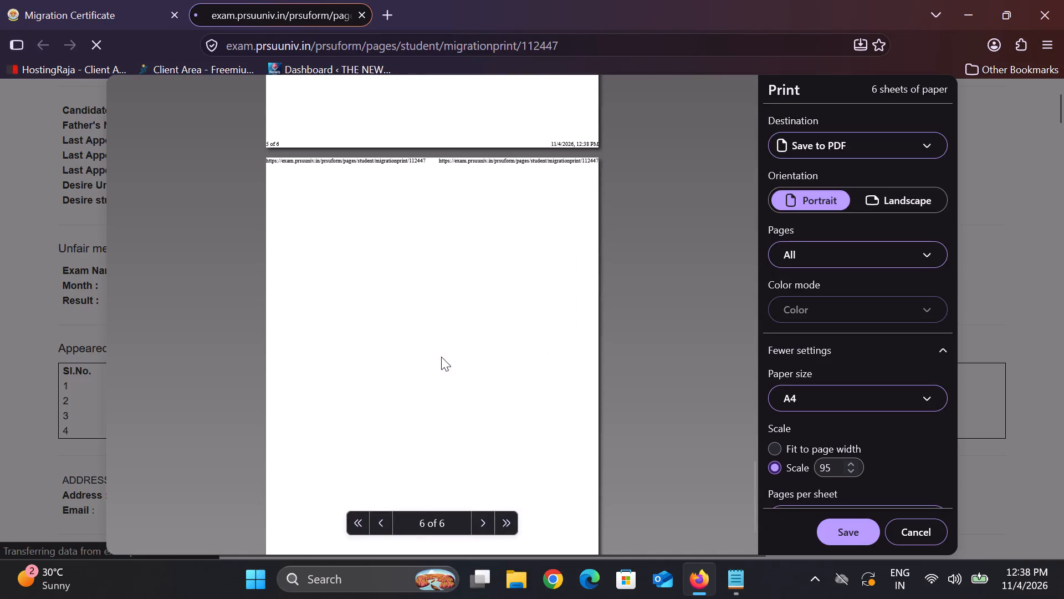
pyautogui.scroll(3, 441, 357)
pyautogui.scroll(-3, 441, 357)
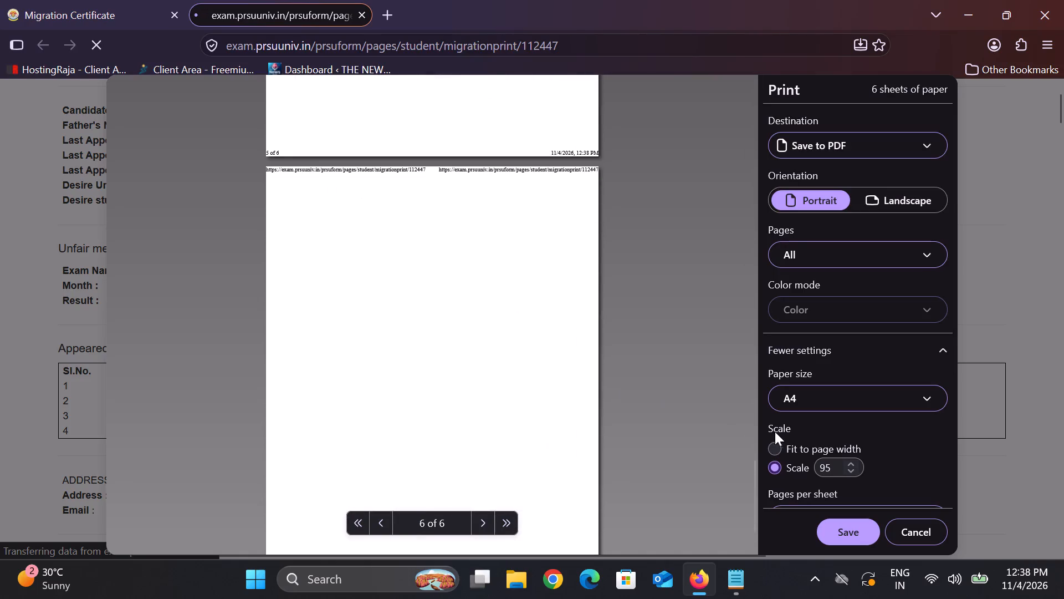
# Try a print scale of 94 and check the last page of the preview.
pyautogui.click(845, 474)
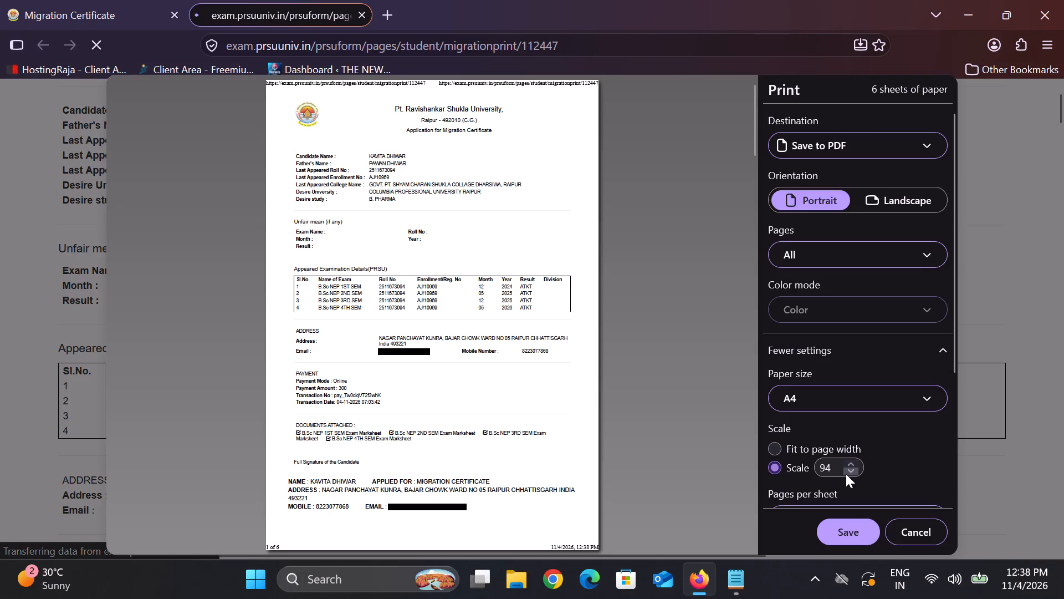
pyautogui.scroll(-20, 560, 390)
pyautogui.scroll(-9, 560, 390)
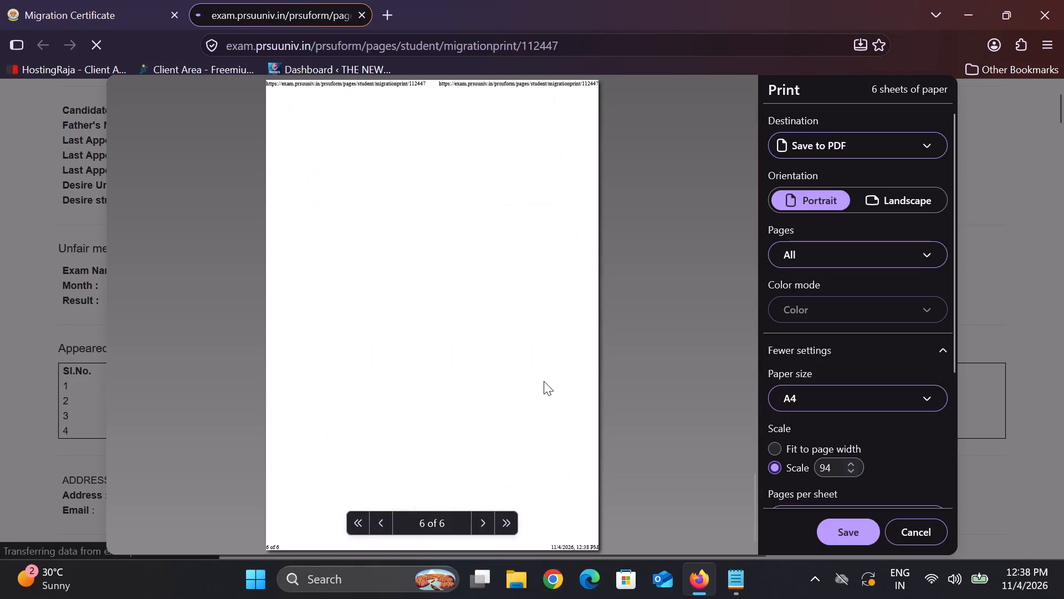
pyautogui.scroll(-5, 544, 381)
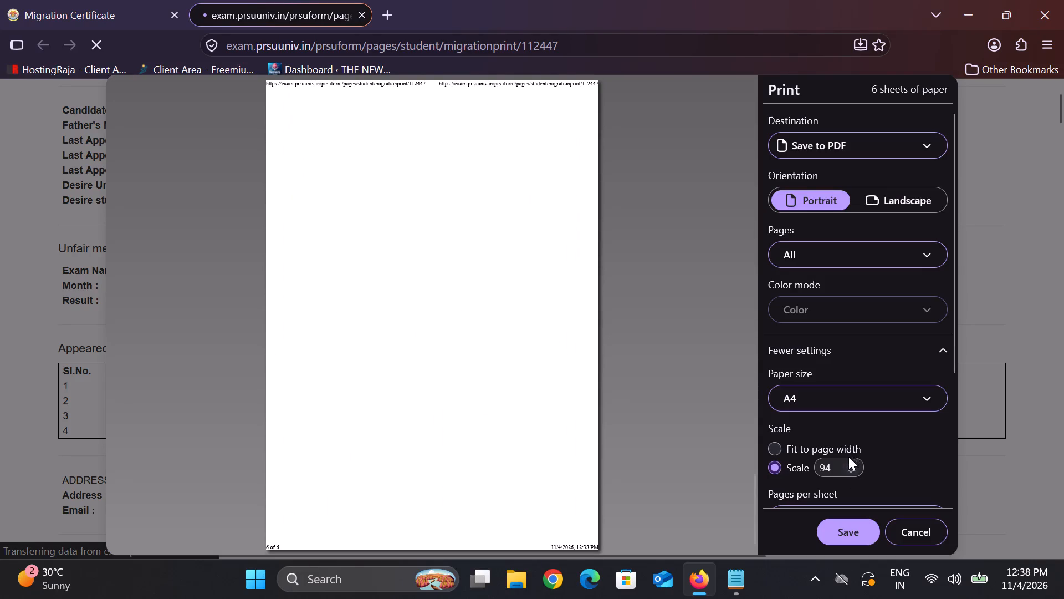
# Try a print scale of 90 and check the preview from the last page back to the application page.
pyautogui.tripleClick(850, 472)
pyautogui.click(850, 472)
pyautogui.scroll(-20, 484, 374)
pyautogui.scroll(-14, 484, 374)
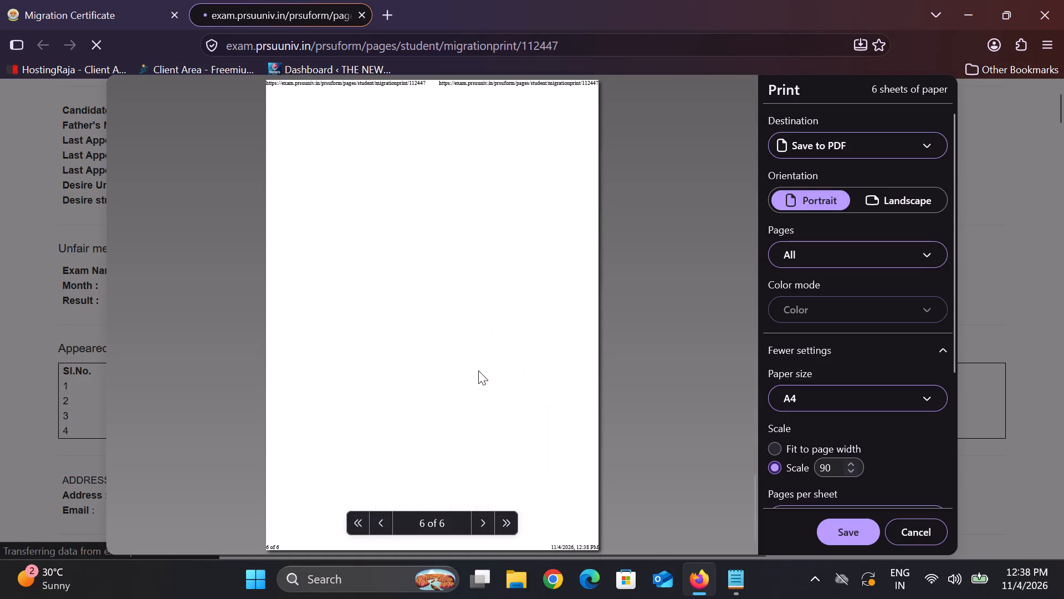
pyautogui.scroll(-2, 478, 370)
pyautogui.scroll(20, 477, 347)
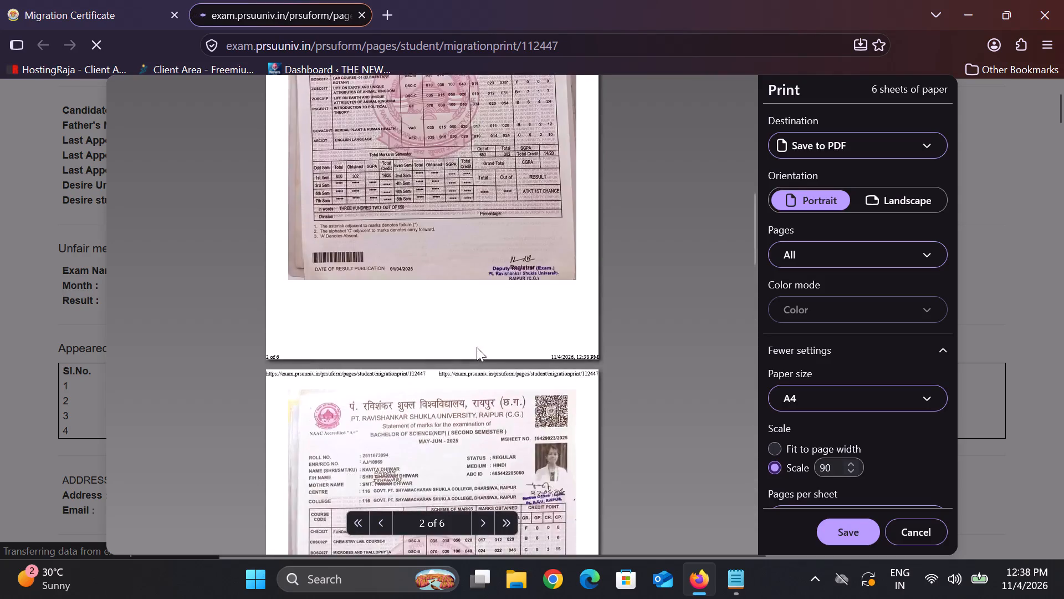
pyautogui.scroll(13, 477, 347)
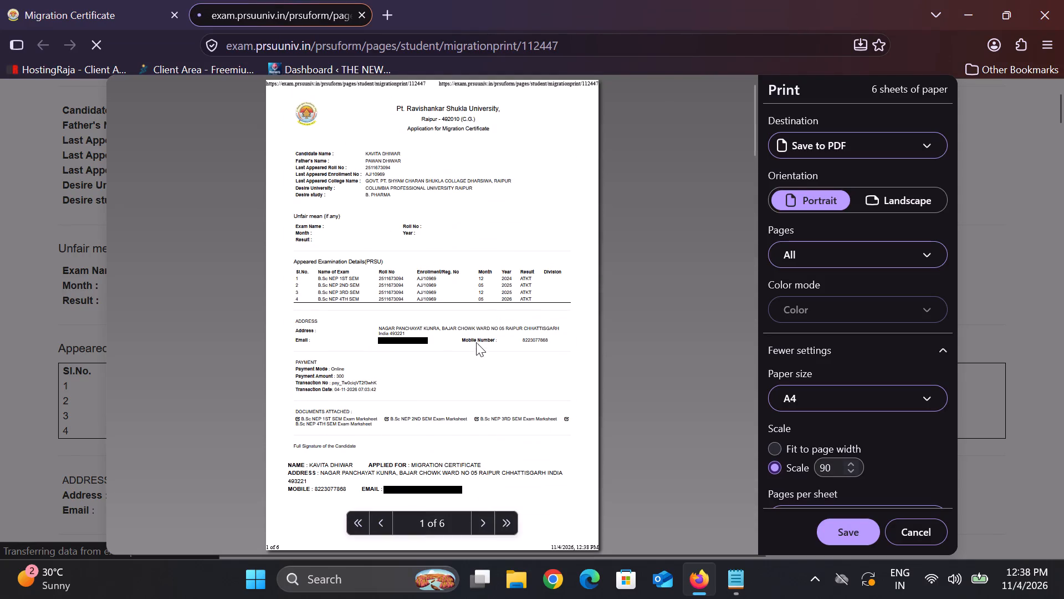
# Raise the custom print scale to 97 and check the application page and marksheets in the preview.
pyautogui.tripleClick(848, 463)
pyautogui.click(848, 463)
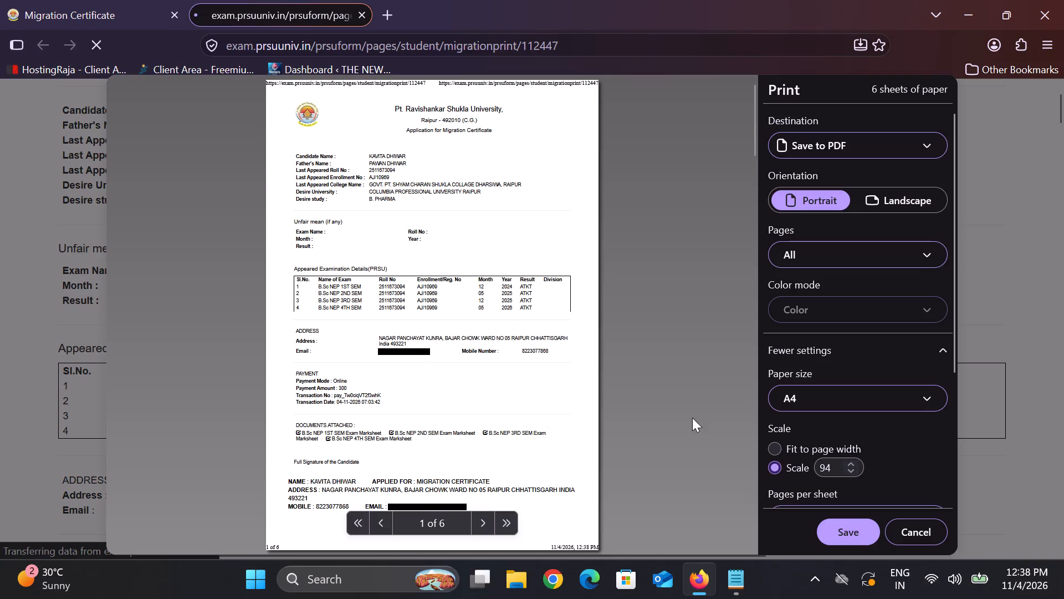
pyautogui.tripleClick(855, 463)
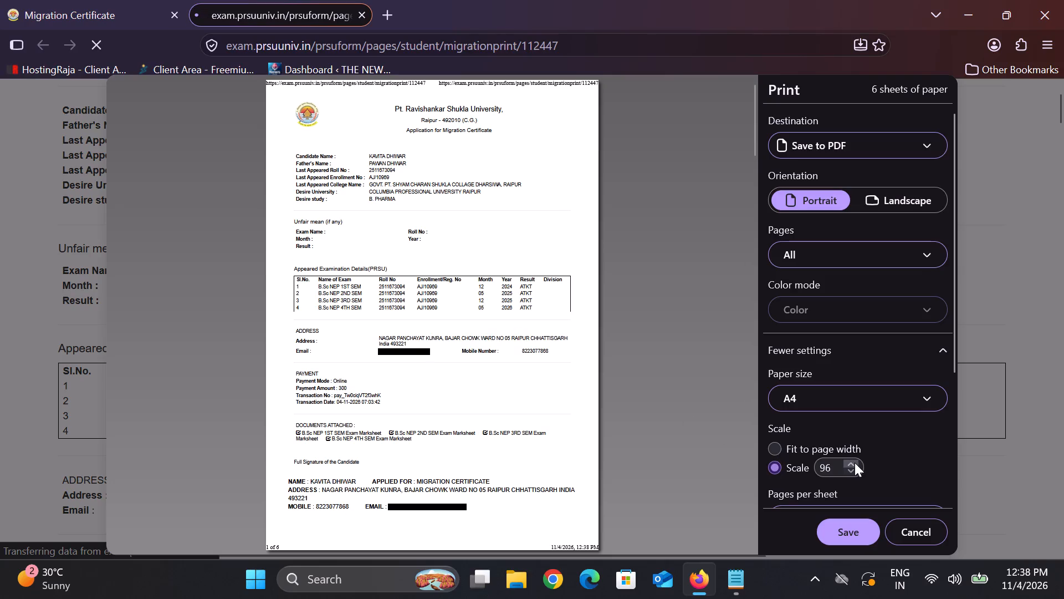
pyautogui.scroll(-4, 557, 412)
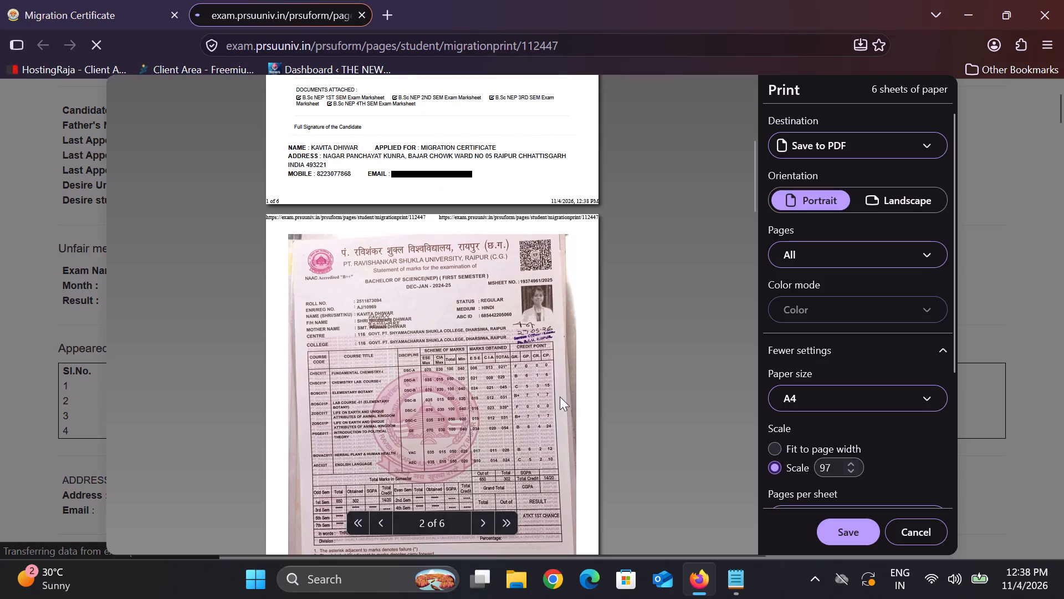
pyautogui.scroll(-13, 560, 395)
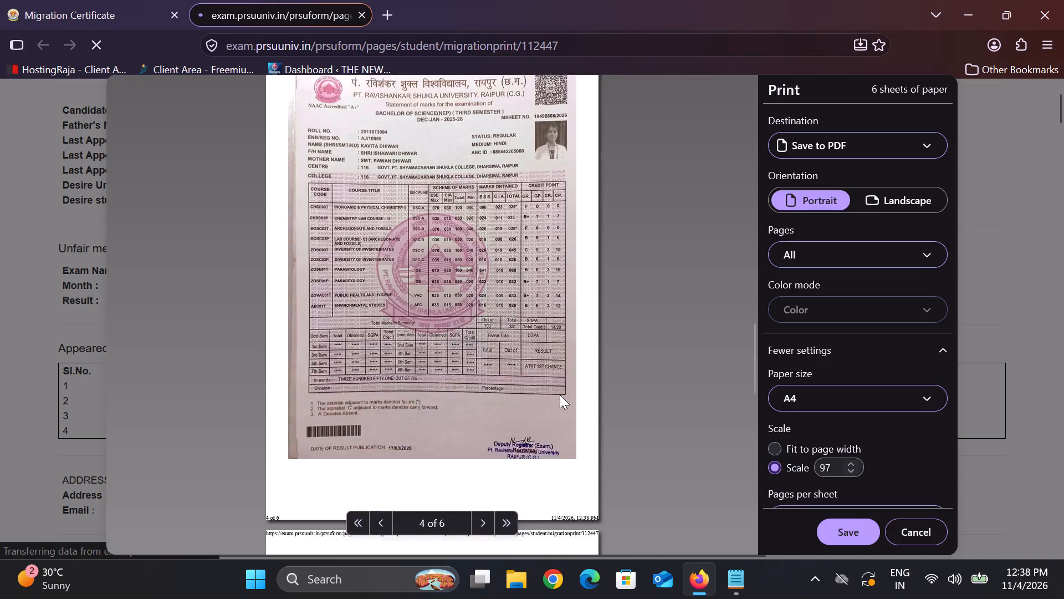
pyautogui.scroll(-20, 560, 395)
pyautogui.scroll(-2, 560, 395)
# Save the printout as a PDF in Downloads, named with the candidate's first name followed by MIGRATION.
pyautogui.click(845, 537)
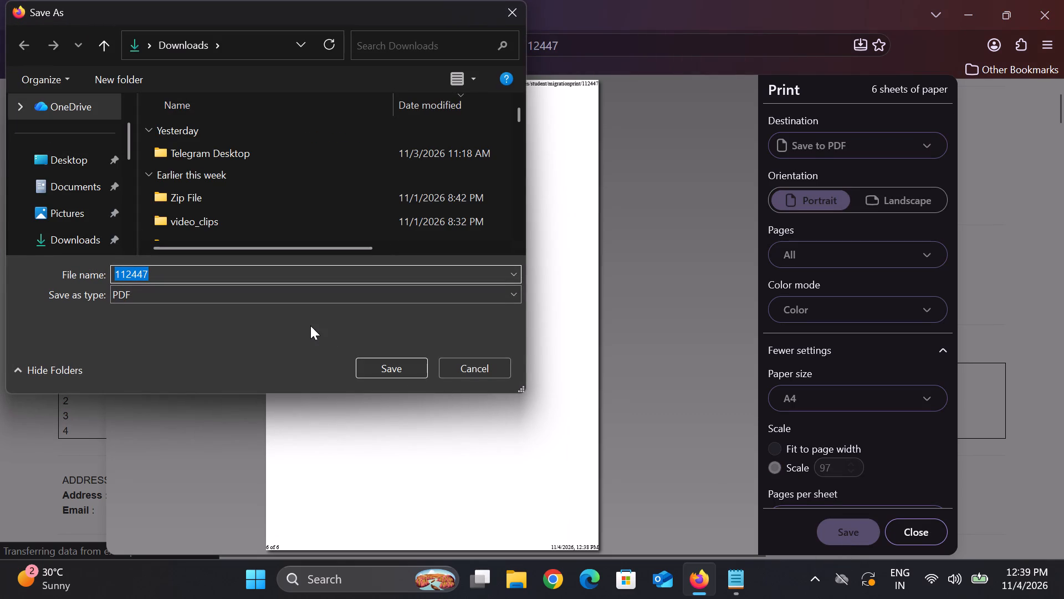
pyautogui.write('KAVITA')
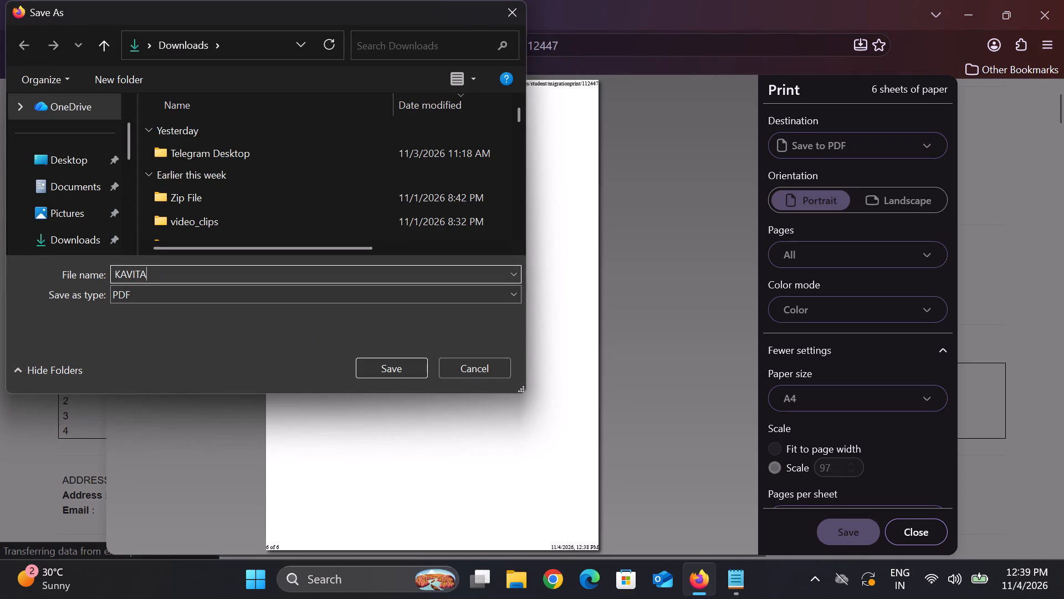
pyautogui.press('space')
pyautogui.write('MIGRATION')
pyautogui.press('Return')
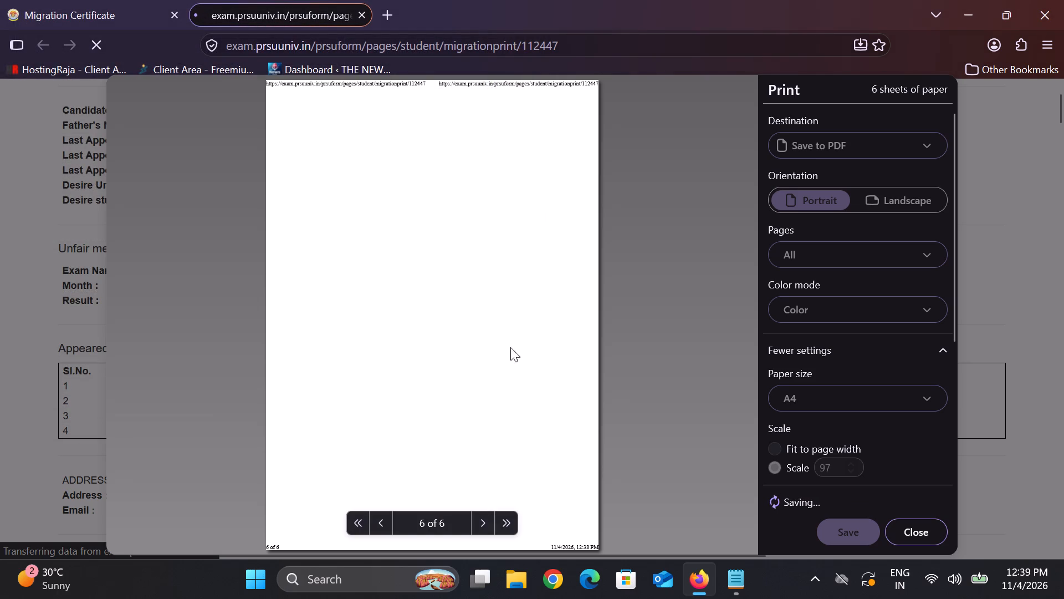
# Examine the application printout web page and its attached semester marksheets at a reduced zoom of 20%.
pyautogui.scroll(20, 422, 339)
pyautogui.scroll(3, 422, 339)
pyautogui.scroll(-7, 421, 336)
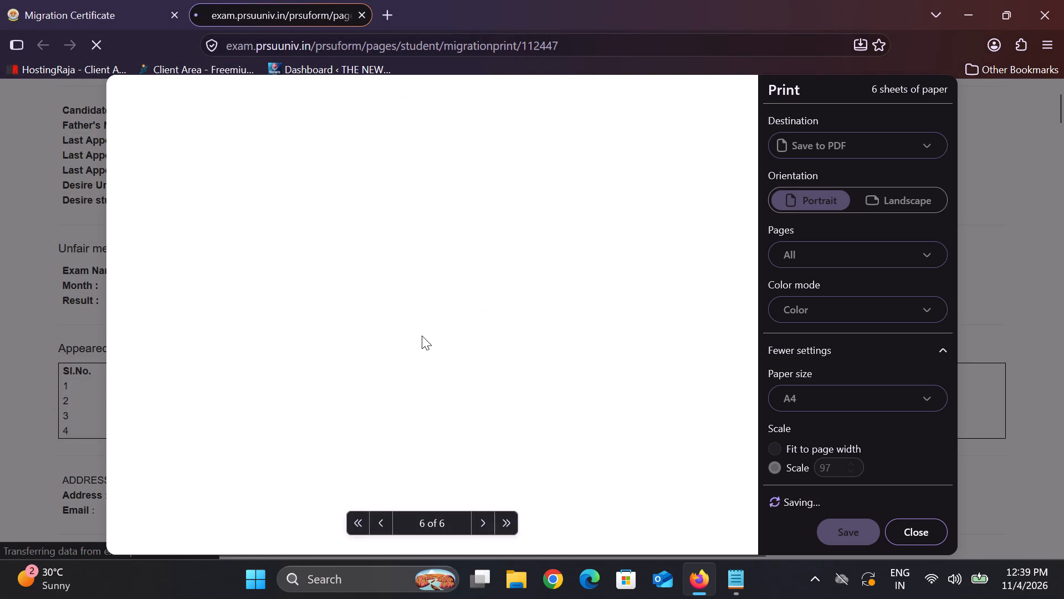
pyautogui.scroll(-7, 422, 336)
pyautogui.scroll(10, 422, 336)
pyautogui.scroll(-6, 422, 336)
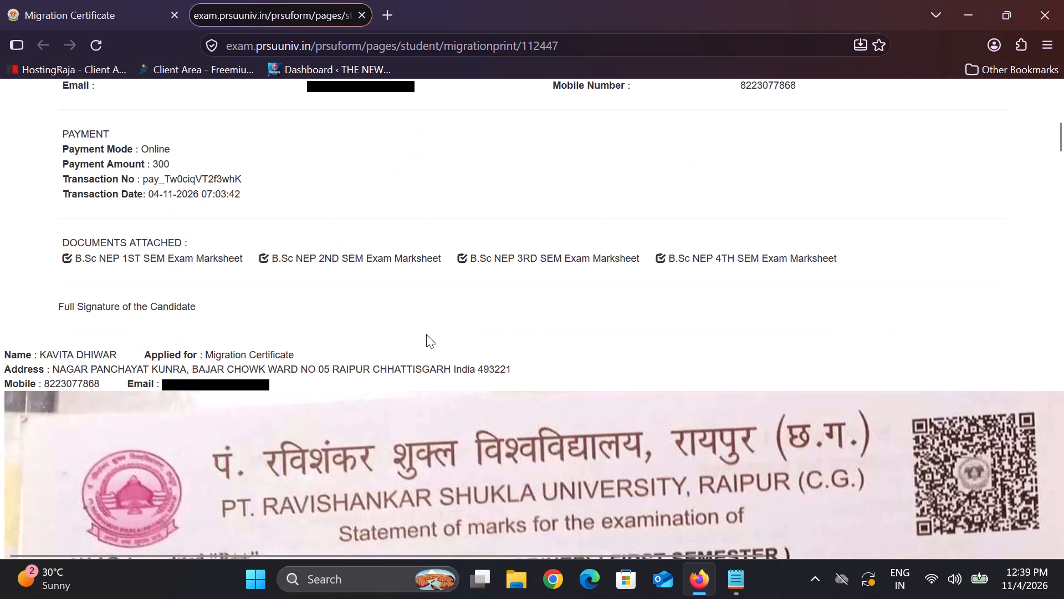
pyautogui.scroll(-5, 426, 334)
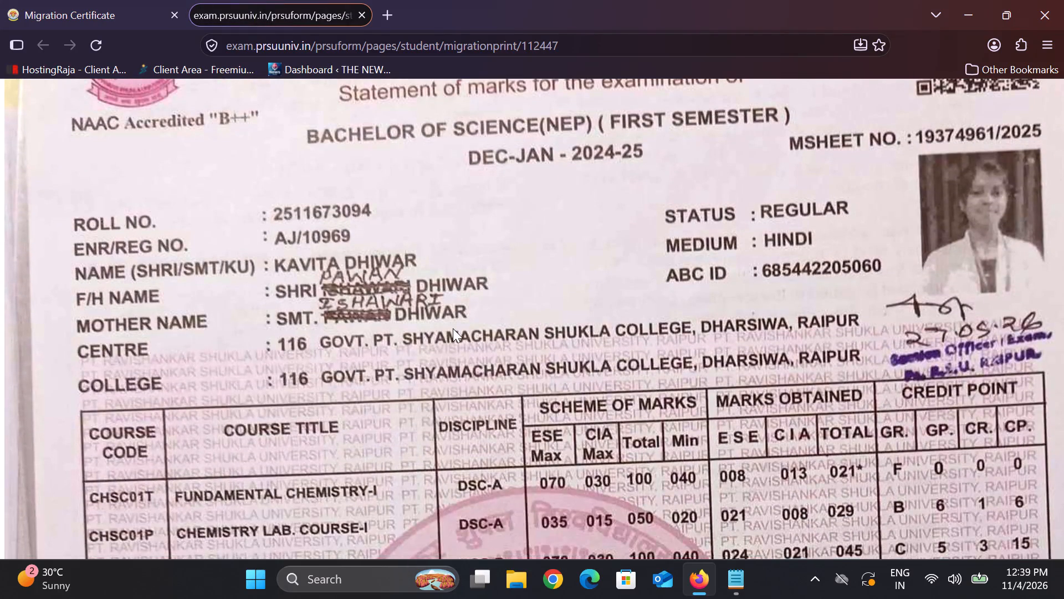
pyautogui.hotkey('ctrl', '-')
pyautogui.hotkey('ctrl', '-')
pyautogui.hotkey('ctrl', '-')
pyautogui.hotkey('ctrl', '-')
pyautogui.hotkey('ctrl', '-')
pyautogui.hotkey('ctrl', '-')
pyautogui.hotkey('ctrl', '-')
pyautogui.hotkey('ctrl', '-')
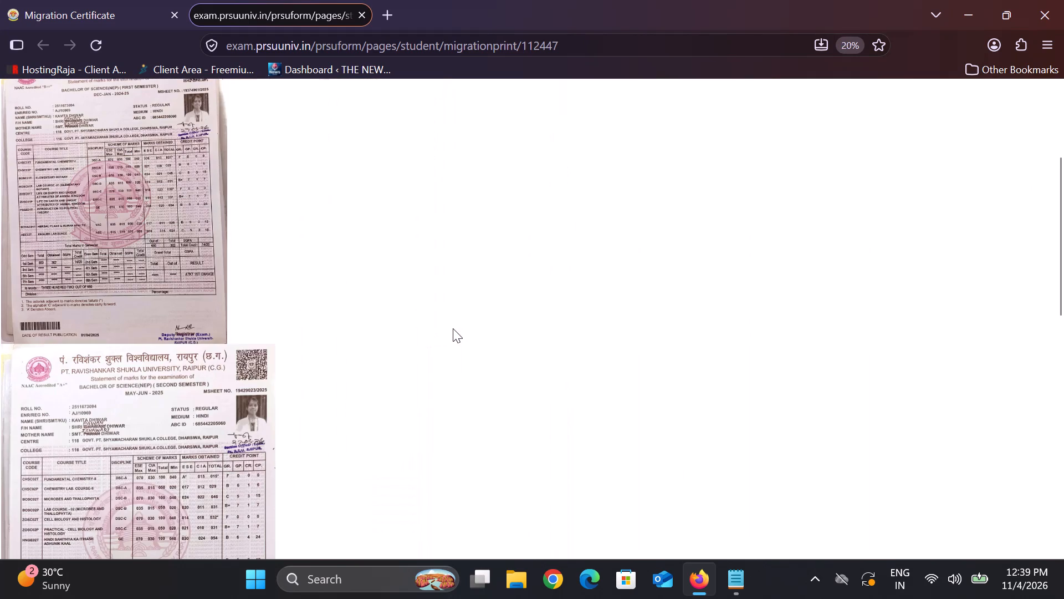
pyautogui.scroll(15, 282, 383)
pyautogui.scroll(9, 275, 387)
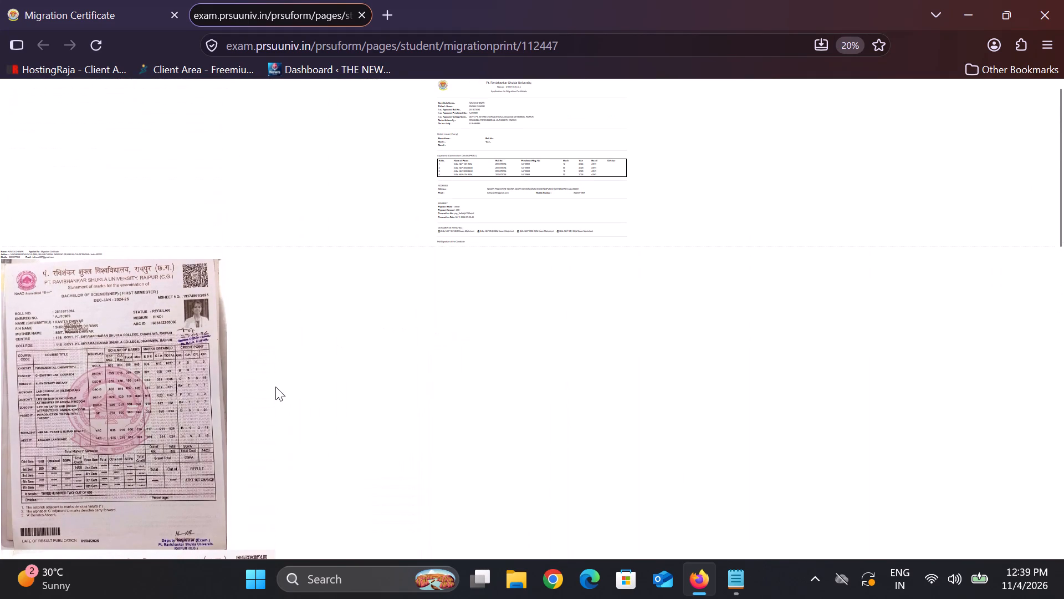
pyautogui.scroll(3, 275, 387)
pyautogui.scroll(-20, 275, 387)
pyautogui.scroll(-20, 275, 387)
pyautogui.scroll(-11, 275, 387)
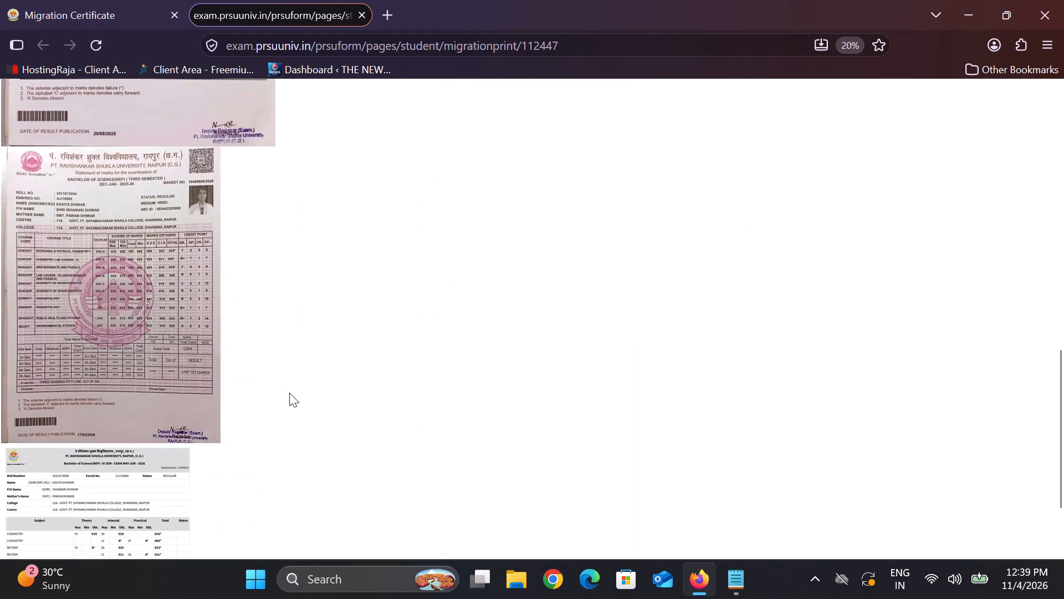
pyautogui.scroll(-15, 289, 393)
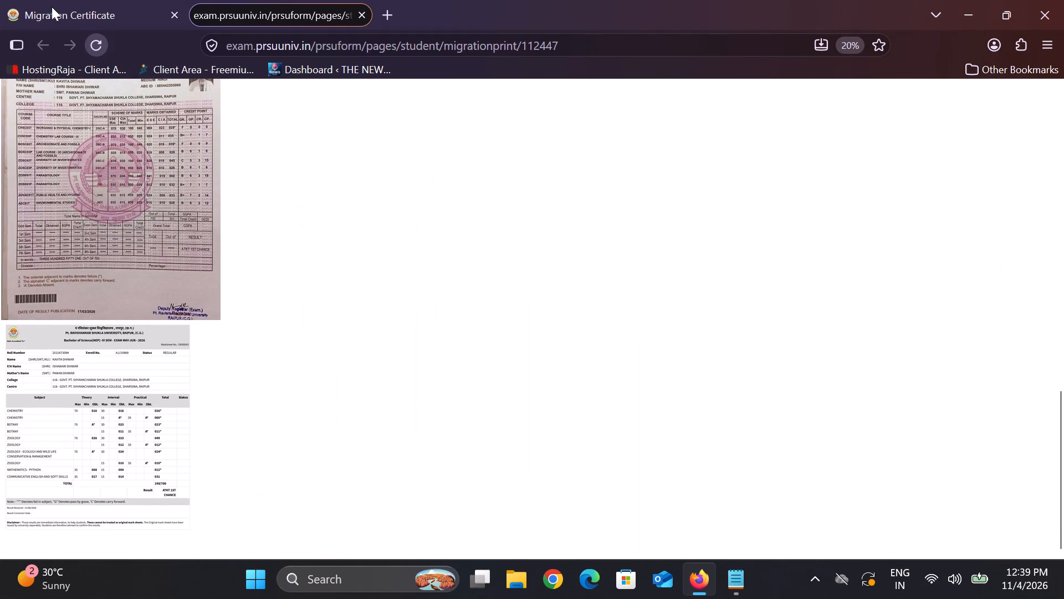
# Return to the Migration Certificate applications list, enlarge it to a readable size, and check the payment and application status.
pyautogui.click(53, 7)
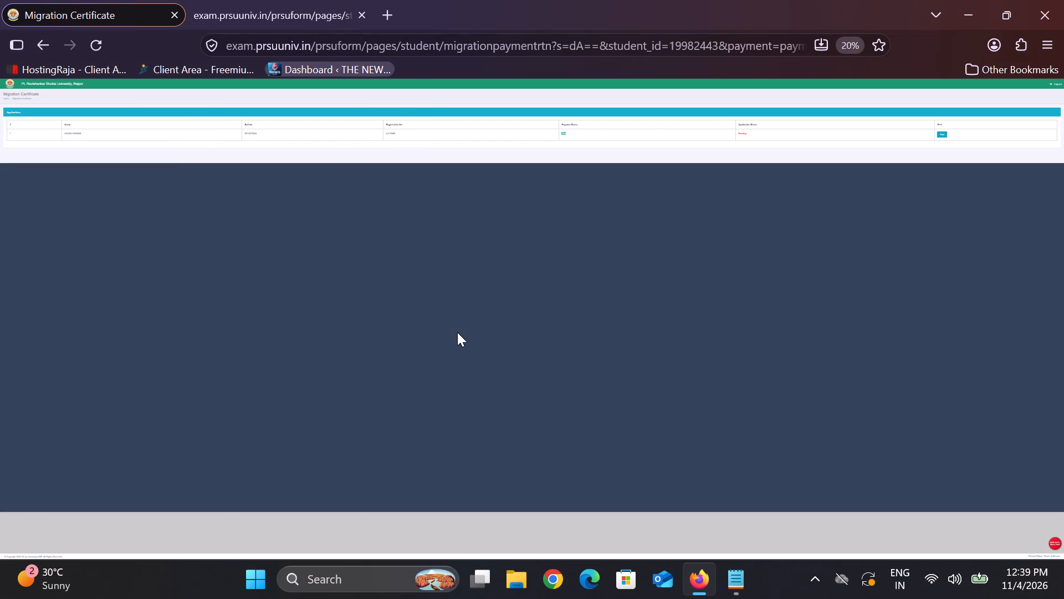
pyautogui.hotkey('ctrl', '=')
pyautogui.hotkey('ctrl', '=')
pyautogui.hotkey('ctrl', '=')
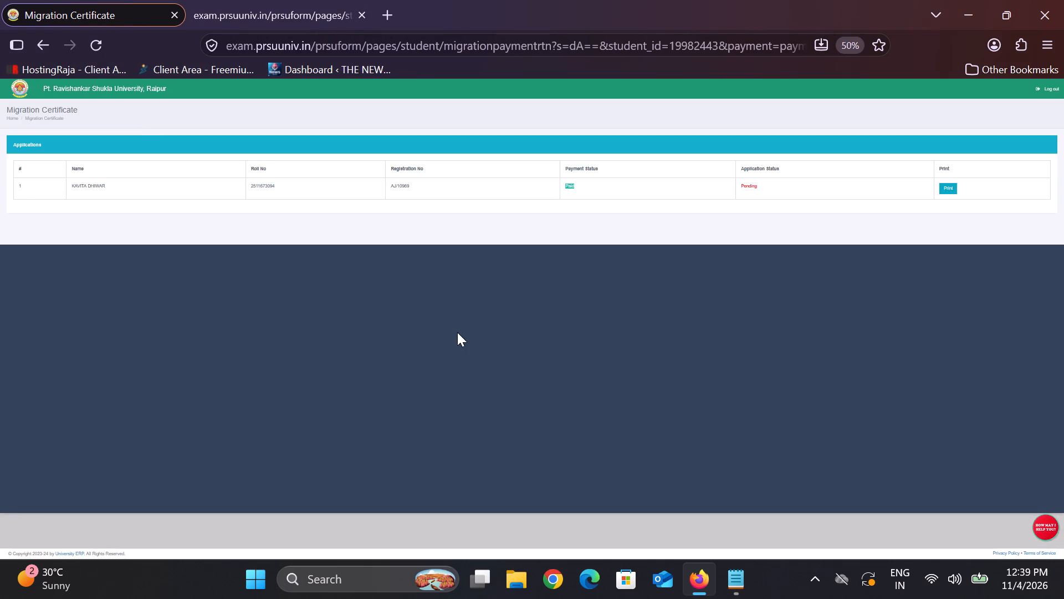
pyautogui.hotkey('ctrl', '=')
pyautogui.hotkey('ctrl', '=')
pyautogui.hotkey('ctrl', '=')
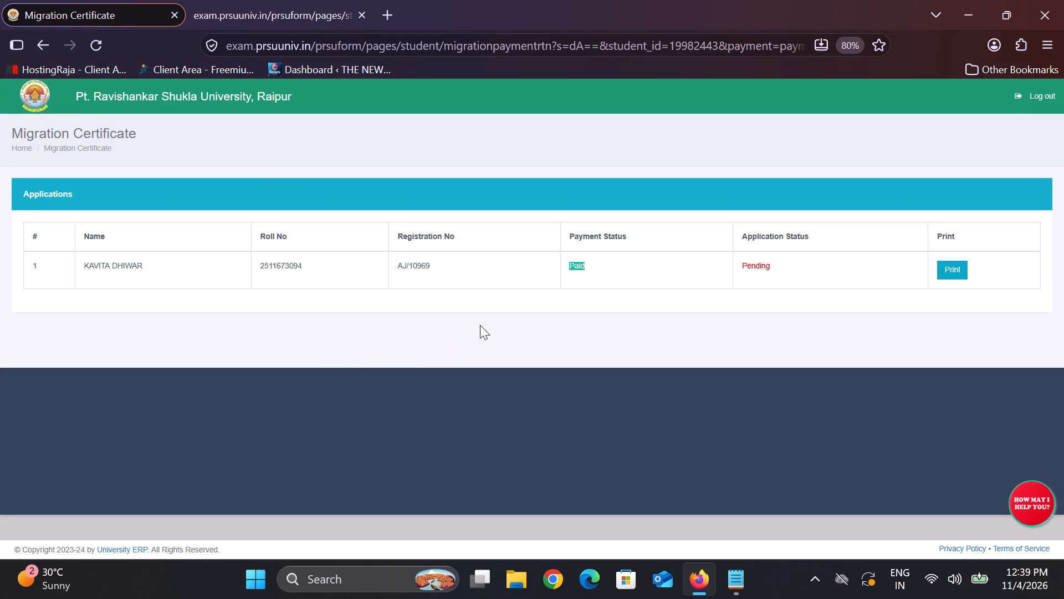
pyautogui.click(520, 329)
pyautogui.doubleClick(639, 294)
pyautogui.click(644, 354)
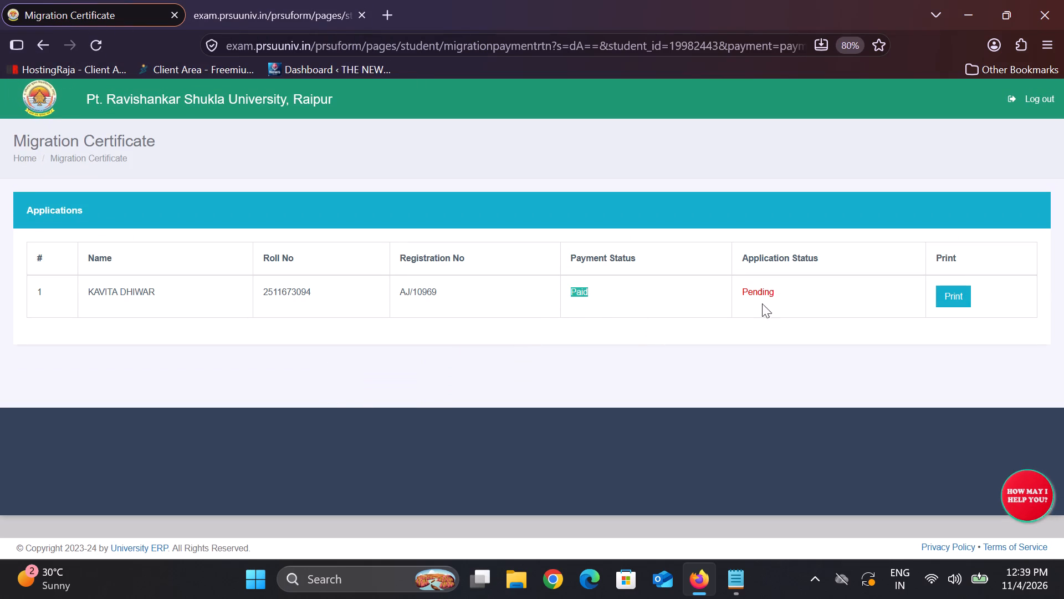
pyautogui.doubleClick(623, 311)
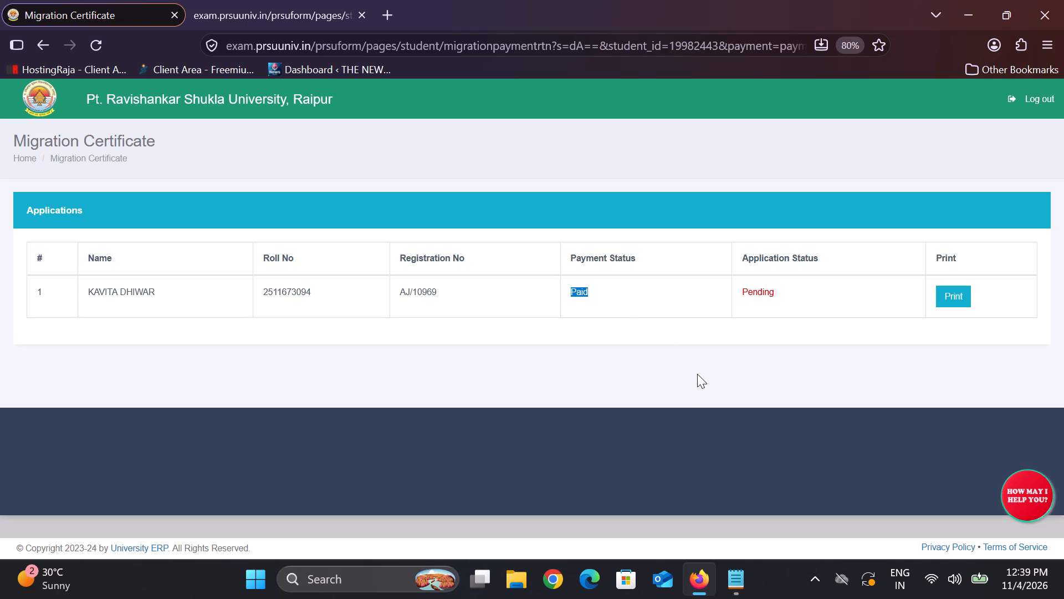
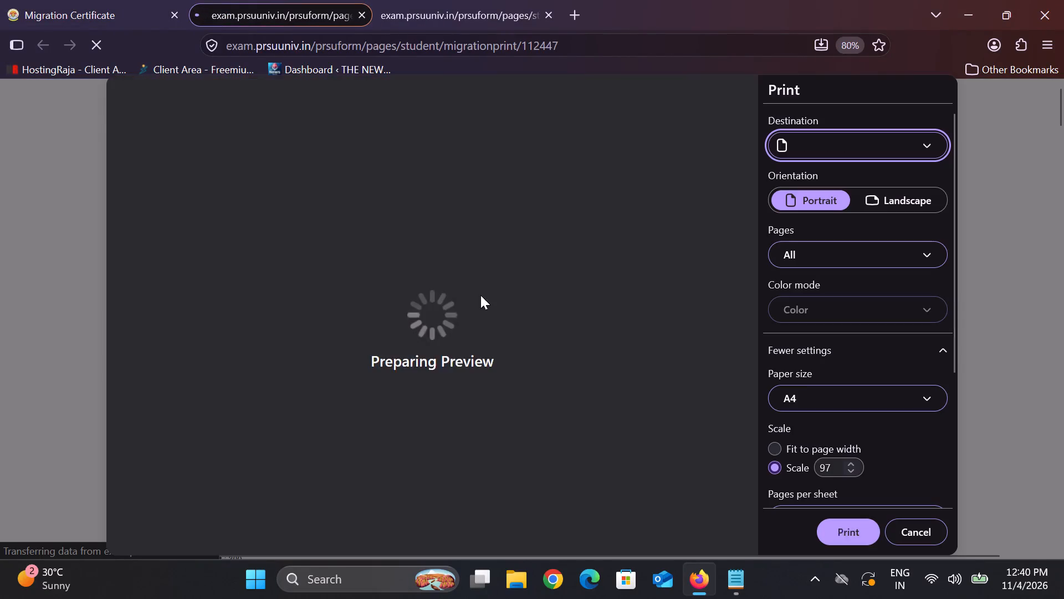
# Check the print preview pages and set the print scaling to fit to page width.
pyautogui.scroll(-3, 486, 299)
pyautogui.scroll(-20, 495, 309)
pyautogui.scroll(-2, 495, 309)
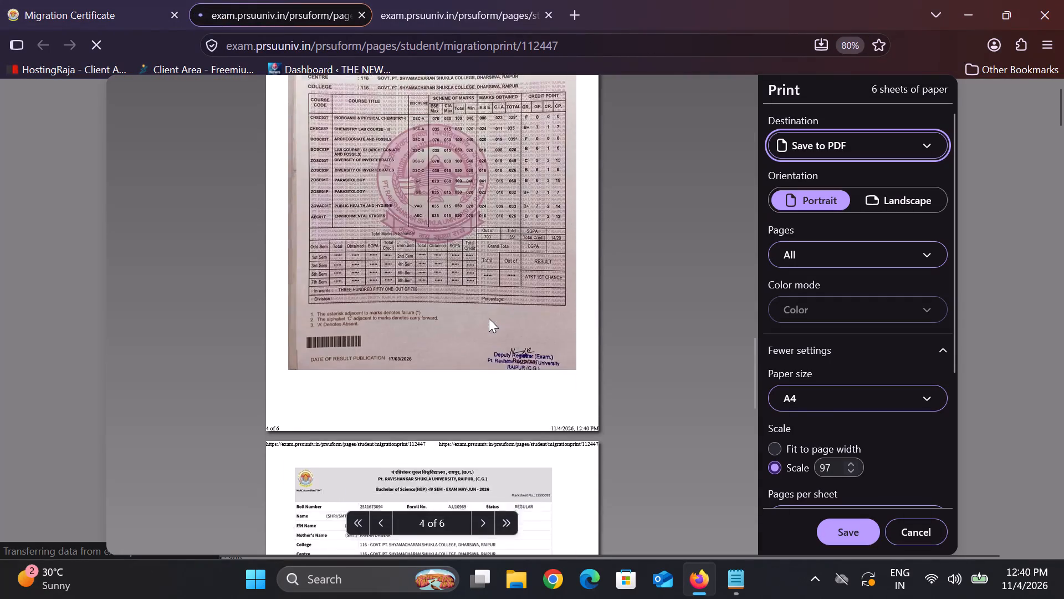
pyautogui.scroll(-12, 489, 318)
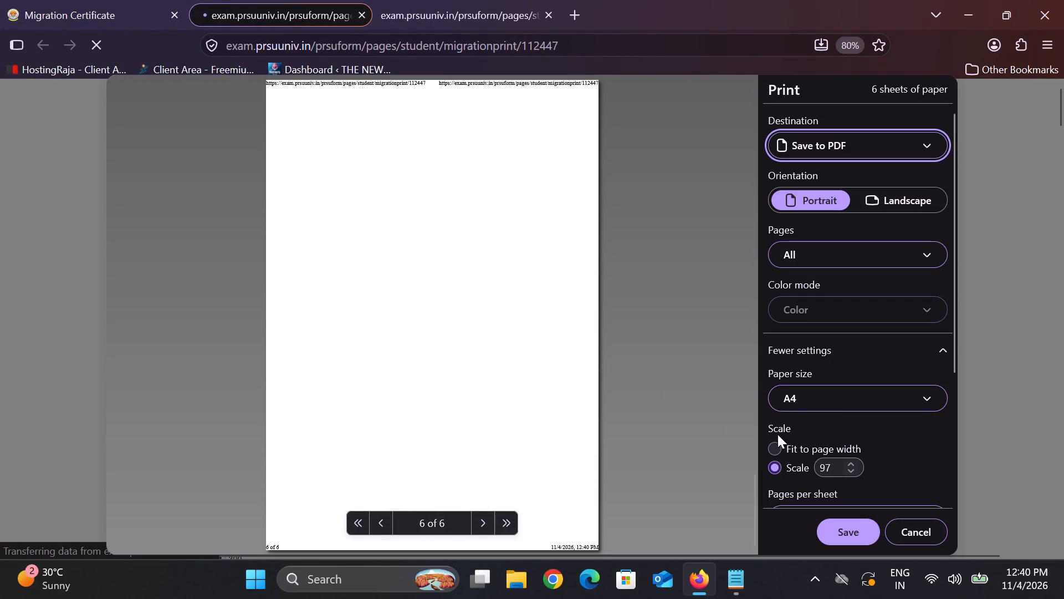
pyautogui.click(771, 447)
# Review how the application form and marksheets are laid out across the preview pages with fit-to-width scaling.
pyautogui.scroll(-5, 434, 331)
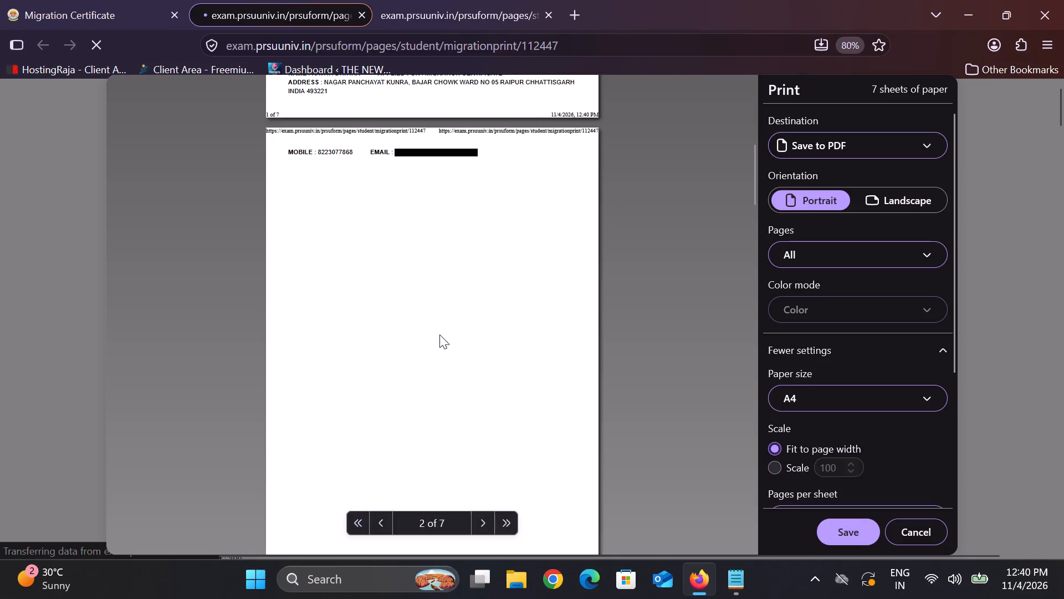
pyautogui.scroll(-5, 800, 334)
pyautogui.scroll(-7, 531, 358)
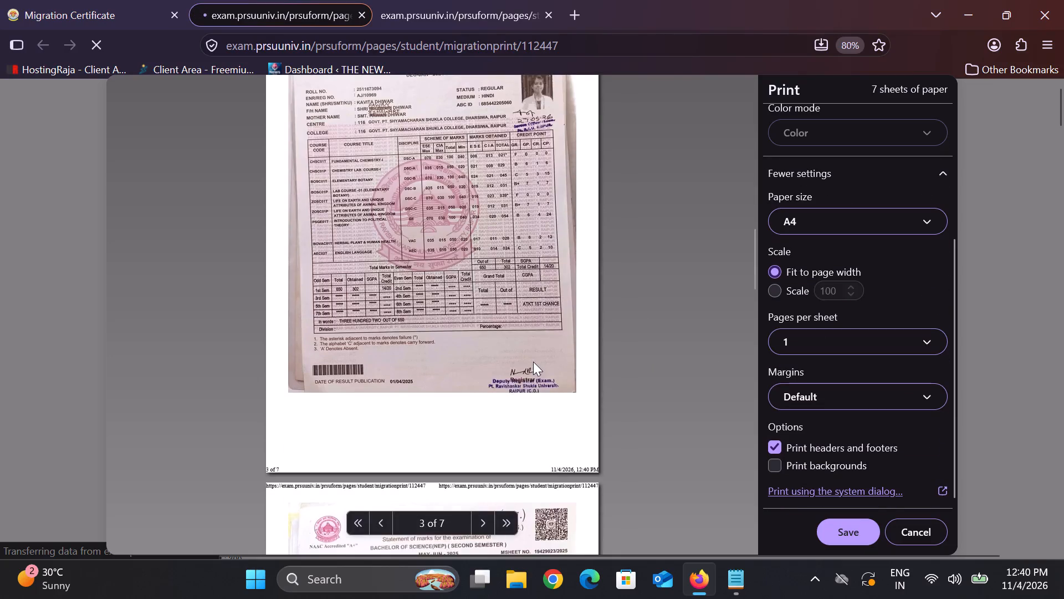
pyautogui.scroll(-19, 533, 362)
pyautogui.scroll(-7, 533, 368)
pyautogui.scroll(1, 531, 372)
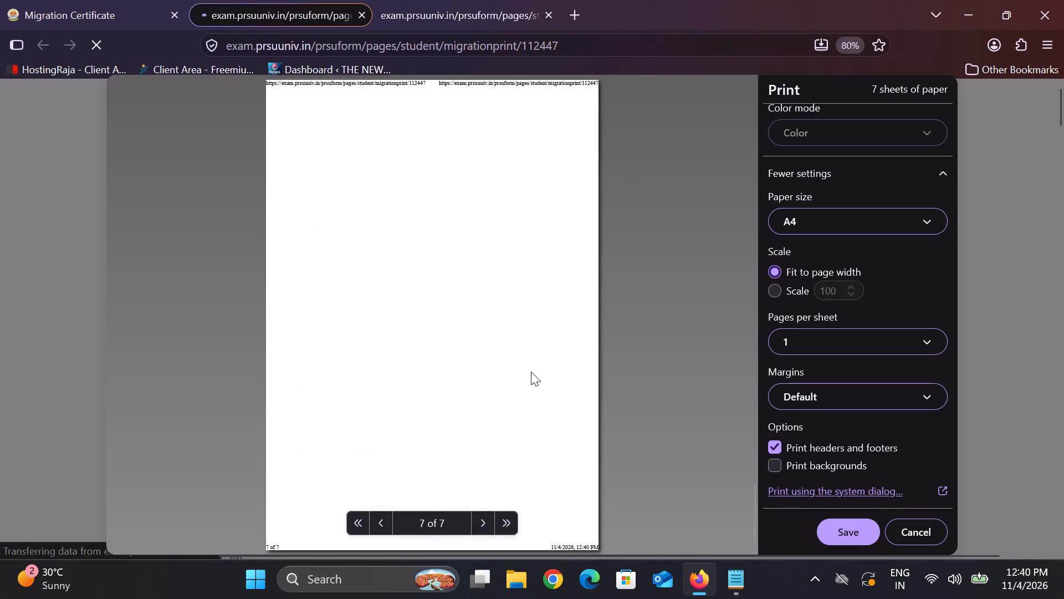
pyautogui.scroll(20, 531, 372)
pyautogui.scroll(6, 531, 372)
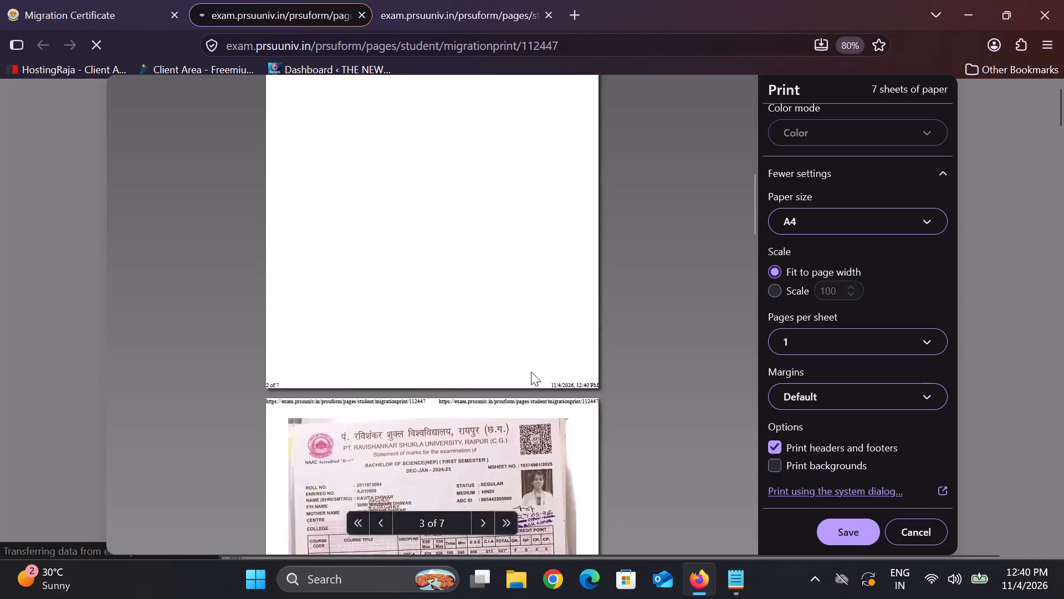
pyautogui.scroll(2, 531, 372)
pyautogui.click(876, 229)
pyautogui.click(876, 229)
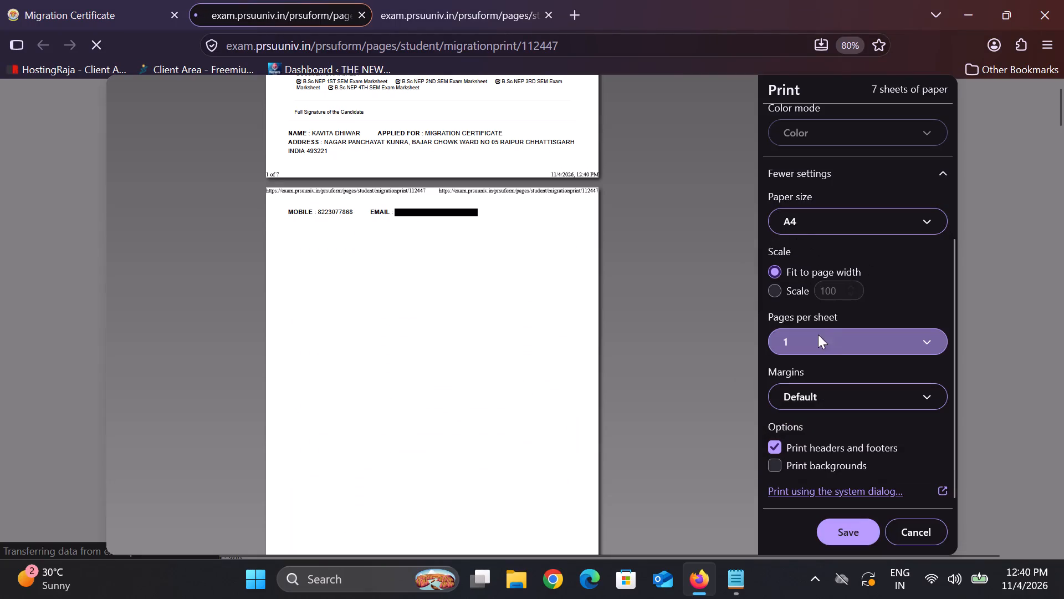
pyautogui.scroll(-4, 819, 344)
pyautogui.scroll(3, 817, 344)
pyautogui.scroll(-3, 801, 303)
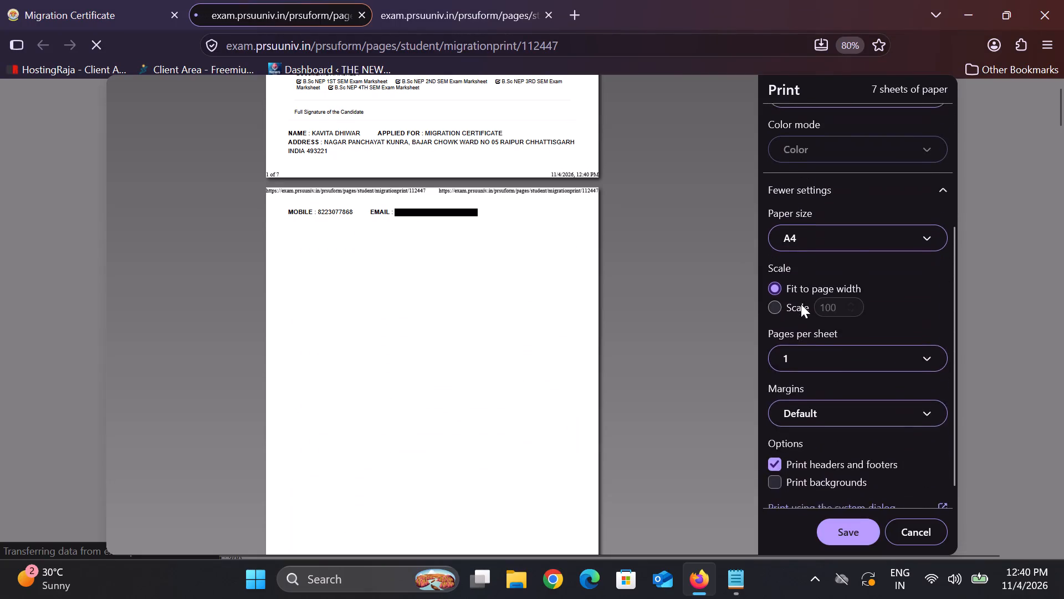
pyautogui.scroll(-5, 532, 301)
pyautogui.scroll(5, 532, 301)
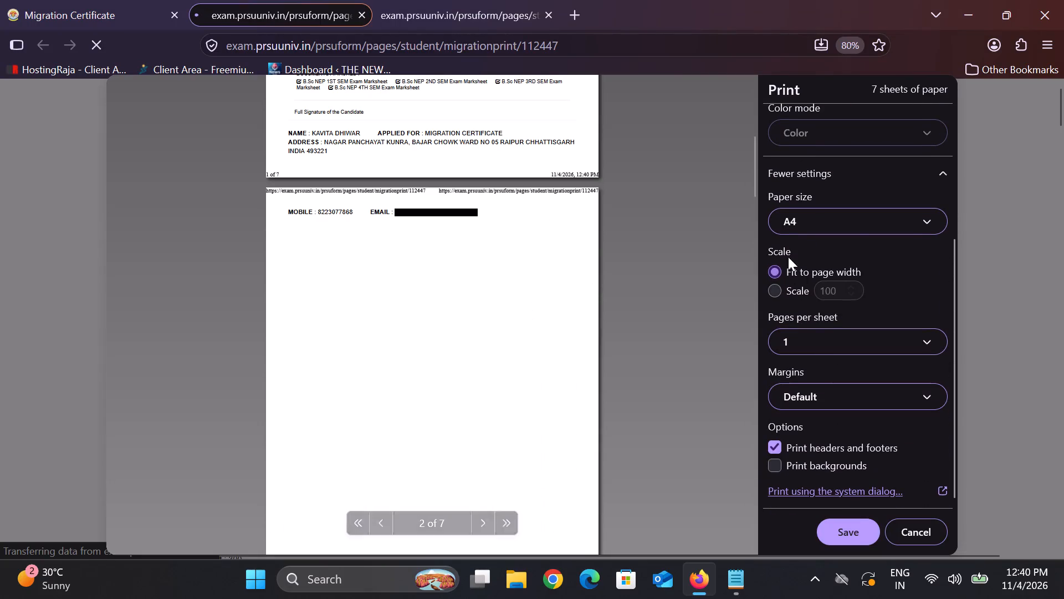
# Switch the print scaling to a custom scale and reduce it to 85.
pyautogui.click(776, 290)
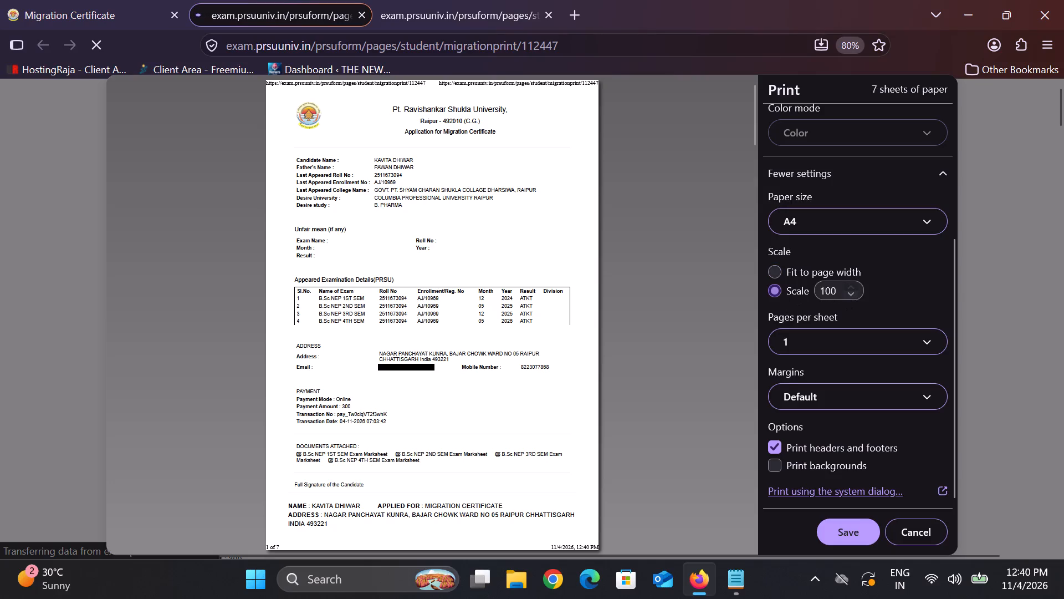
pyautogui.doubleClick(853, 287)
pyautogui.tripleClick(852, 297)
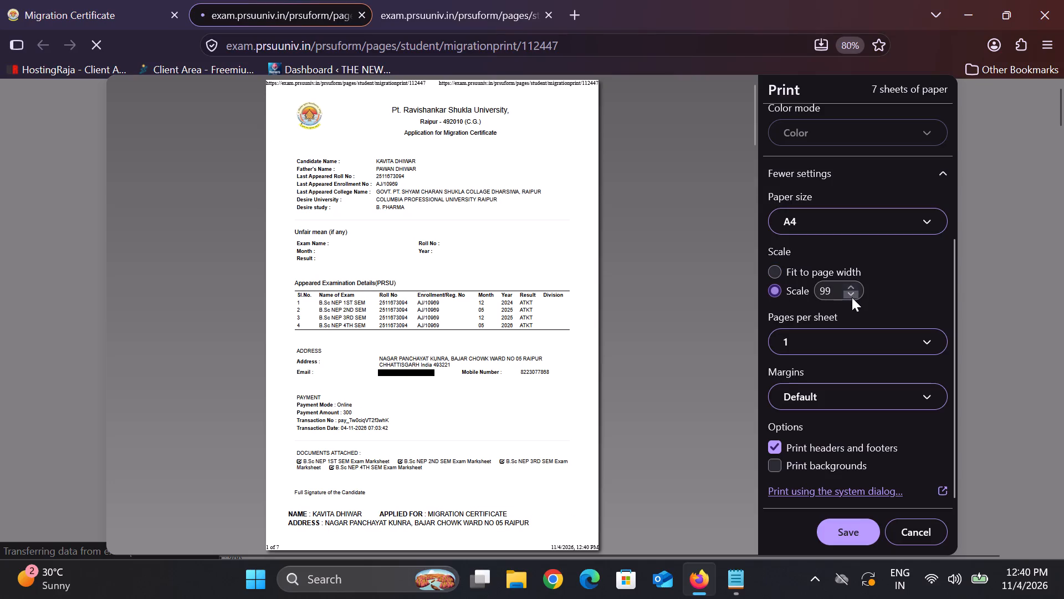
pyautogui.tripleClick(852, 297)
pyautogui.tripleClick(852, 297)
pyautogui.tripleClick(852, 297)
pyautogui.scroll(-11, 673, 324)
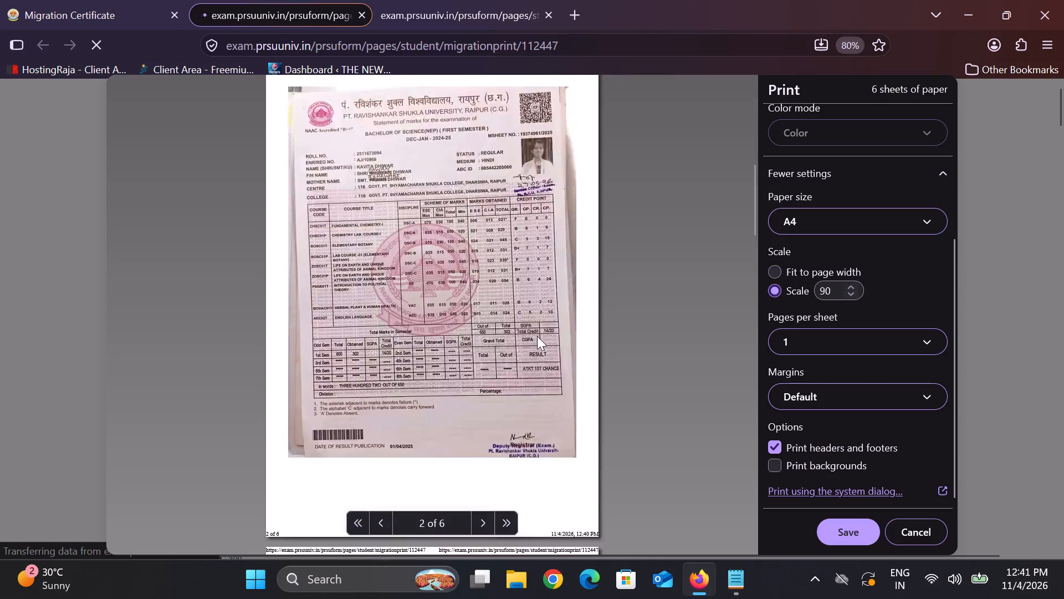
pyautogui.scroll(-20, 537, 336)
pyautogui.scroll(-10, 537, 336)
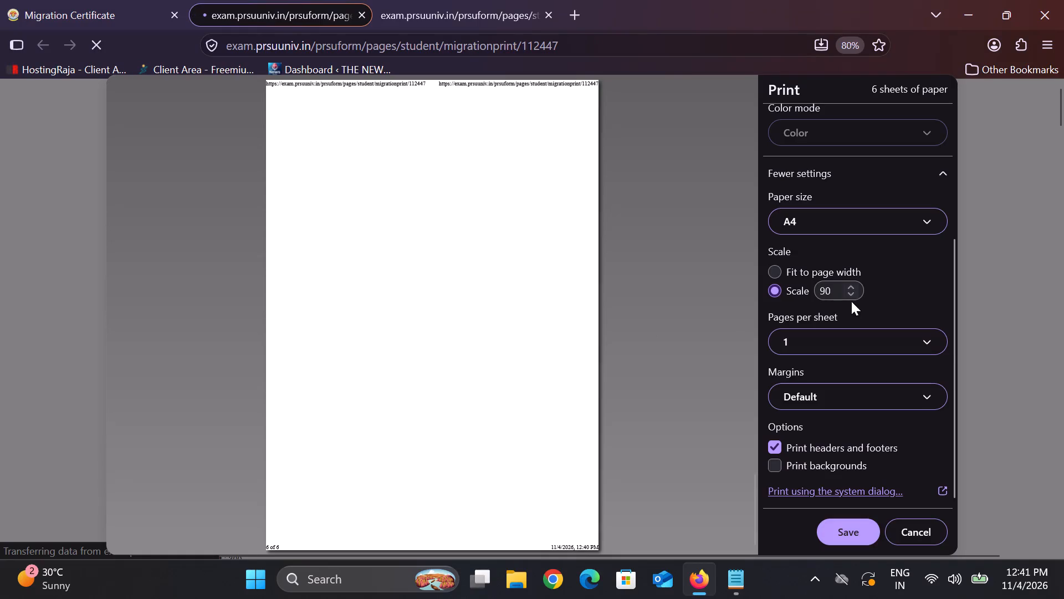
pyautogui.click(850, 296)
pyautogui.tripleClick(850, 296)
pyautogui.click(849, 296)
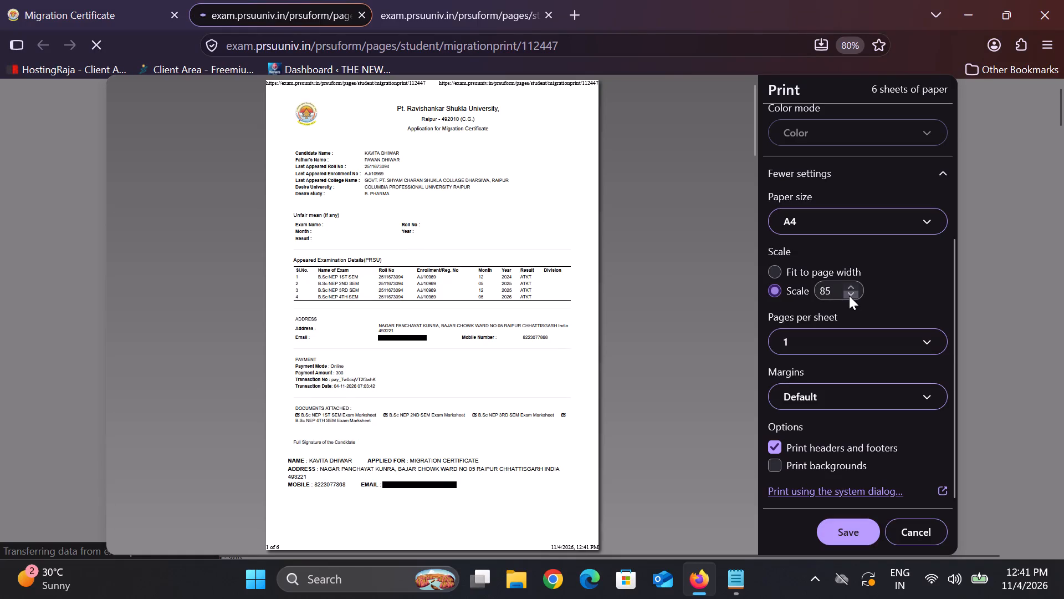
# Examine the last preview pages to see how the marksheets and the blank page are laid out at this scale.
pyautogui.scroll(-20, 515, 308)
pyautogui.scroll(-5, 515, 308)
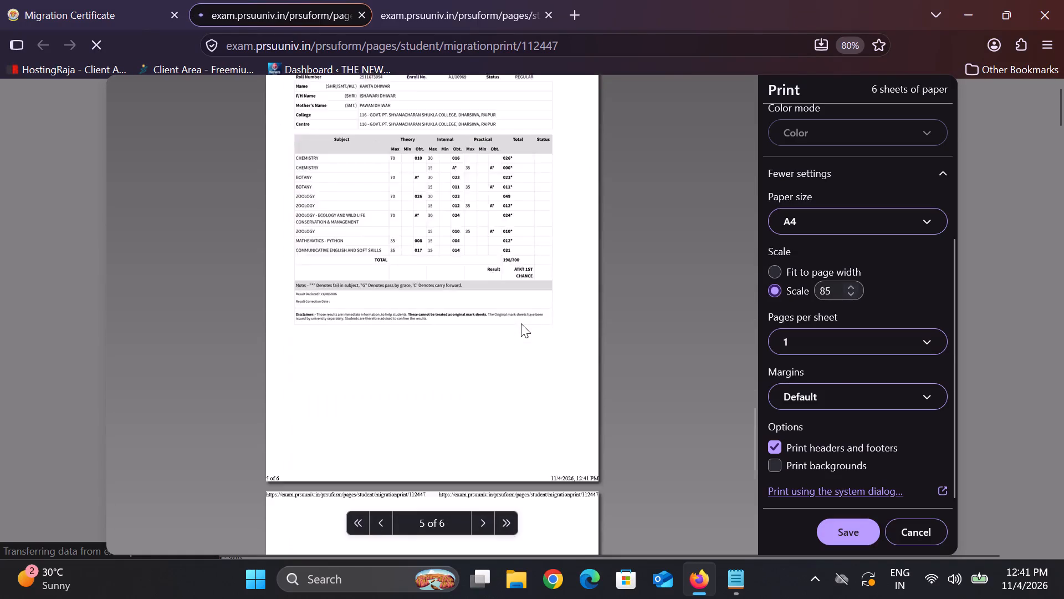
pyautogui.scroll(-13, 521, 323)
pyautogui.scroll(5, 520, 324)
pyautogui.scroll(-5, 520, 324)
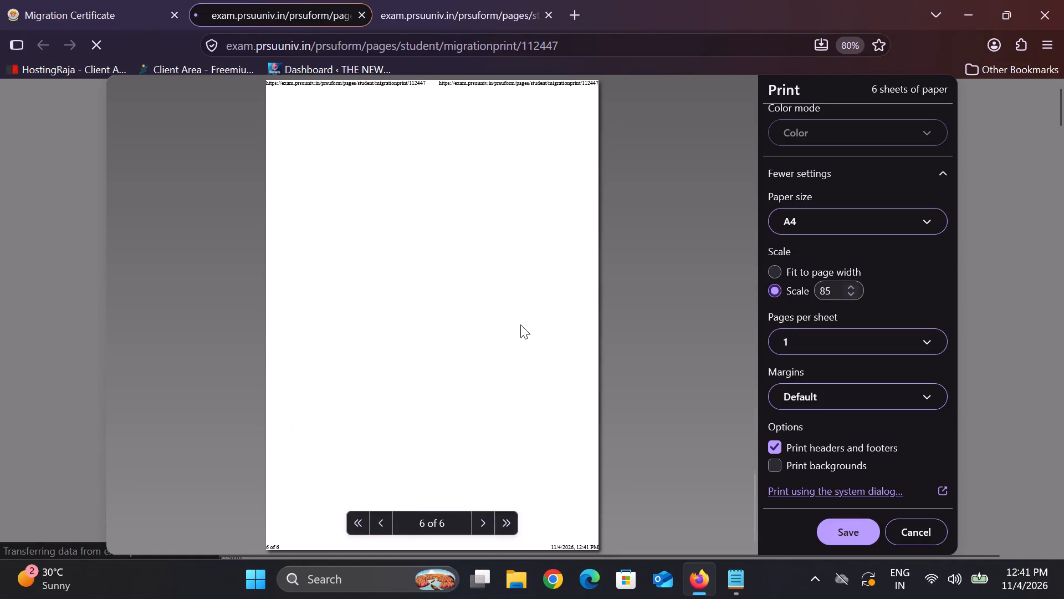
pyautogui.scroll(3, 520, 324)
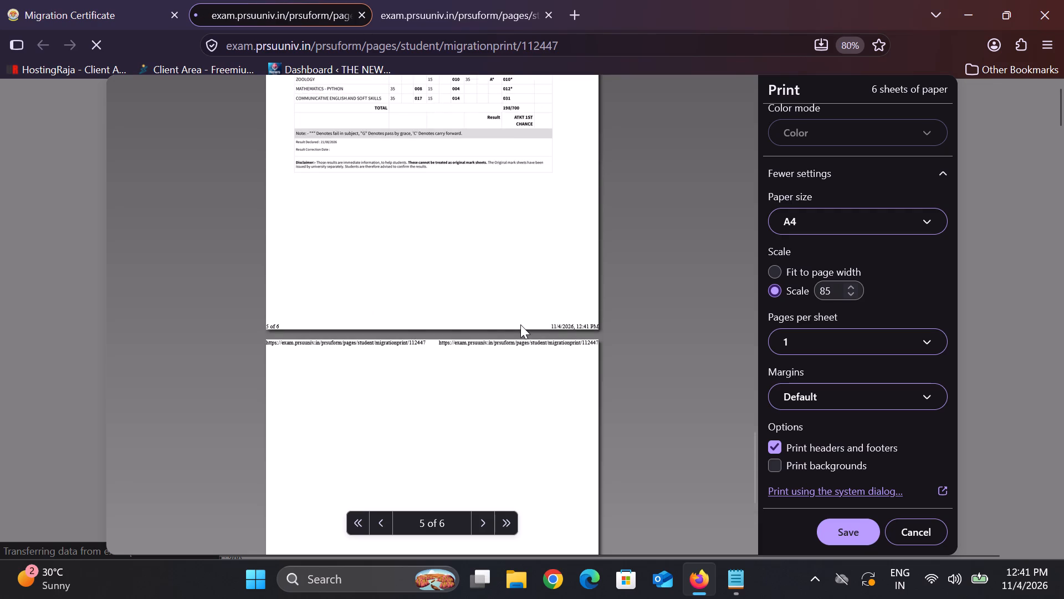
pyautogui.scroll(1, 520, 324)
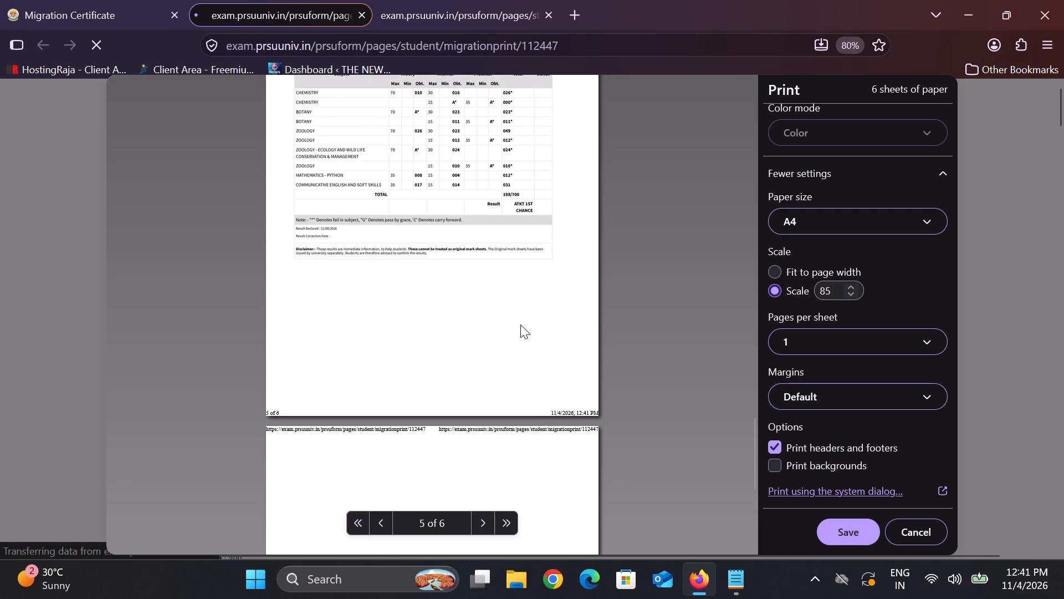
pyautogui.scroll(-1, 833, 358)
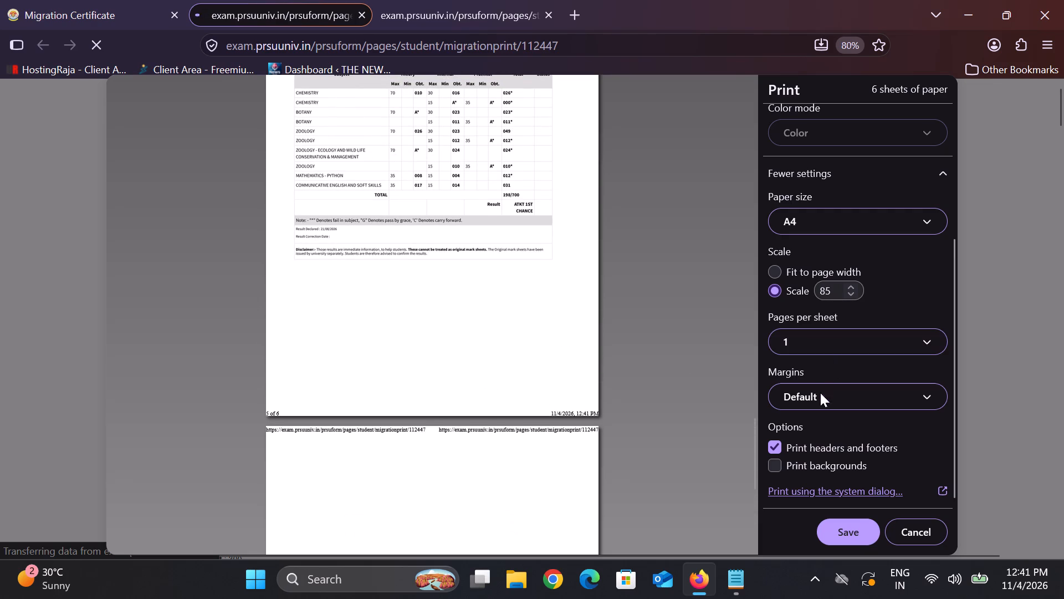
# Enable printing of backgrounds for the document.
pyautogui.click(819, 400)
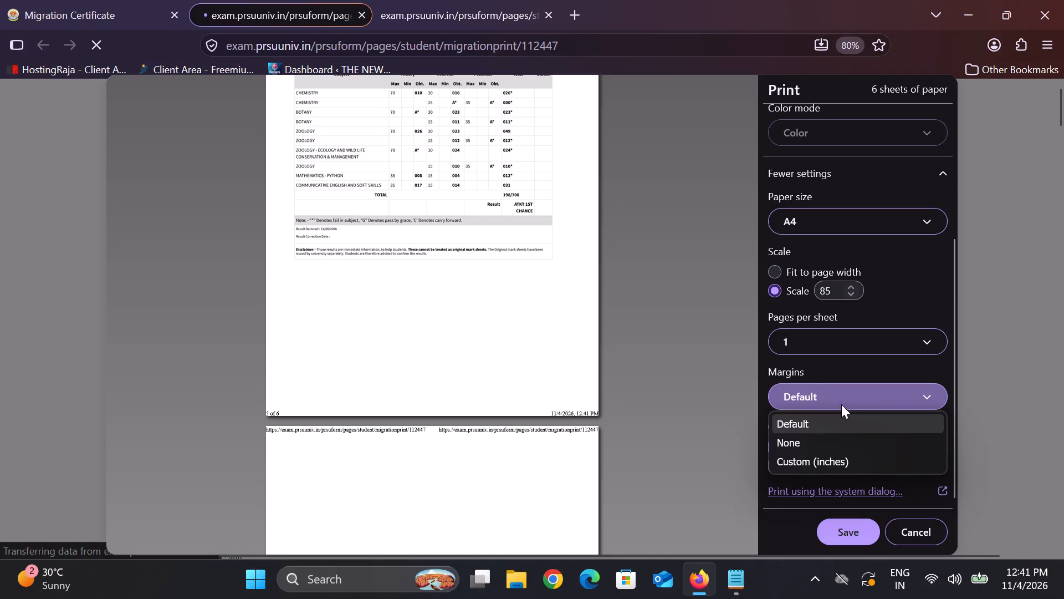
pyautogui.click(815, 388)
pyautogui.scroll(-3, 819, 418)
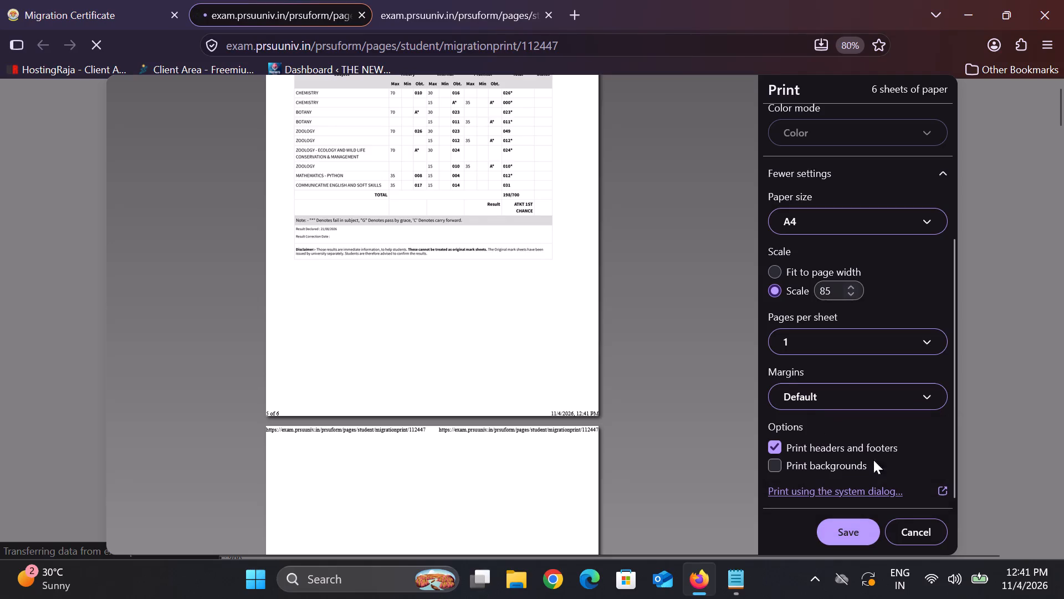
pyautogui.click(822, 464)
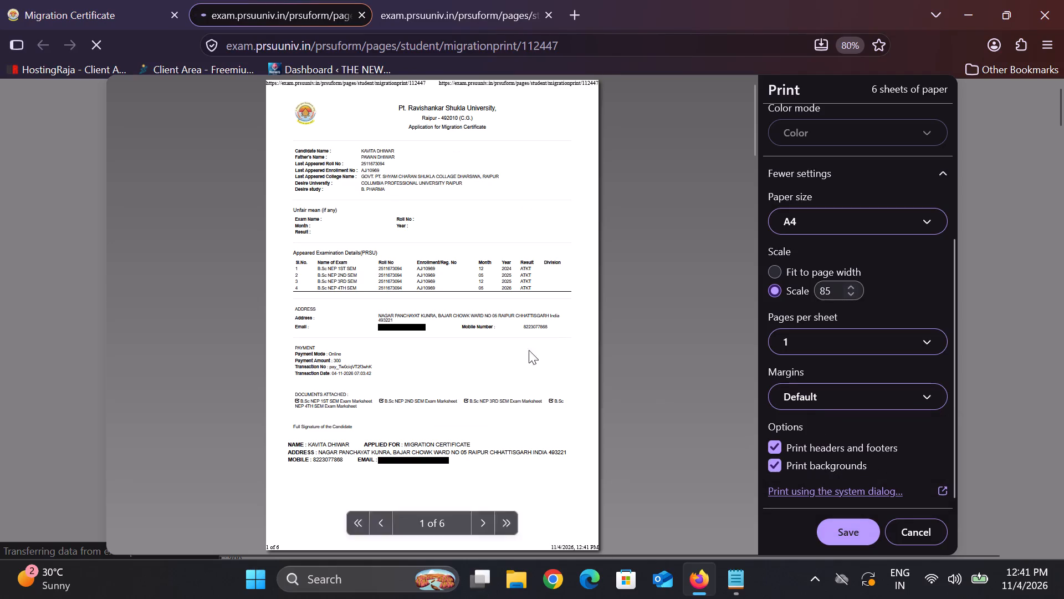
# Review all preview pages, from the application form to the last sheet, with backgrounds included.
pyautogui.scroll(-13, 502, 318)
pyautogui.scroll(-17, 507, 323)
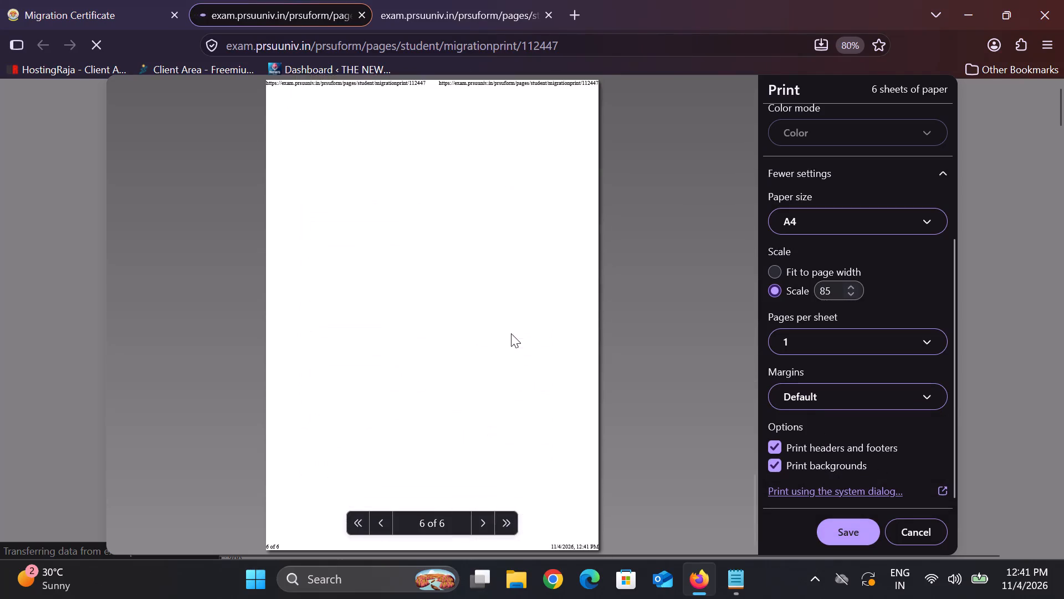
pyautogui.scroll(-7, 511, 333)
pyautogui.scroll(14, 514, 339)
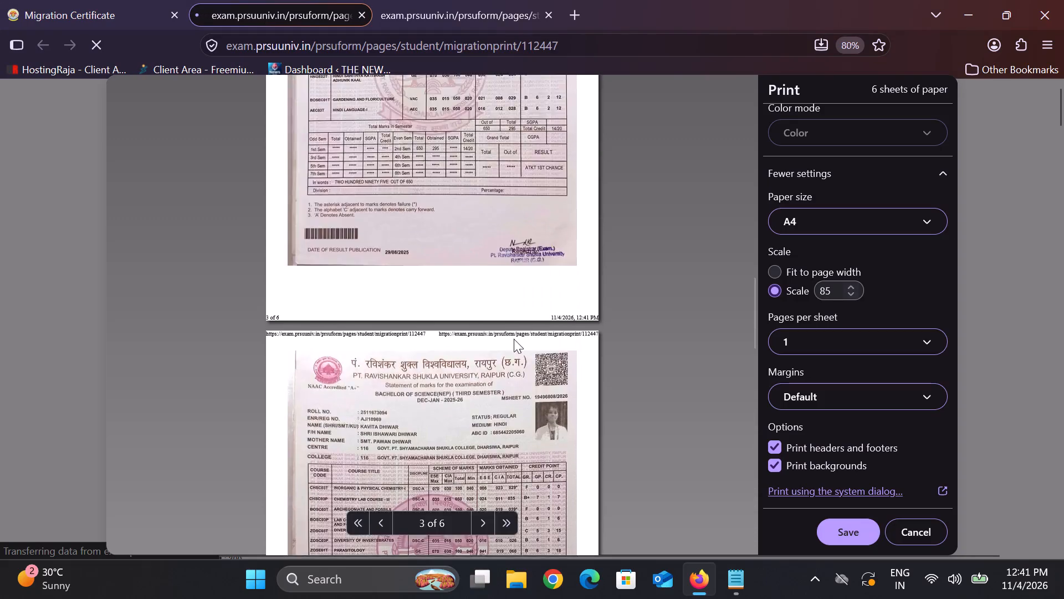
pyautogui.scroll(20, 514, 339)
pyautogui.scroll(2, 514, 339)
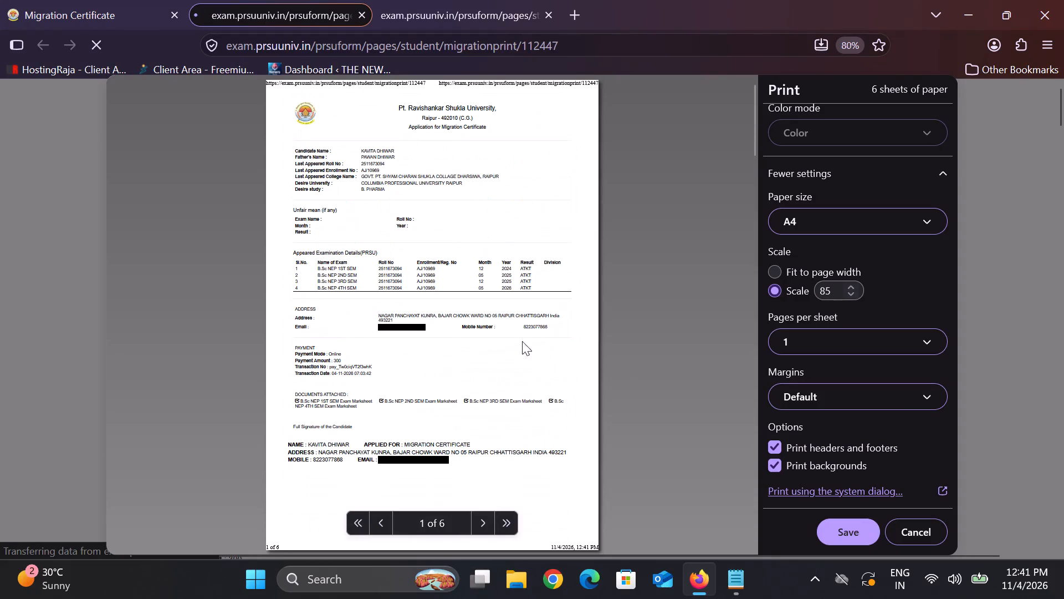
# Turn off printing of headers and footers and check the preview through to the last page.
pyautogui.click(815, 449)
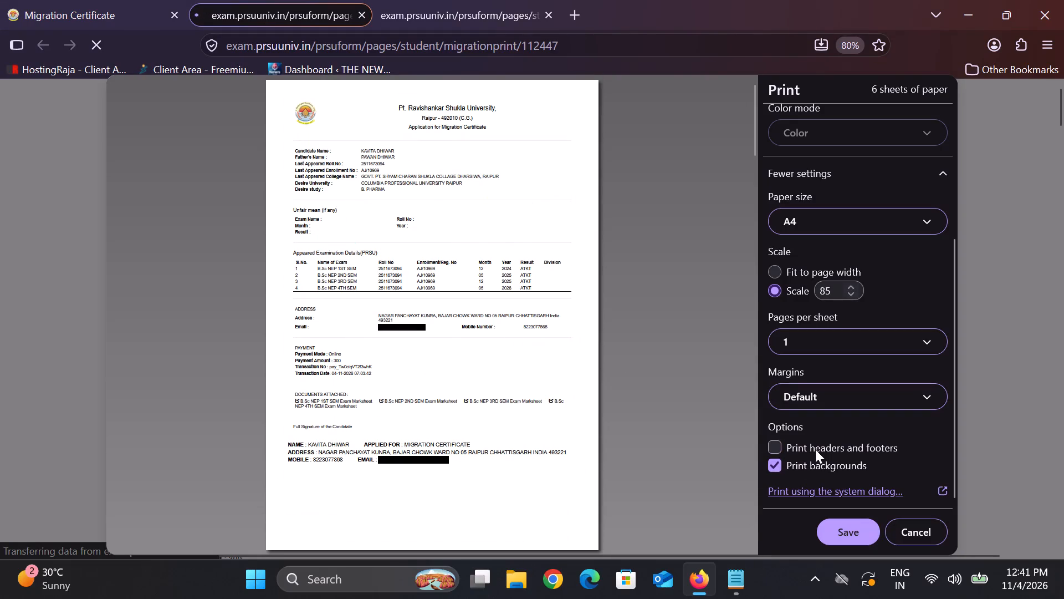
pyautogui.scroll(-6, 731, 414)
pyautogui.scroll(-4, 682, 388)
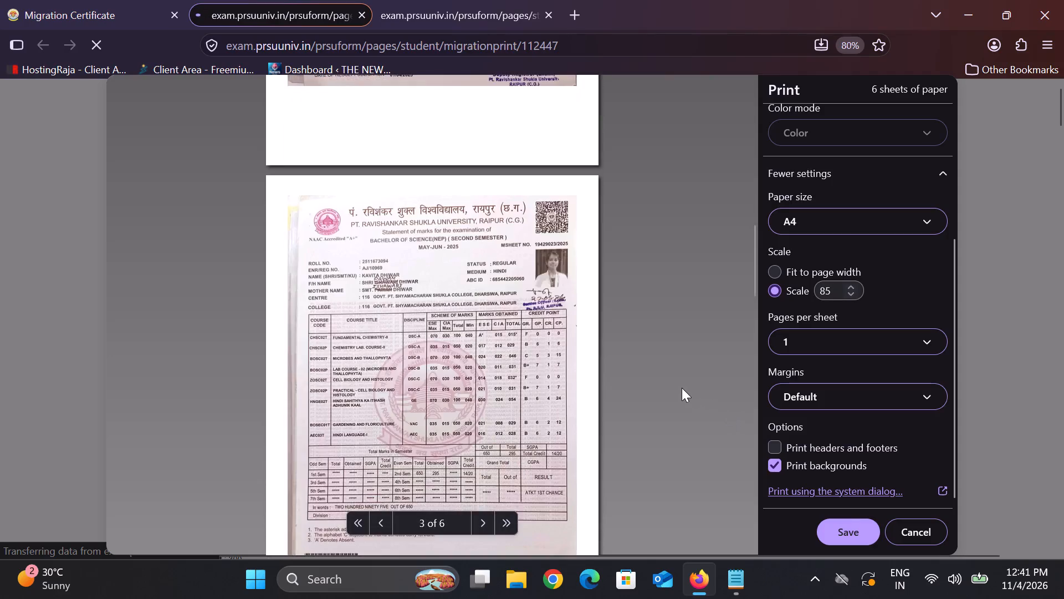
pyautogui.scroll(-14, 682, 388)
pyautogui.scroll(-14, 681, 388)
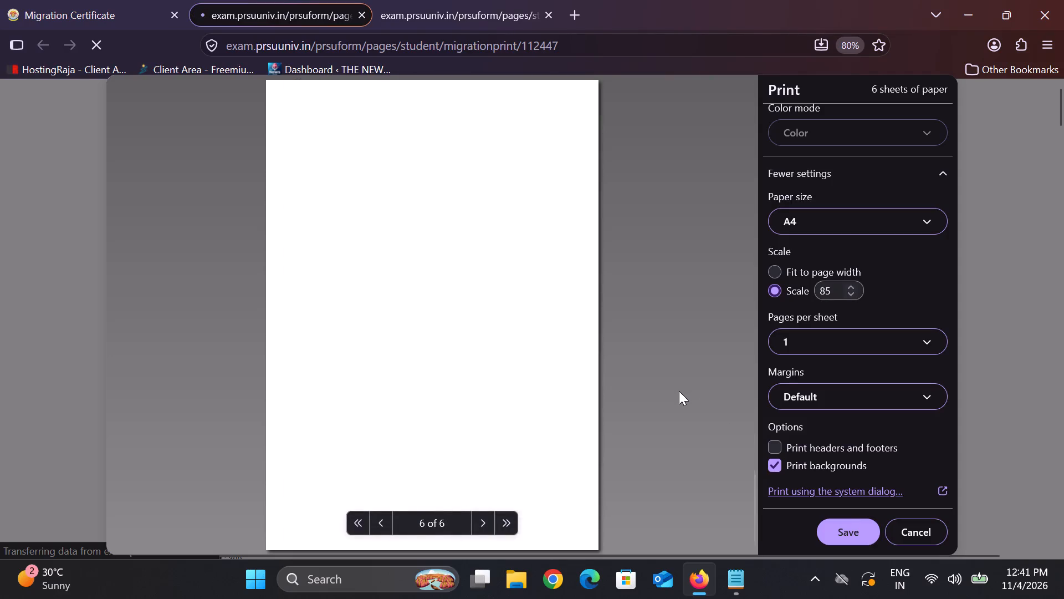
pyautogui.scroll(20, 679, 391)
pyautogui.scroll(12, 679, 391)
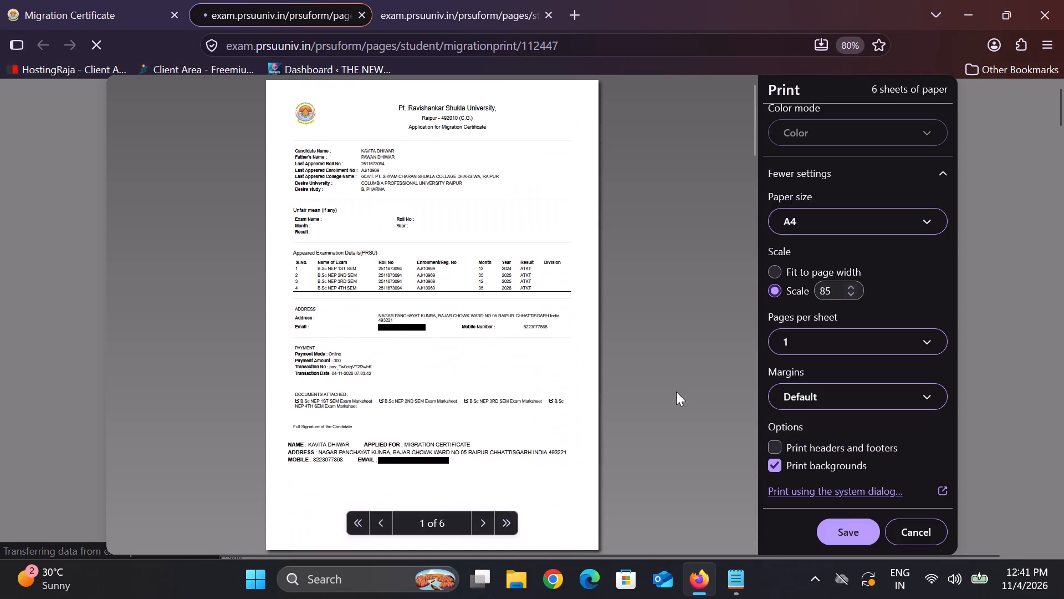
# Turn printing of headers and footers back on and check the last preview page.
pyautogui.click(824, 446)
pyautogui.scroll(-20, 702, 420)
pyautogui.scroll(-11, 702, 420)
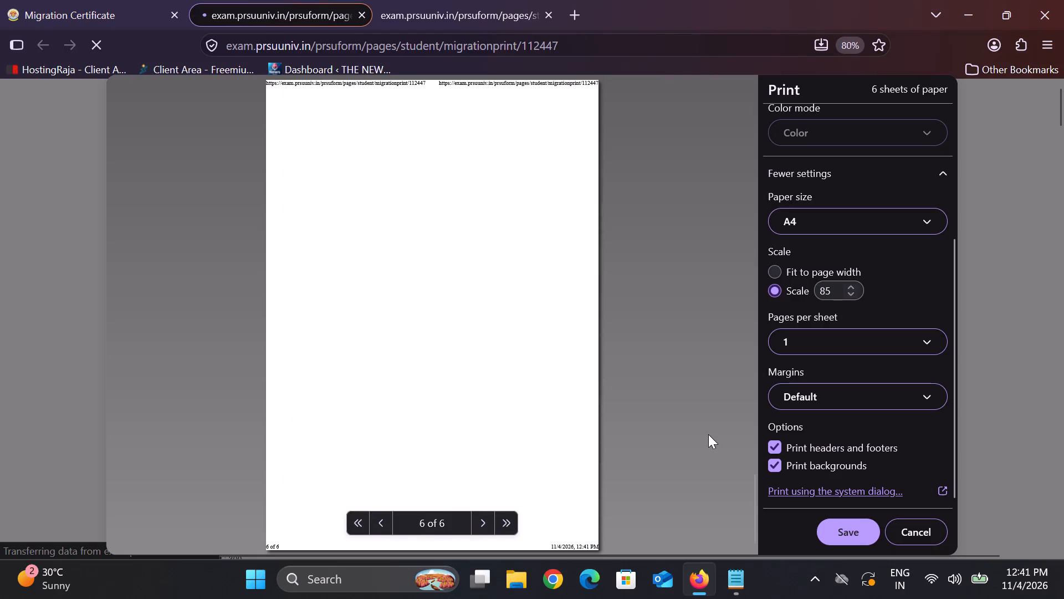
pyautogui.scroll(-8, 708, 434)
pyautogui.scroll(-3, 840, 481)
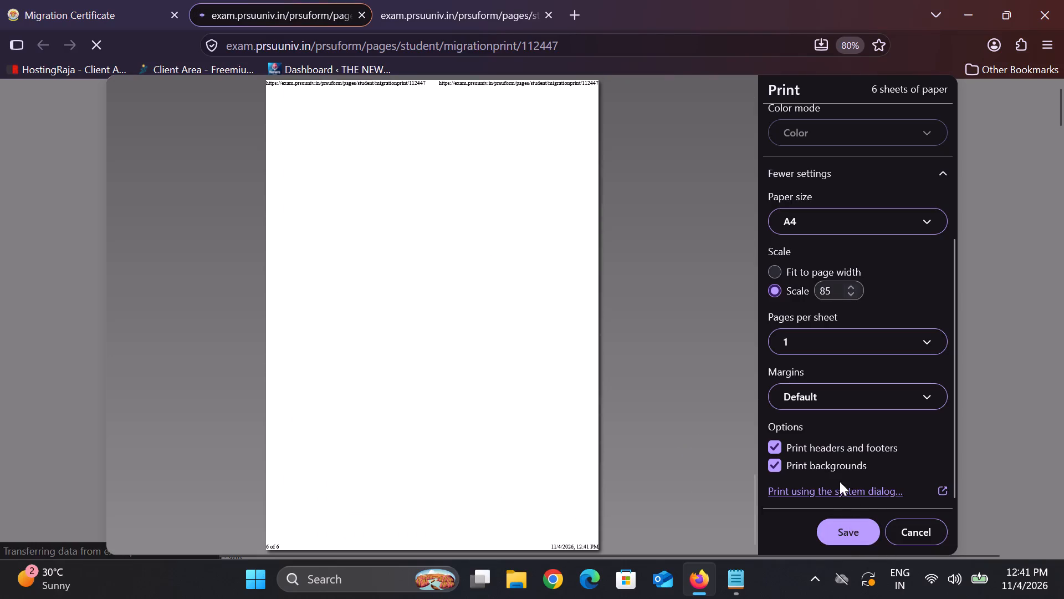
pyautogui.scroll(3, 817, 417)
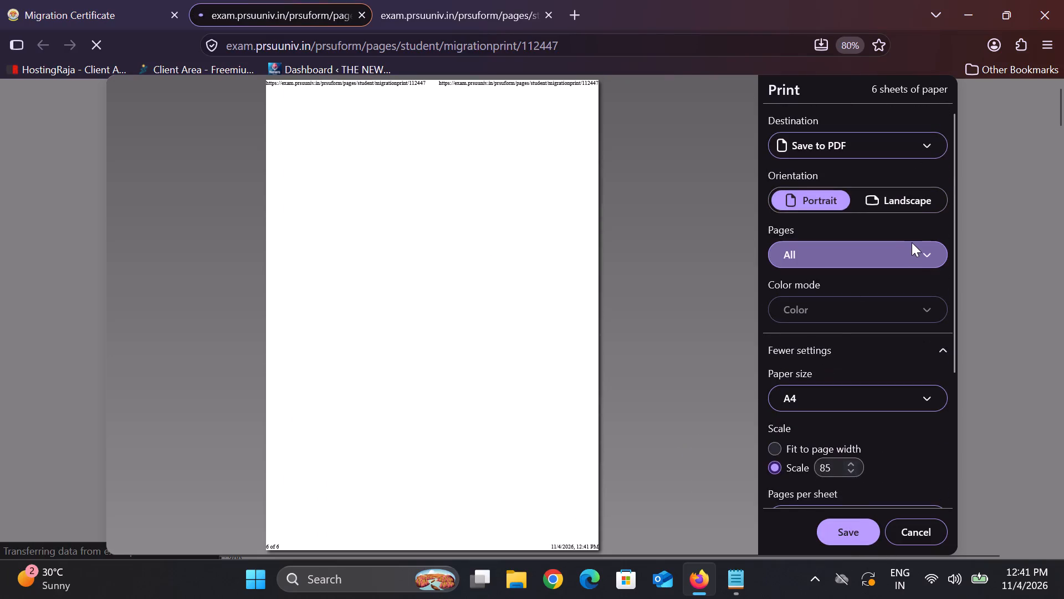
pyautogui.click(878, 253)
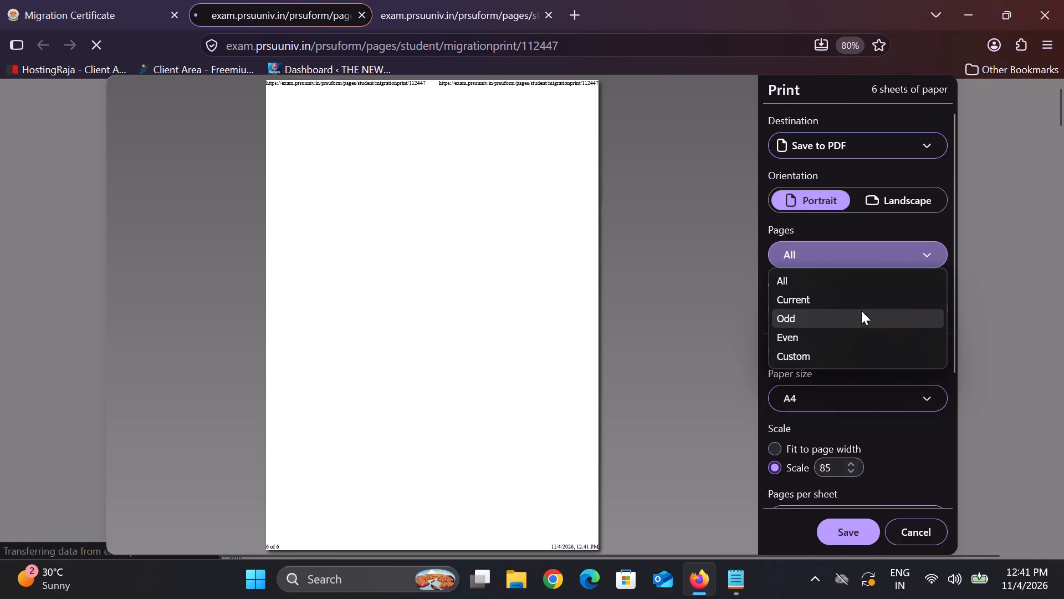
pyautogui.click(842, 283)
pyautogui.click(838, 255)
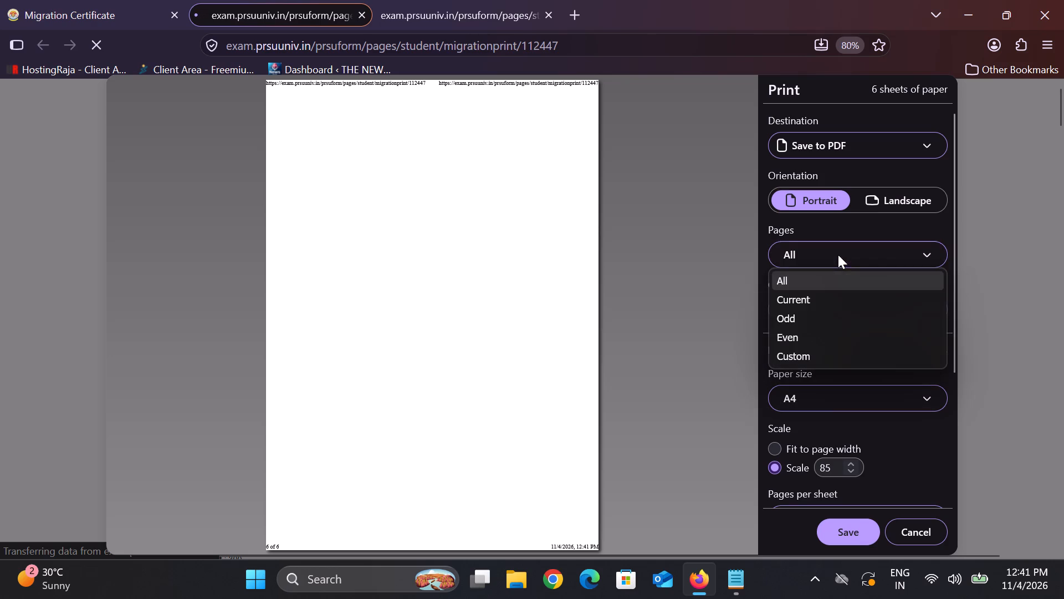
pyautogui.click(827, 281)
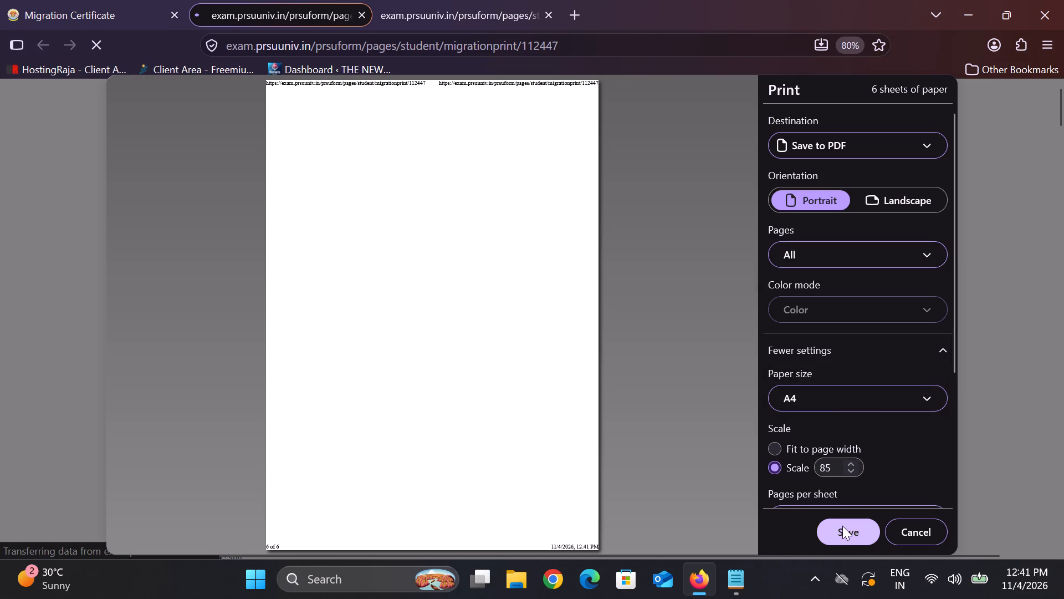
# Save the migration certificate application as a PDF in the Downloads folder, entering 2 in the file name.
pyautogui.scroll(-5, 840, 429)
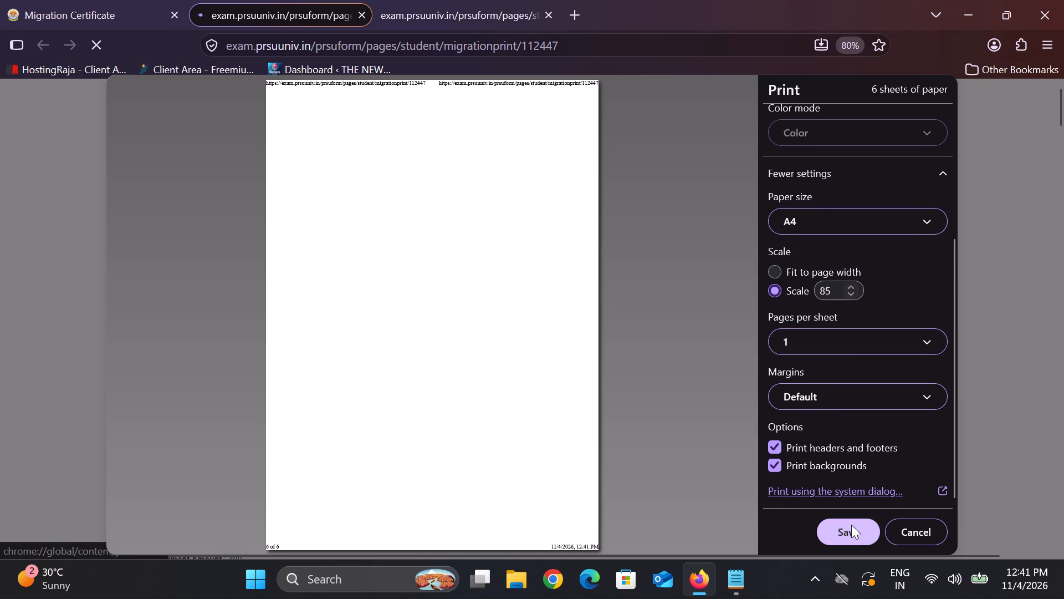
pyautogui.click(851, 528)
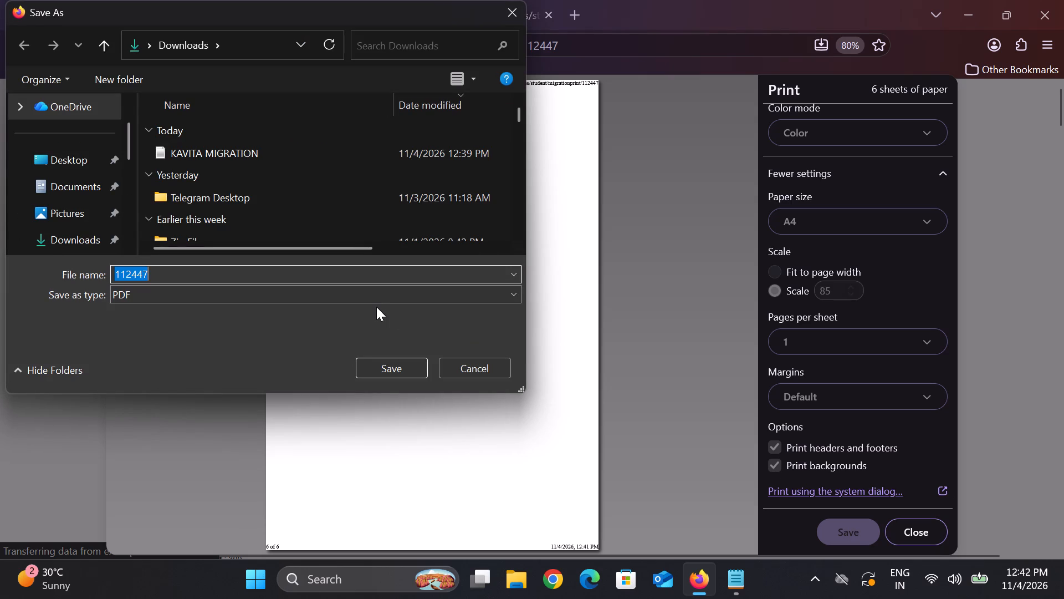
pyautogui.press('2')
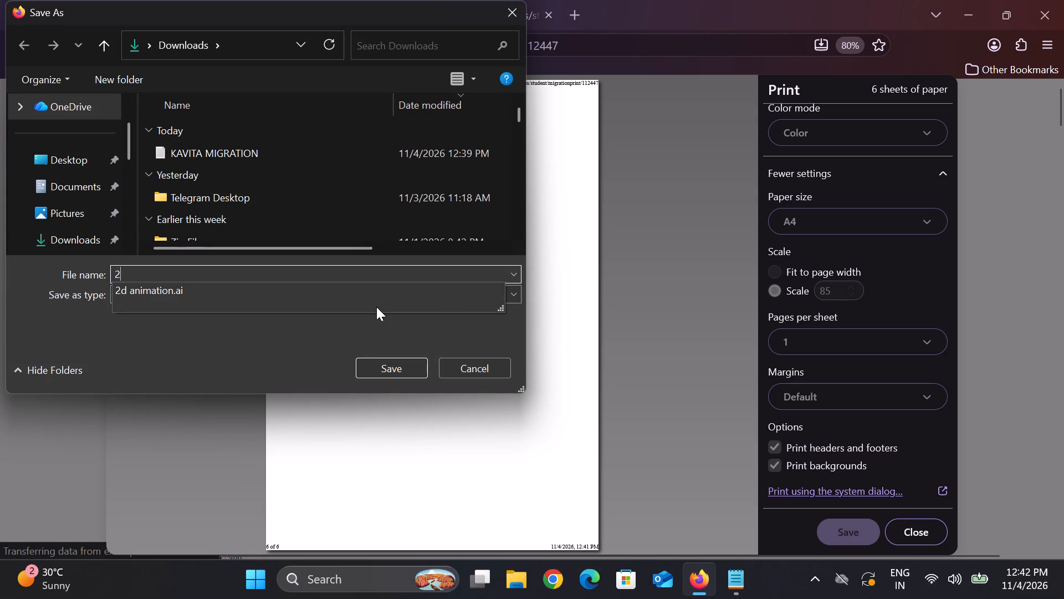
# Save the migration application PDF in the Downloads folder under the file name 2.
pyautogui.press('Return')
pyautogui.scroll(6, 876, 284)
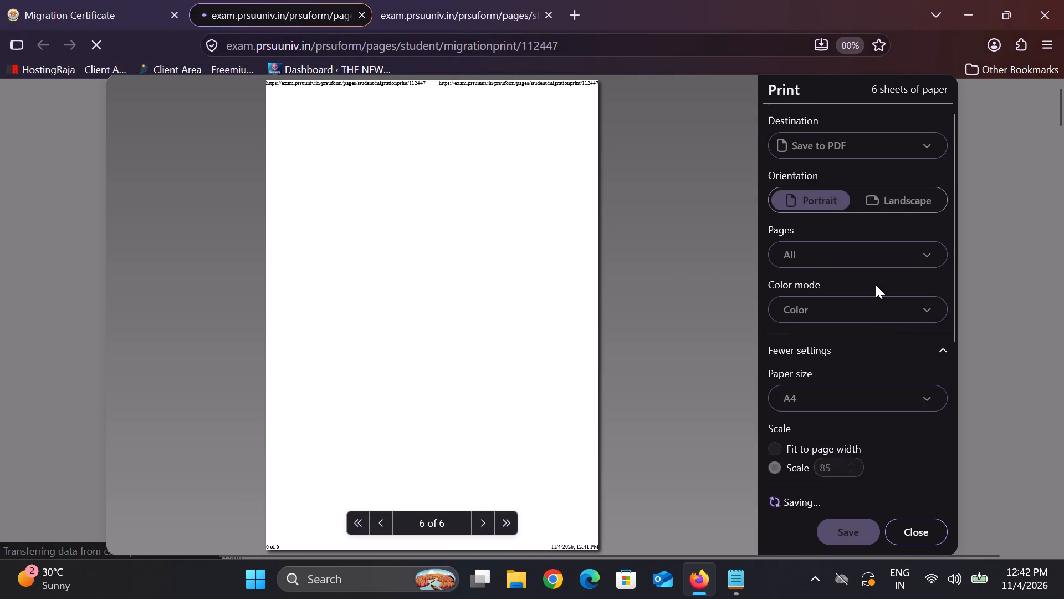
pyautogui.scroll(3, 876, 285)
pyautogui.scroll(20, 411, 257)
pyautogui.scroll(3, 411, 257)
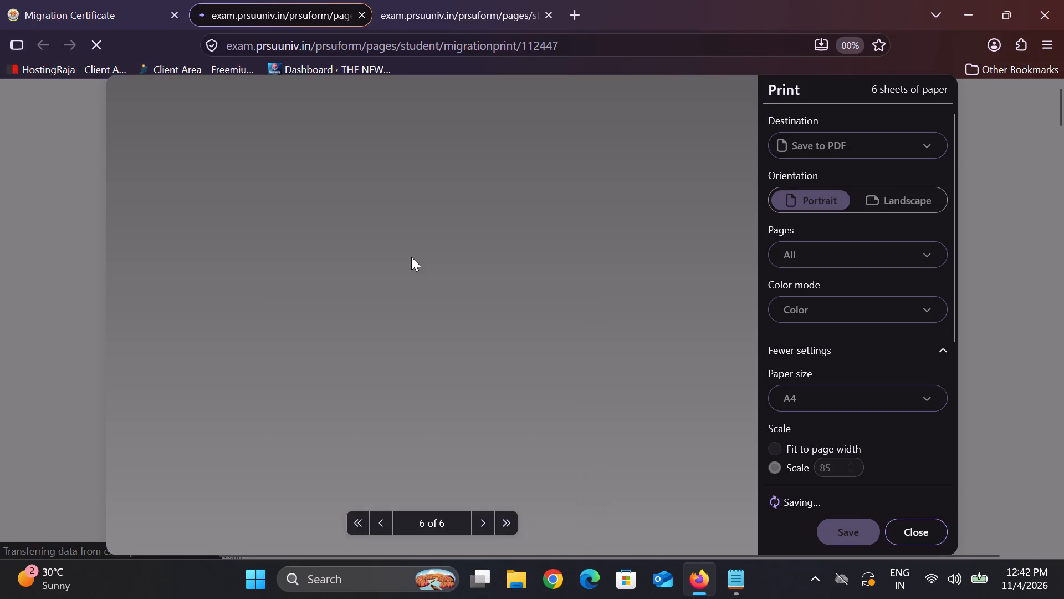
# Review the migration application page from the candidate details through the attached marksheets to the end.
pyautogui.scroll(11, 411, 257)
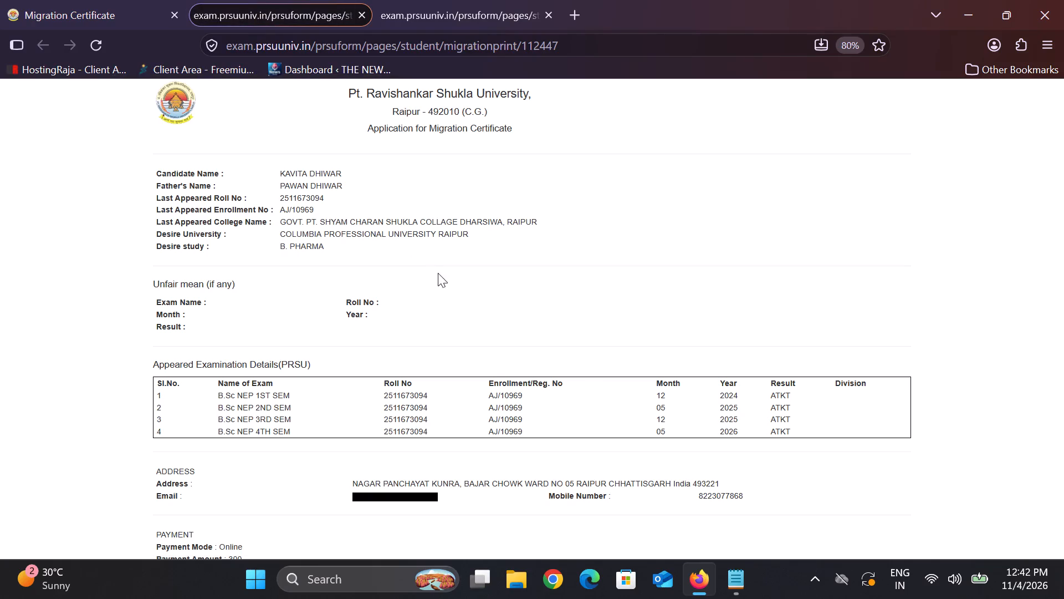
pyautogui.scroll(9, 321, 288)
pyautogui.scroll(-20, 391, 304)
pyautogui.scroll(-6, 391, 304)
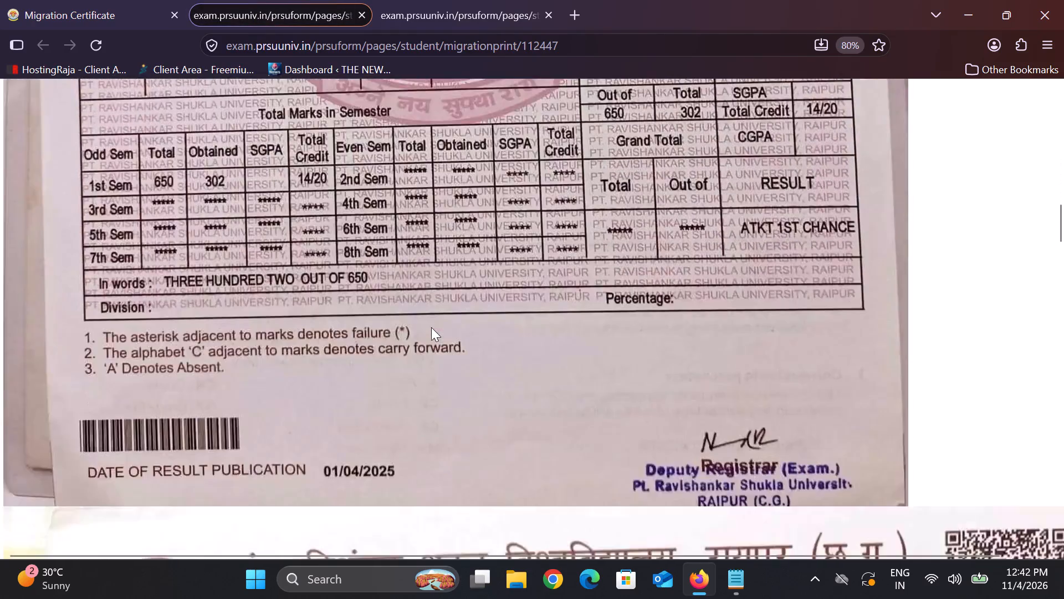
pyautogui.scroll(-12, 431, 327)
pyautogui.scroll(1, 433, 325)
pyautogui.scroll(-20, 433, 325)
pyautogui.scroll(-20, 433, 325)
pyautogui.scroll(-6, 433, 325)
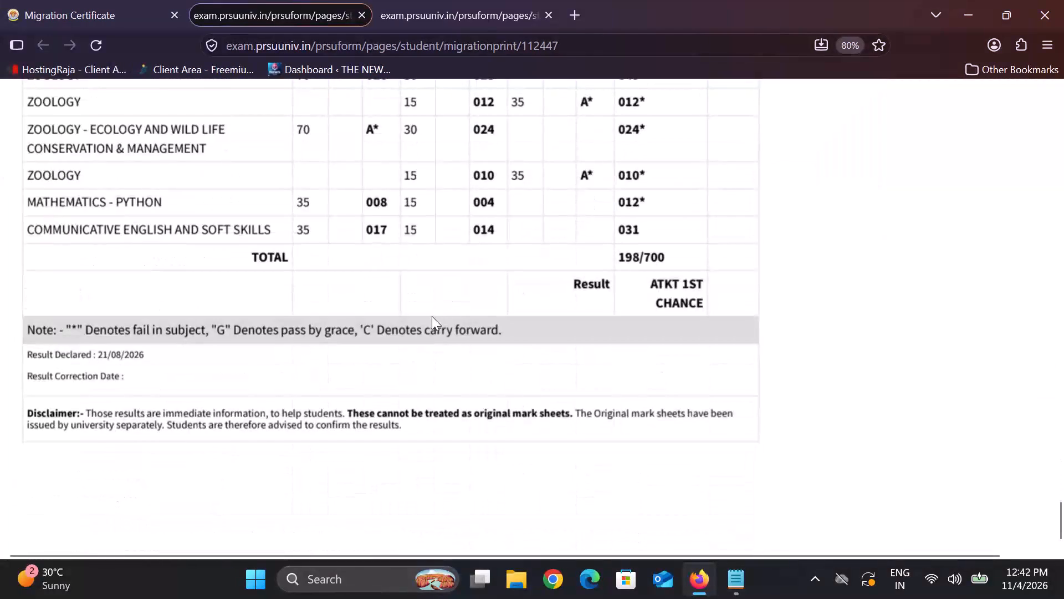
pyautogui.scroll(-6, 432, 316)
# Close the Firefox and Notepad windows.
pyautogui.click(1063, 0)
pyautogui.click(1063, 4)
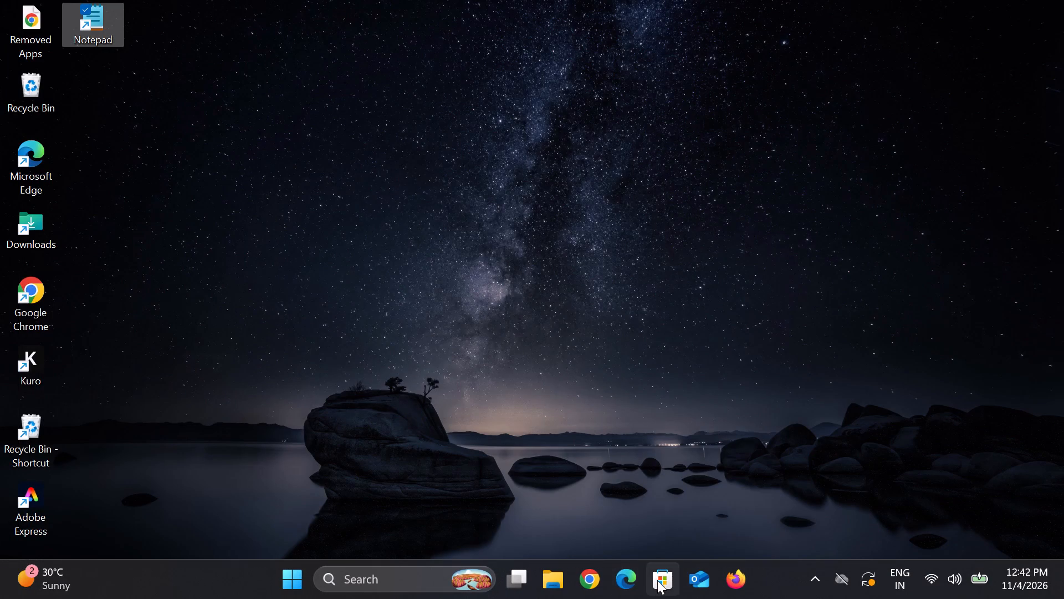
# Open Google Chrome and search for "wp web" from the earlier searches.
pyautogui.click(592, 582)
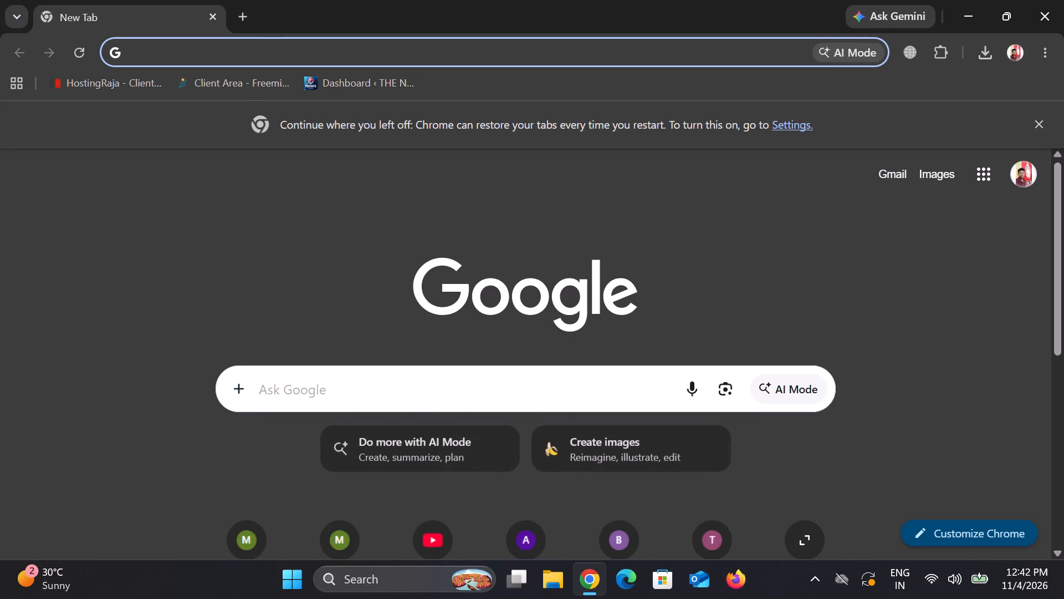
pyautogui.click(213, 59)
pyautogui.click(229, 123)
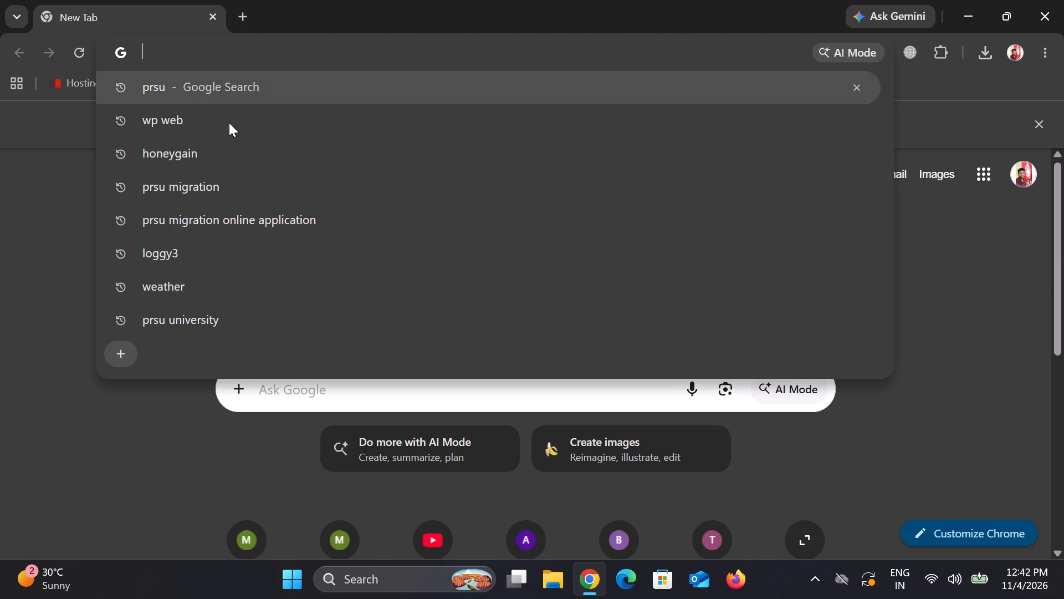
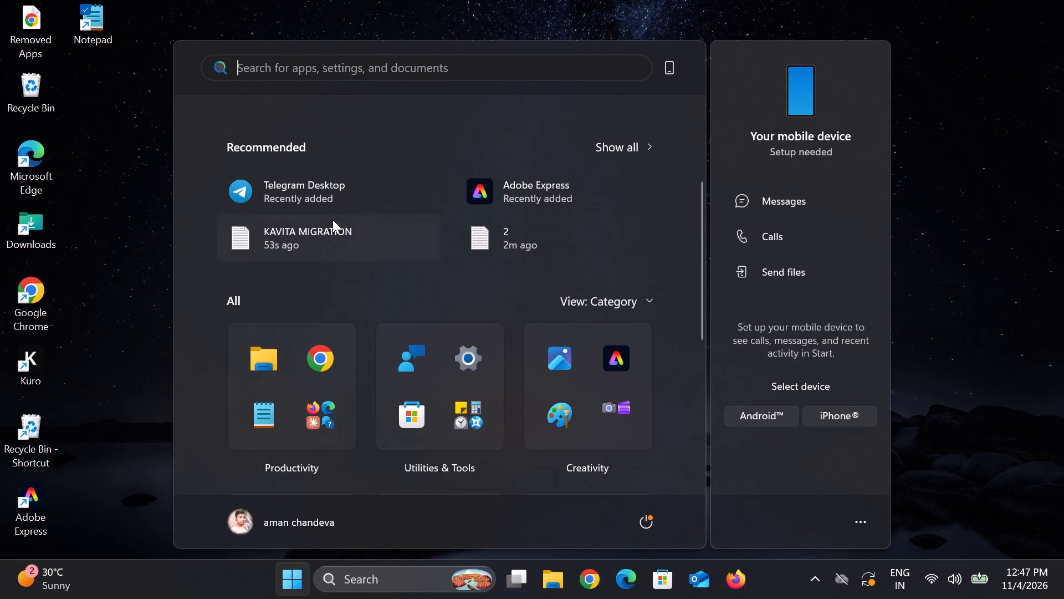
# Launch Telegram Desktop from the recommended apps.
pyautogui.click(341, 182)
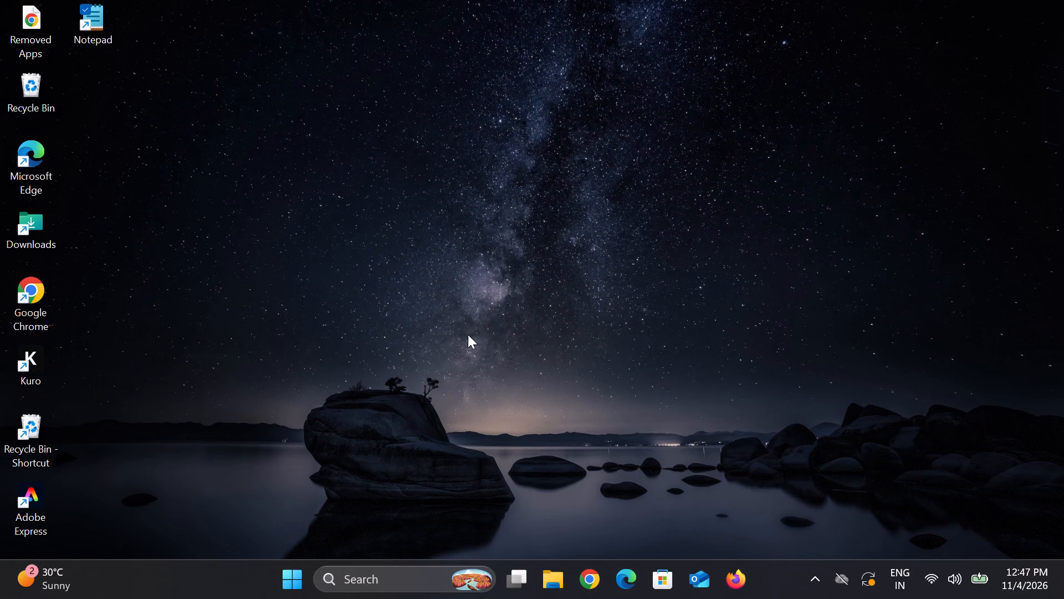
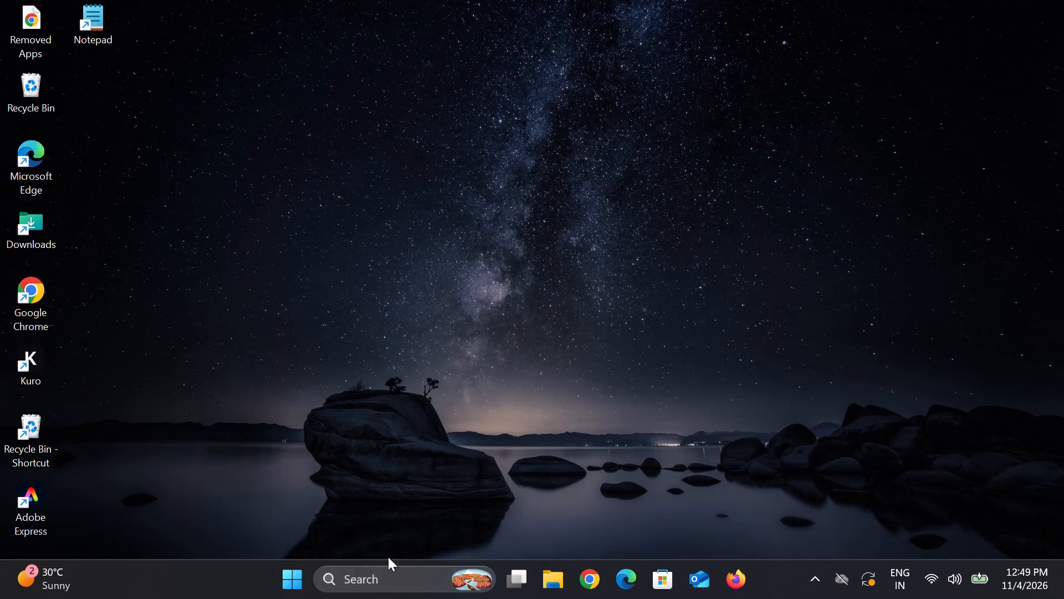
# Find the recently saved migration file among the Start recommendations and open it.
pyautogui.click(299, 592)
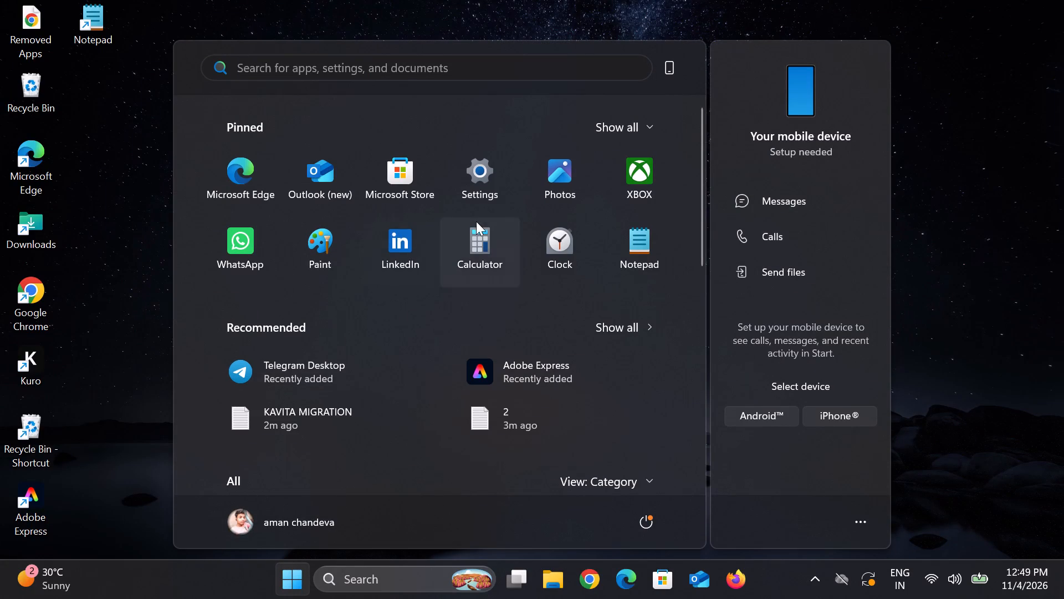
pyautogui.scroll(-2, 349, 204)
pyautogui.scroll(-5, 378, 289)
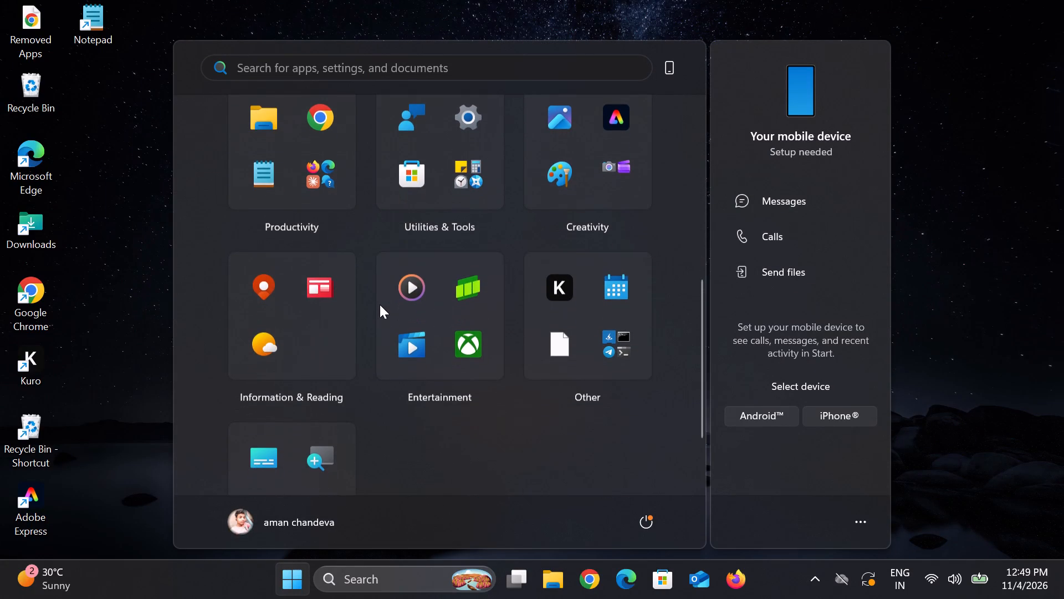
pyautogui.scroll(-2, 346, 377)
pyautogui.scroll(5, 418, 291)
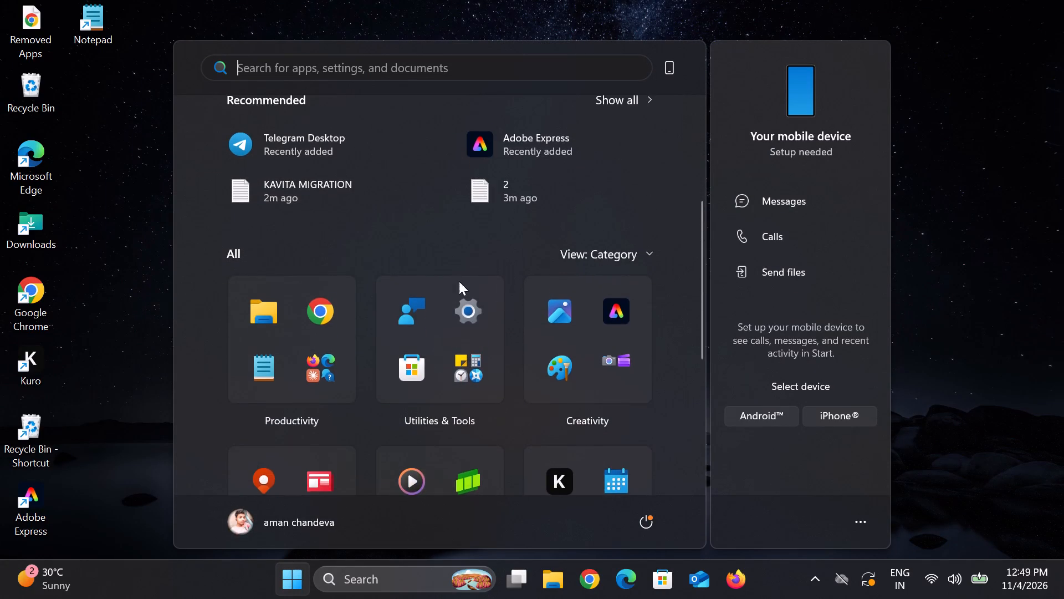
pyautogui.scroll(8, 410, 245)
pyautogui.doubleClick(321, 417)
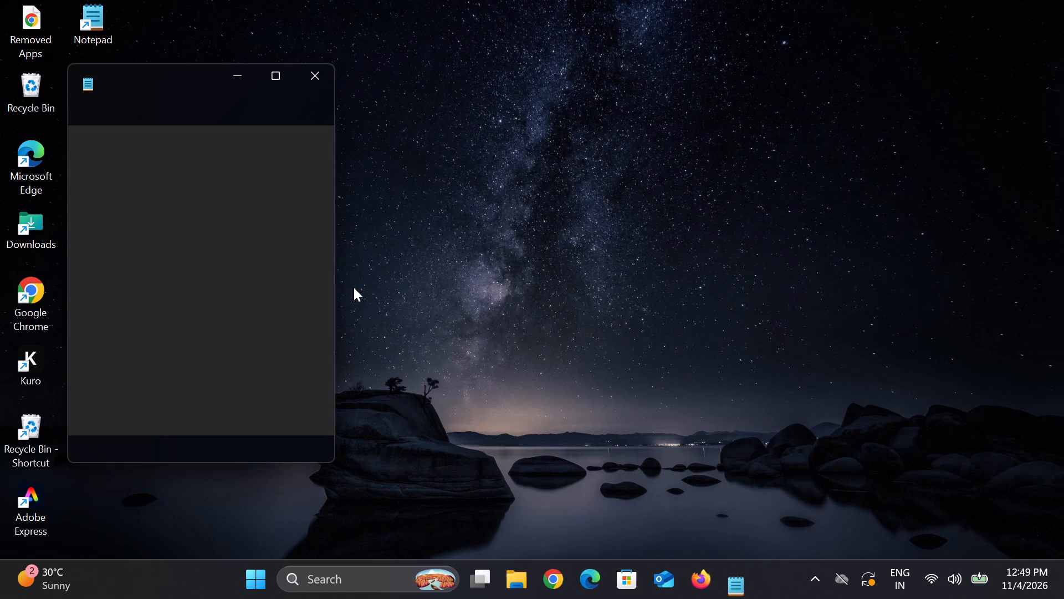
# Force-close the unresponsive Notepad window and dismiss its problem report.
pyautogui.click(312, 80)
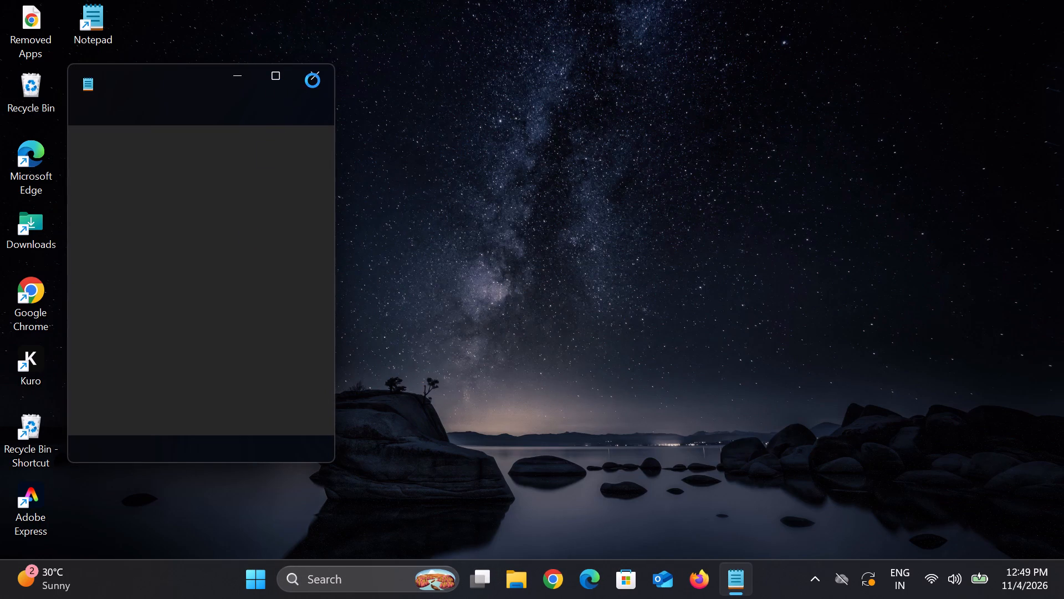
pyautogui.tripleClick(319, 77)
pyautogui.rightClick(581, 220)
pyautogui.click(625, 300)
pyautogui.click(319, 84)
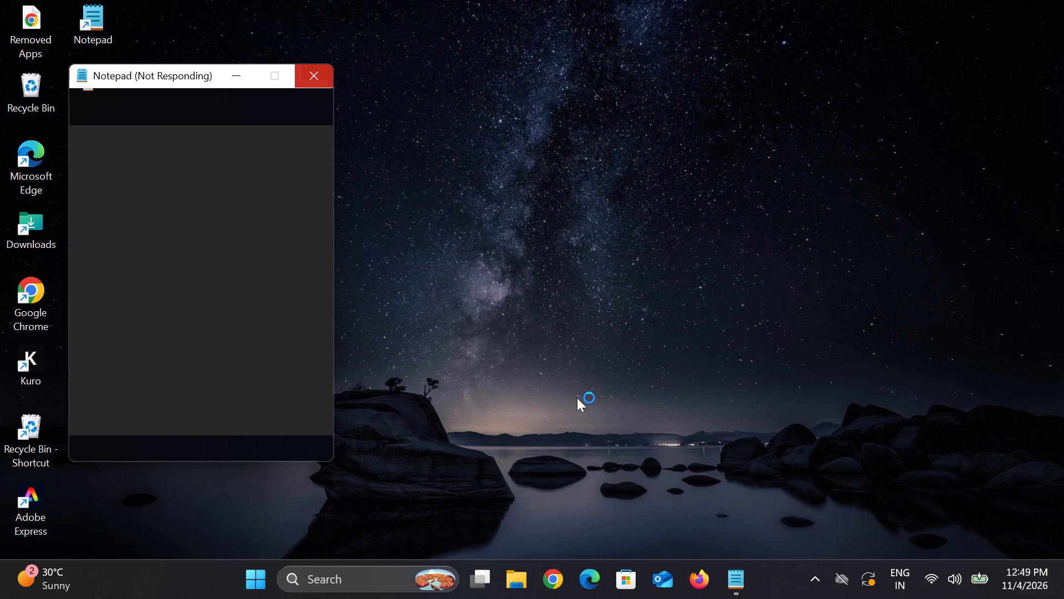
pyautogui.click(174, 289)
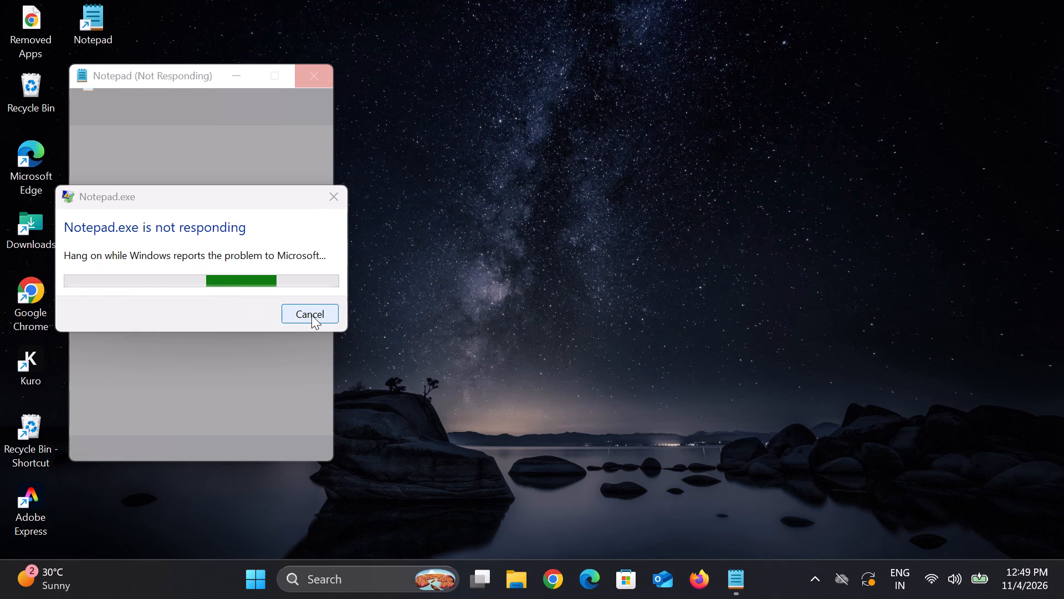
pyautogui.click(308, 307)
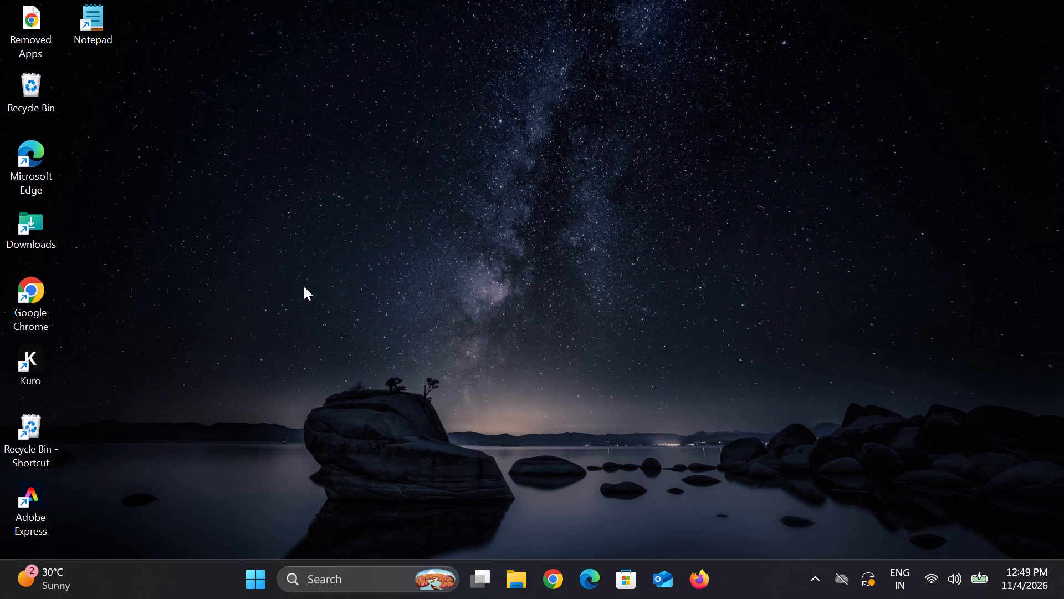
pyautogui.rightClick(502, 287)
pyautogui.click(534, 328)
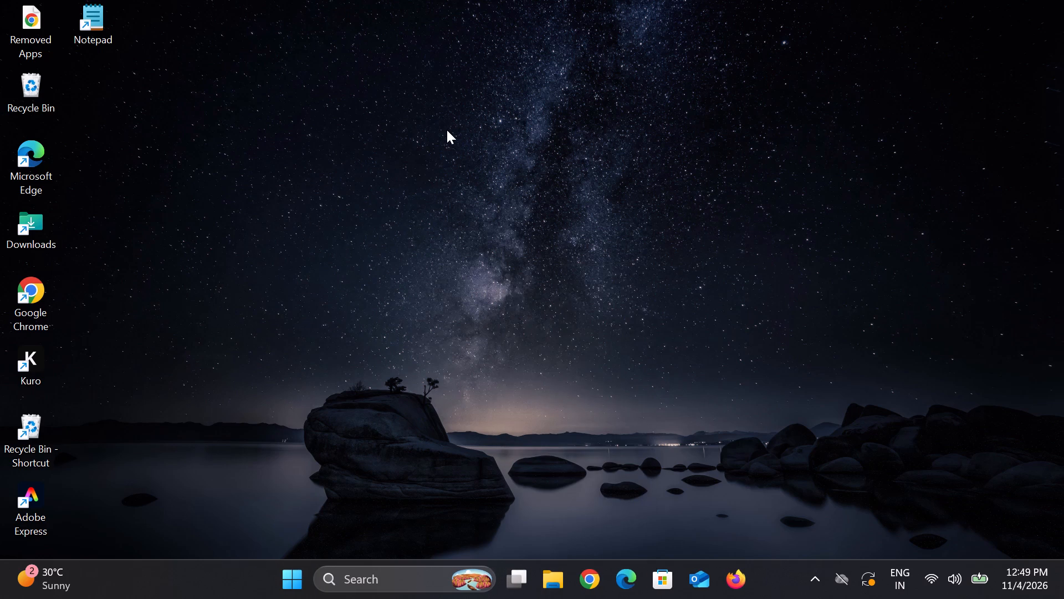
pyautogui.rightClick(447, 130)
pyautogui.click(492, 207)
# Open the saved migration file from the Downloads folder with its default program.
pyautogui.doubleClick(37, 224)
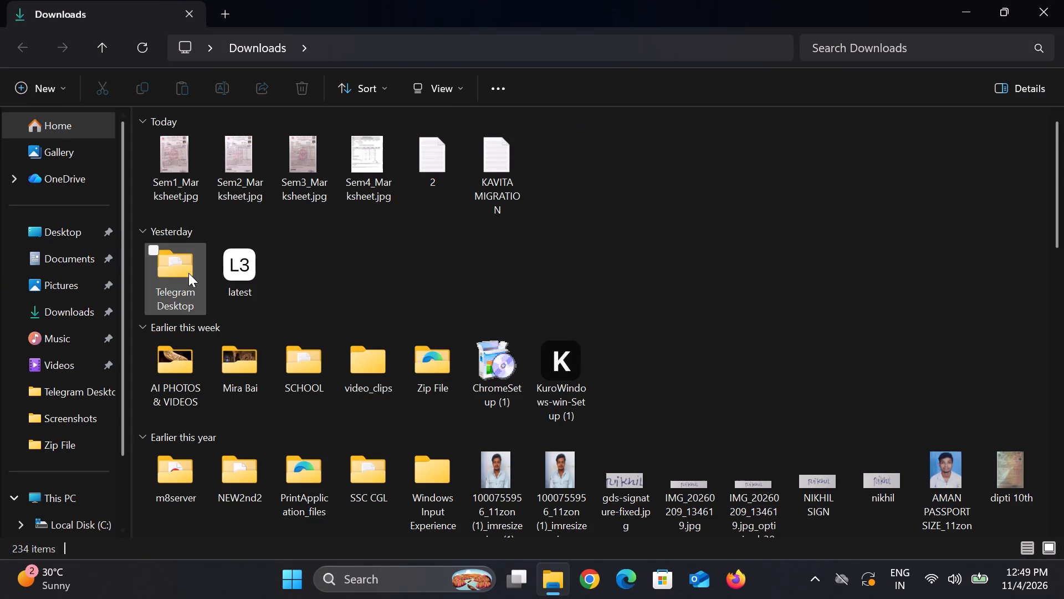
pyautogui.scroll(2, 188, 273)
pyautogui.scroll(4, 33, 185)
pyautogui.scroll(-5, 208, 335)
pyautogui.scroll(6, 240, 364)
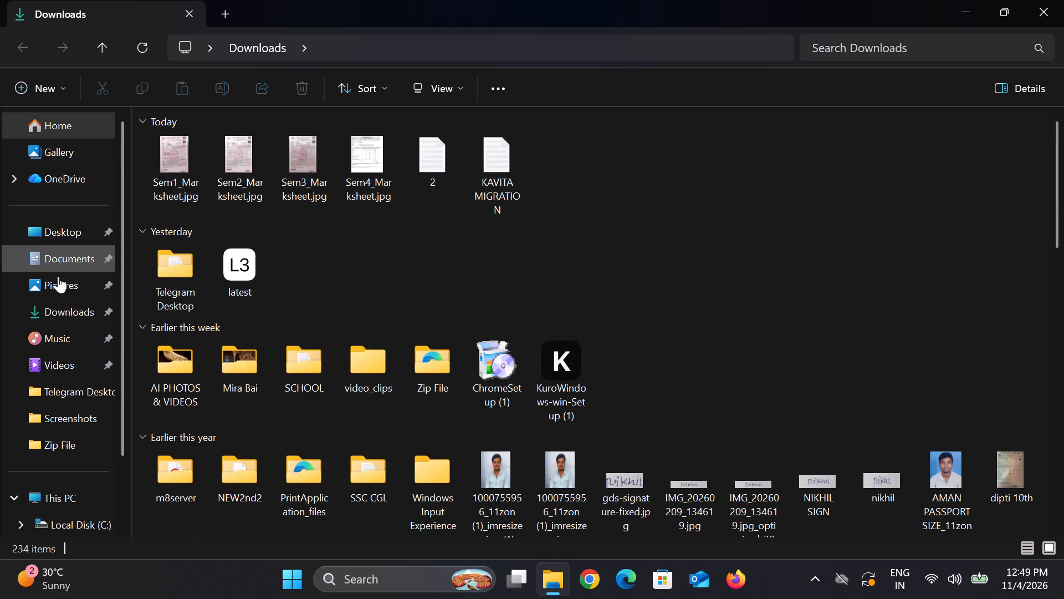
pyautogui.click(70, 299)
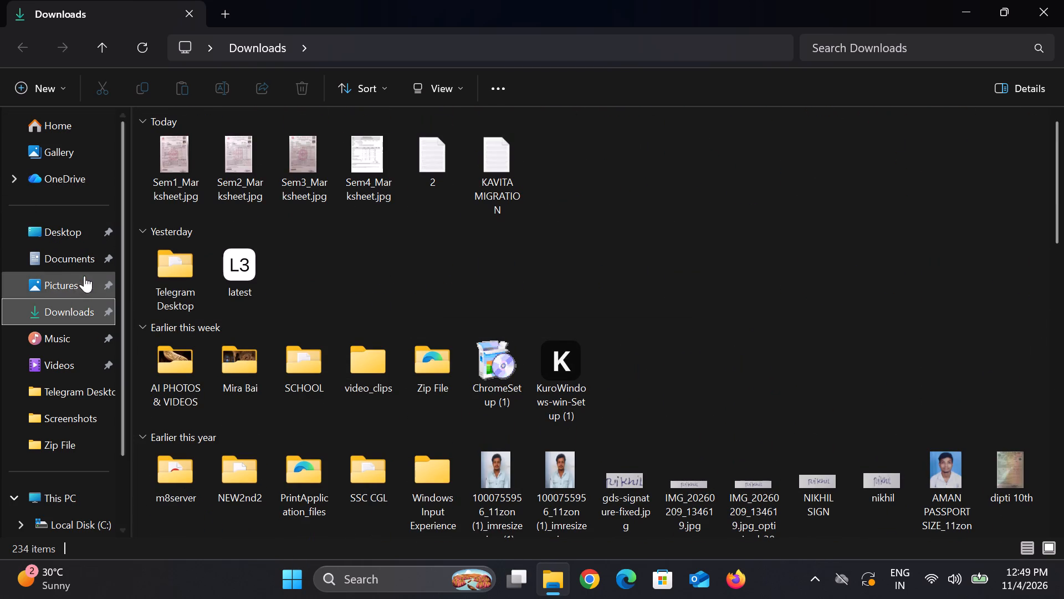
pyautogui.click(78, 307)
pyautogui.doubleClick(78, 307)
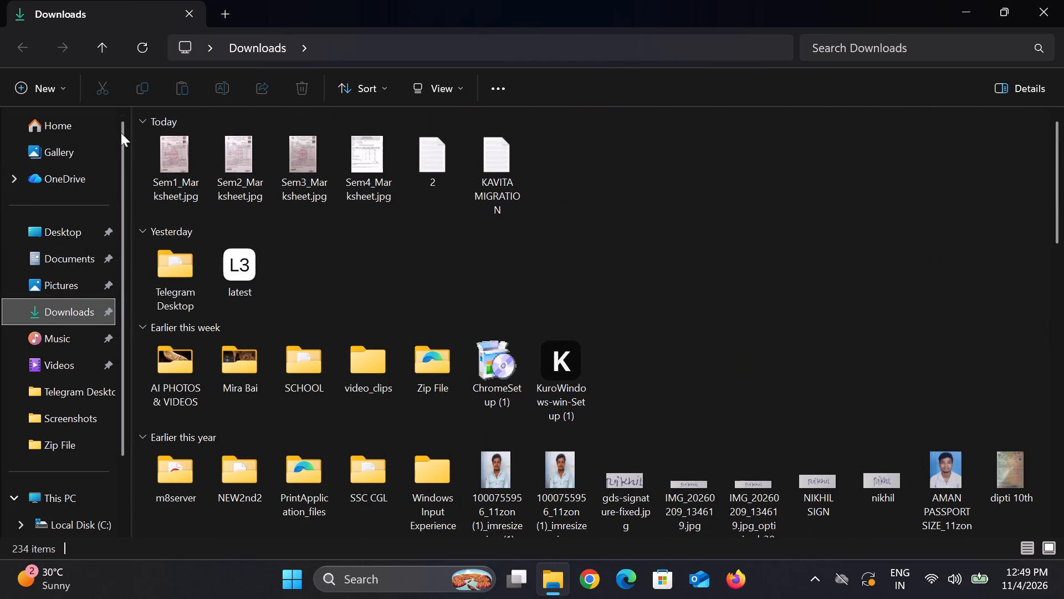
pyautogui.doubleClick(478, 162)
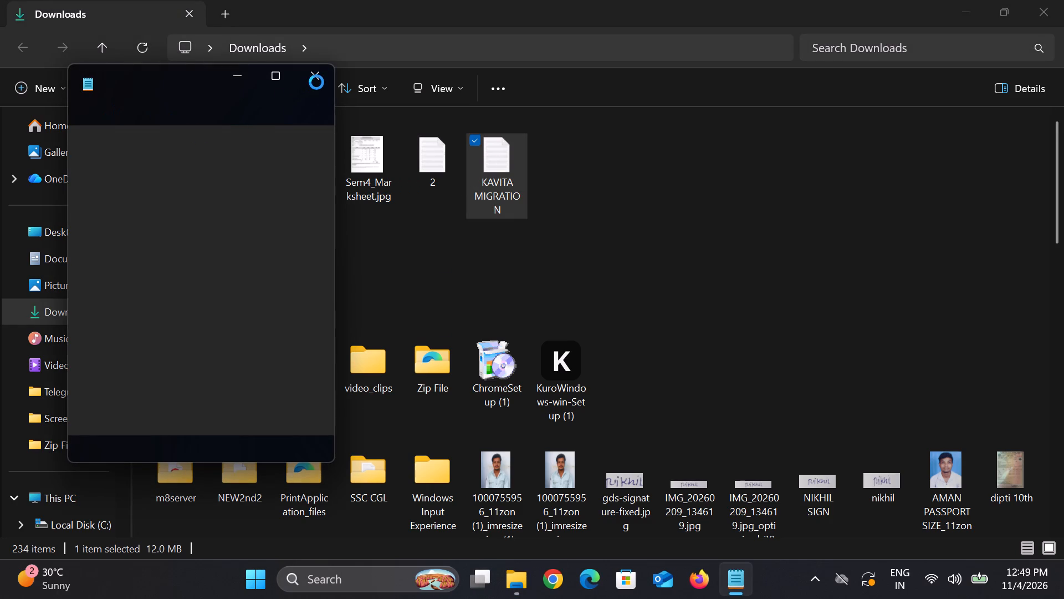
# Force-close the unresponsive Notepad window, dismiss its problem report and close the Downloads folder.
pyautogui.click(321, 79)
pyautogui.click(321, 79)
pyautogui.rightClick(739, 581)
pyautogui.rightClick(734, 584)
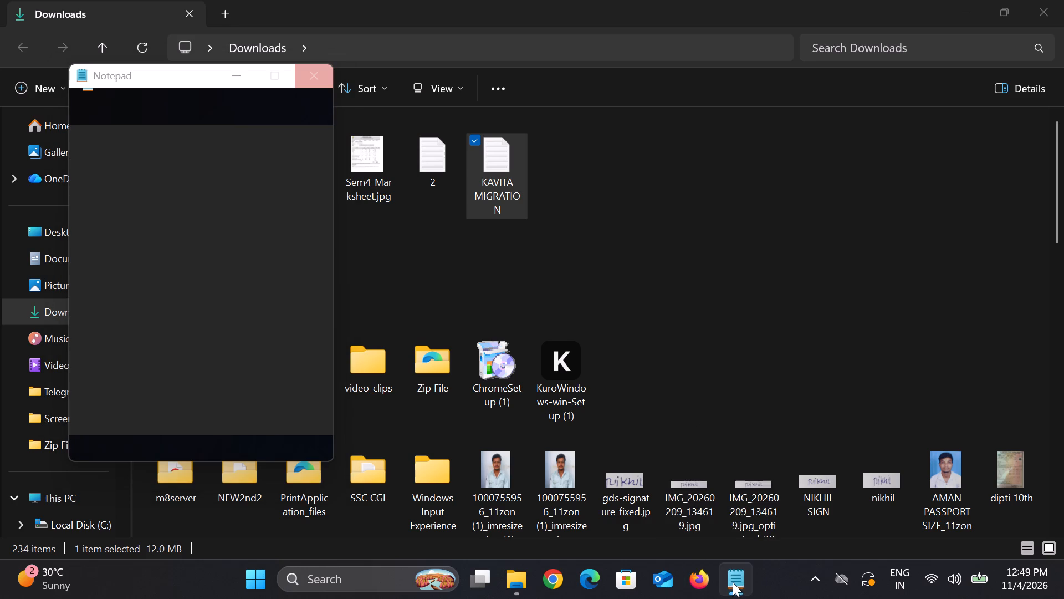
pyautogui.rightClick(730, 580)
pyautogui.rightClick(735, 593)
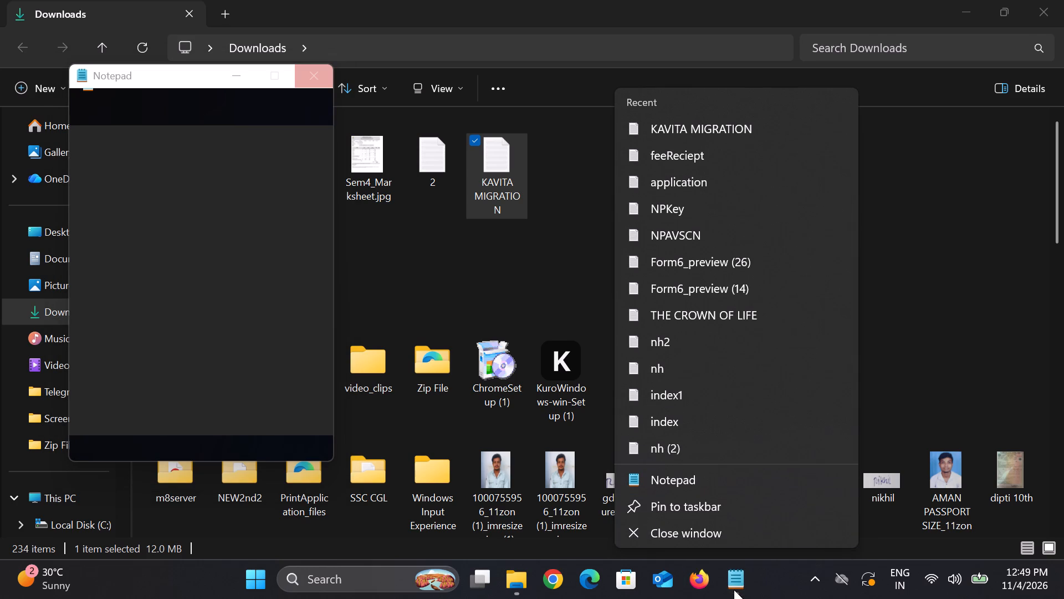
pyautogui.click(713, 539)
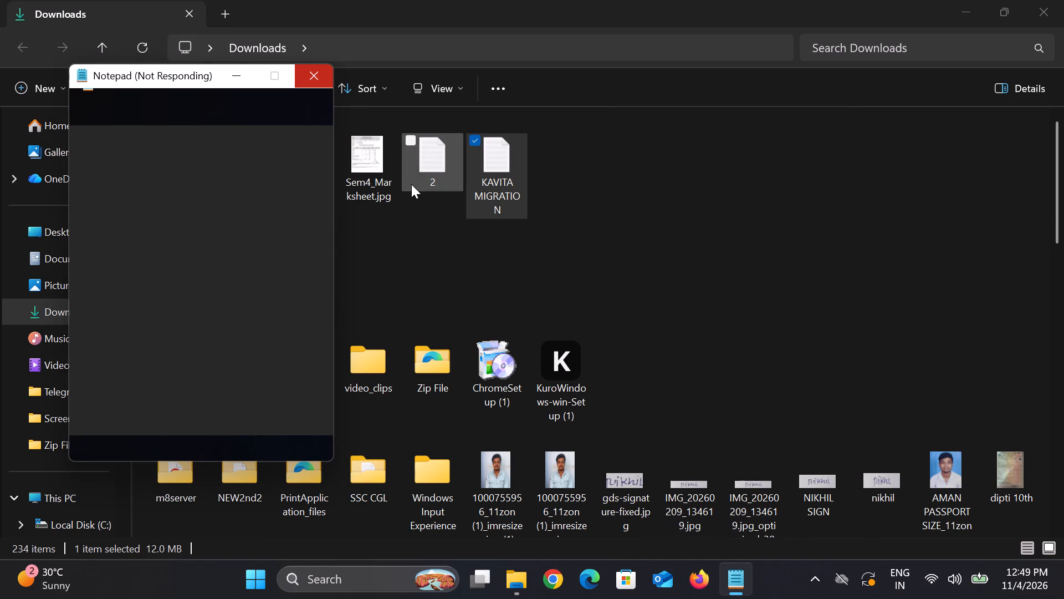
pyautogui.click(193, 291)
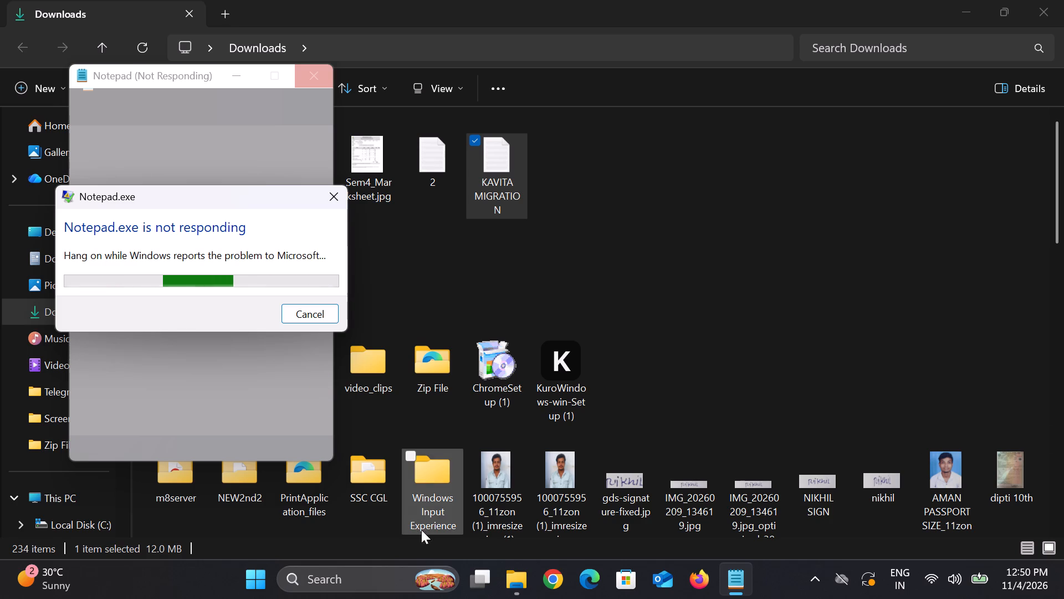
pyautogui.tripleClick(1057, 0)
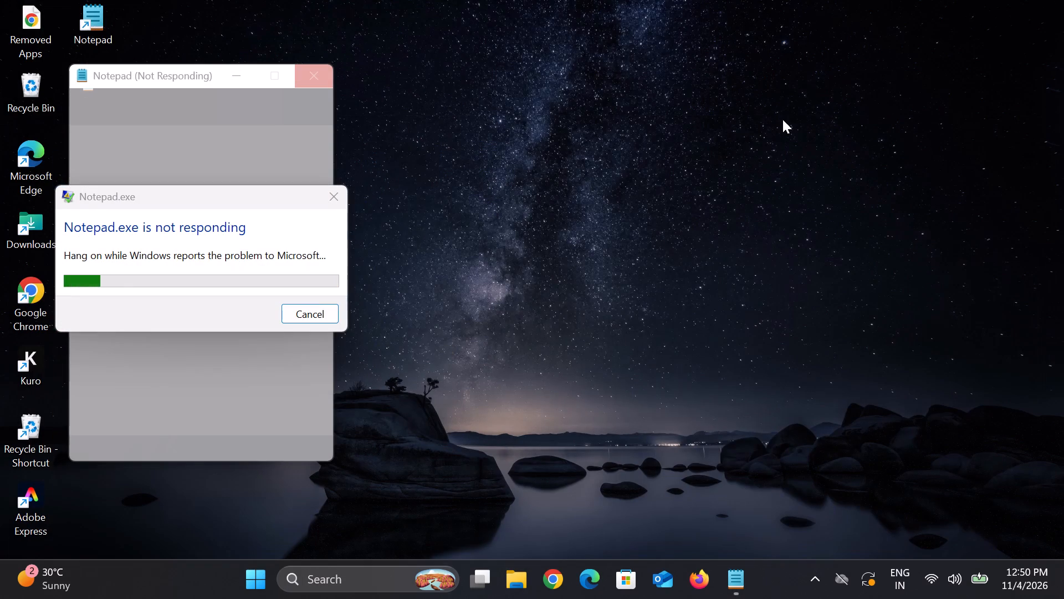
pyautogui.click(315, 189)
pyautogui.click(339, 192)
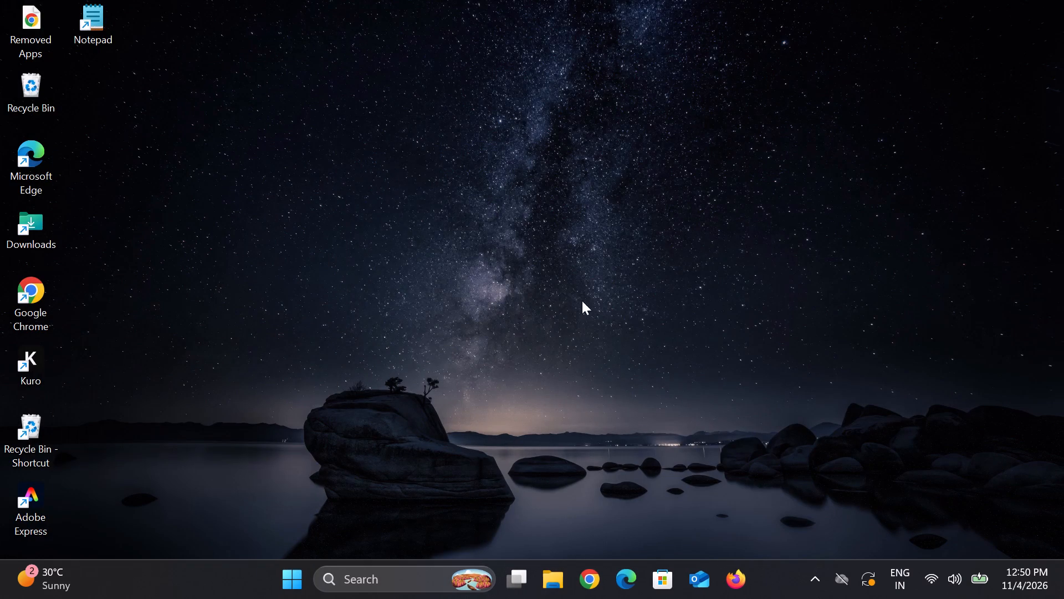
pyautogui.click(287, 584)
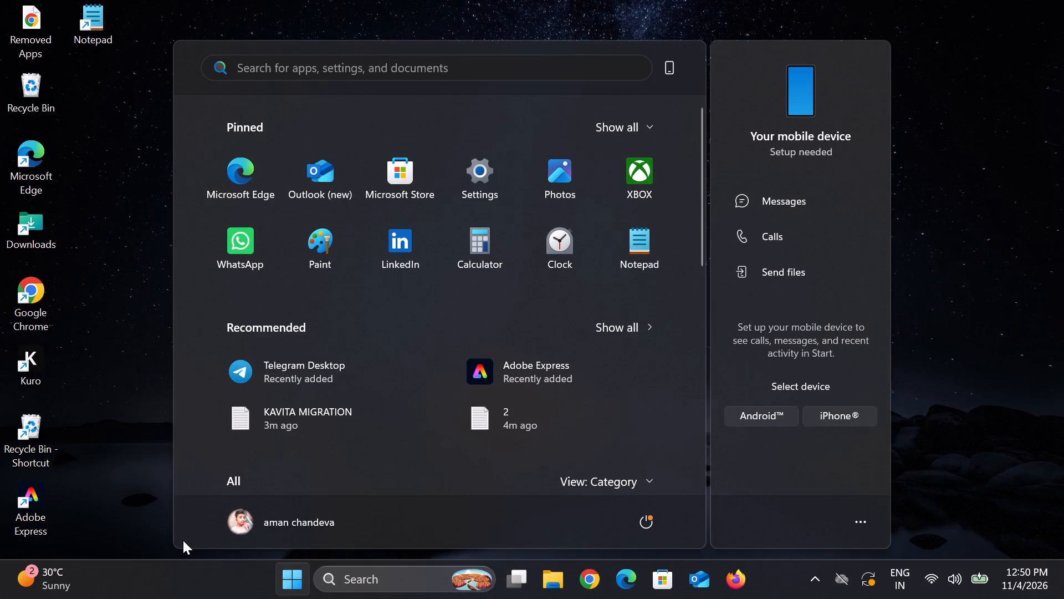
# Launch WhatsApp from the pinned apps.
pyautogui.click(244, 266)
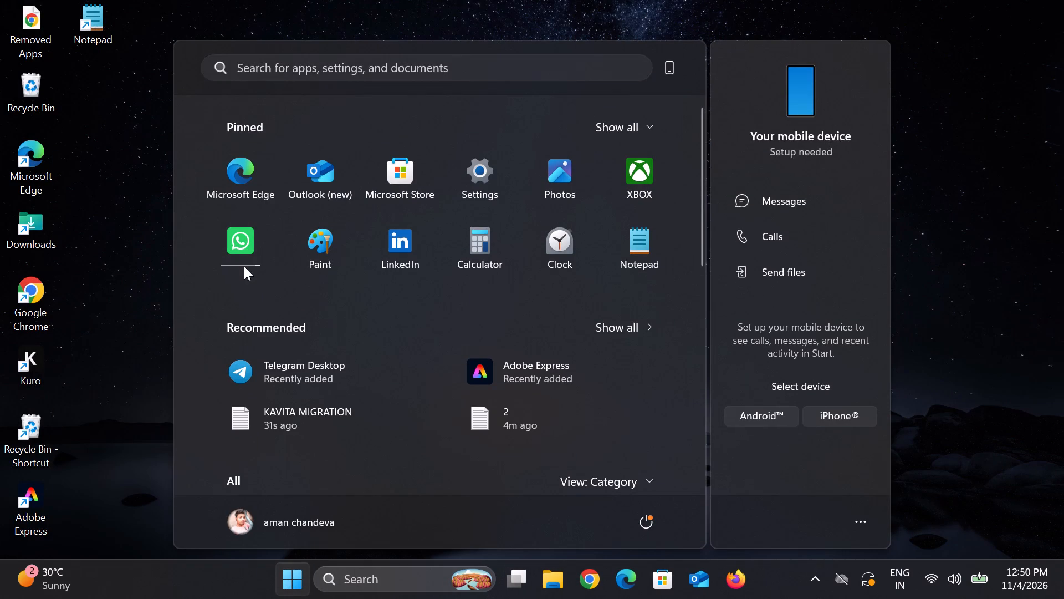
pyautogui.scroll(-2, 279, 258)
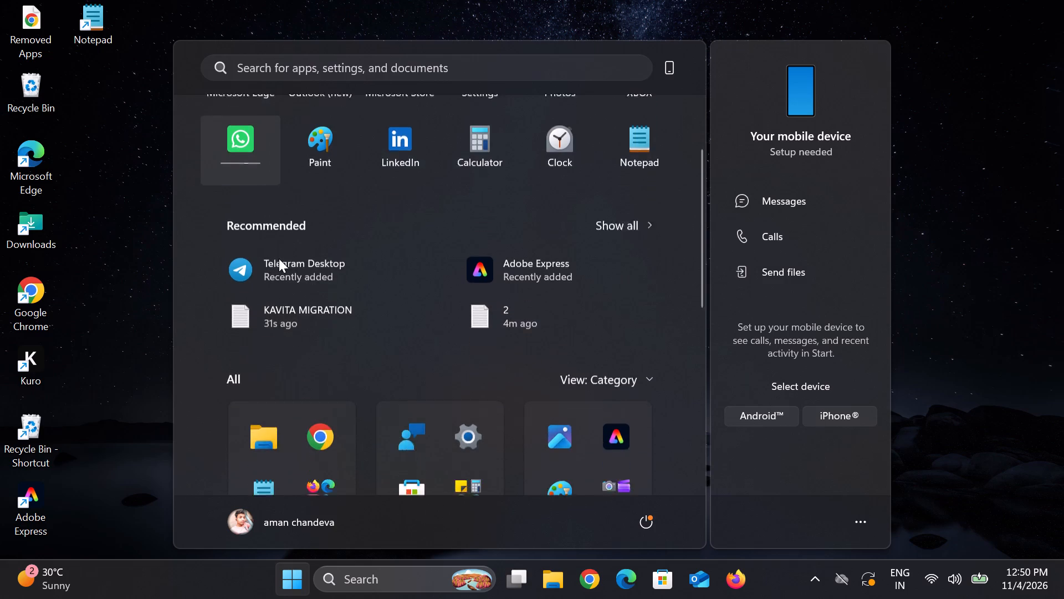
pyautogui.scroll(1, 279, 258)
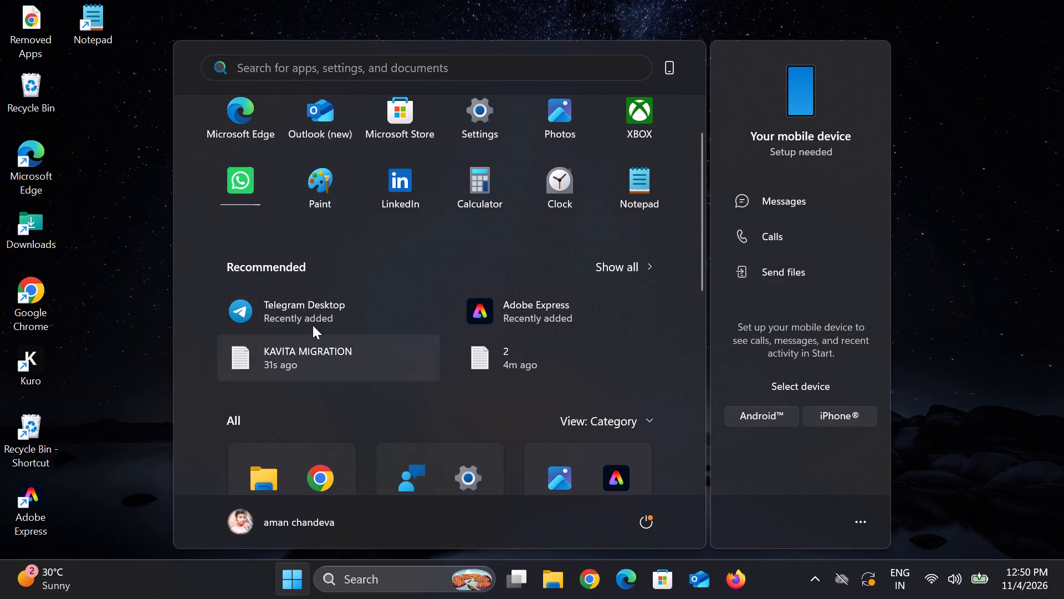
pyautogui.click(236, 188)
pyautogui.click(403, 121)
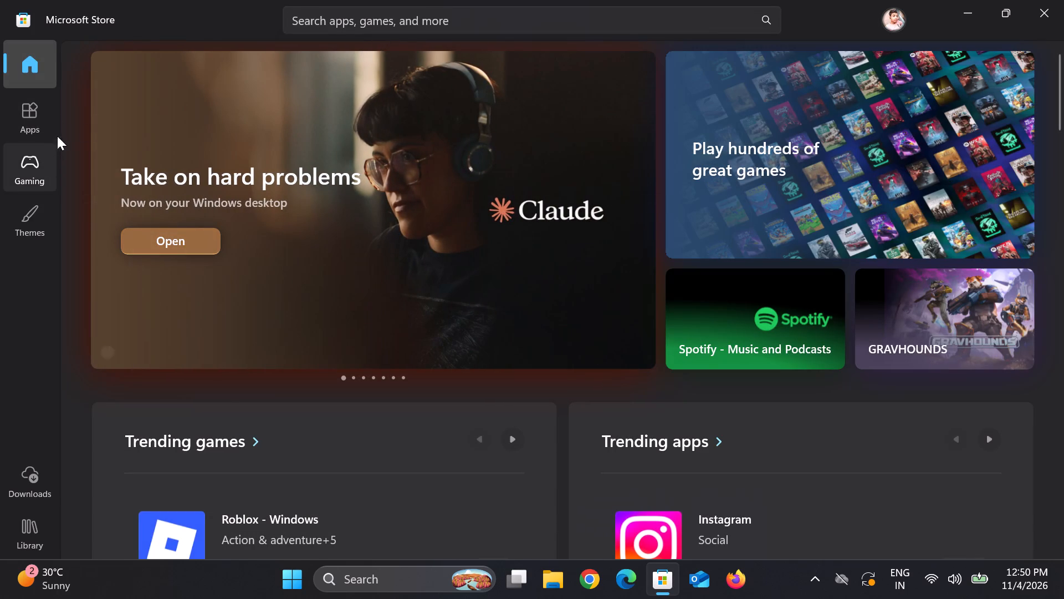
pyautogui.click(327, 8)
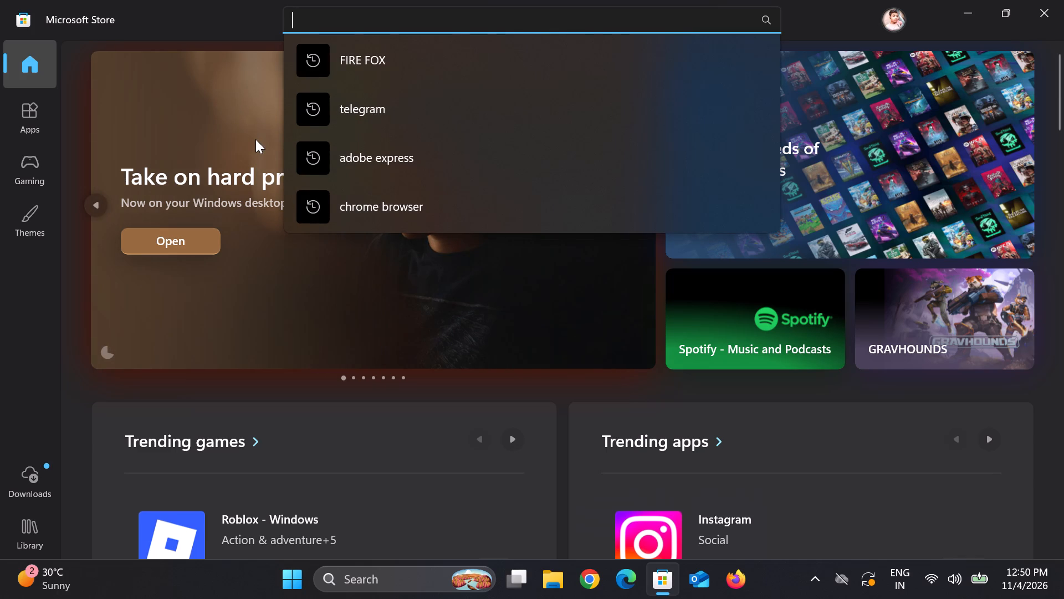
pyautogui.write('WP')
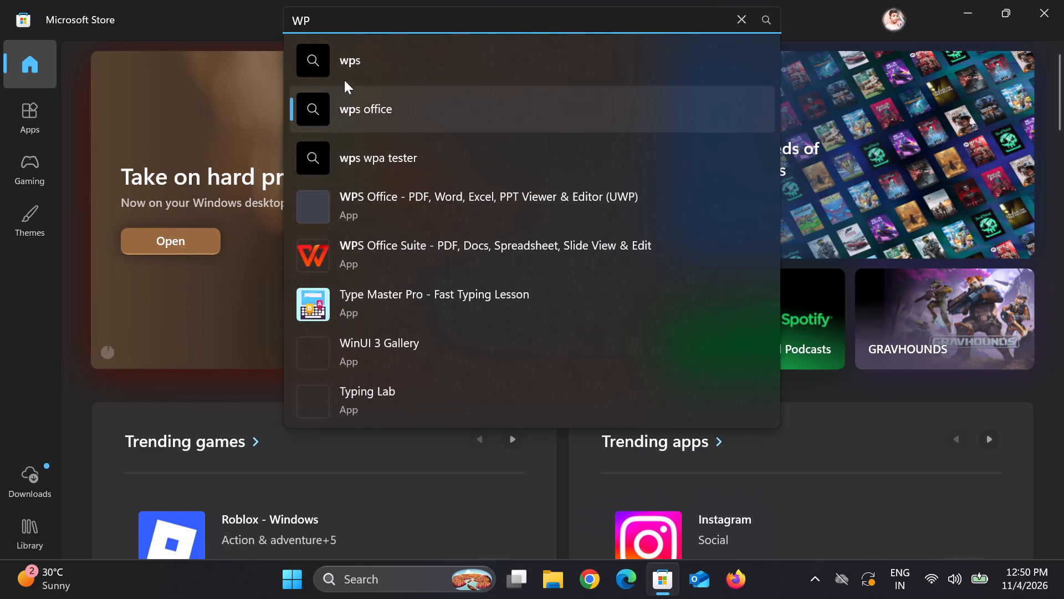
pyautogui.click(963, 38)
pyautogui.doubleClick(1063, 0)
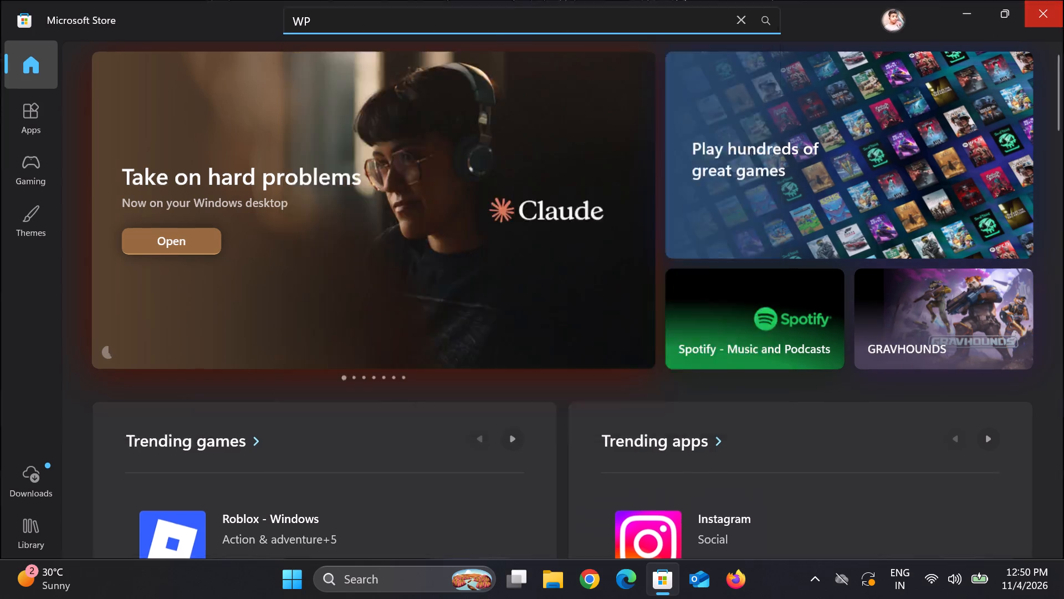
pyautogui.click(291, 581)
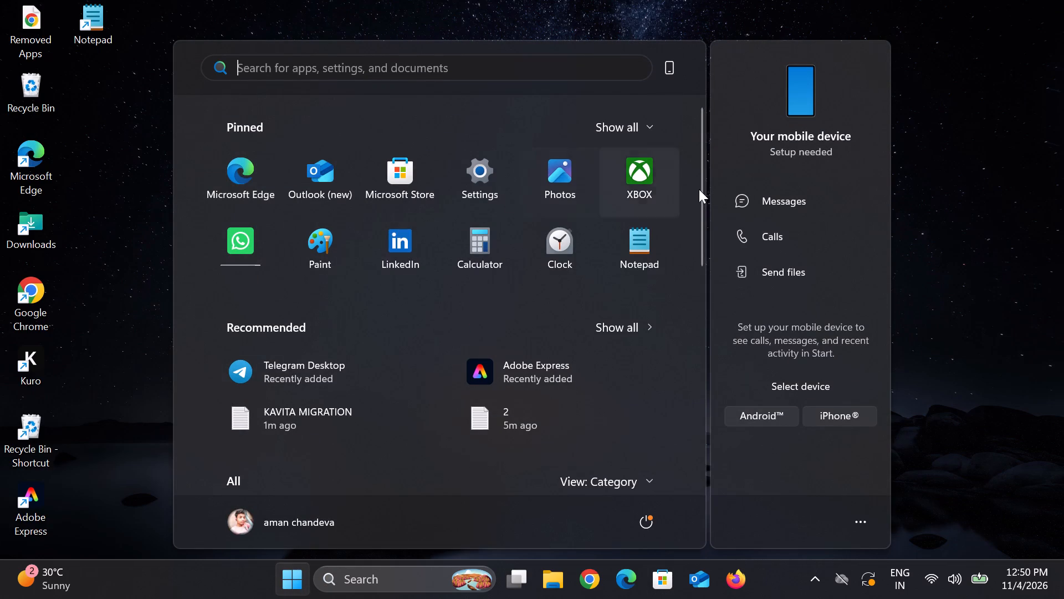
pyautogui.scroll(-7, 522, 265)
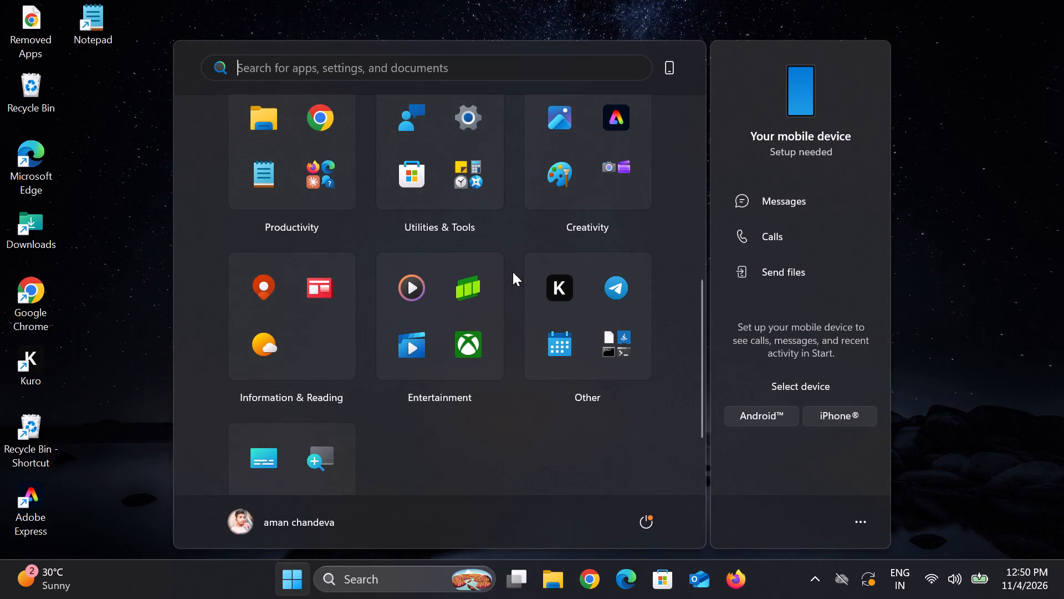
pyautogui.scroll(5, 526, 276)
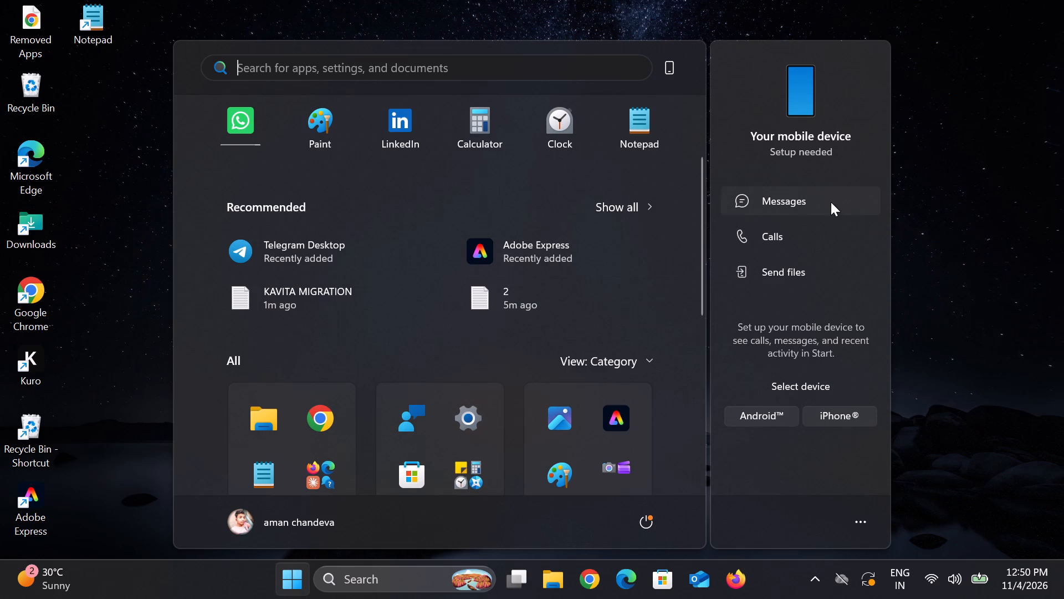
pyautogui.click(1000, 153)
# Open the migration PDF from the Downloads folder with Google Chrome.
pyautogui.doubleClick(38, 235)
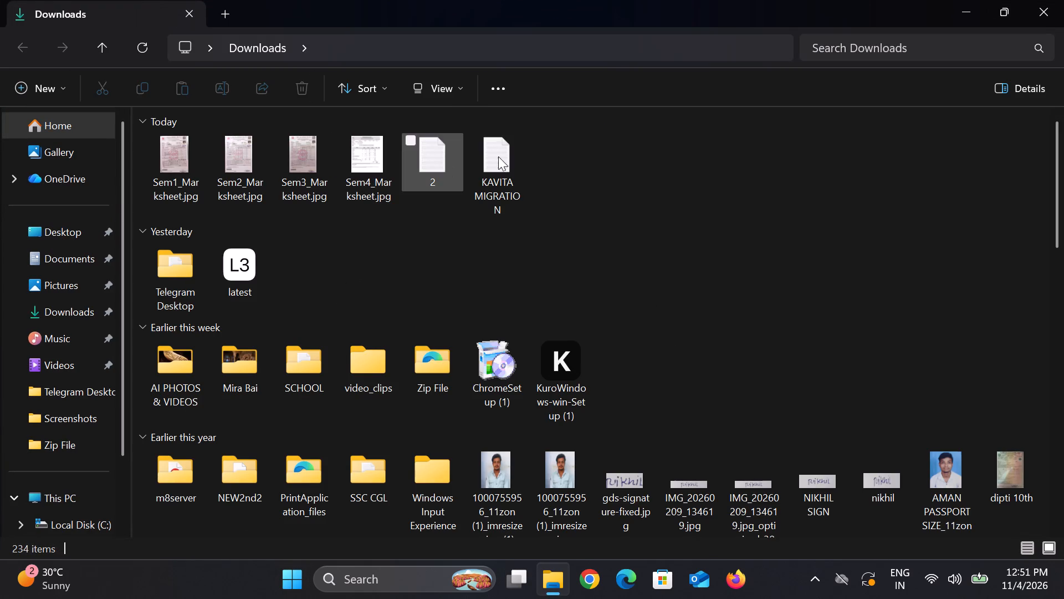
pyautogui.rightClick(499, 156)
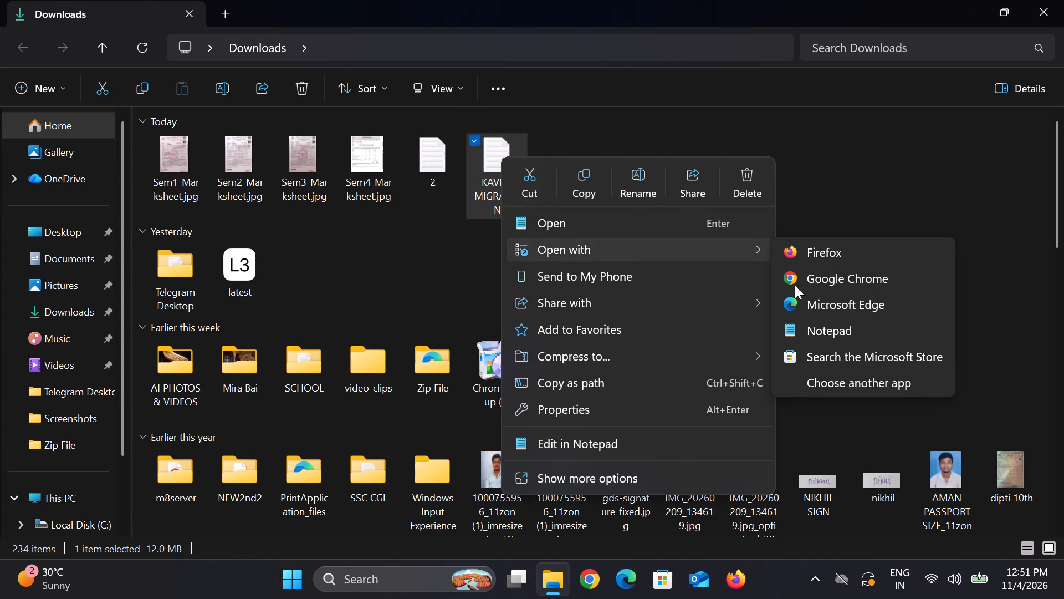
pyautogui.click(858, 287)
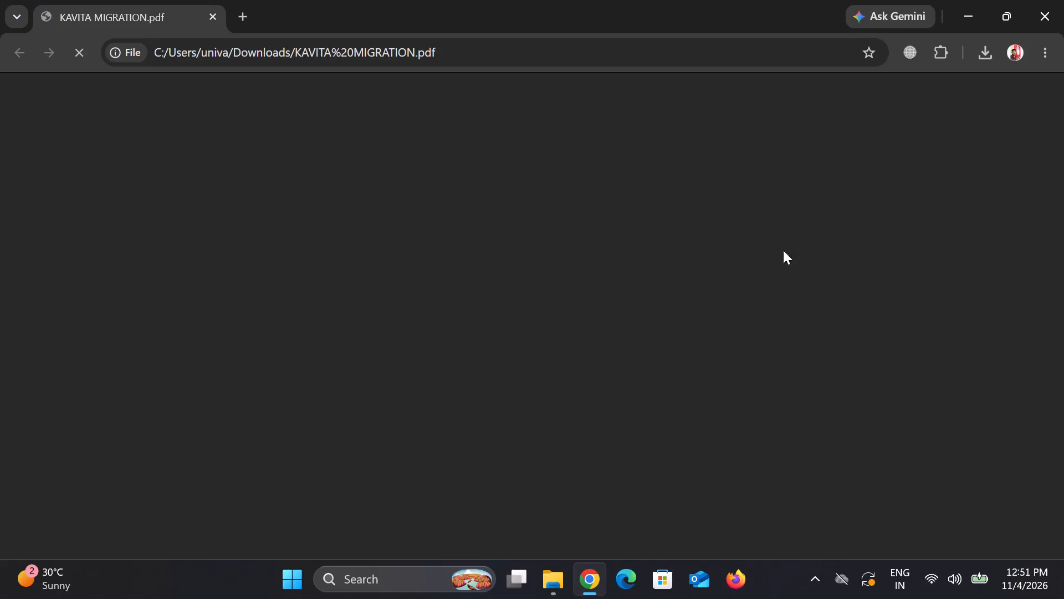
# Examine the migration PDF from the application form through the attached marksheets to the last page.
pyautogui.scroll(-5, 578, 242)
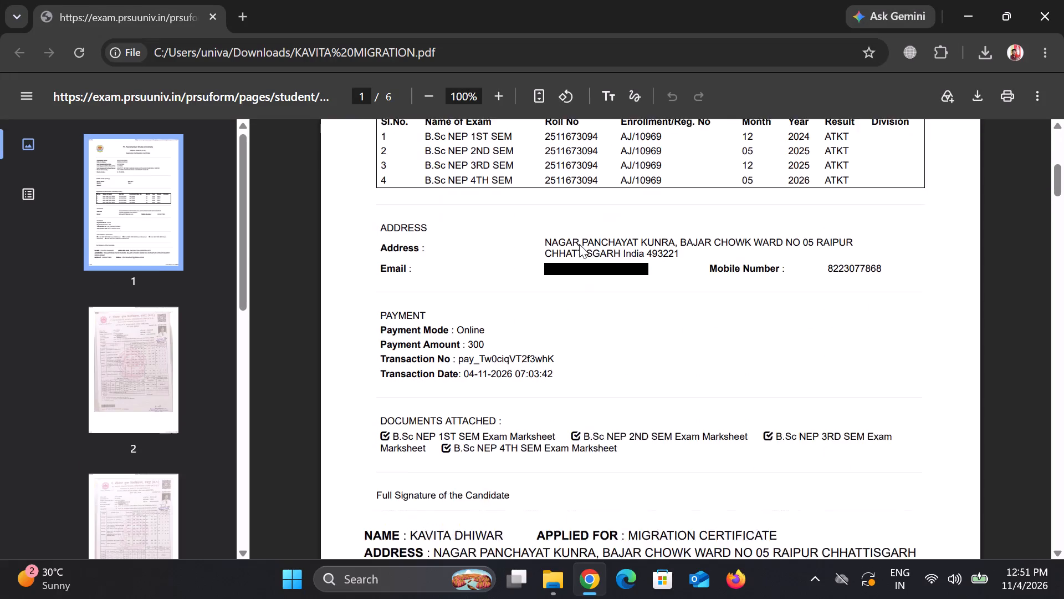
pyautogui.scroll(7, 646, 225)
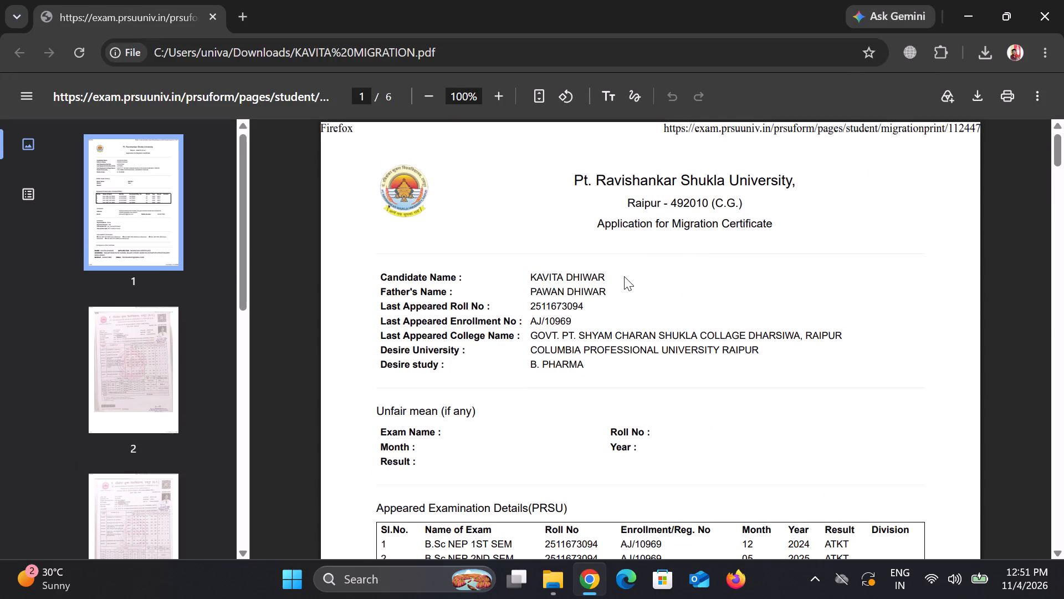
pyautogui.scroll(-1, 619, 277)
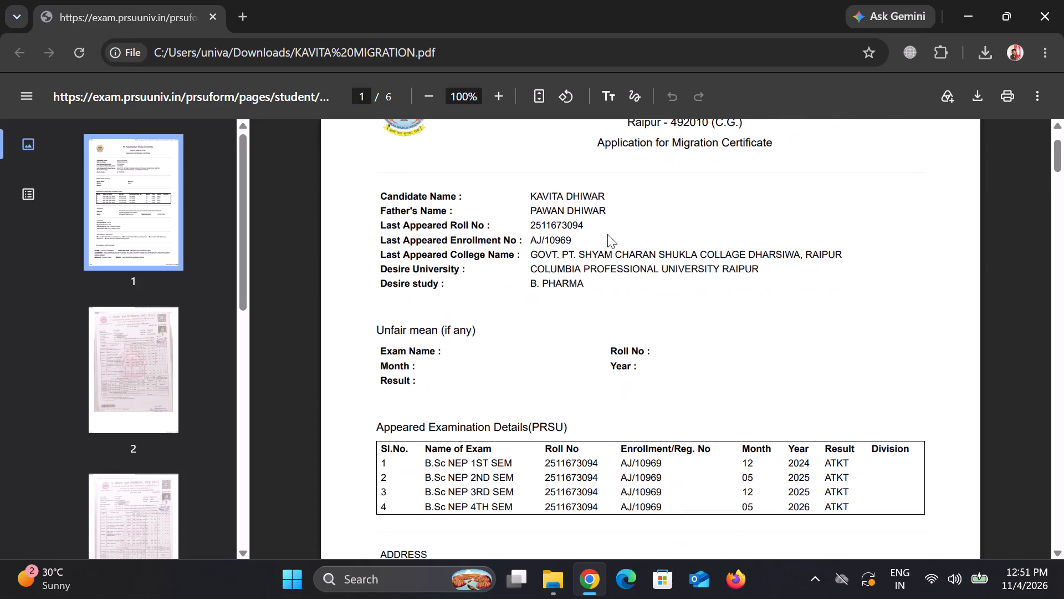
pyautogui.scroll(-1, 642, 261)
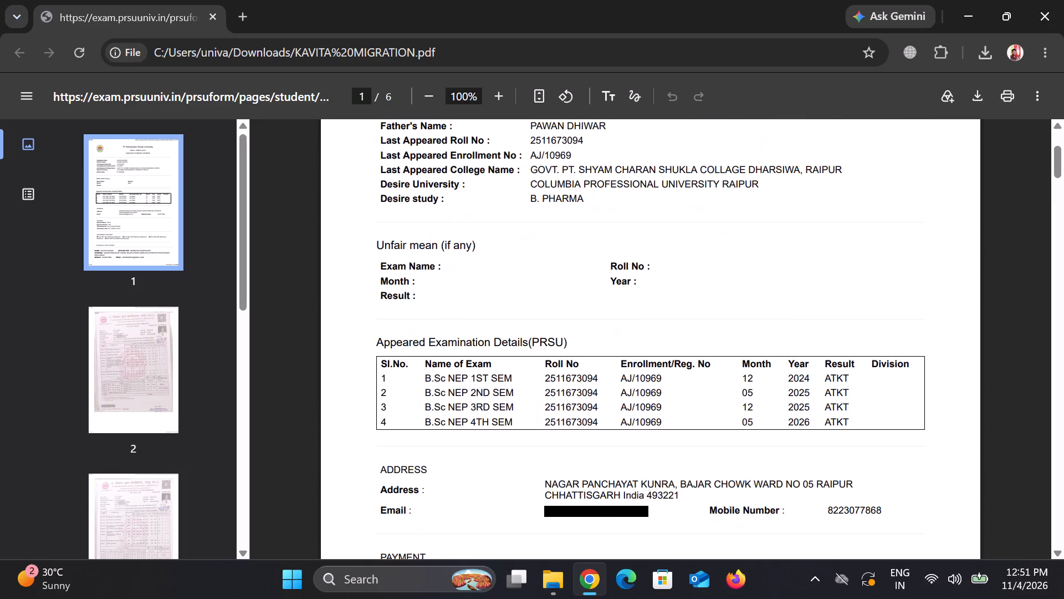
pyautogui.scroll(-1, 644, 261)
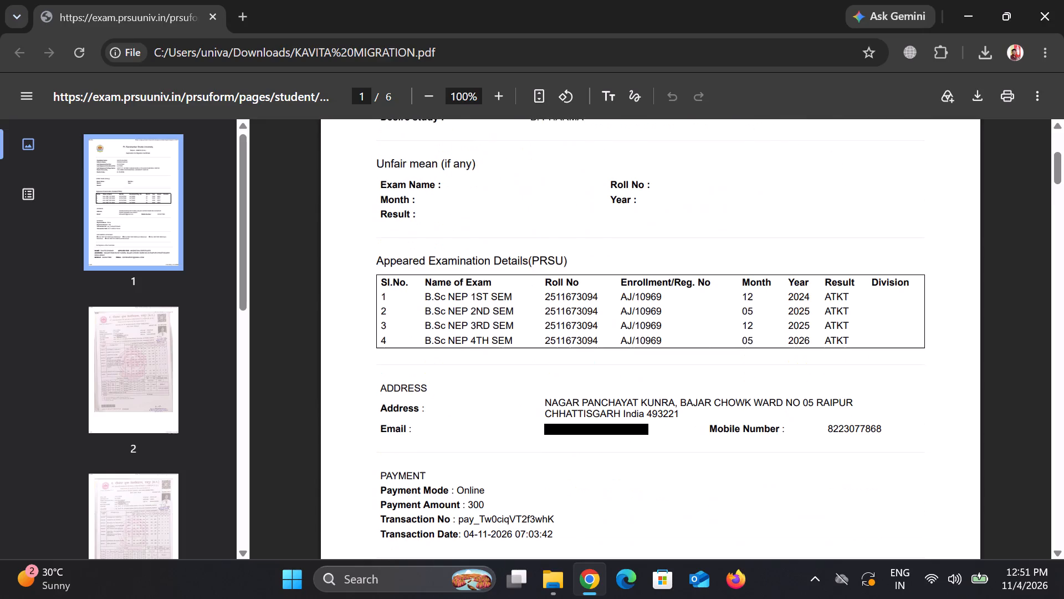
pyautogui.scroll(-2, 640, 256)
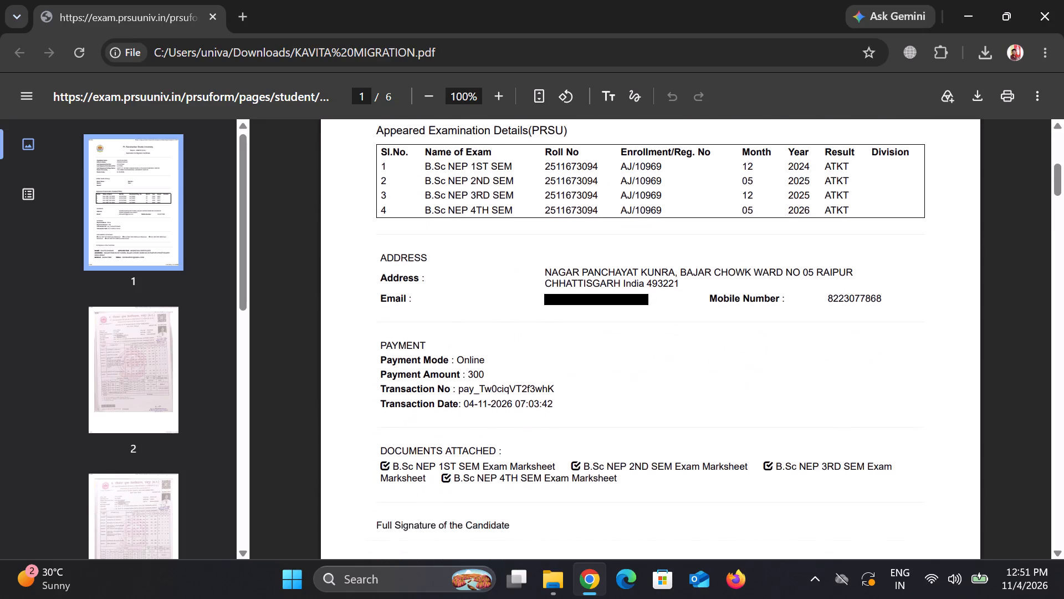
pyautogui.scroll(-9, 648, 255)
pyautogui.scroll(1, 646, 252)
pyautogui.scroll(-5, 646, 252)
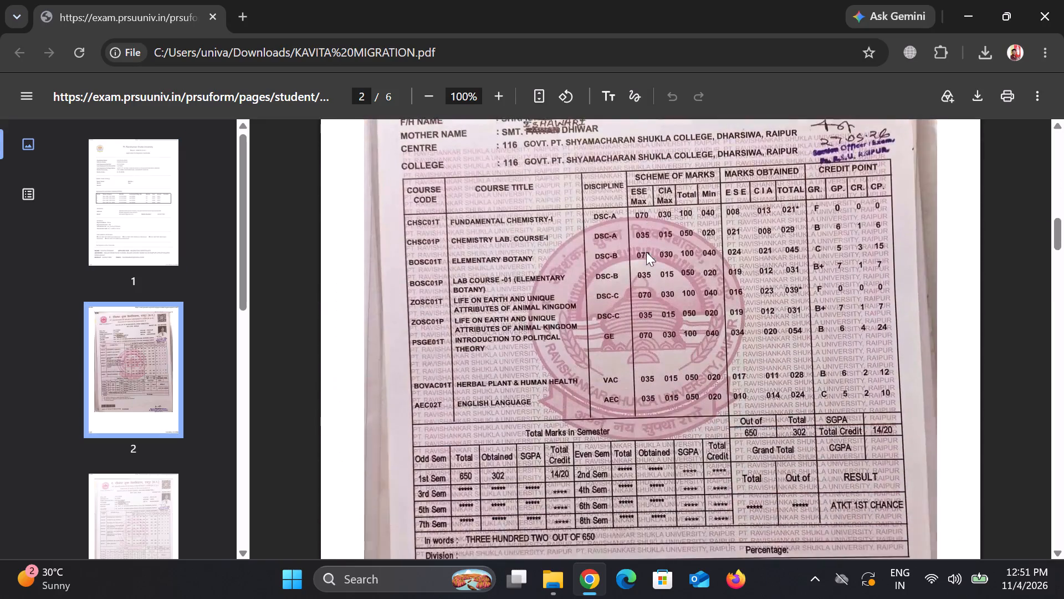
pyautogui.scroll(-20, 646, 252)
pyautogui.scroll(-20, 646, 252)
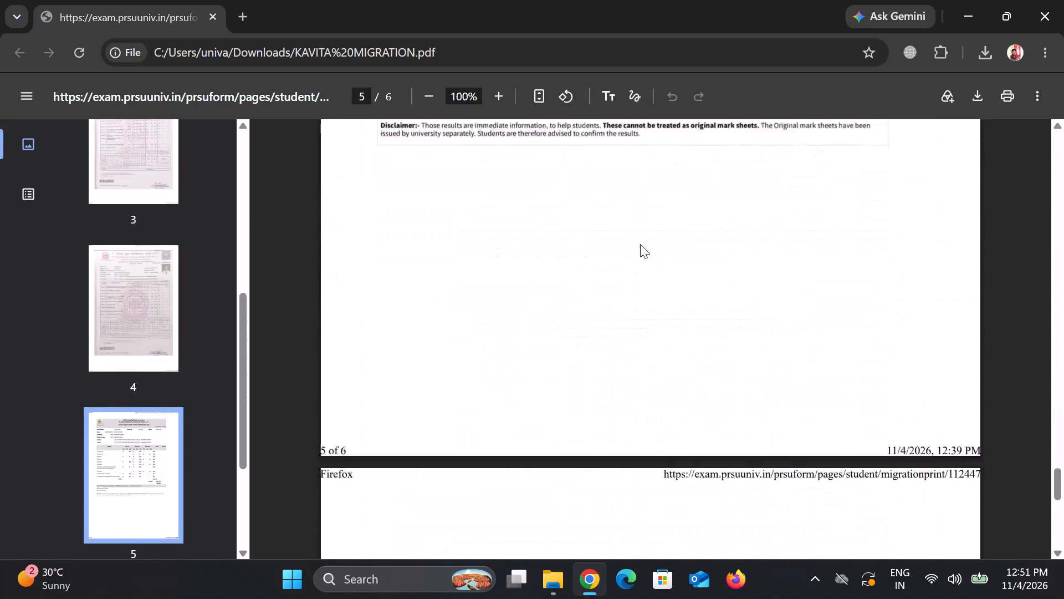
pyautogui.scroll(-7, 640, 243)
# Review the attached semester marksheets back towards the first page and recheck the application details on the form.
pyautogui.scroll(17, 640, 243)
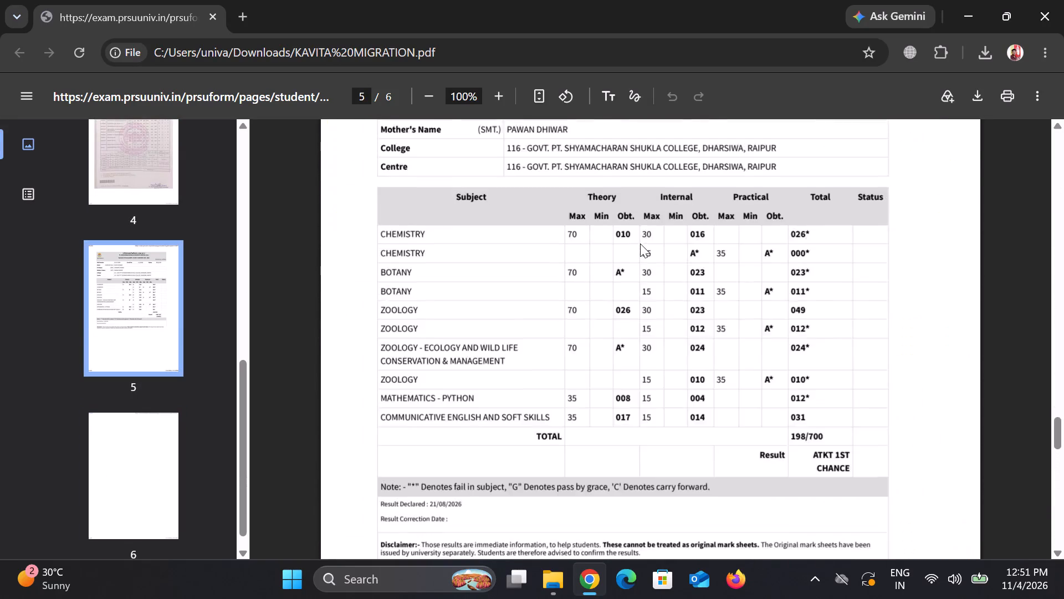
pyautogui.scroll(12, 640, 243)
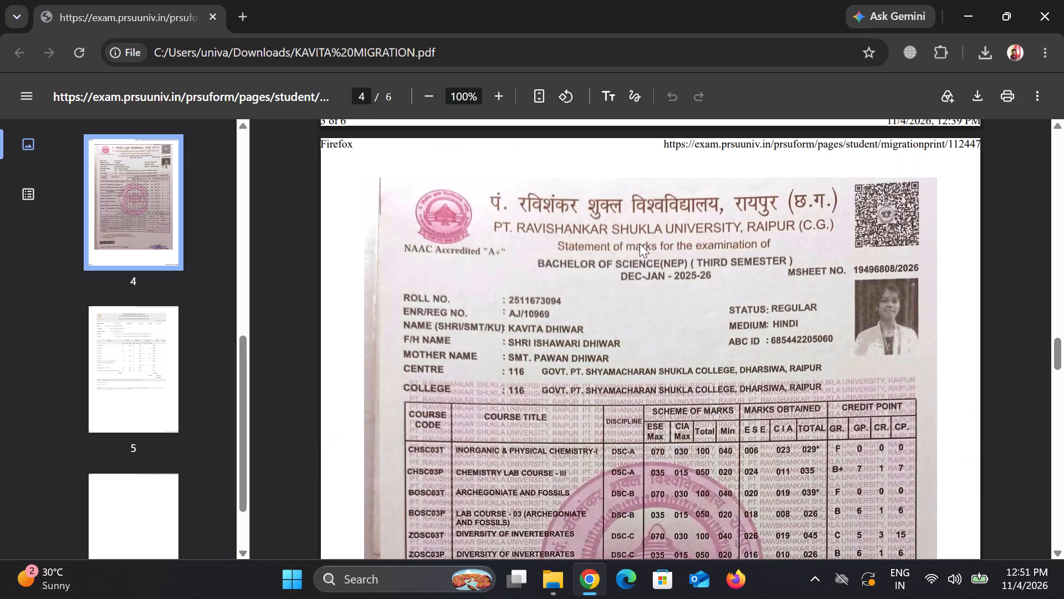
pyautogui.scroll(3, 750, 251)
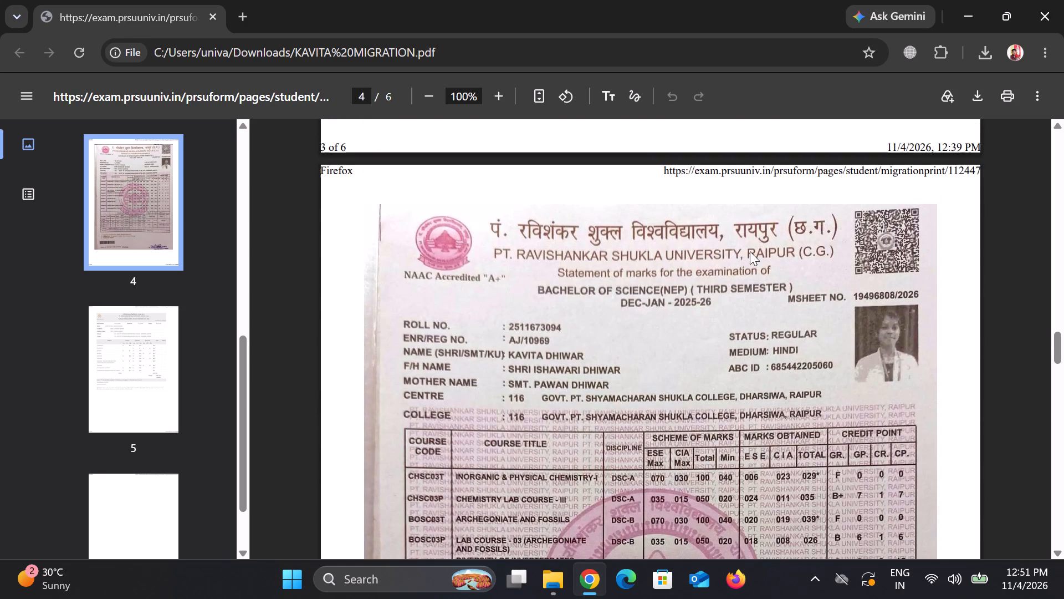
pyautogui.scroll(9, 750, 251)
pyautogui.scroll(2, 743, 297)
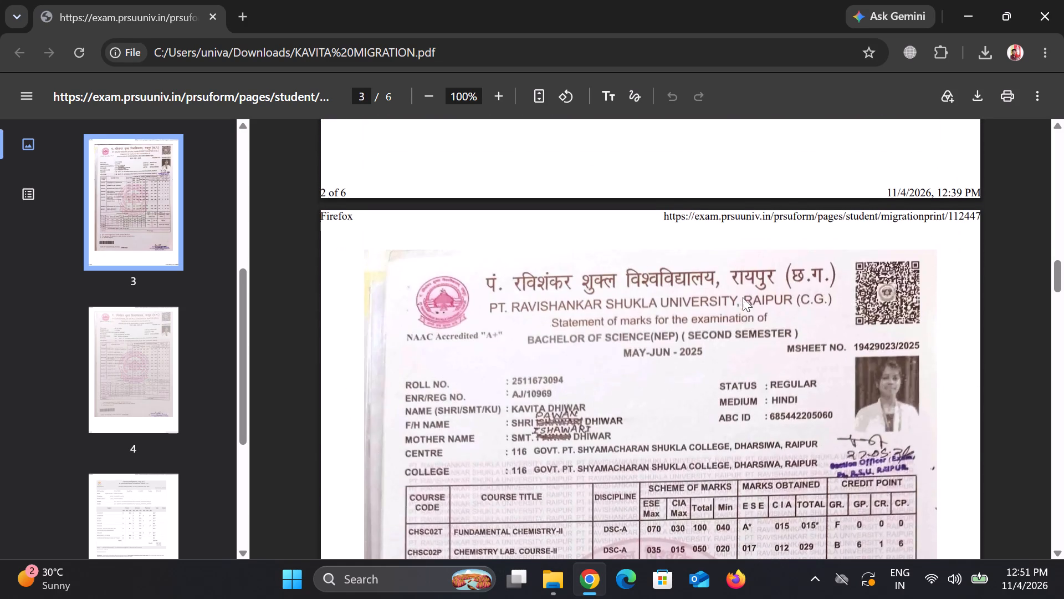
pyautogui.scroll(11, 743, 297)
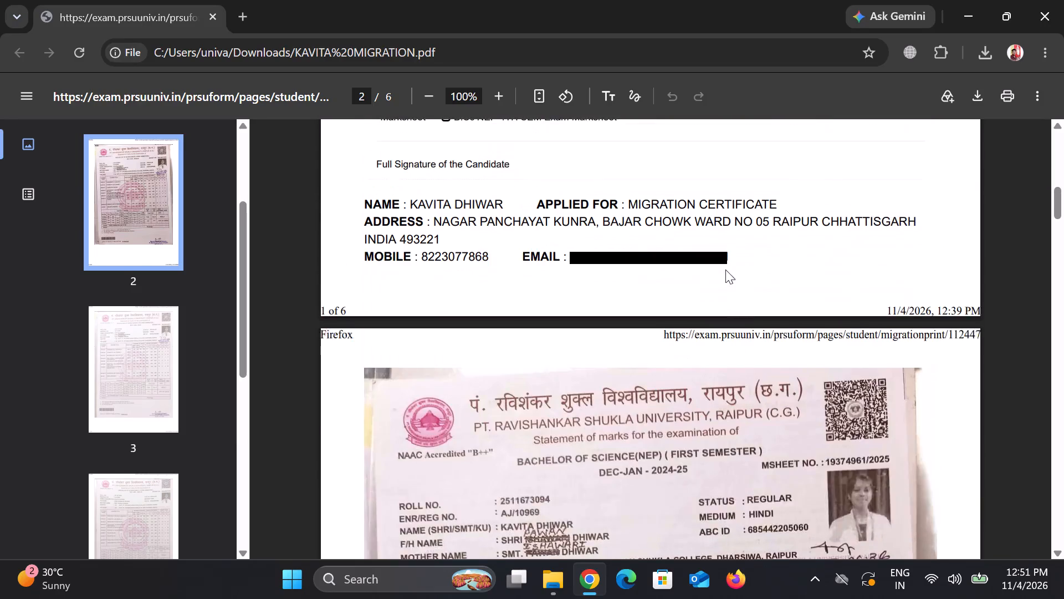
pyautogui.scroll(1, 725, 270)
pyautogui.scroll(-6, 724, 269)
pyautogui.scroll(5, 724, 269)
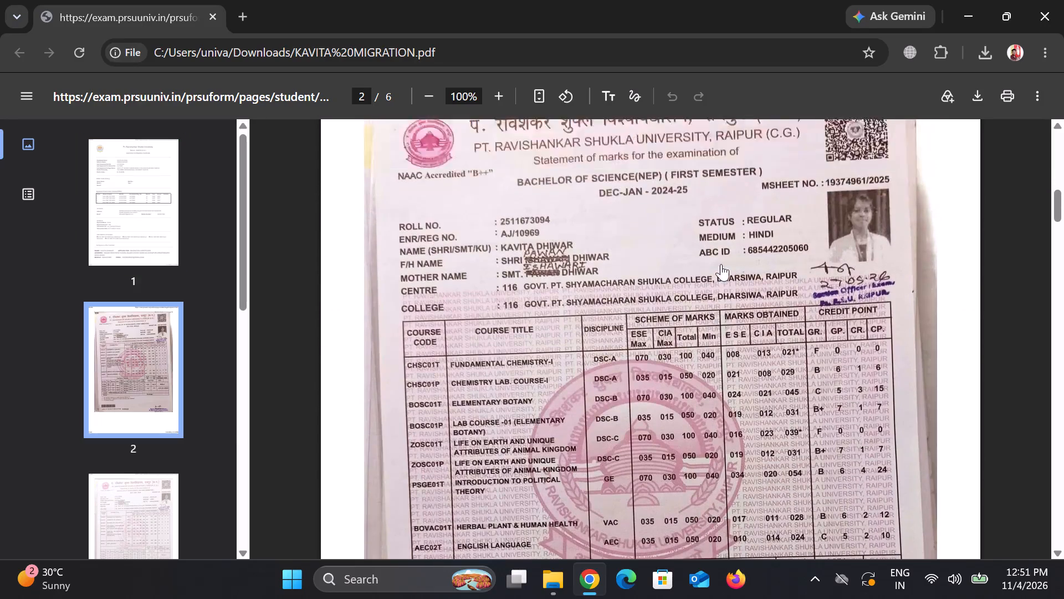
pyautogui.scroll(12, 721, 264)
pyautogui.scroll(-3, 717, 265)
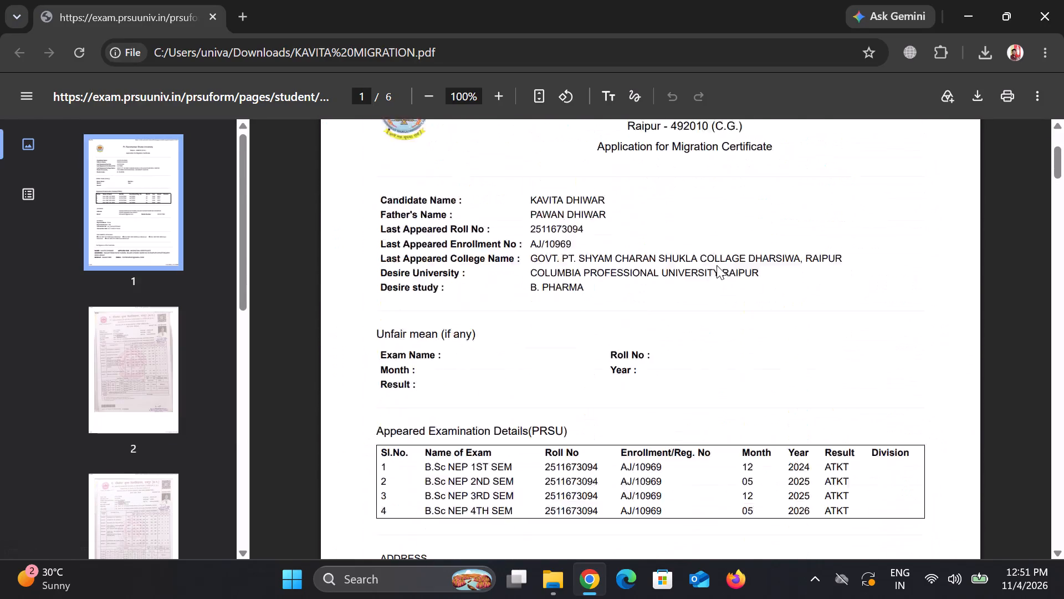
pyautogui.scroll(-1, 735, 285)
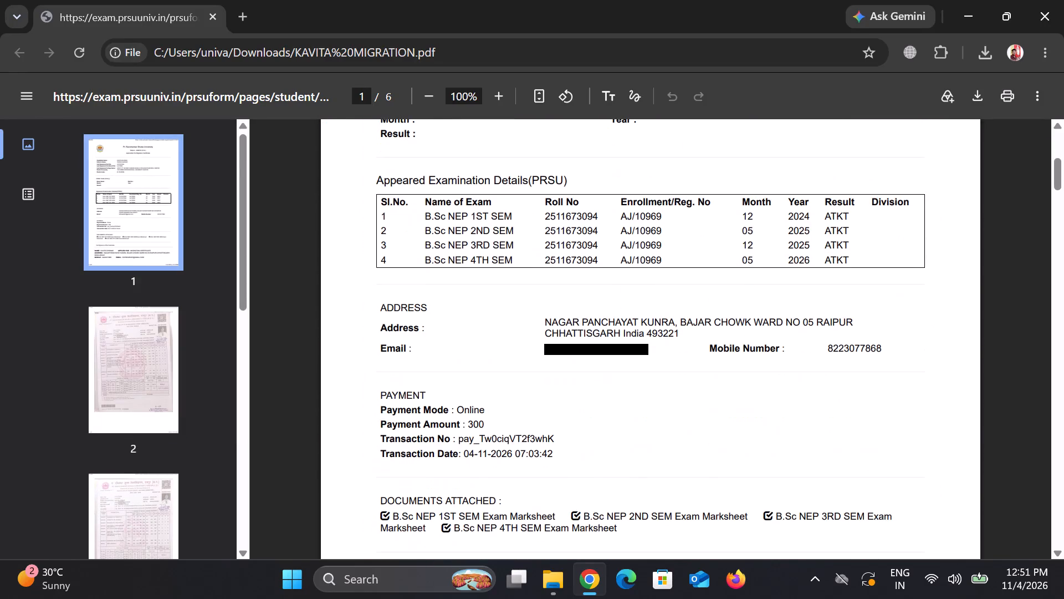
pyautogui.scroll(-2, 737, 285)
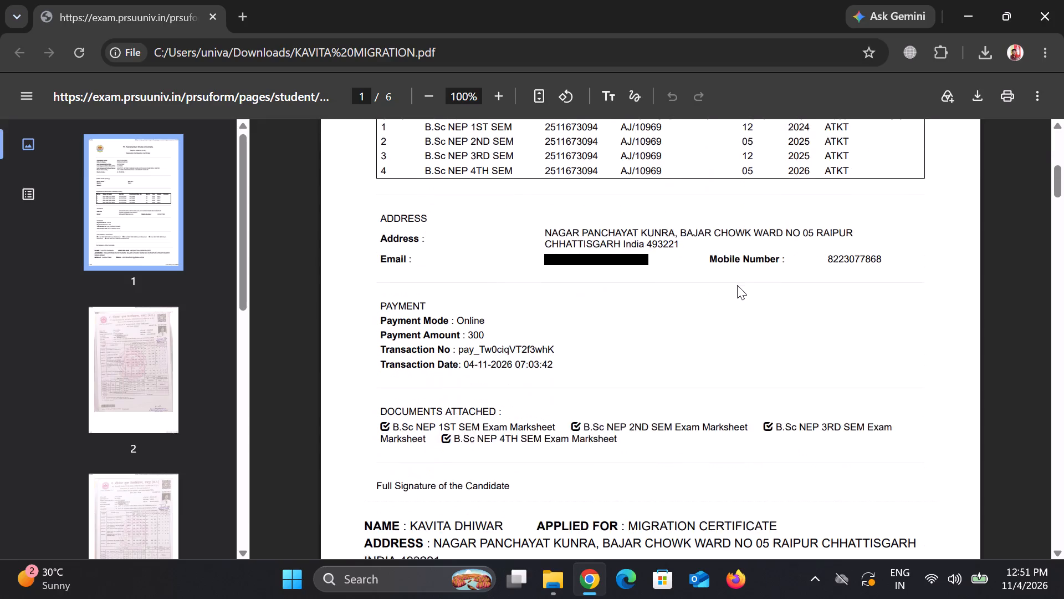
pyautogui.scroll(-15, 738, 283)
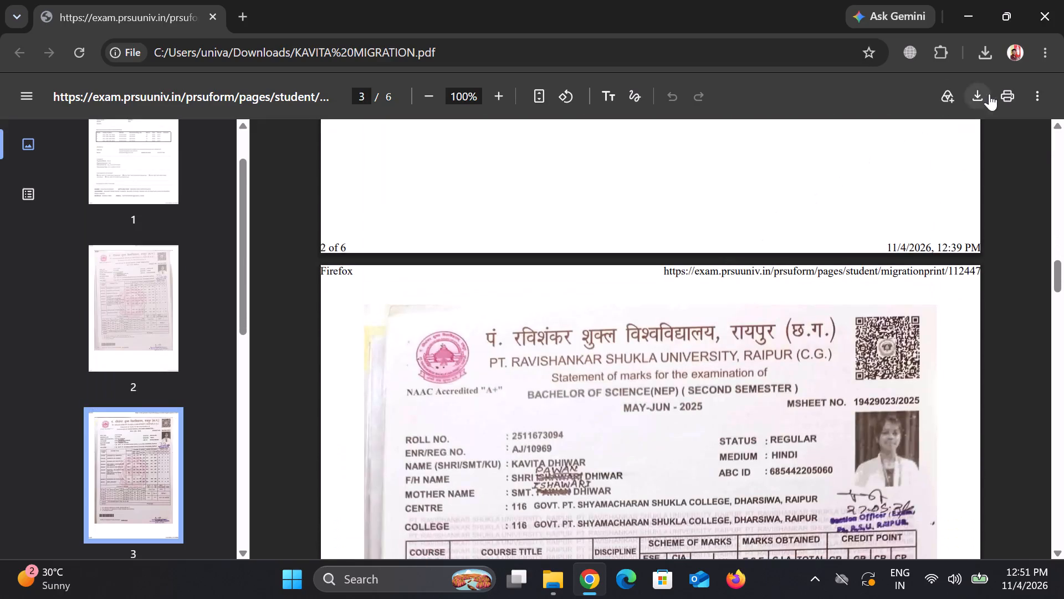
# Open the print settings for the migration PDF and set the destination to Save as PDF.
pyautogui.click(976, 97)
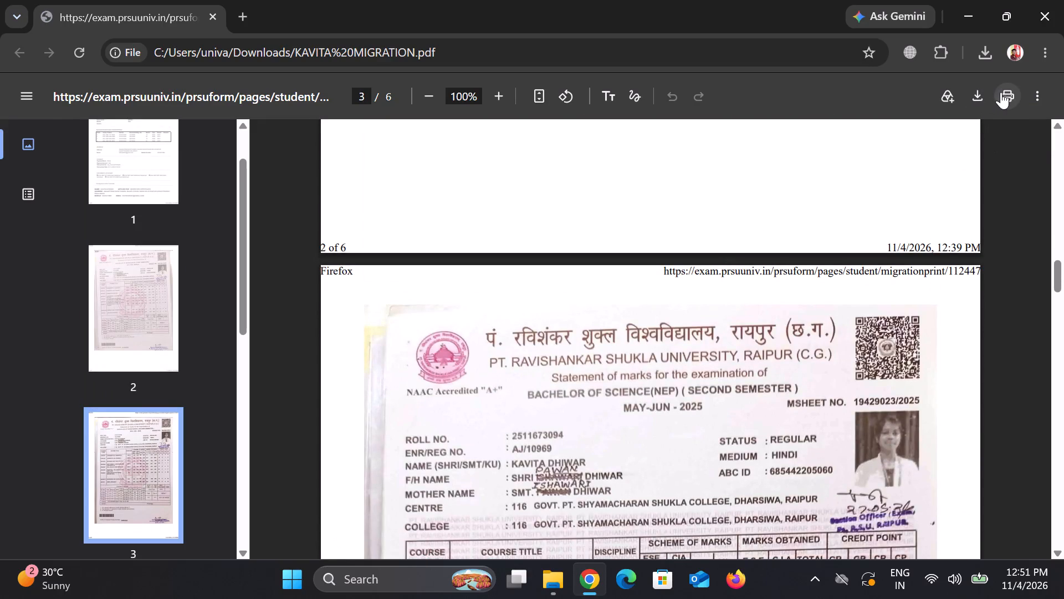
pyautogui.click(1001, 92)
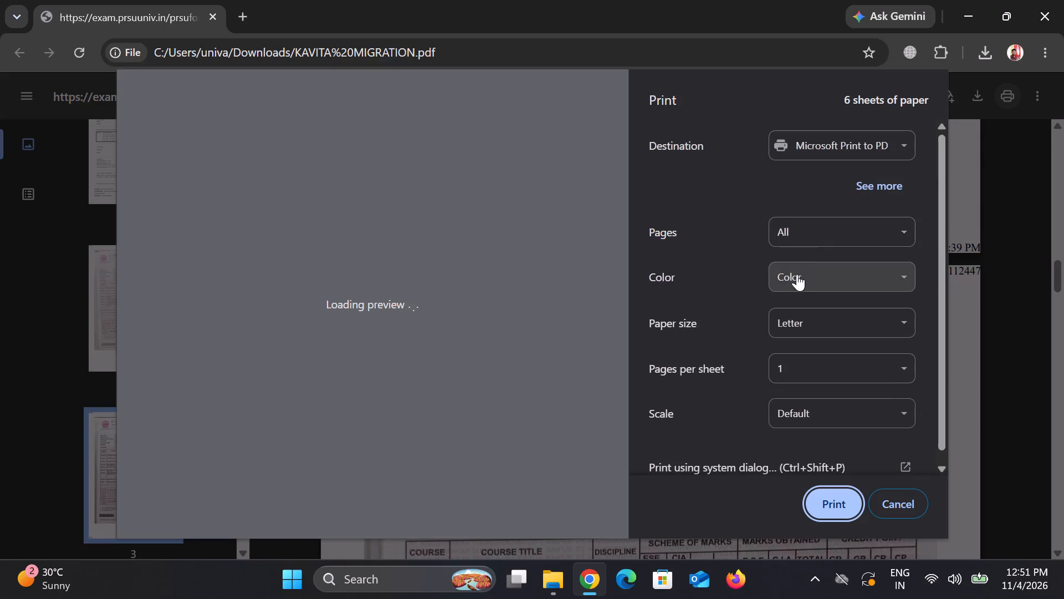
pyautogui.scroll(-5, 468, 255)
pyautogui.scroll(4, 745, 222)
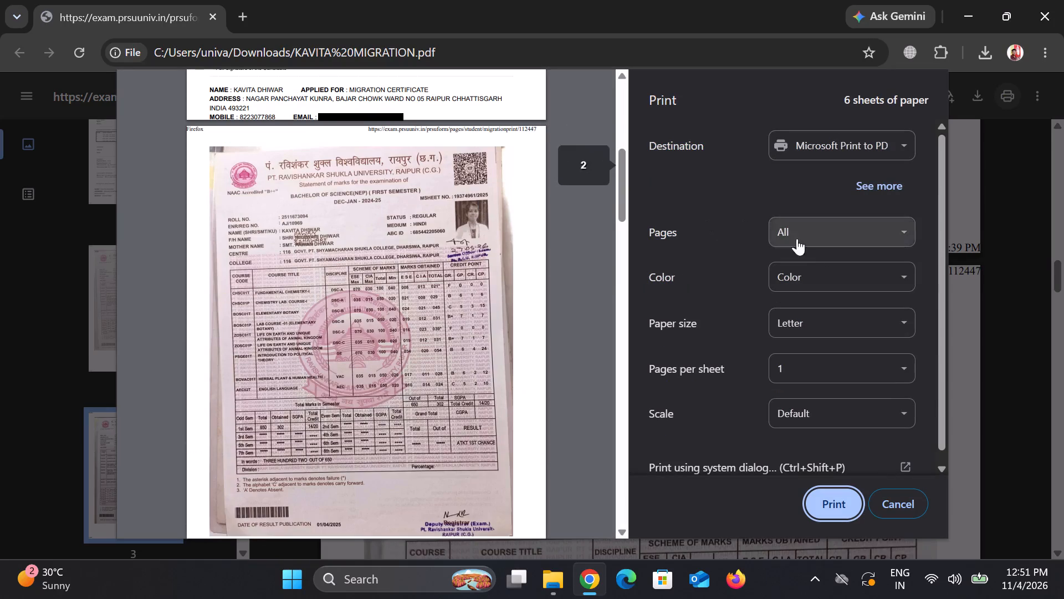
pyautogui.click(823, 418)
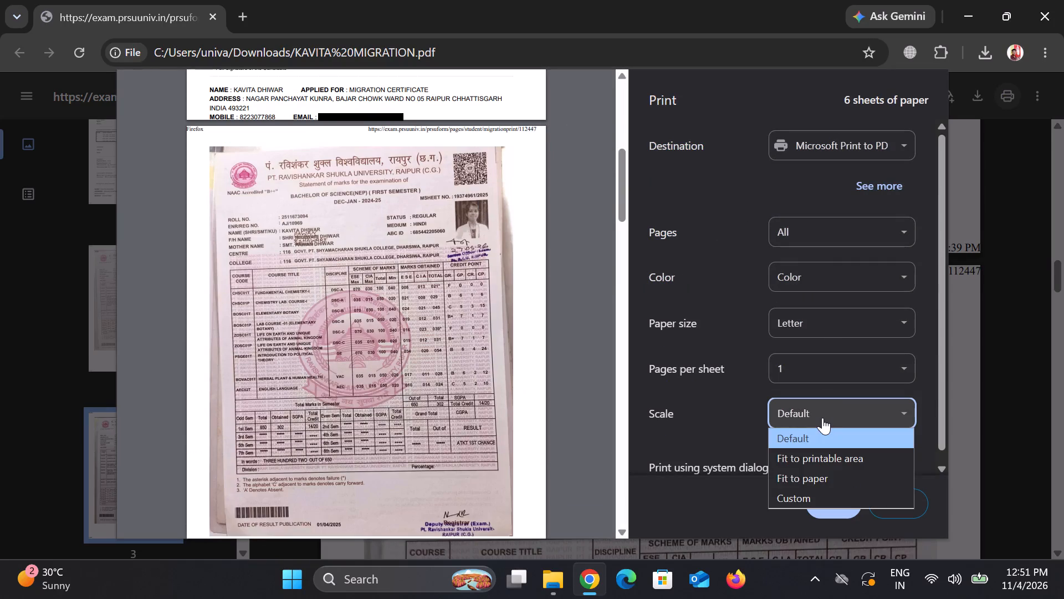
pyautogui.doubleClick(822, 418)
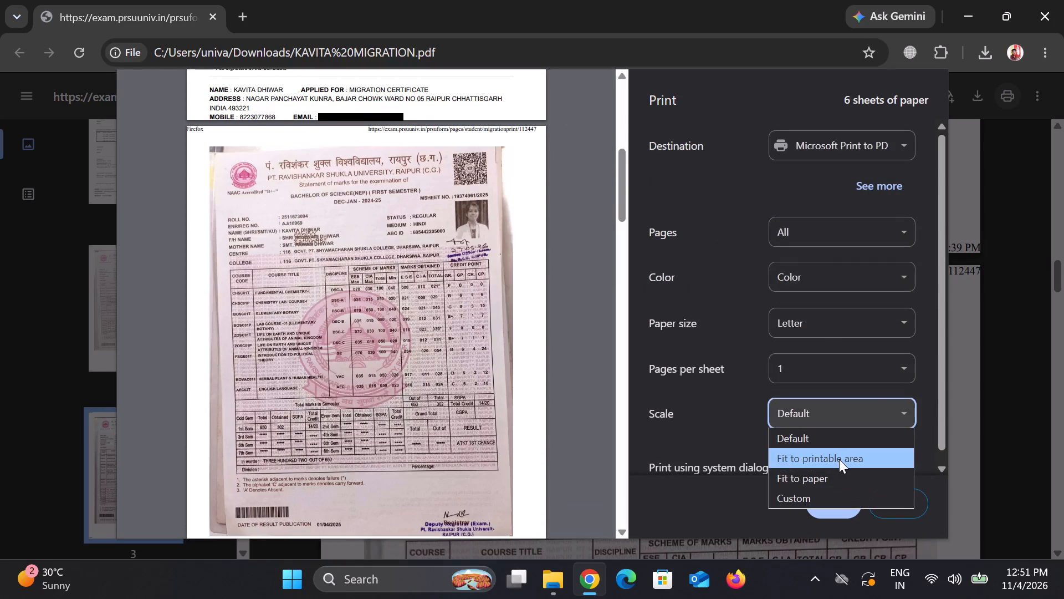
pyautogui.click(811, 143)
pyautogui.click(810, 189)
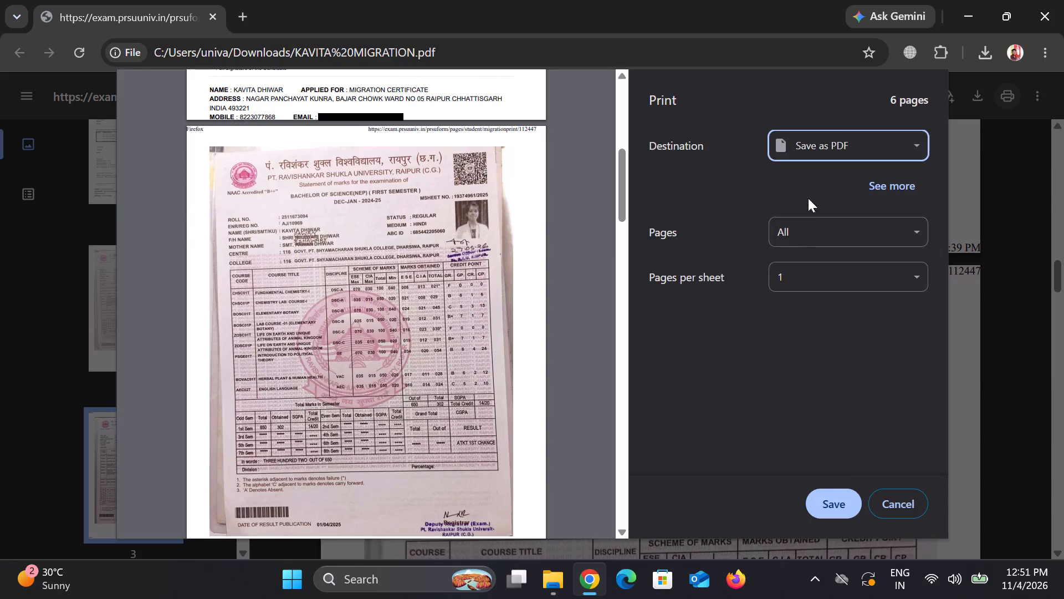
# Check the last pages in the print preview, switch Pages to Custom and enter the range 1-2-3-4-5.
pyautogui.scroll(-20, 582, 267)
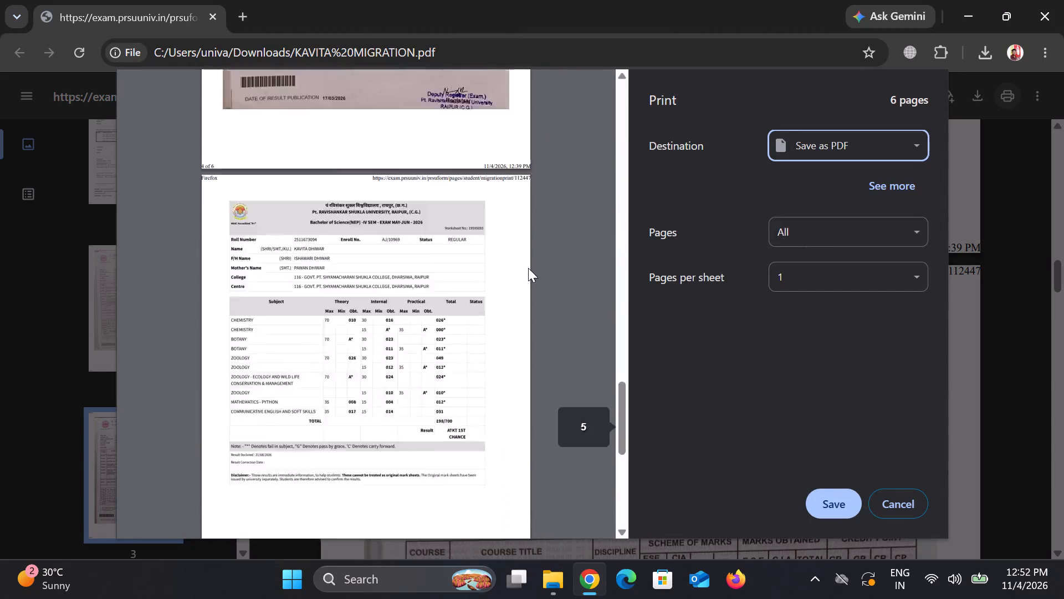
pyautogui.scroll(-5, 528, 268)
pyautogui.scroll(2, 528, 264)
pyautogui.scroll(3, 807, 273)
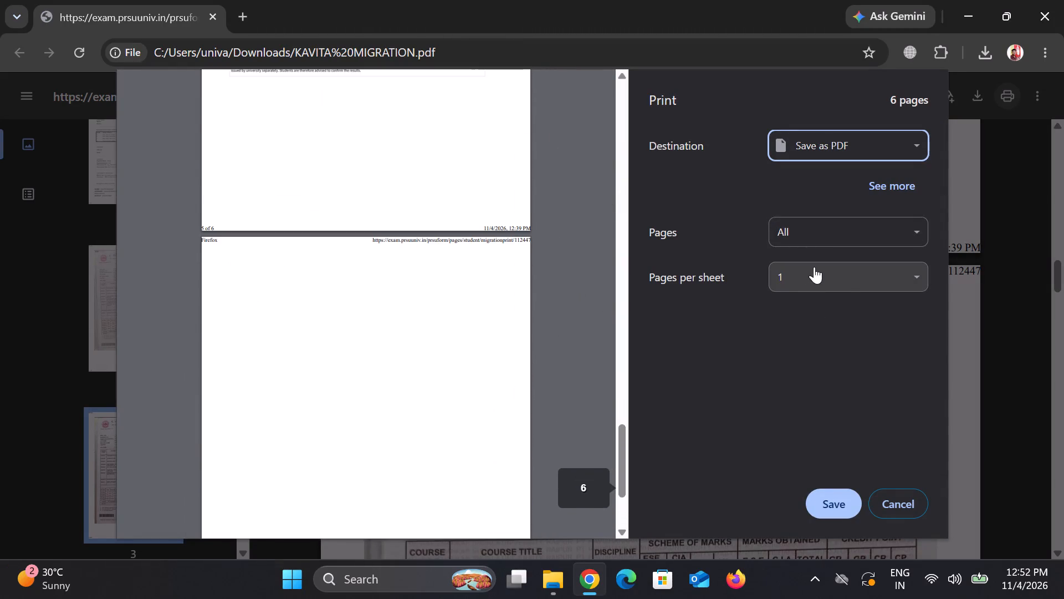
pyautogui.click(845, 281)
pyautogui.click(845, 281)
pyautogui.click(833, 243)
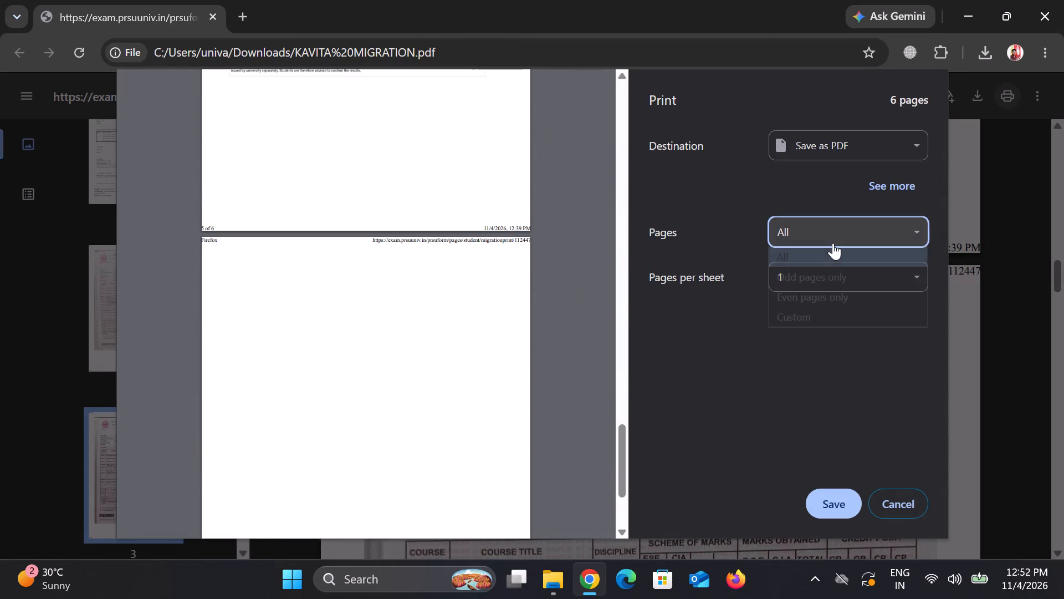
pyautogui.doubleClick(833, 243)
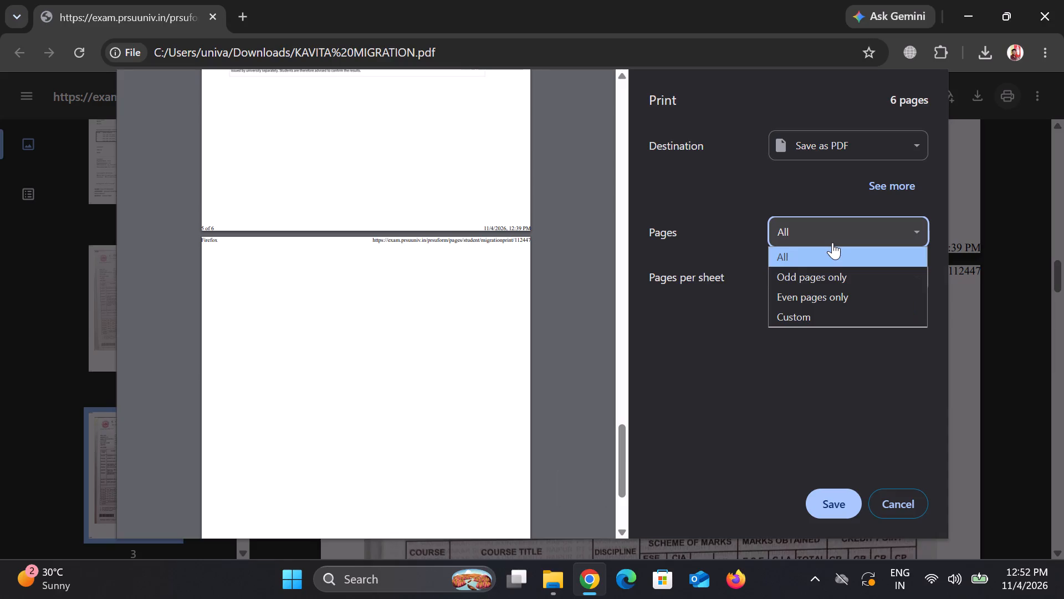
pyautogui.click(836, 327)
pyautogui.click(833, 314)
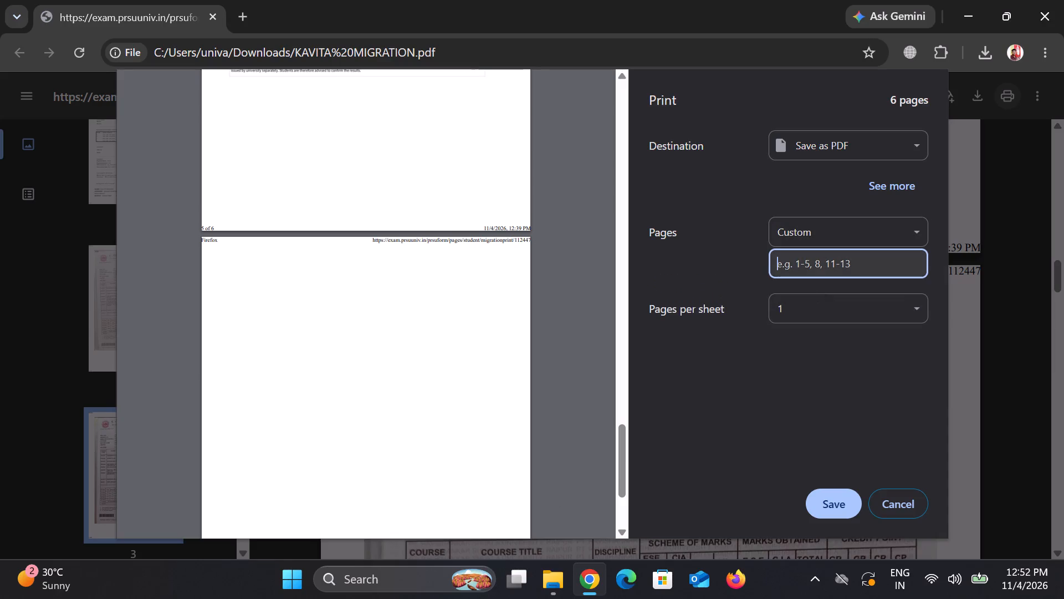
pyautogui.press('1')
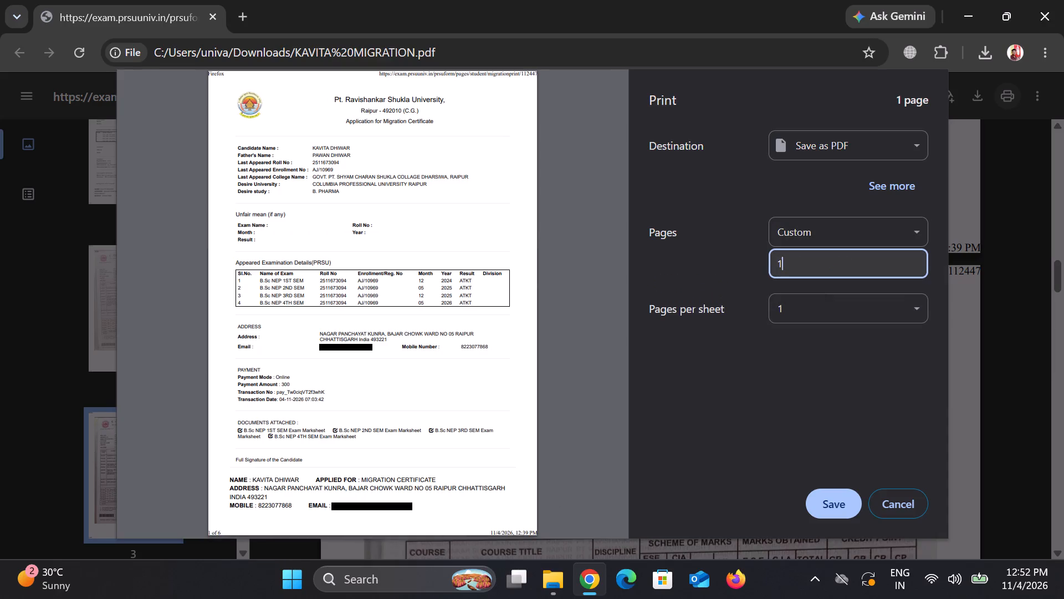
pyautogui.write('-2-3-4-5')
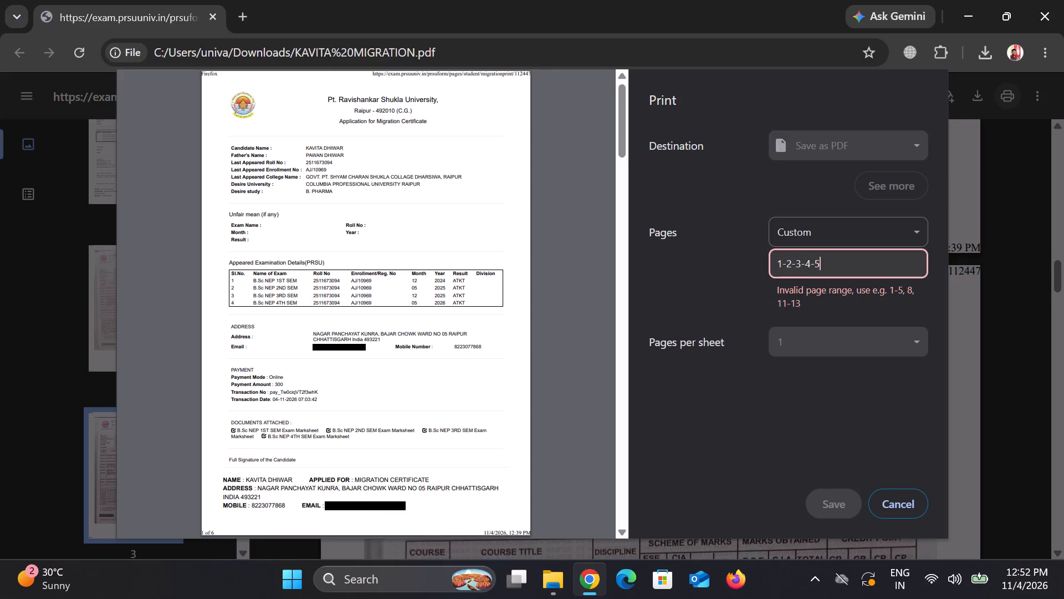
# Replace the custom page range with 1-5 and check the end of the print preview.
pyautogui.click(878, 261)
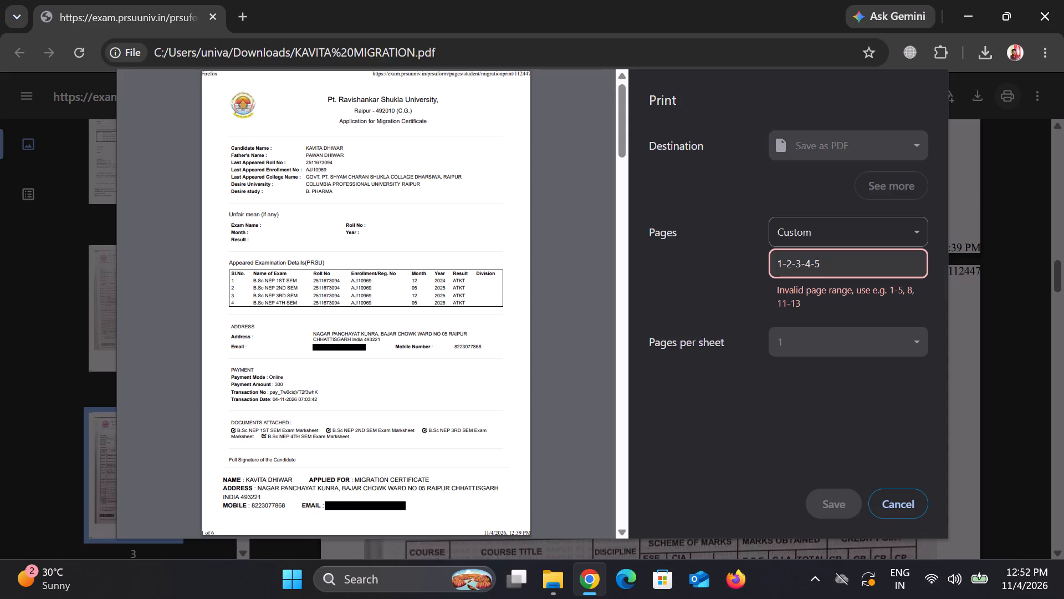
pyautogui.press('BackSpace')
pyautogui.press('BackSpace')
pyautogui.press('BackSpace')
pyautogui.press('BackSpace')
pyautogui.press('BackSpace')
pyautogui.press('BackSpace')
pyautogui.press('BackSpace')
pyautogui.press('5')
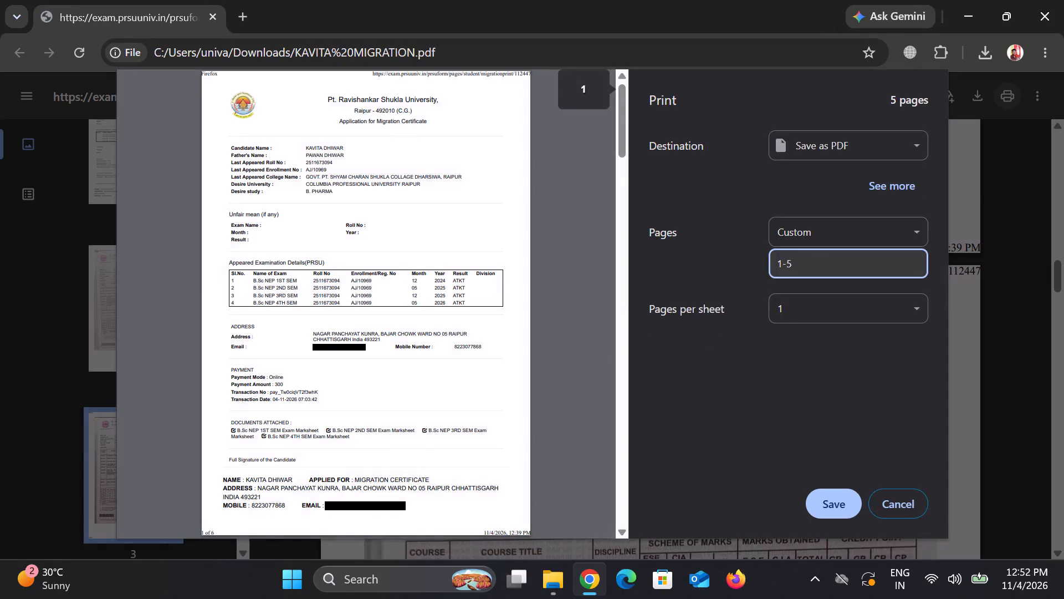
pyautogui.scroll(-20, 494, 286)
pyautogui.scroll(-9, 494, 286)
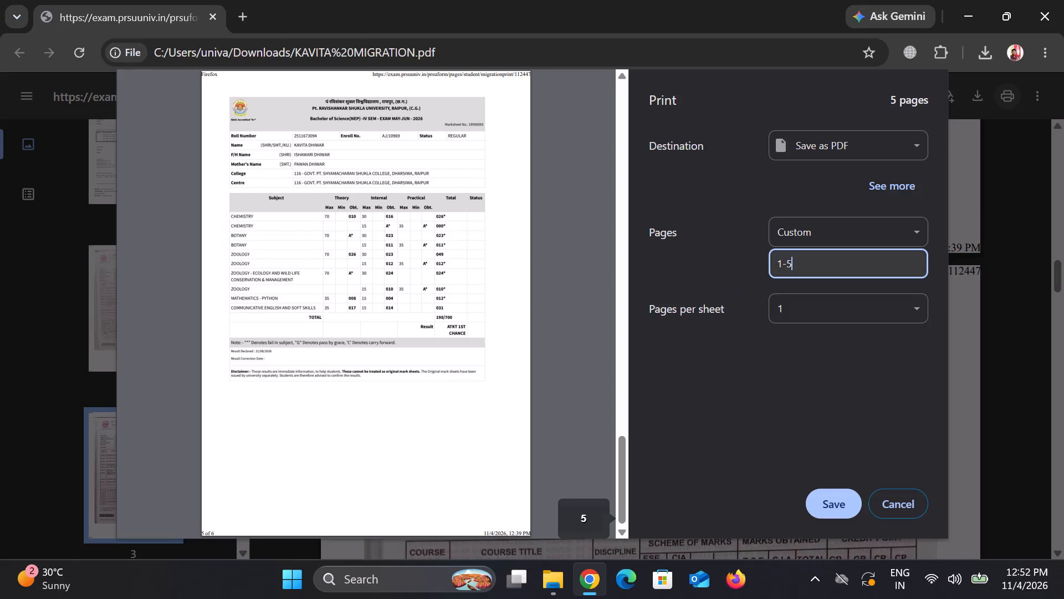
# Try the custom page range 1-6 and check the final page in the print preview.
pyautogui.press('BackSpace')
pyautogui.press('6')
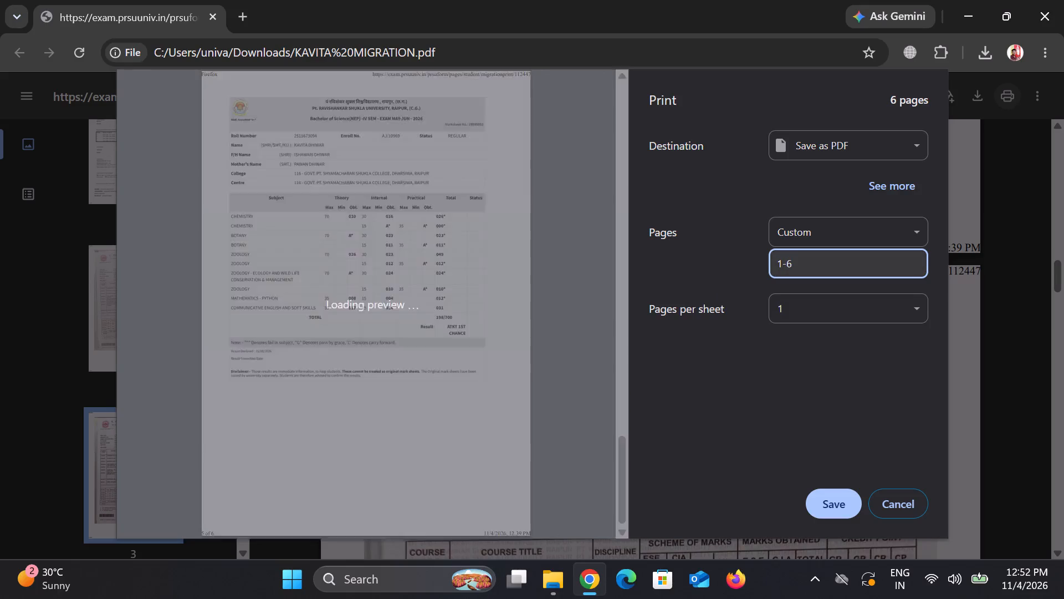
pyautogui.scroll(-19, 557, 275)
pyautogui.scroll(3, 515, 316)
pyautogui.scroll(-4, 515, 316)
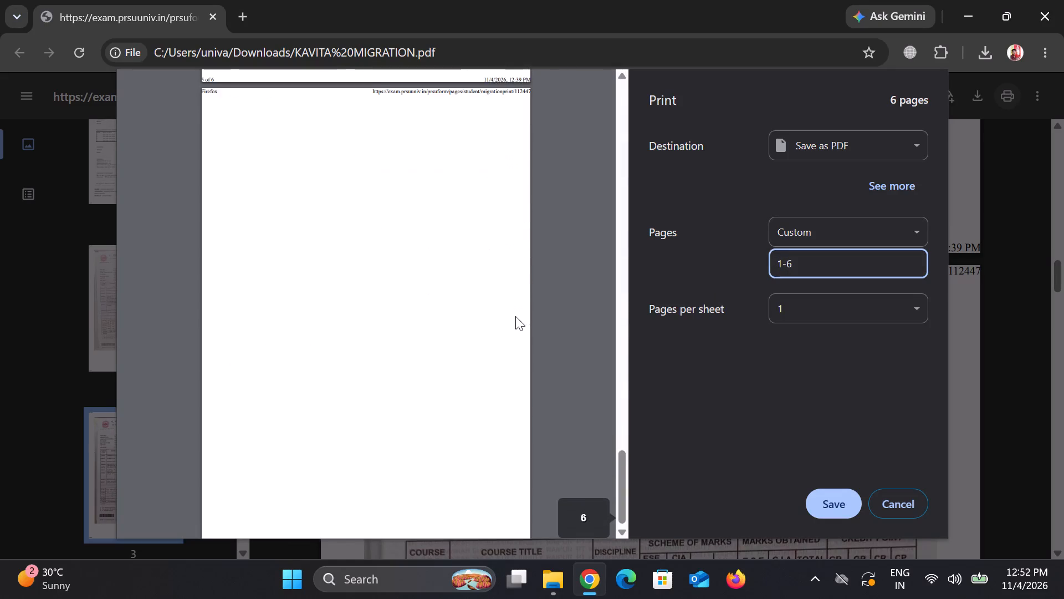
# Set the custom page range to 1-5 and check the last page of the preview.
pyautogui.press('BackSpace')
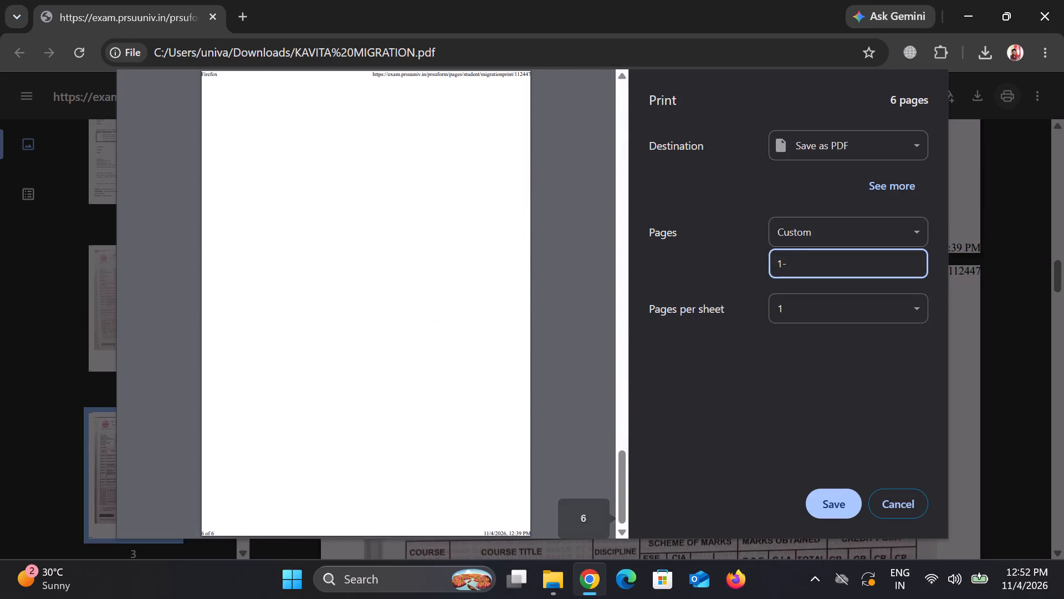
pyautogui.press('5')
pyautogui.scroll(-13, 366, 294)
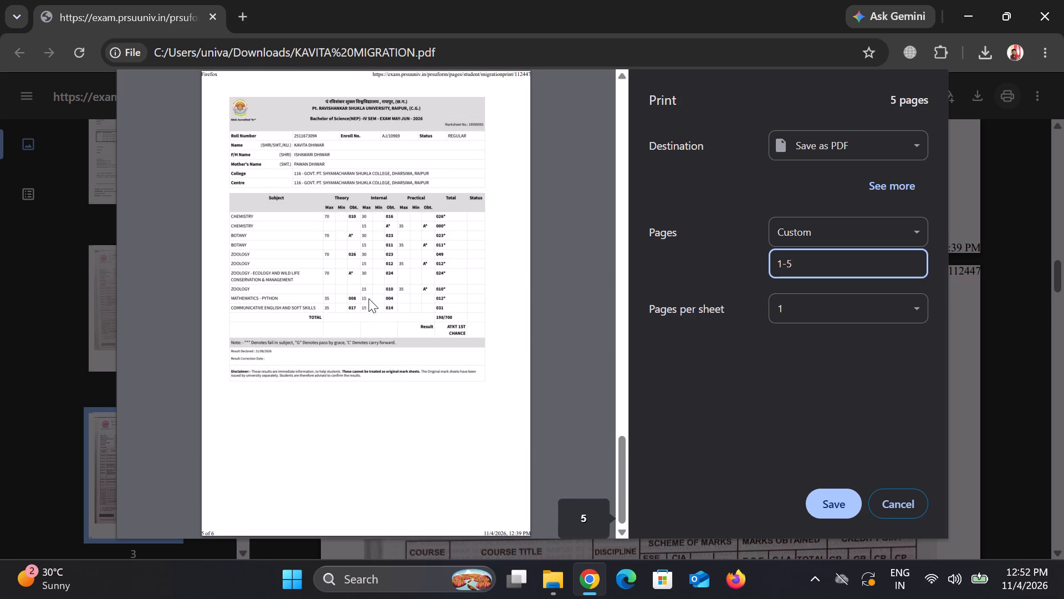
pyautogui.click(807, 234)
pyautogui.click(807, 234)
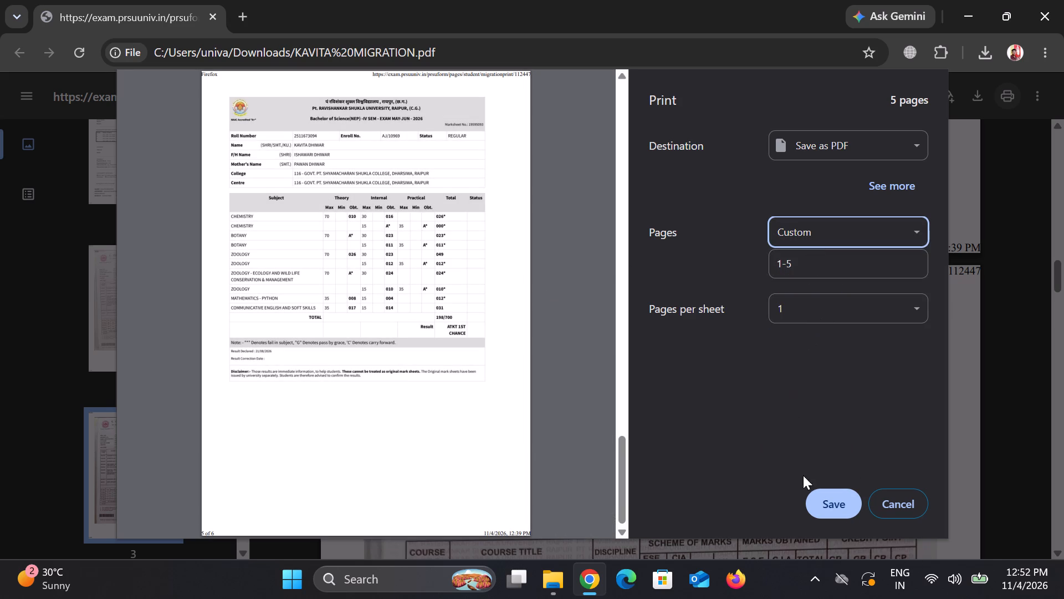
# Save pages 1-5 of the migration document as a PDF in Downloads under the suggested migrationprint_112447 file name.
pyautogui.click(823, 501)
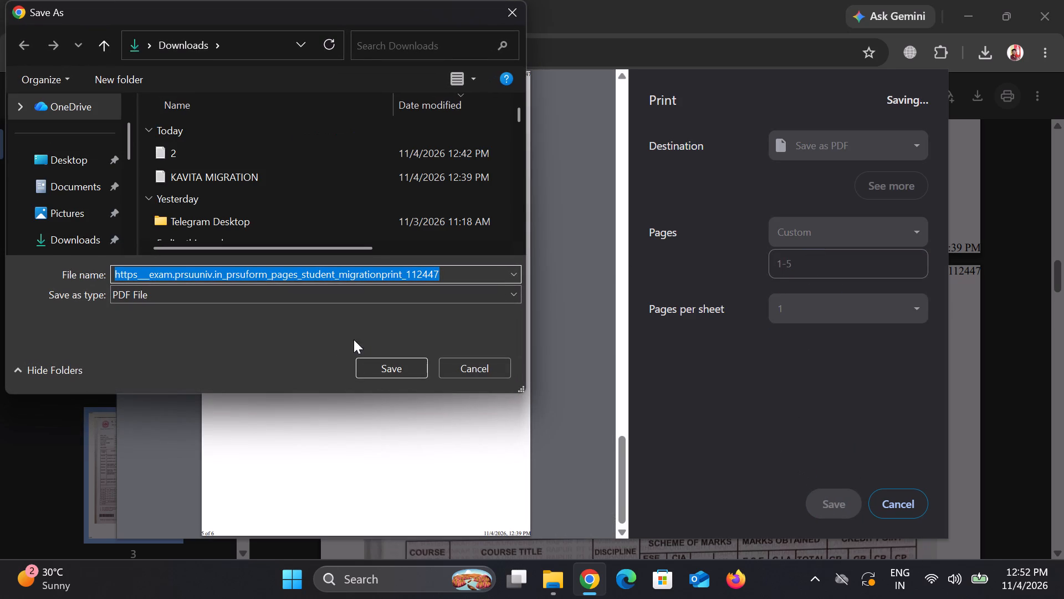
pyautogui.click(392, 372)
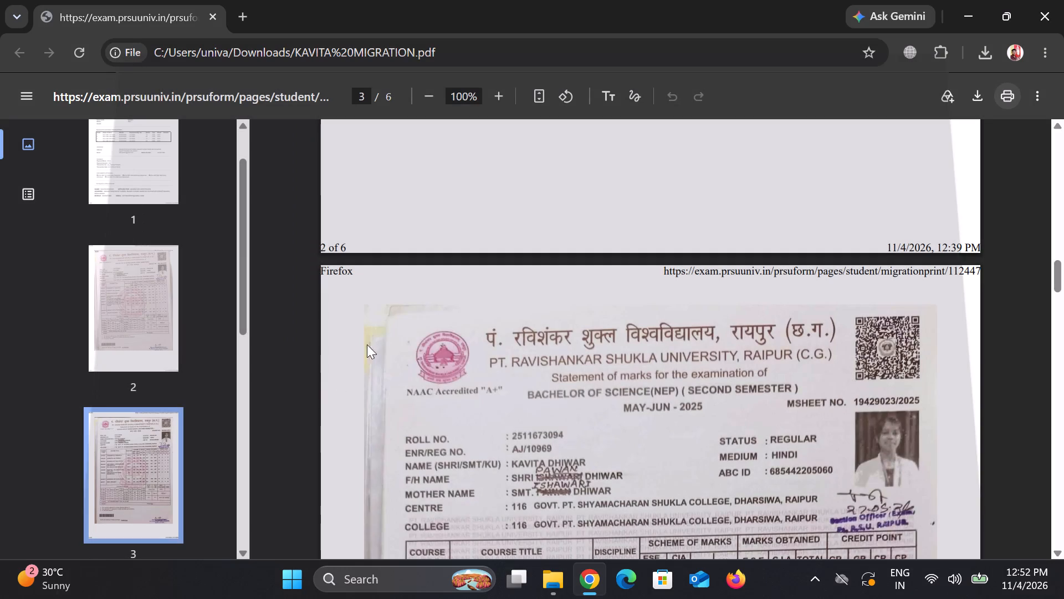
# Check the last pages of the open KAVITA MIGRATION PDF and close its browser window.
pyautogui.scroll(-20, 482, 323)
pyautogui.scroll(-20, 482, 323)
pyautogui.scroll(-8, 482, 323)
pyautogui.scroll(7, 556, 347)
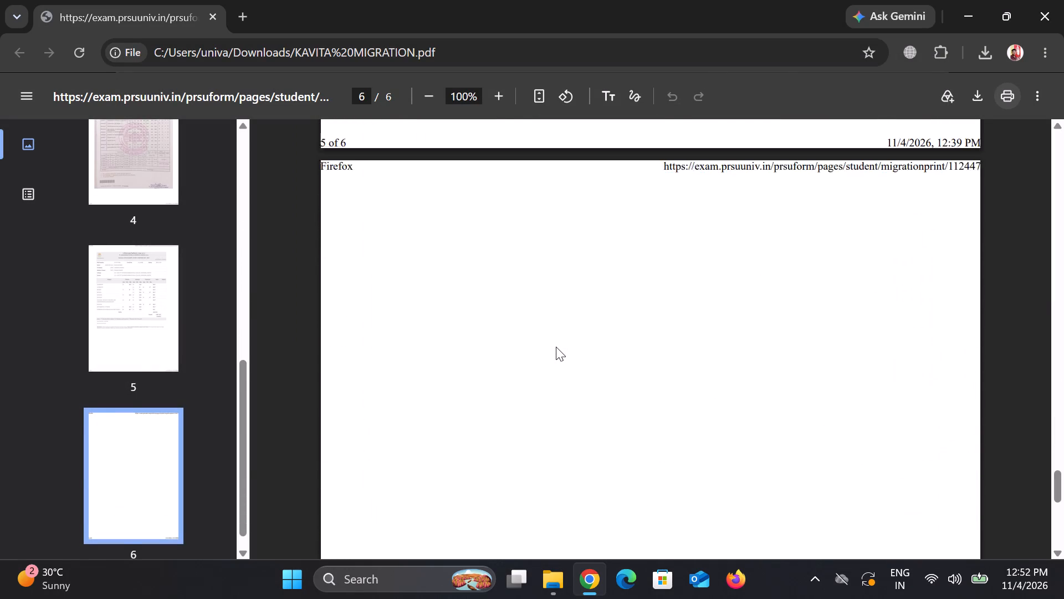